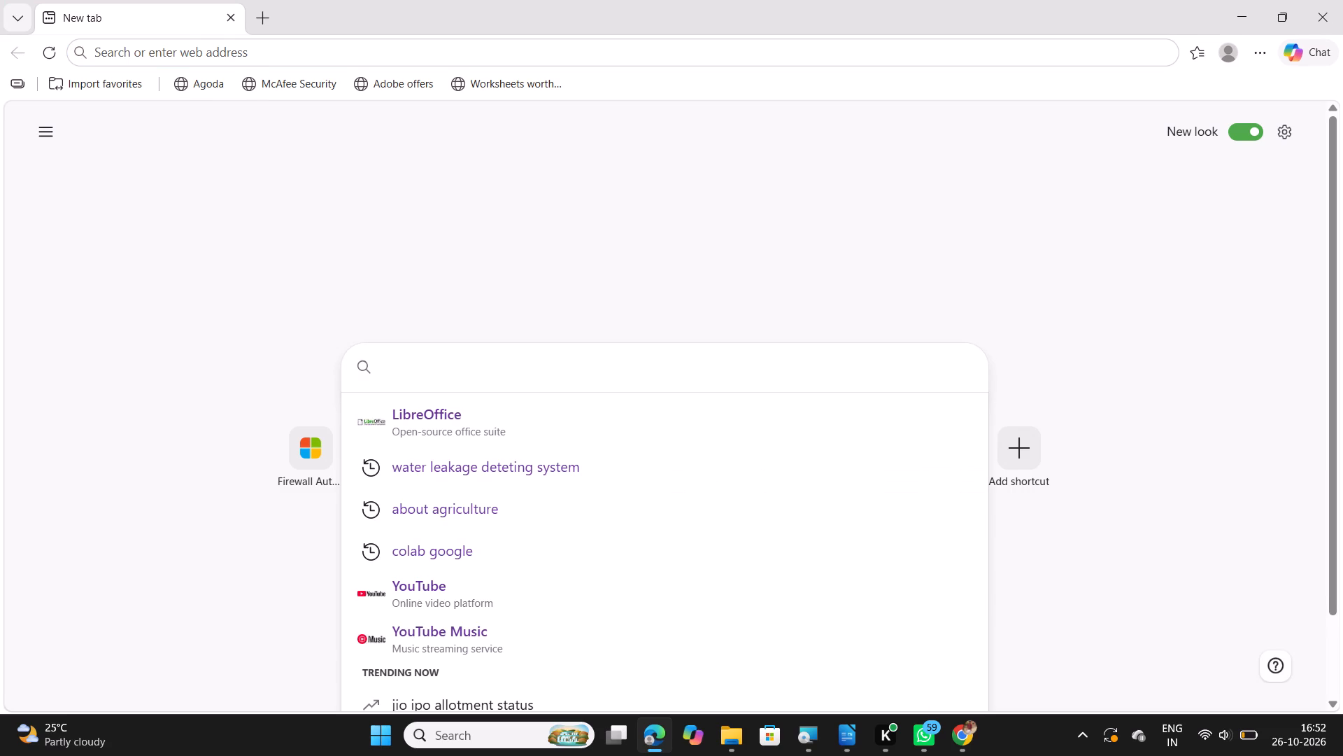
type("dra")
key("w")
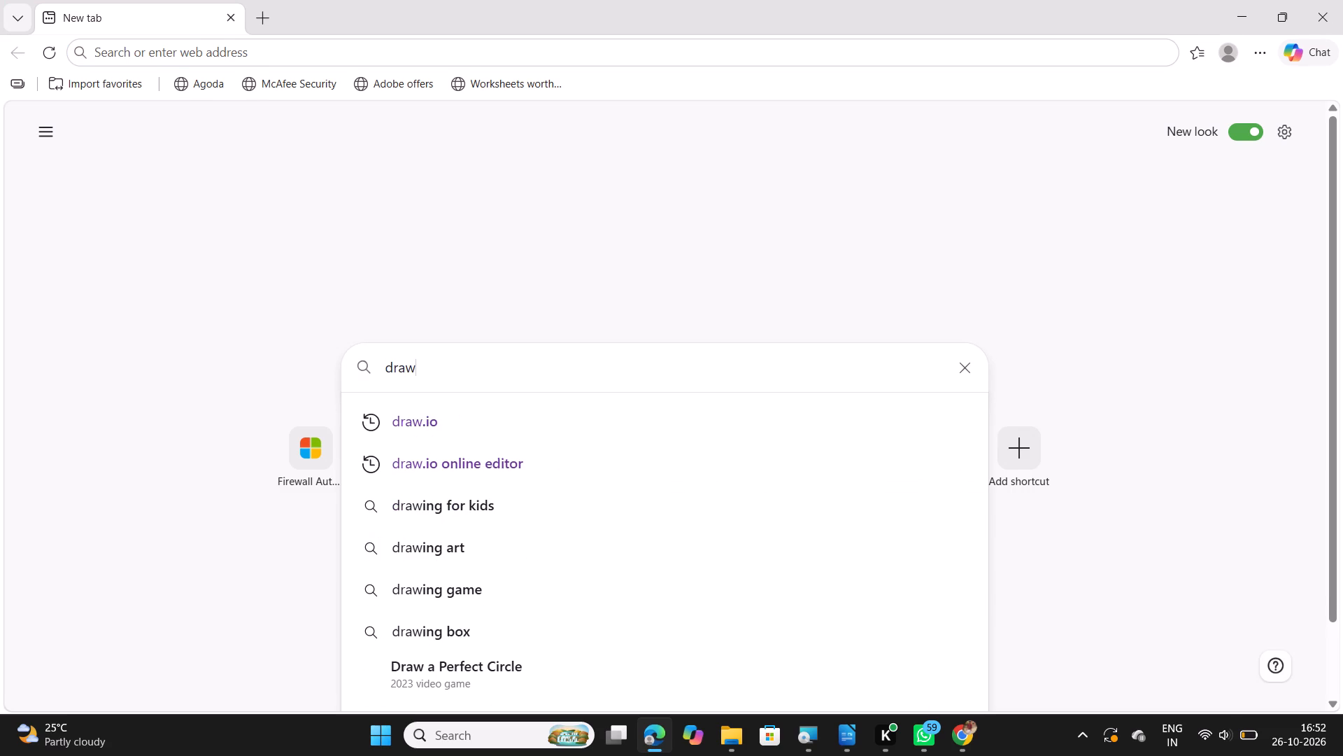
type(".io")
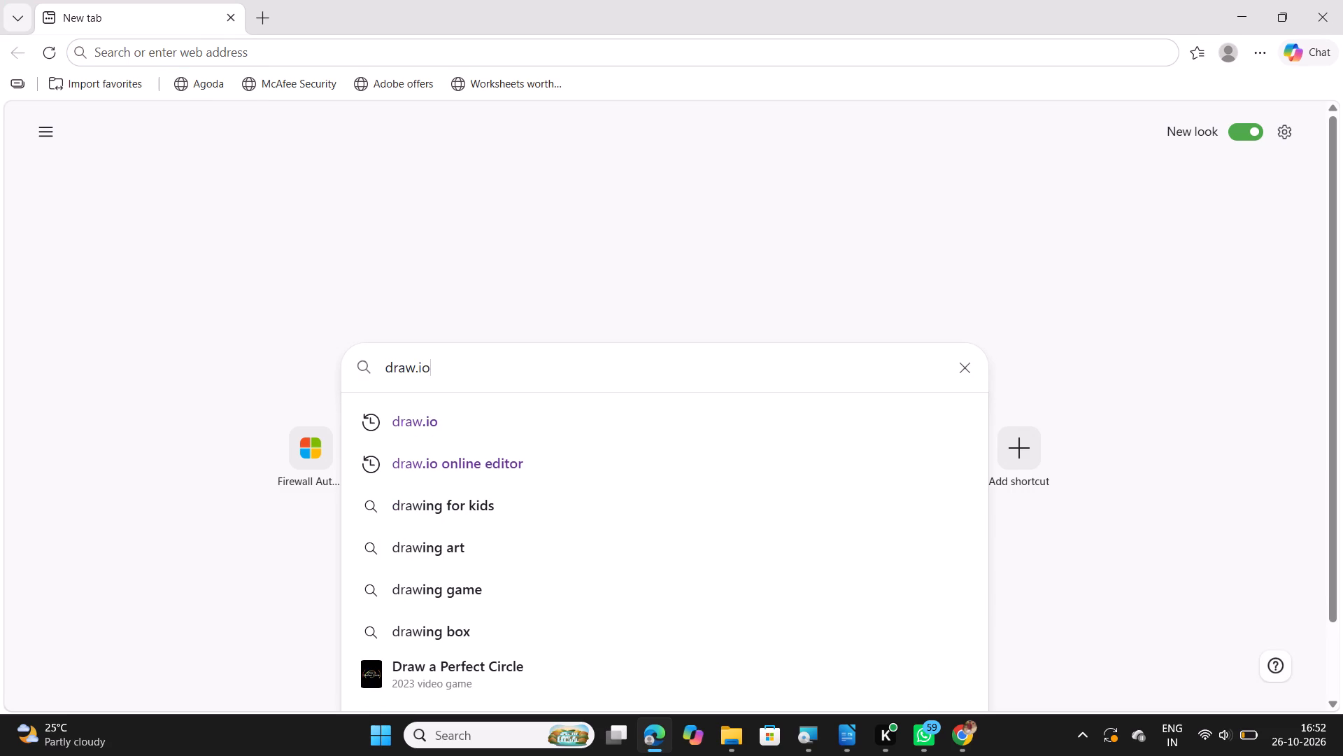
left_click(584, 429)
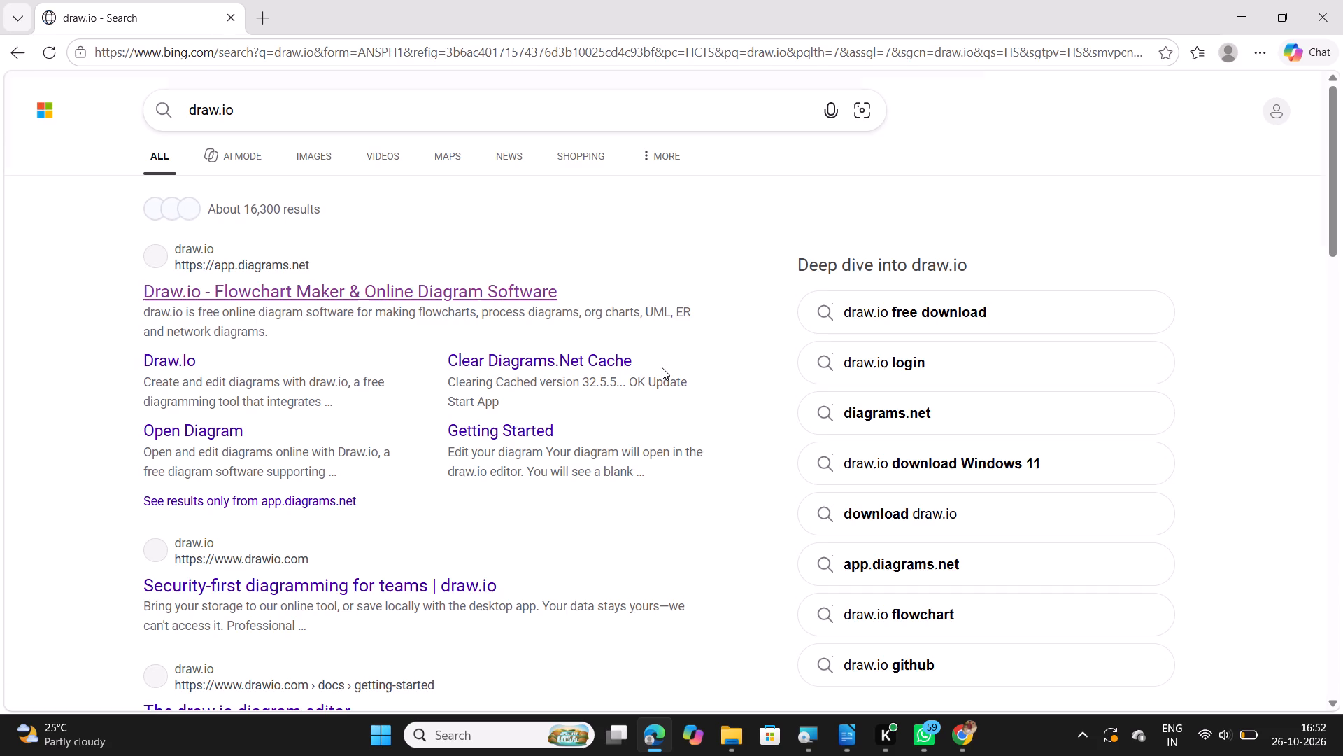
key("Return")
left_click(437, 285)
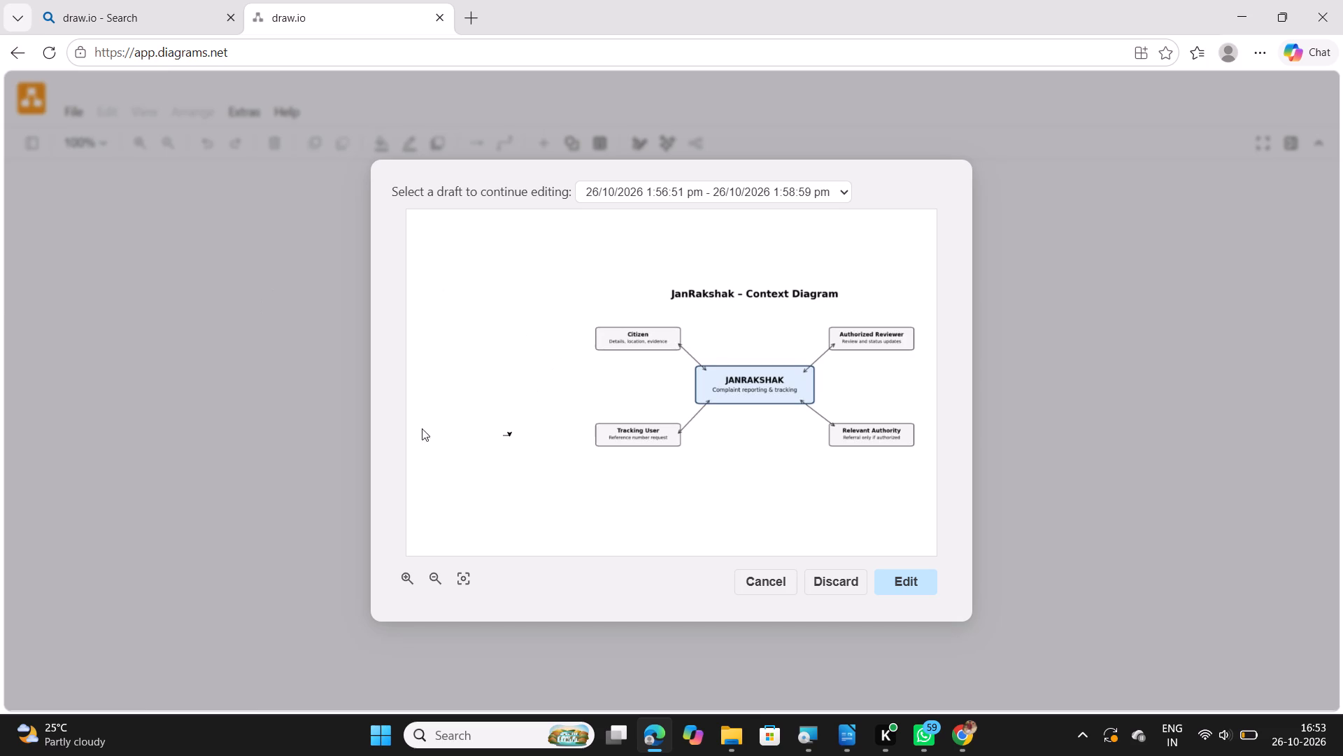
Discard both saved JanRakshak Context Diagram drafts so that the editor starts with a blank diagram.
left_click(816, 583)
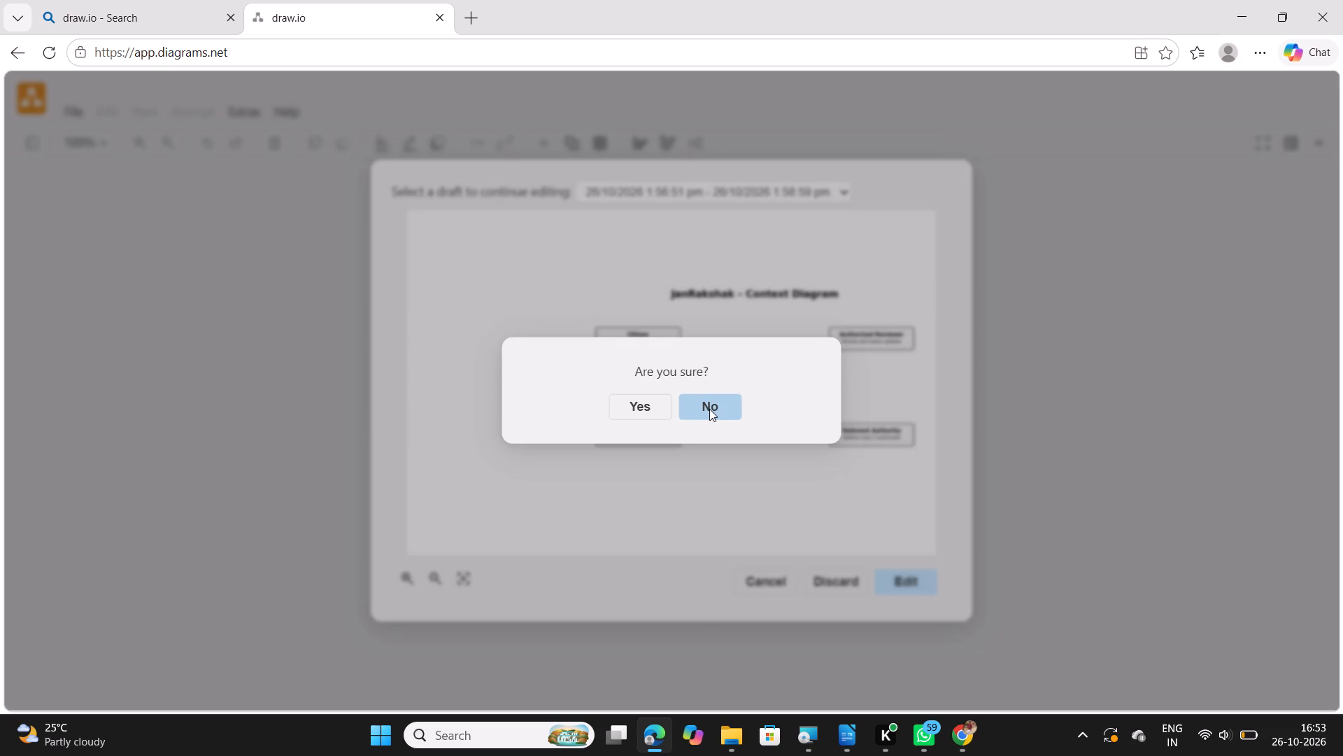
left_click(655, 409)
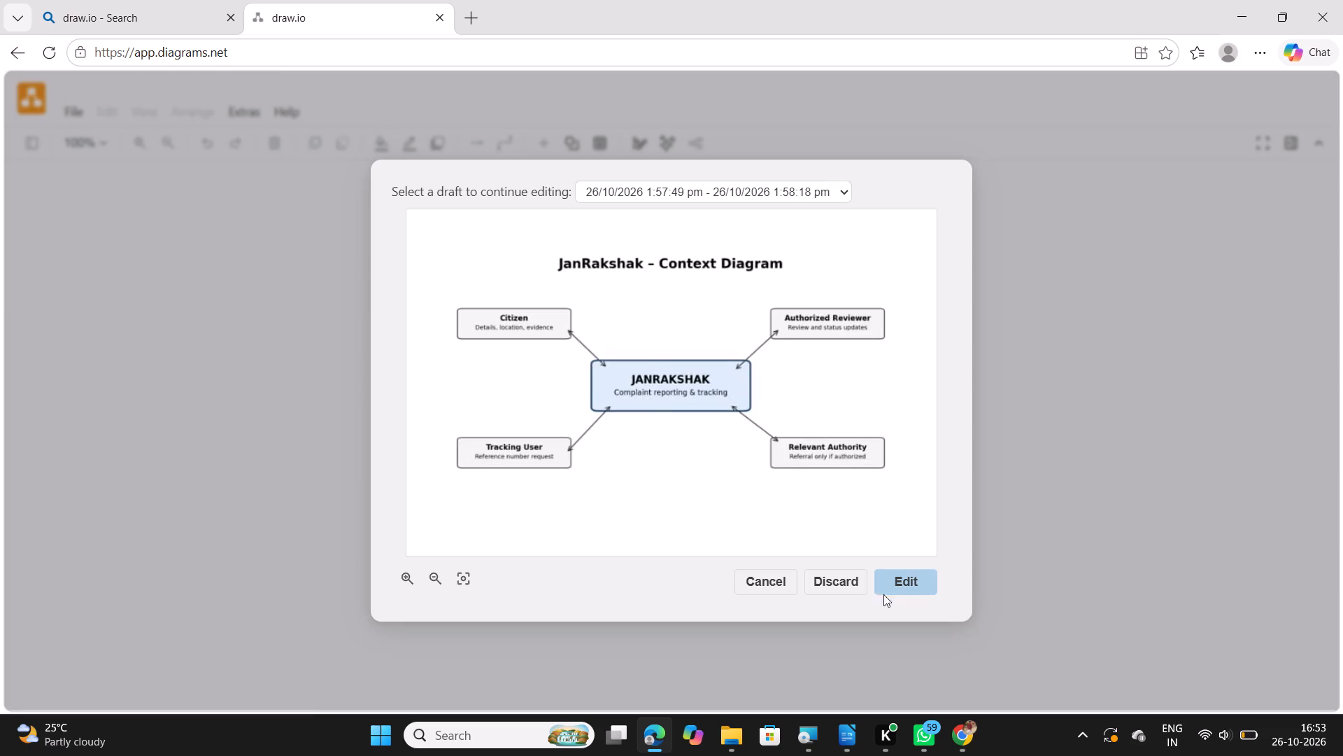
left_click(846, 584)
left_click(844, 581)
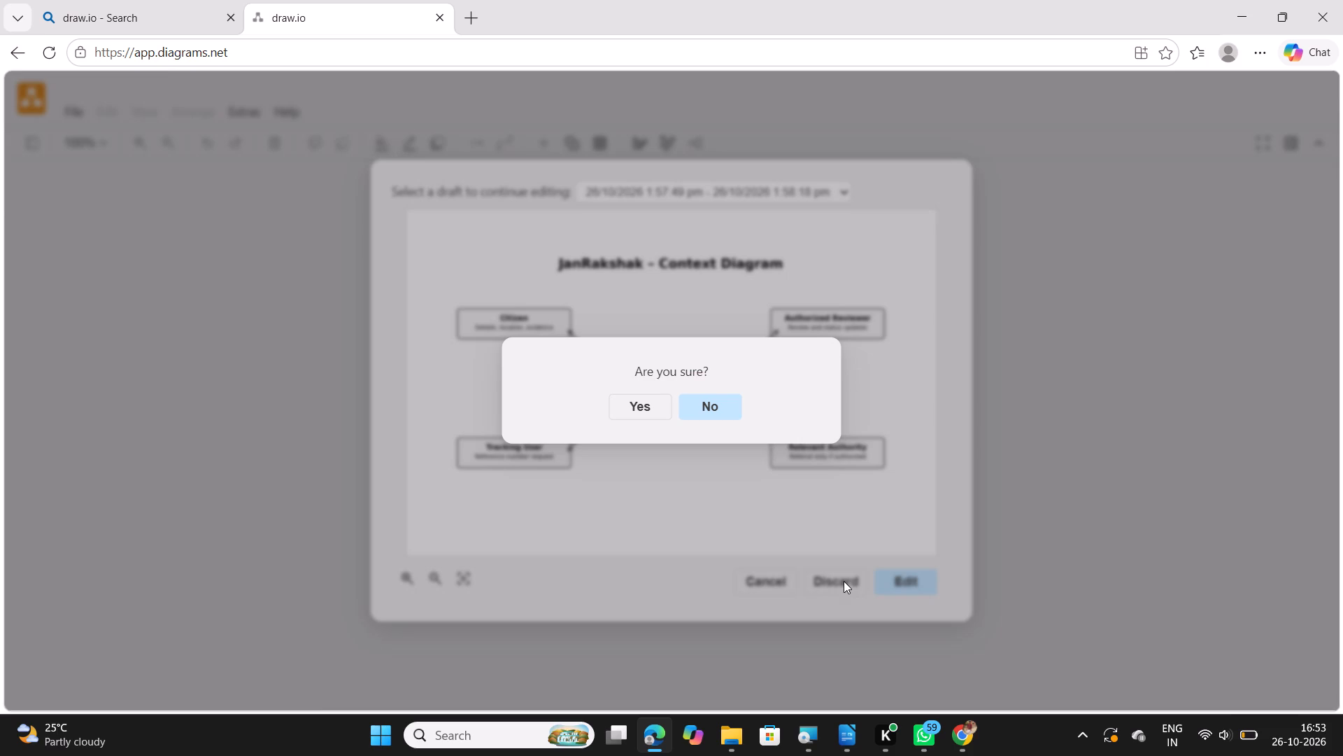
left_click(661, 409)
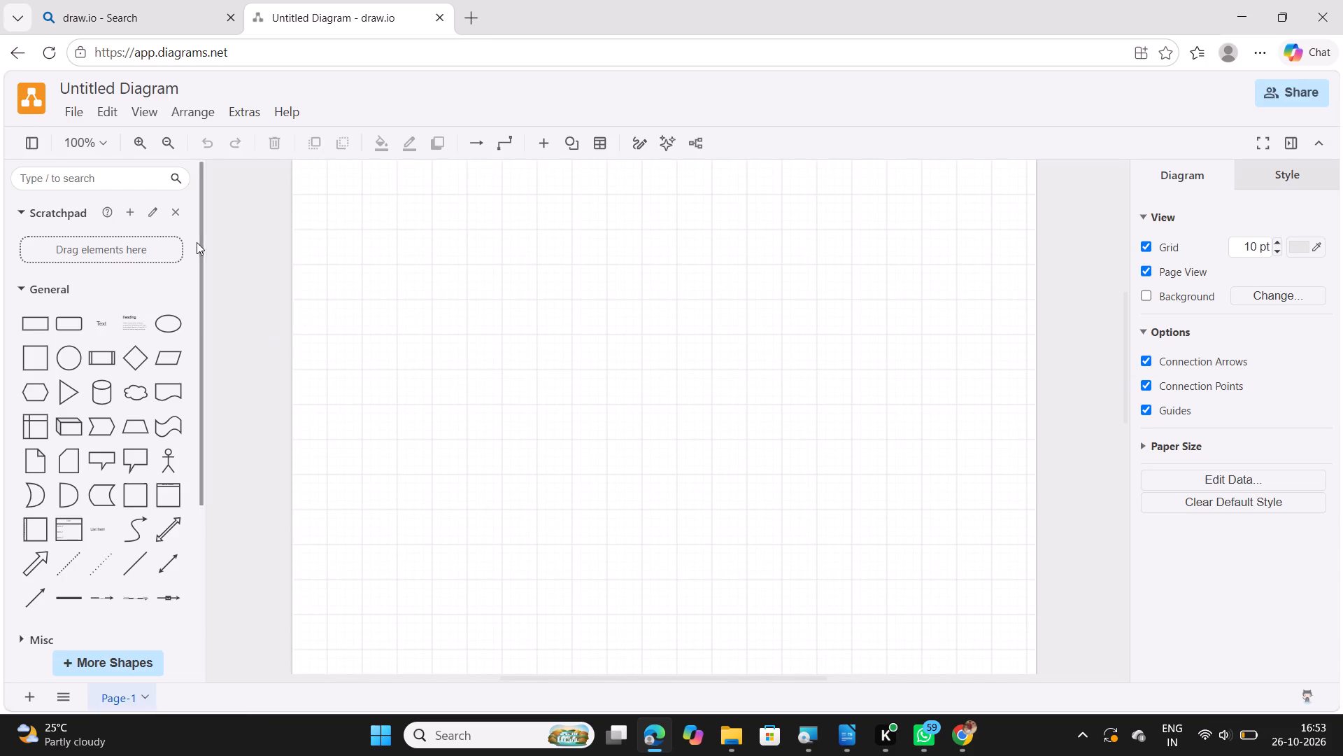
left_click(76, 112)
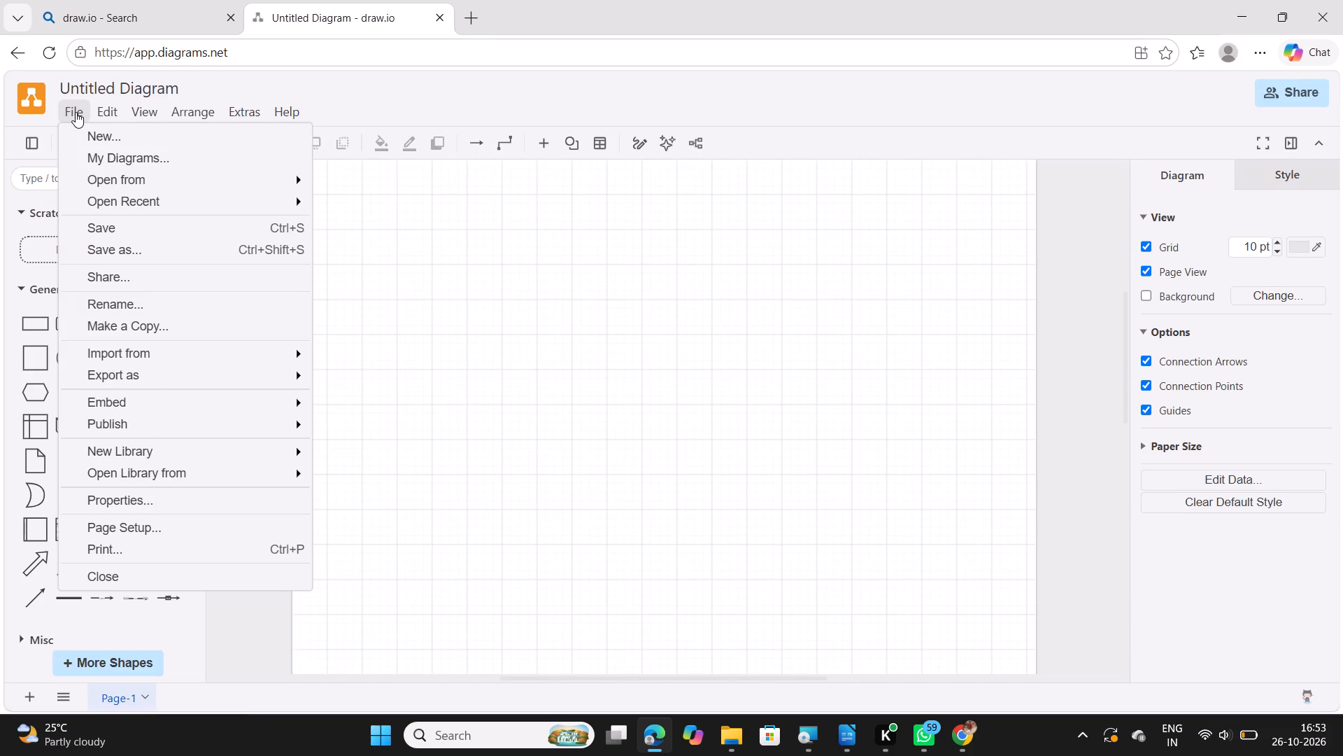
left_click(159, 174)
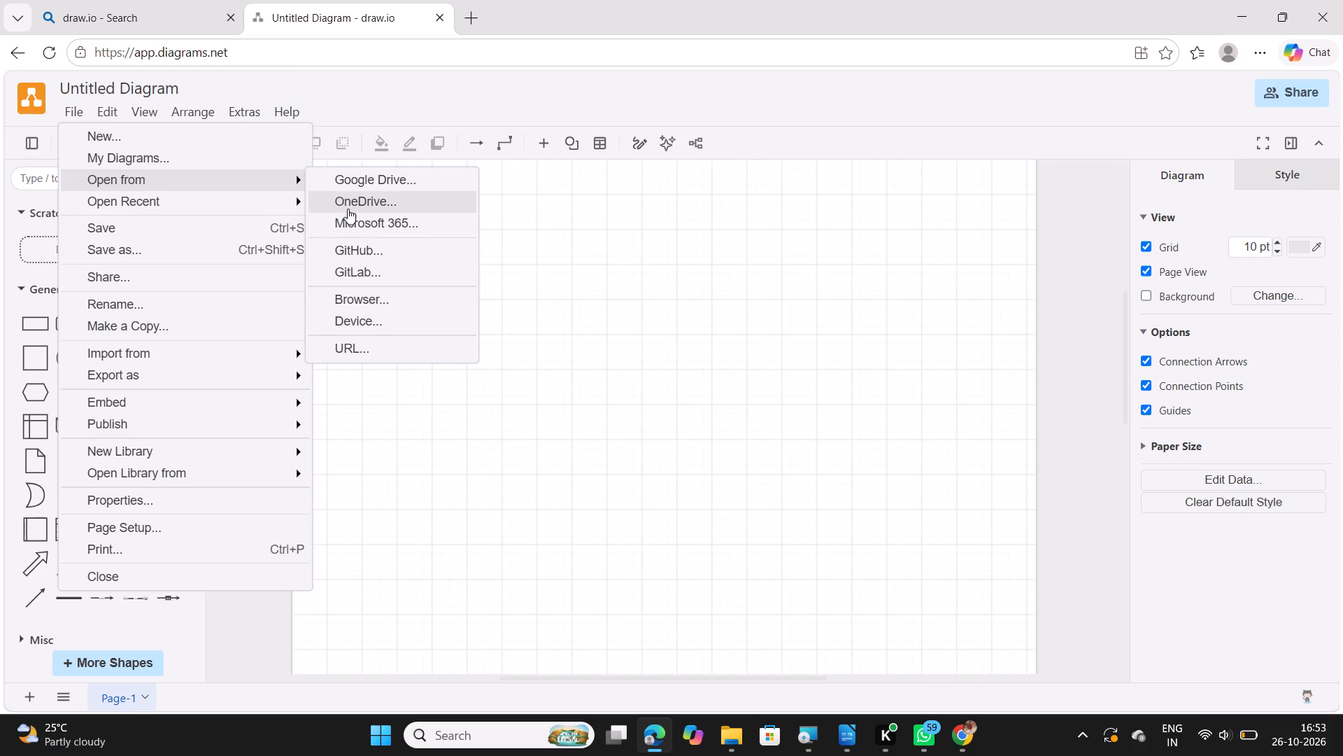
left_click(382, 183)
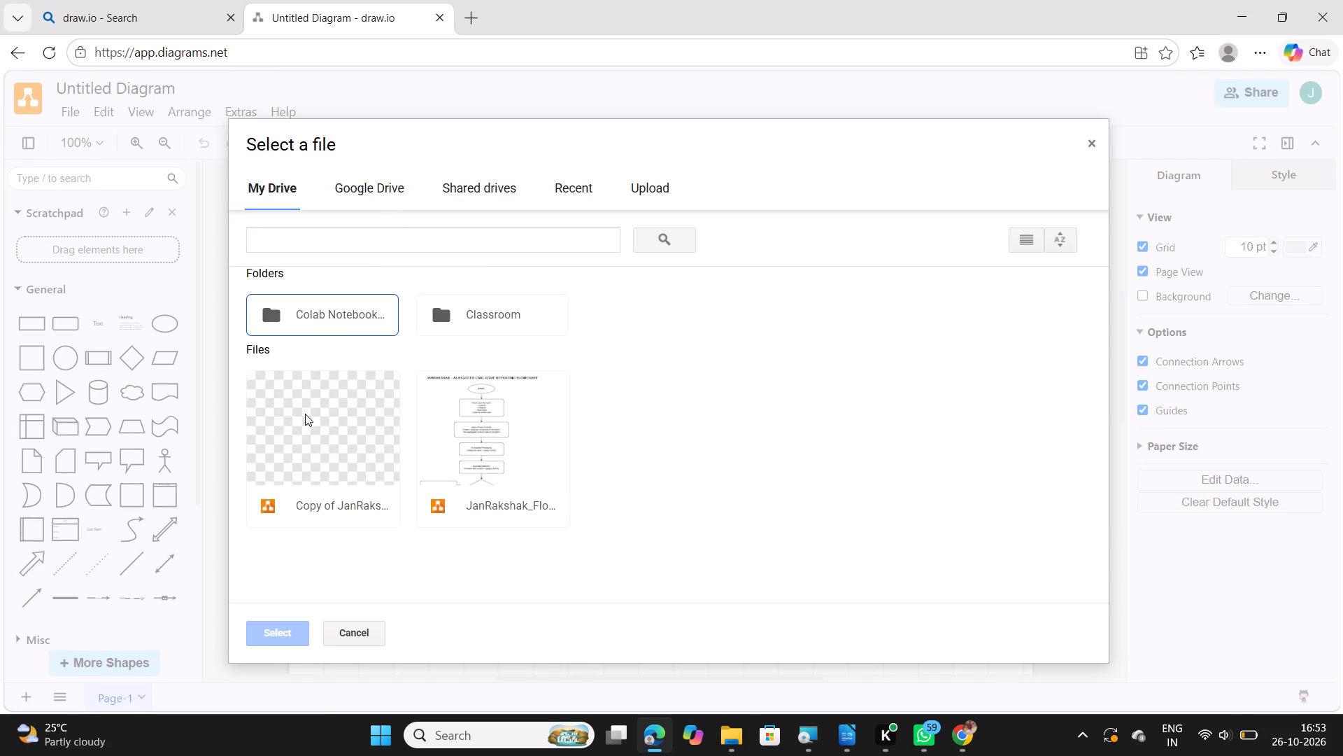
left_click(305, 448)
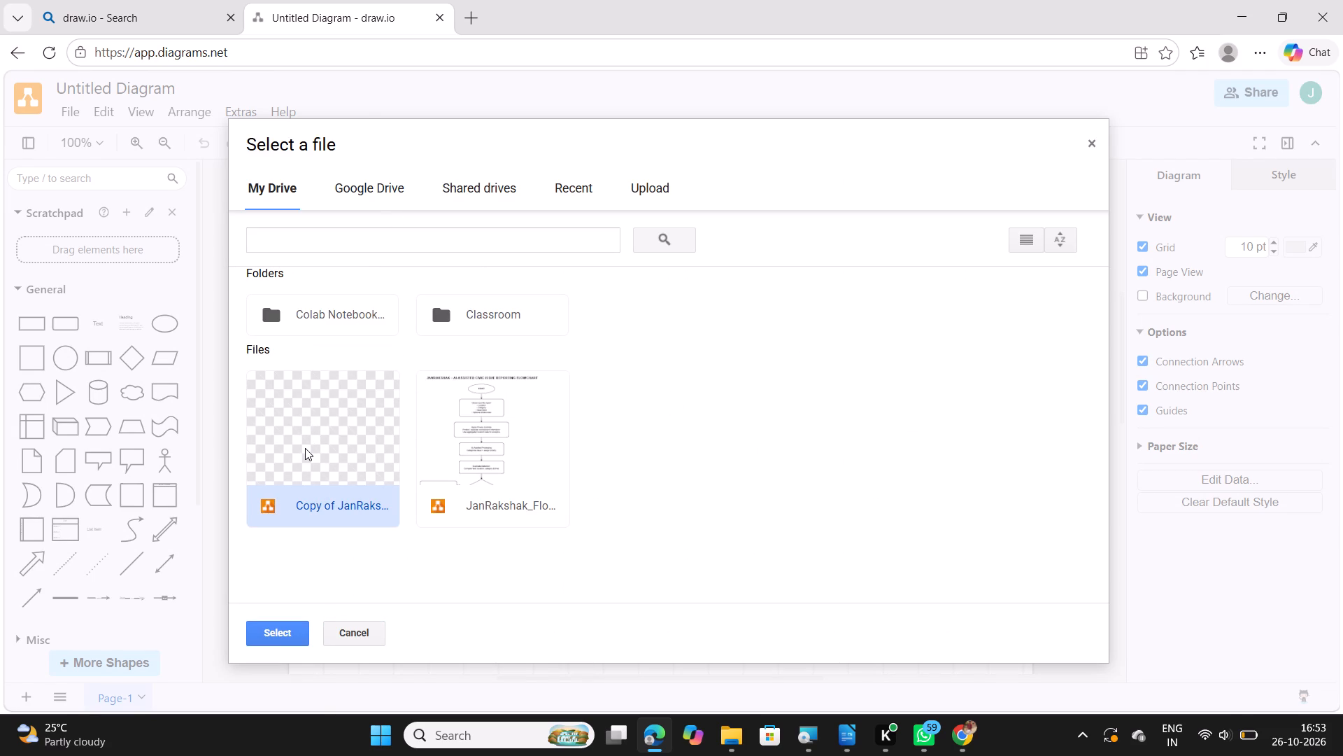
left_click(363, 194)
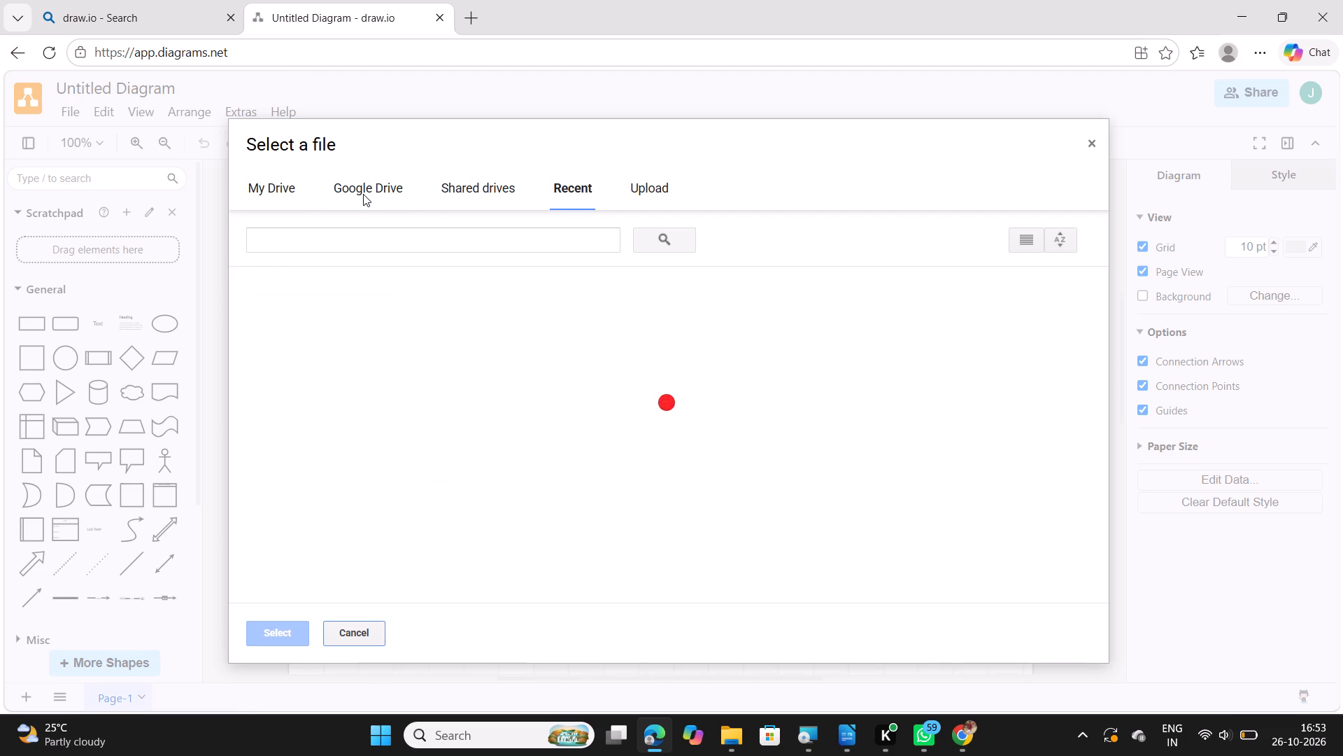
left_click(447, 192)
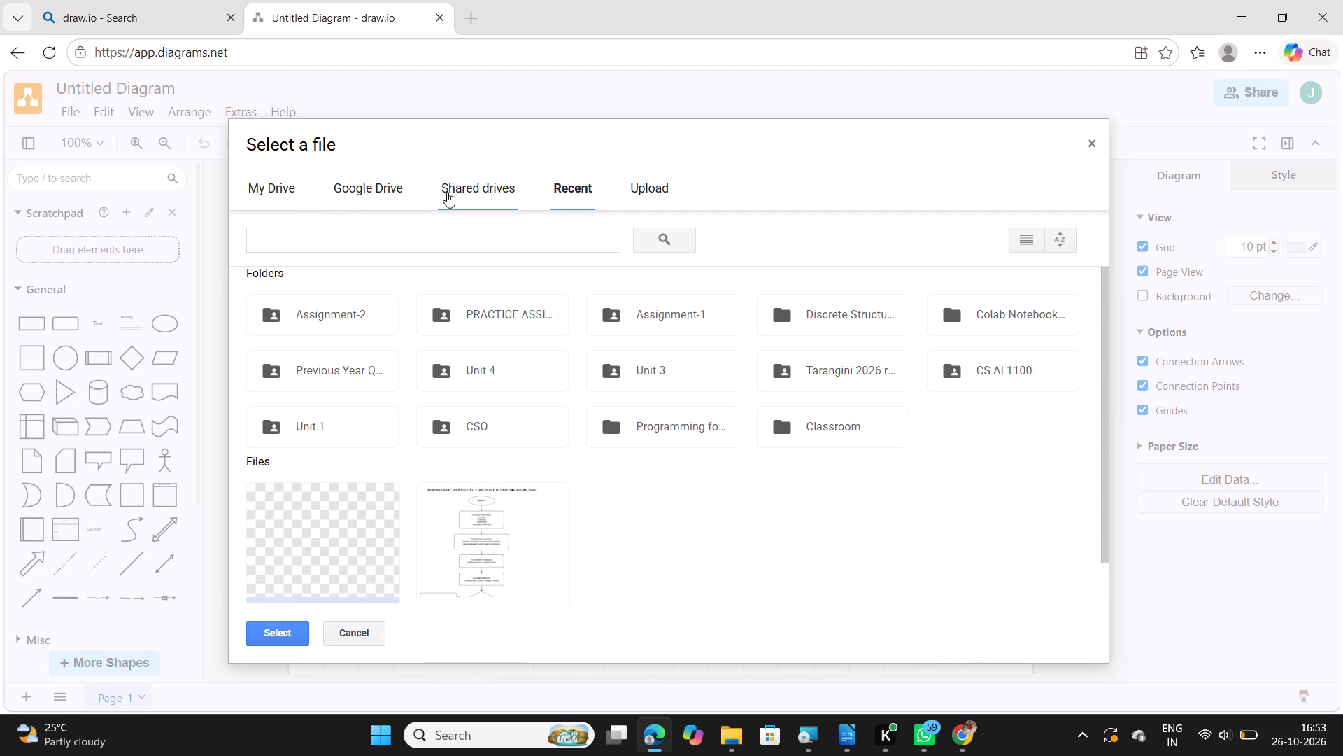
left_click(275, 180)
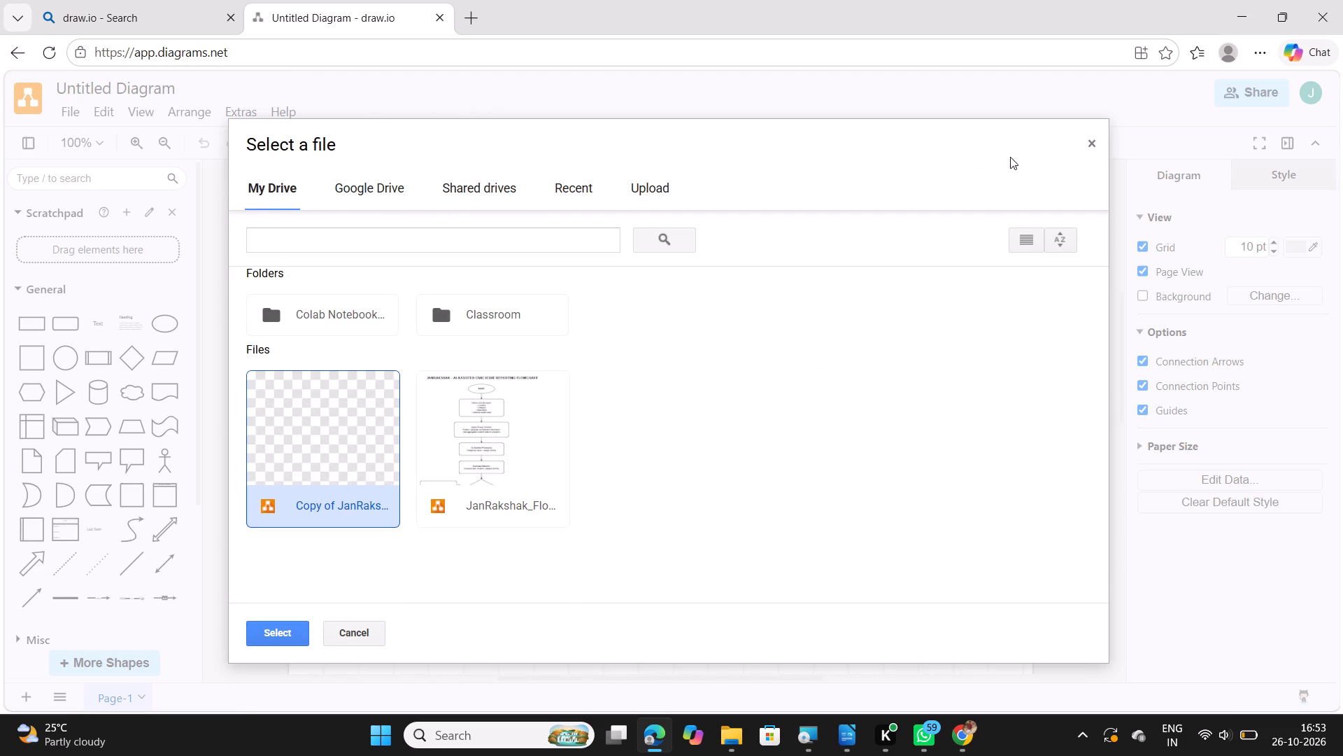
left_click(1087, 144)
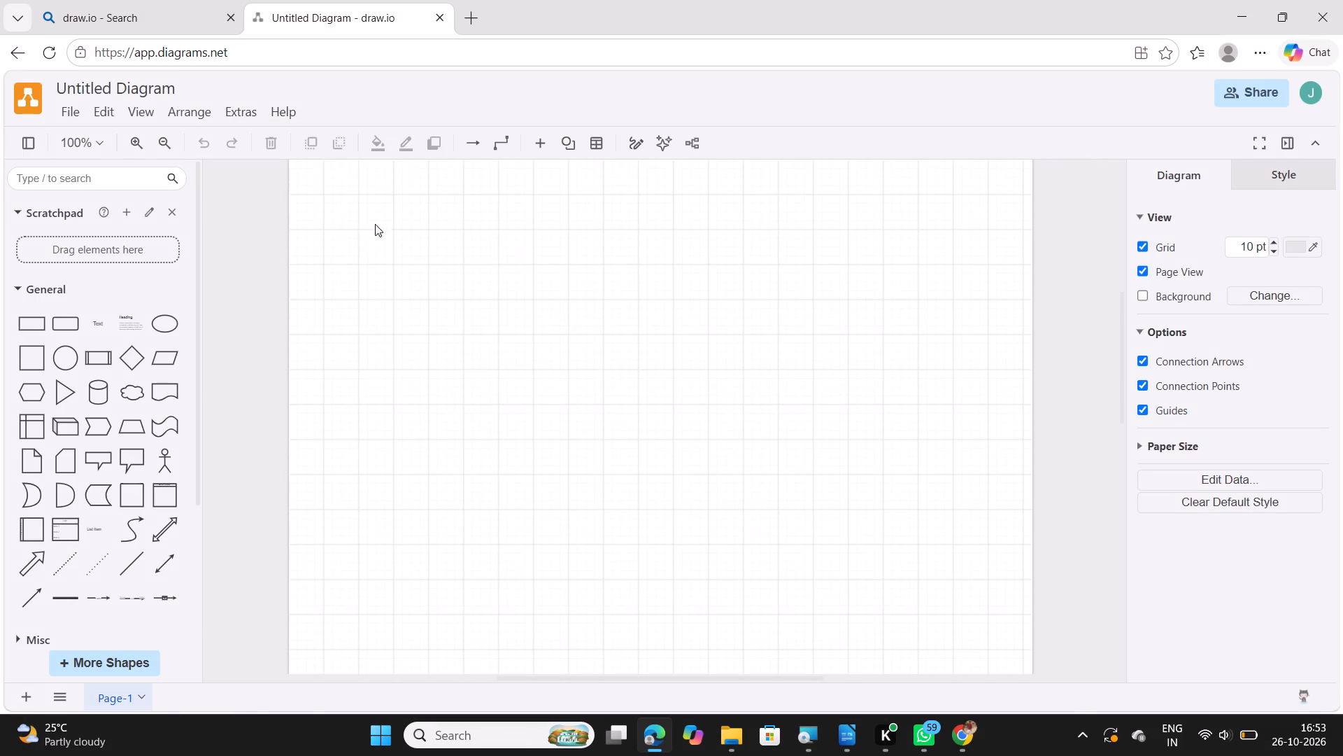
Open an existing JanRakshak diagram file in the editor.
left_click(67, 106)
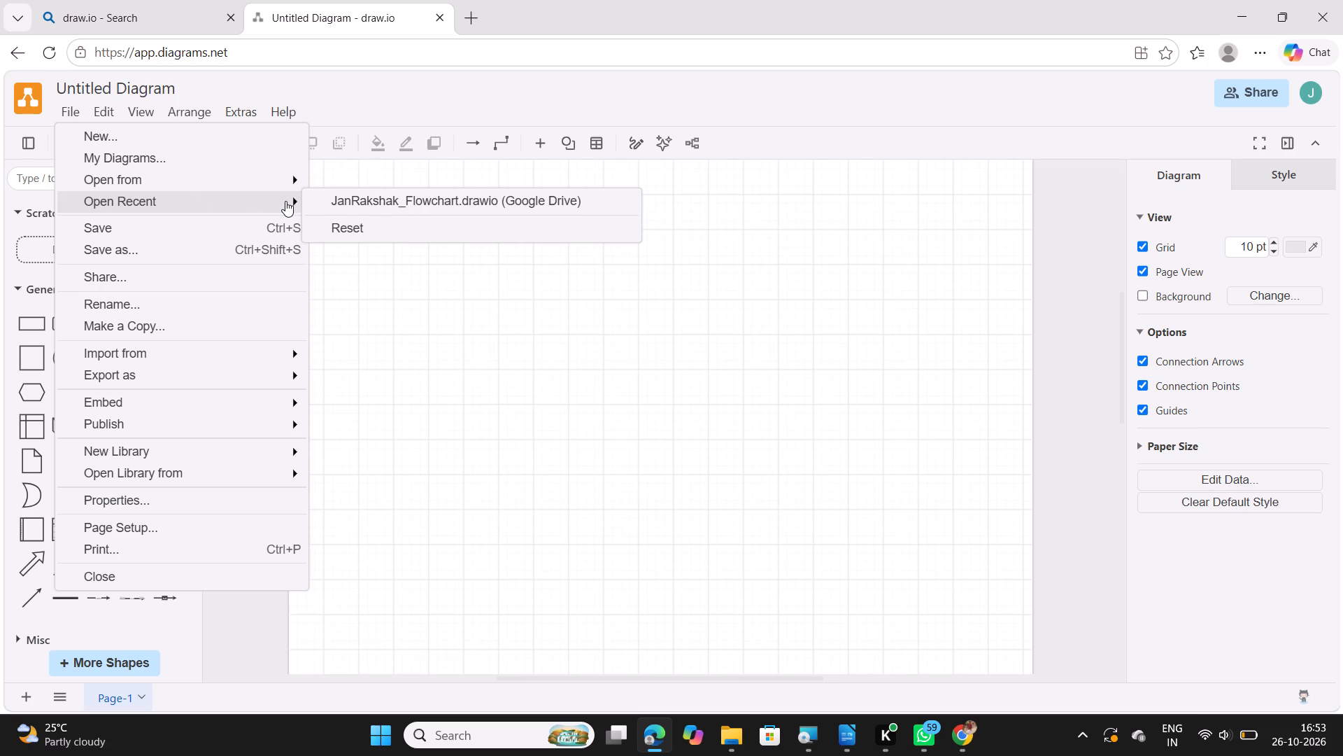
Open the recently used Google Drive file JanRakshak_Flowchart.drawio.
left_click(371, 207)
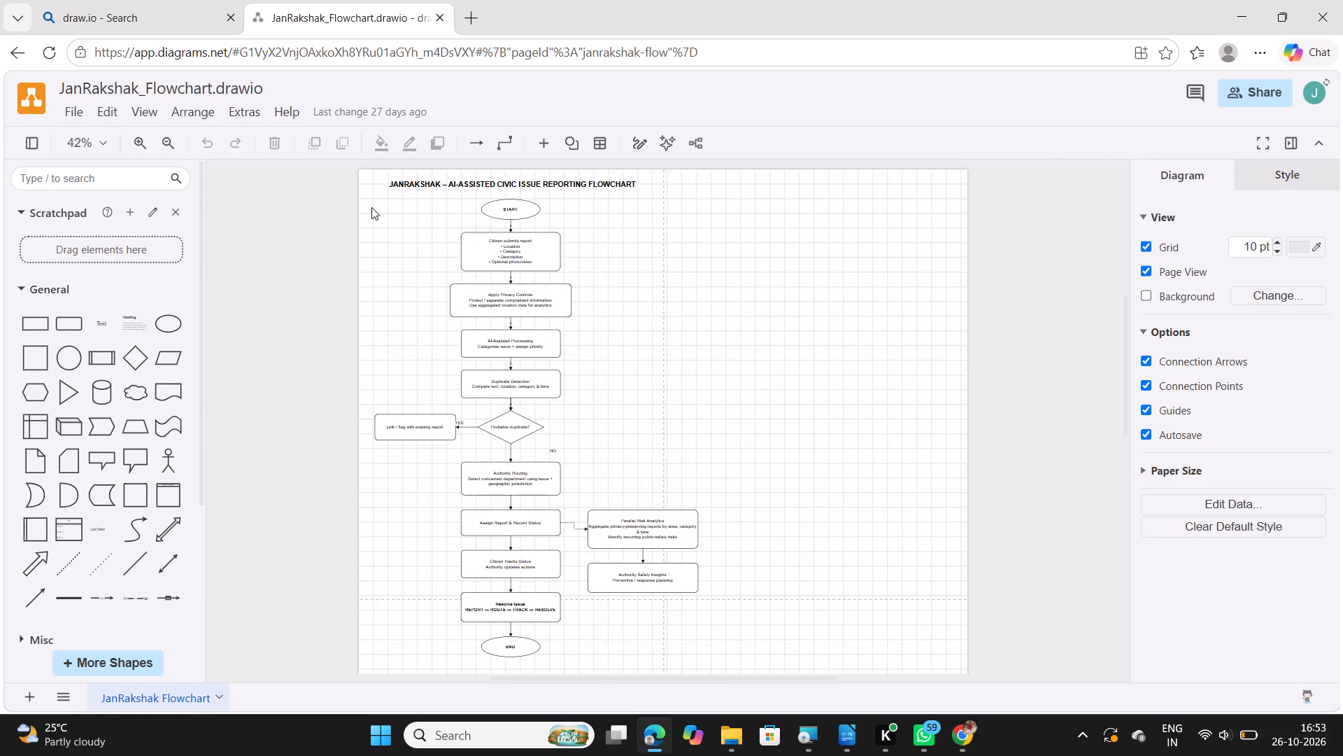
Delete the Duplicate Detection box from the JanRakshak flowchart.
left_click(531, 394)
key("BackSpace")
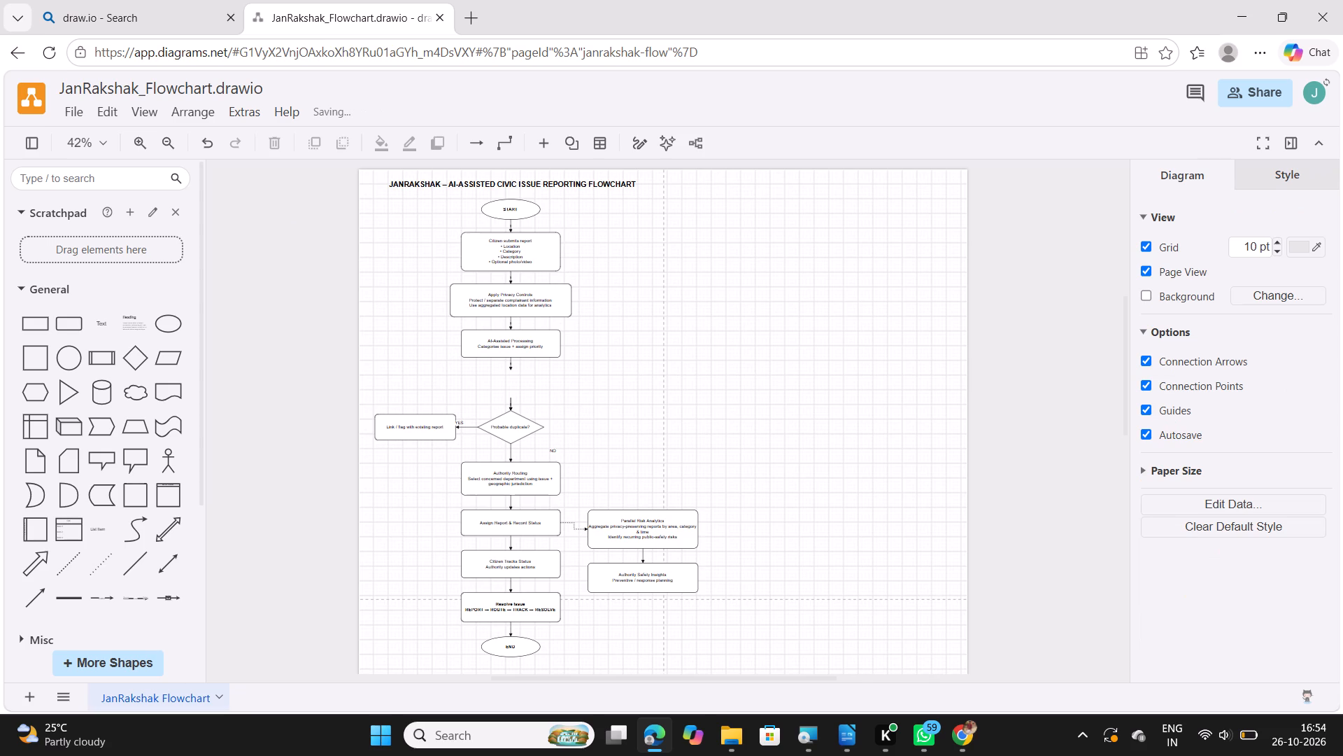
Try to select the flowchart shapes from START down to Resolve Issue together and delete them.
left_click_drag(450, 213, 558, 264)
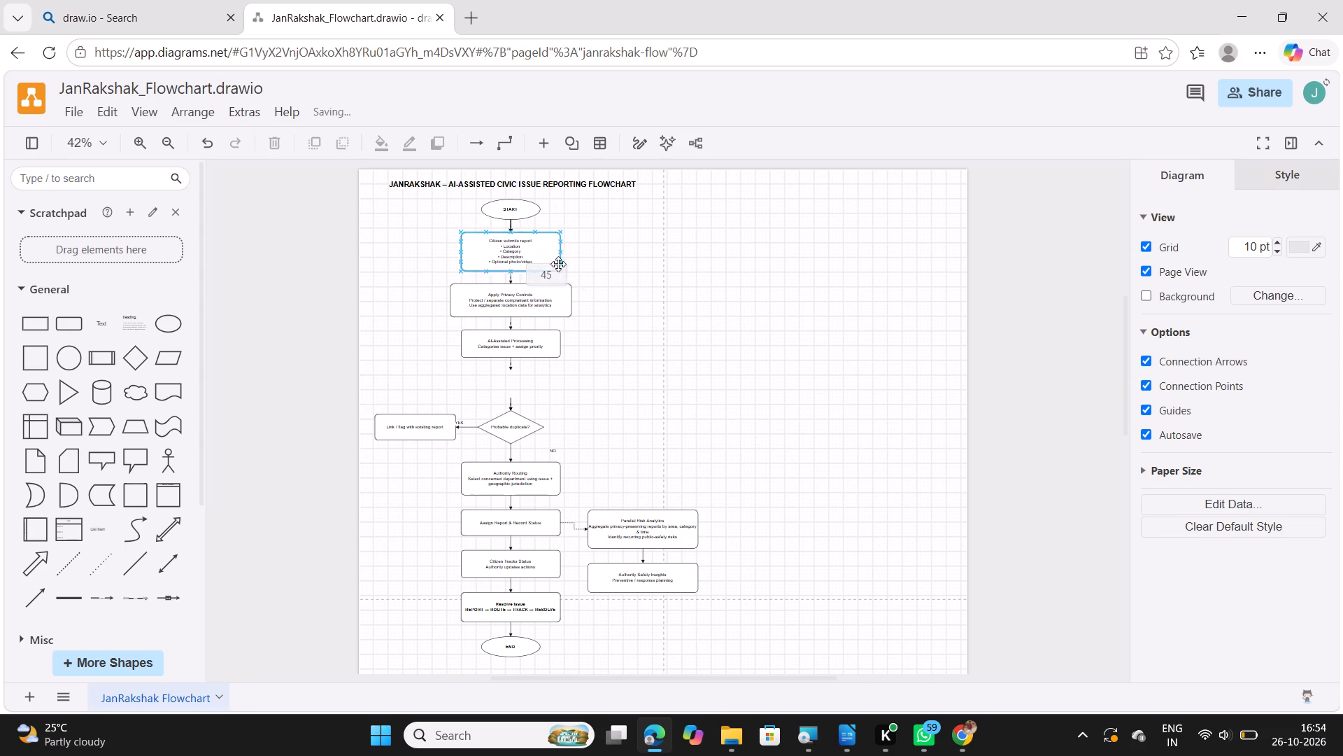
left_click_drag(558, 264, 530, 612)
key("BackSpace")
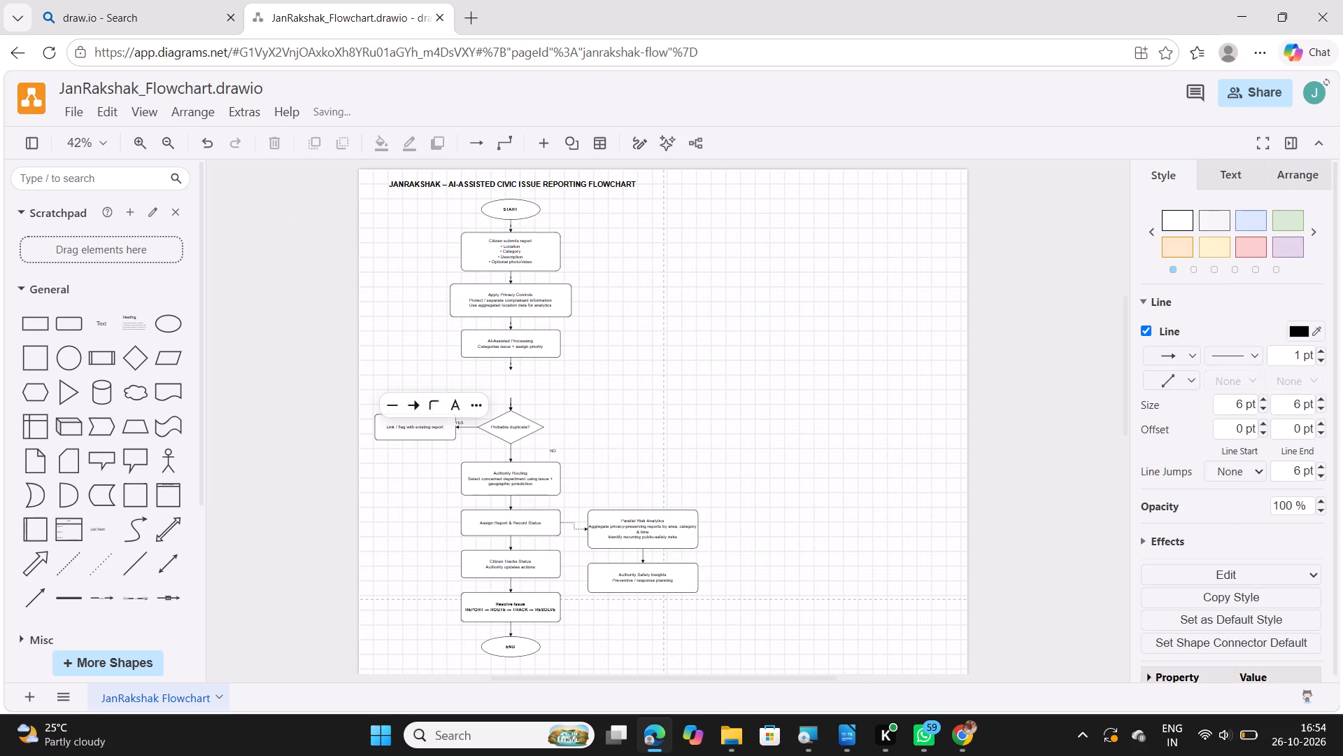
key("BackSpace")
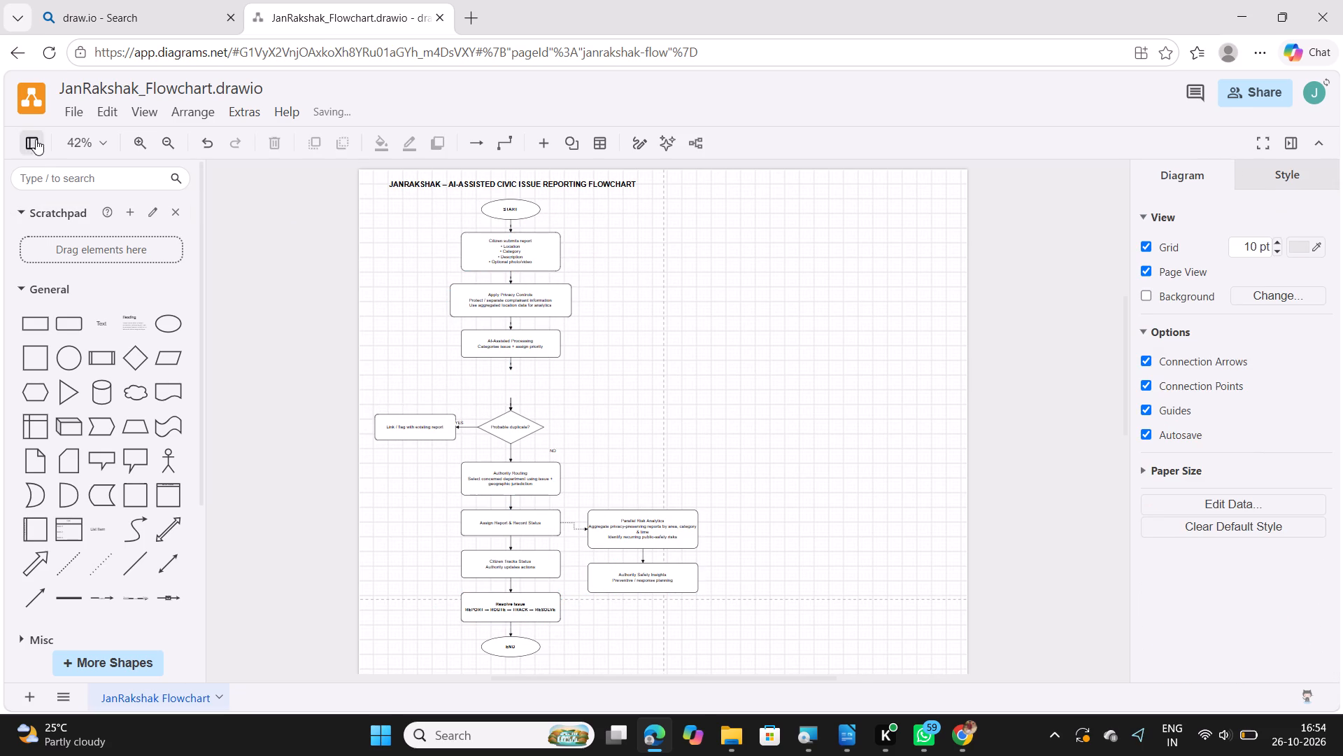
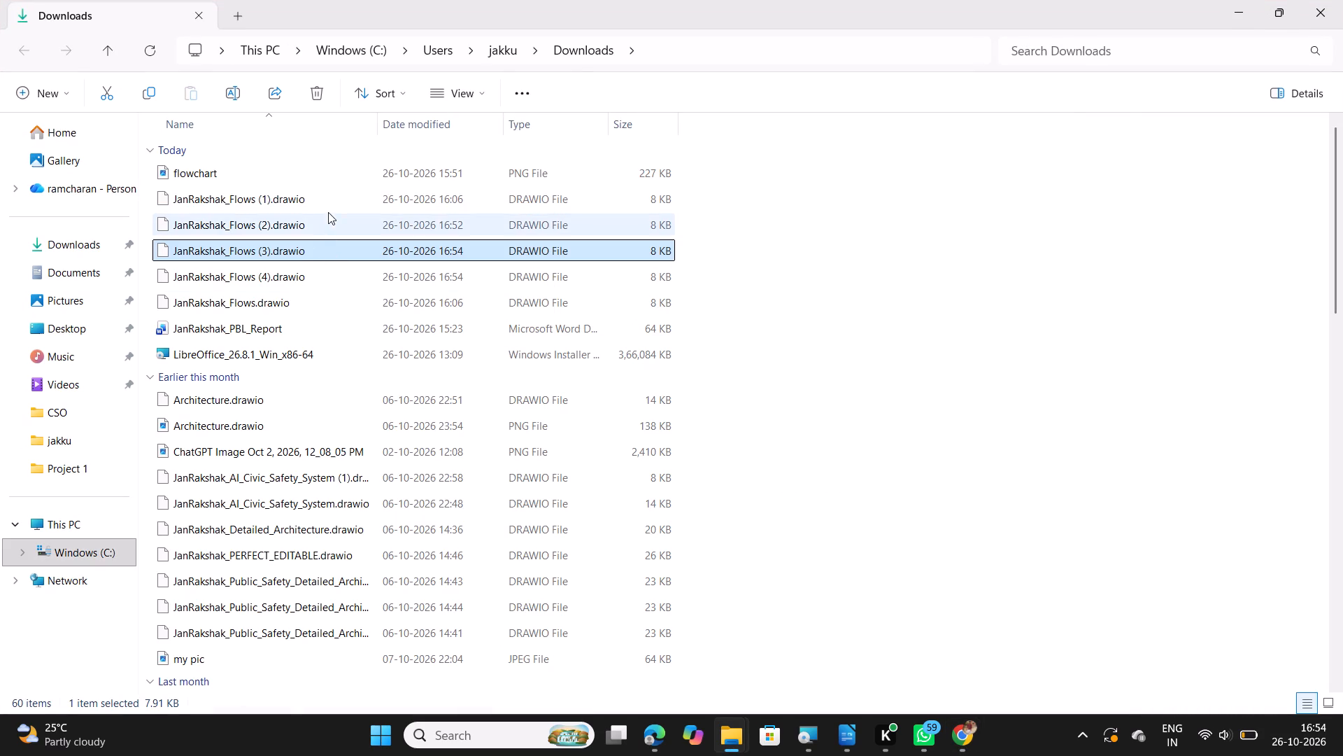
Look through the Downloads folder in File Explorer for the JanRakshak_Flows draw.io files.
scroll(329, 209, "up", 3)
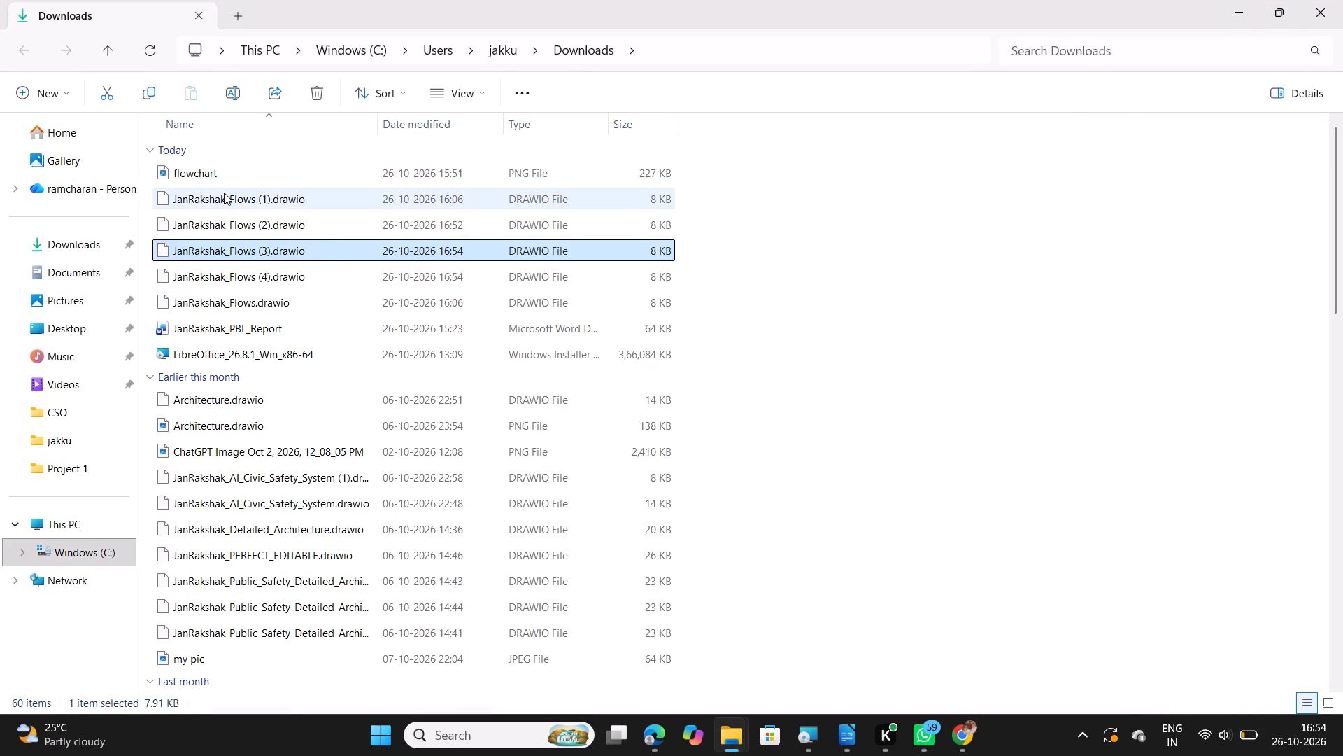
left_click(224, 192)
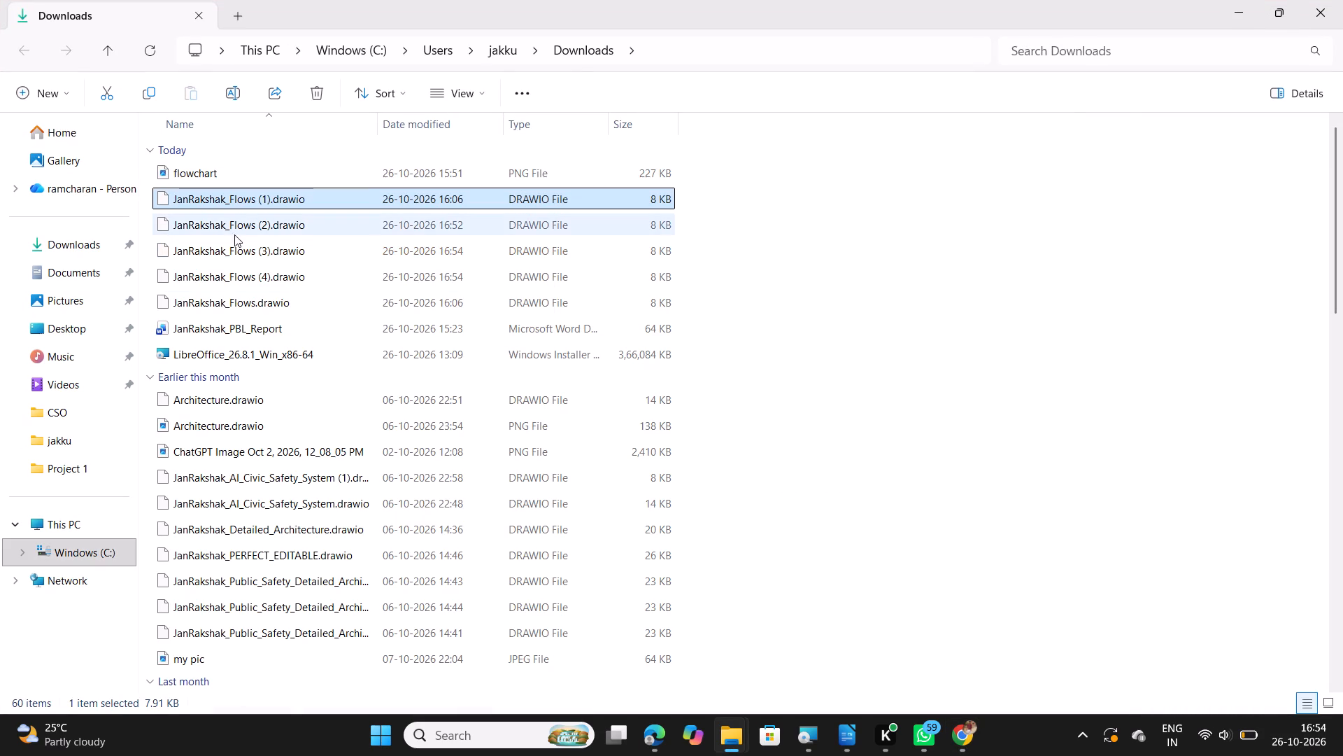
left_click(239, 221)
left_click(70, 138)
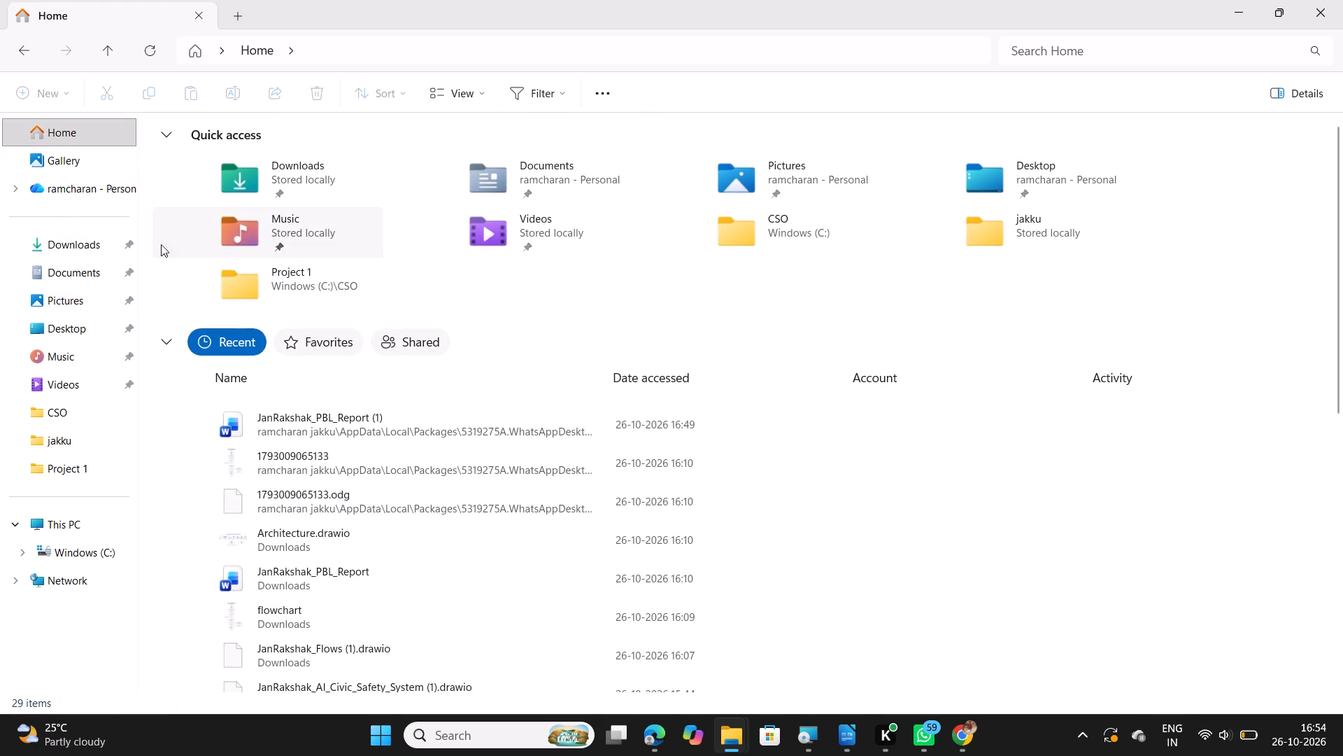
left_click(114, 245)
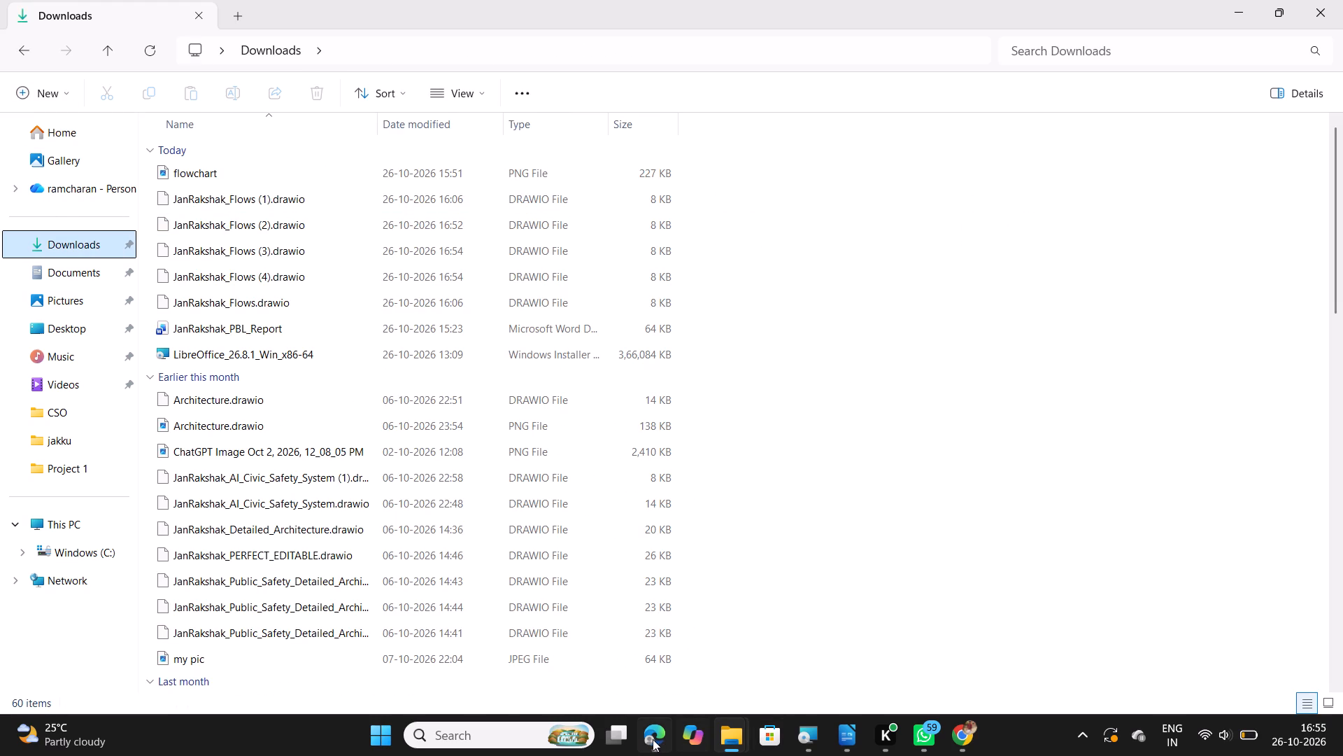
Switch to Microsoft Edge and open JanRakshak_Flows (3).drawio from the device's Downloads folder in the diagram editor.
left_click(622, 642)
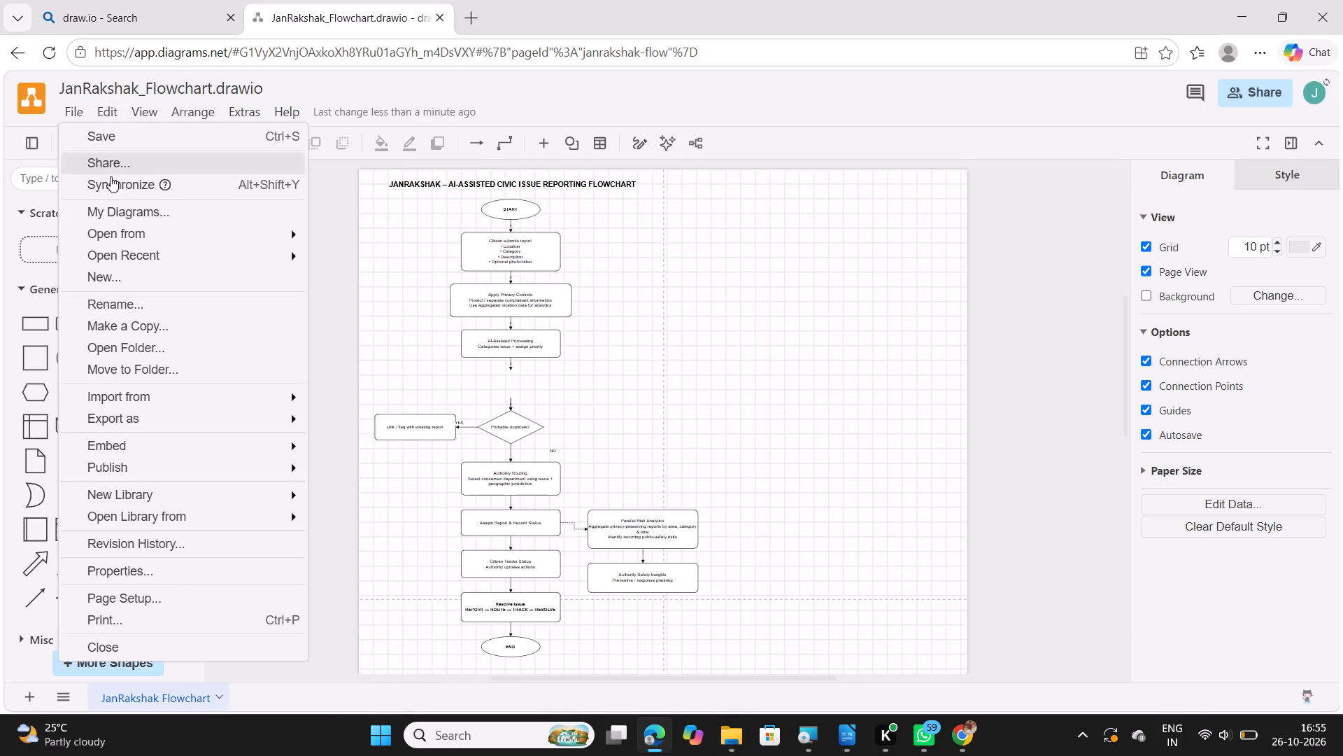
left_click(291, 261)
left_click(290, 258)
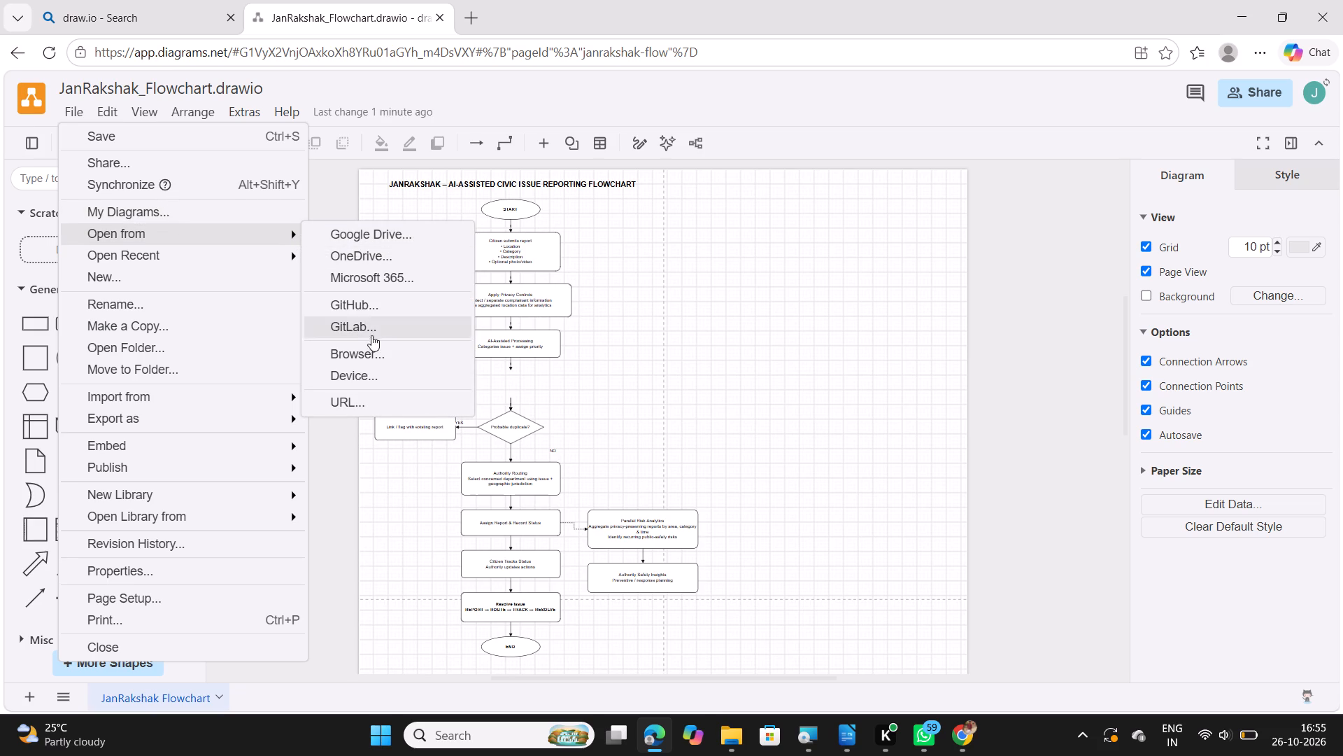
left_click(377, 370)
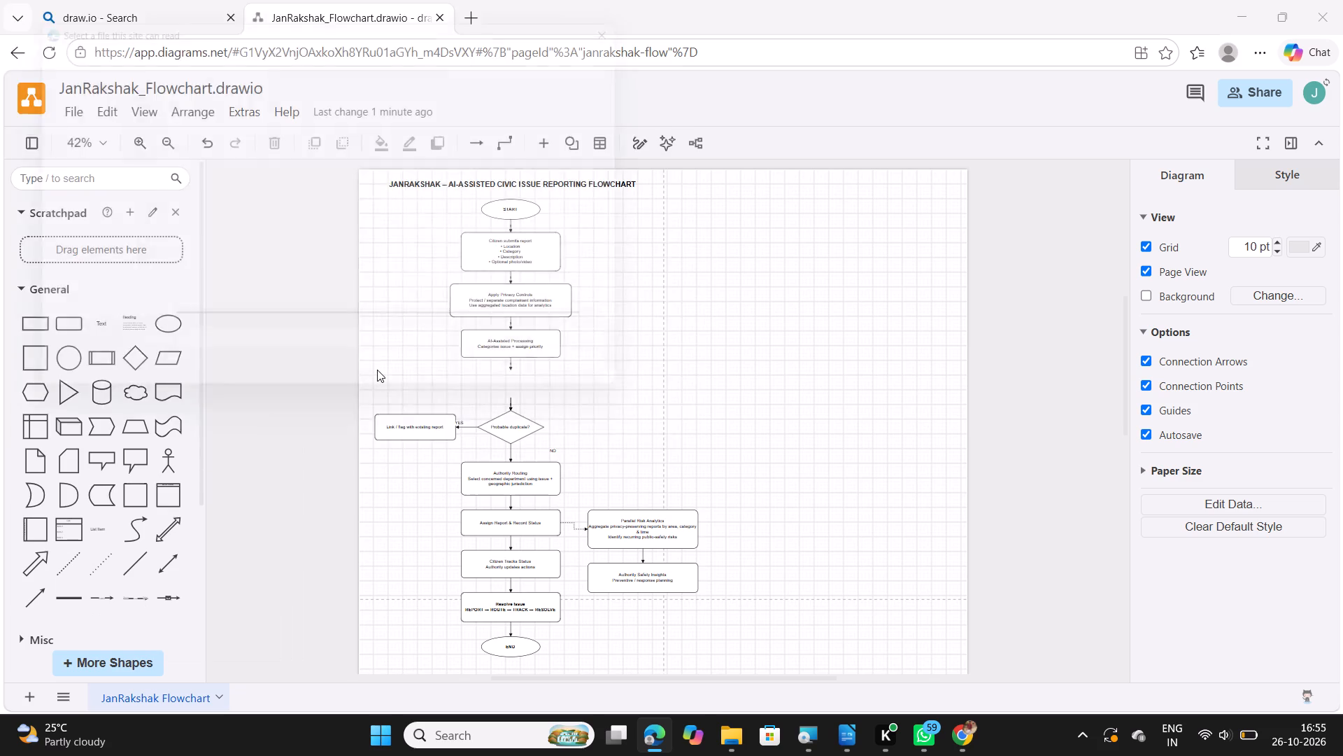
left_click(217, 160)
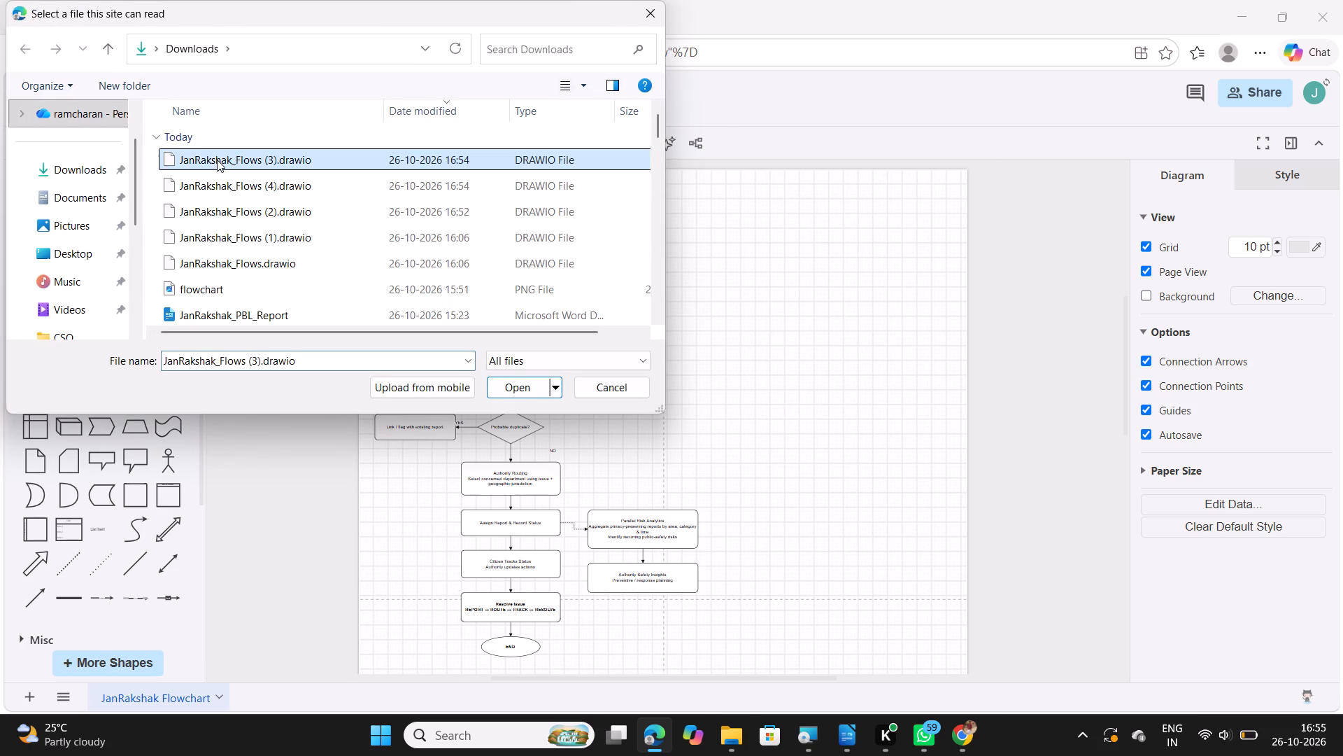
left_click(523, 389)
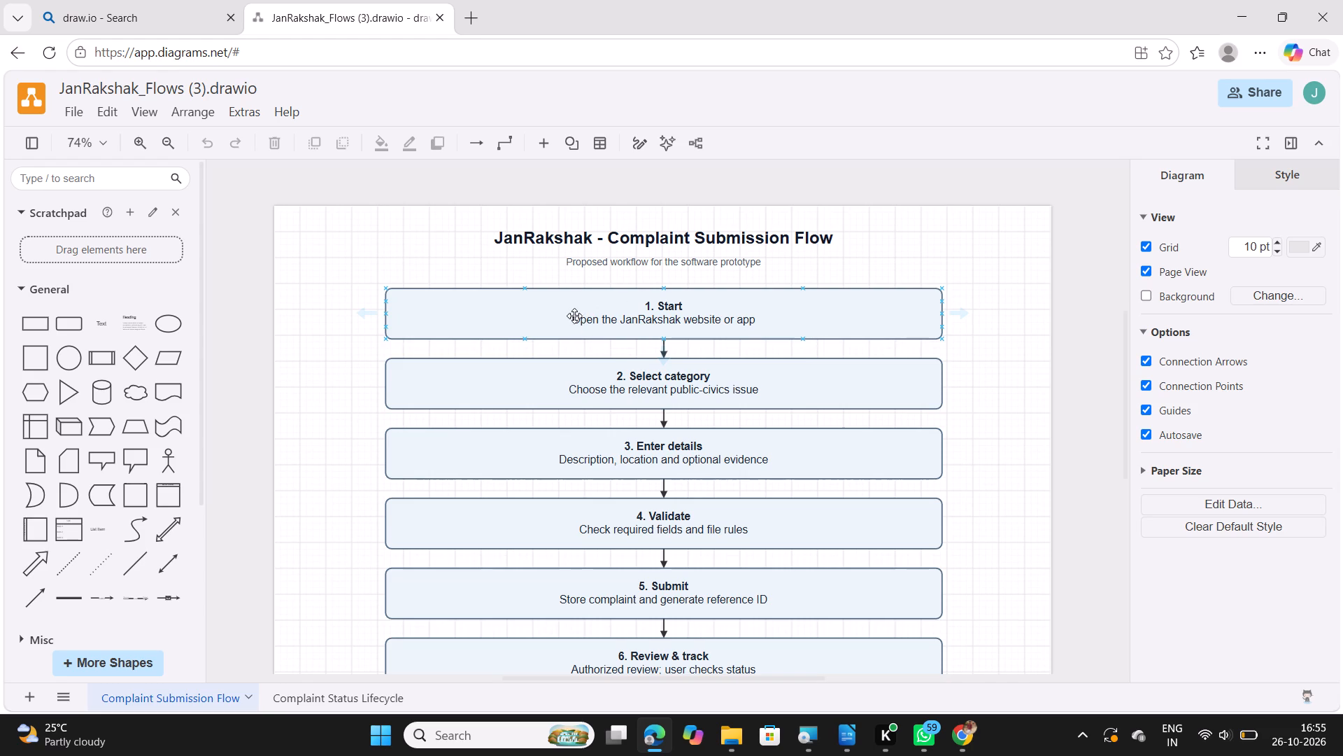
Apply the white fill and black outline style to the "1. Start" box of the Complaint Submission Flow.
scroll(576, 329, "down", 1)
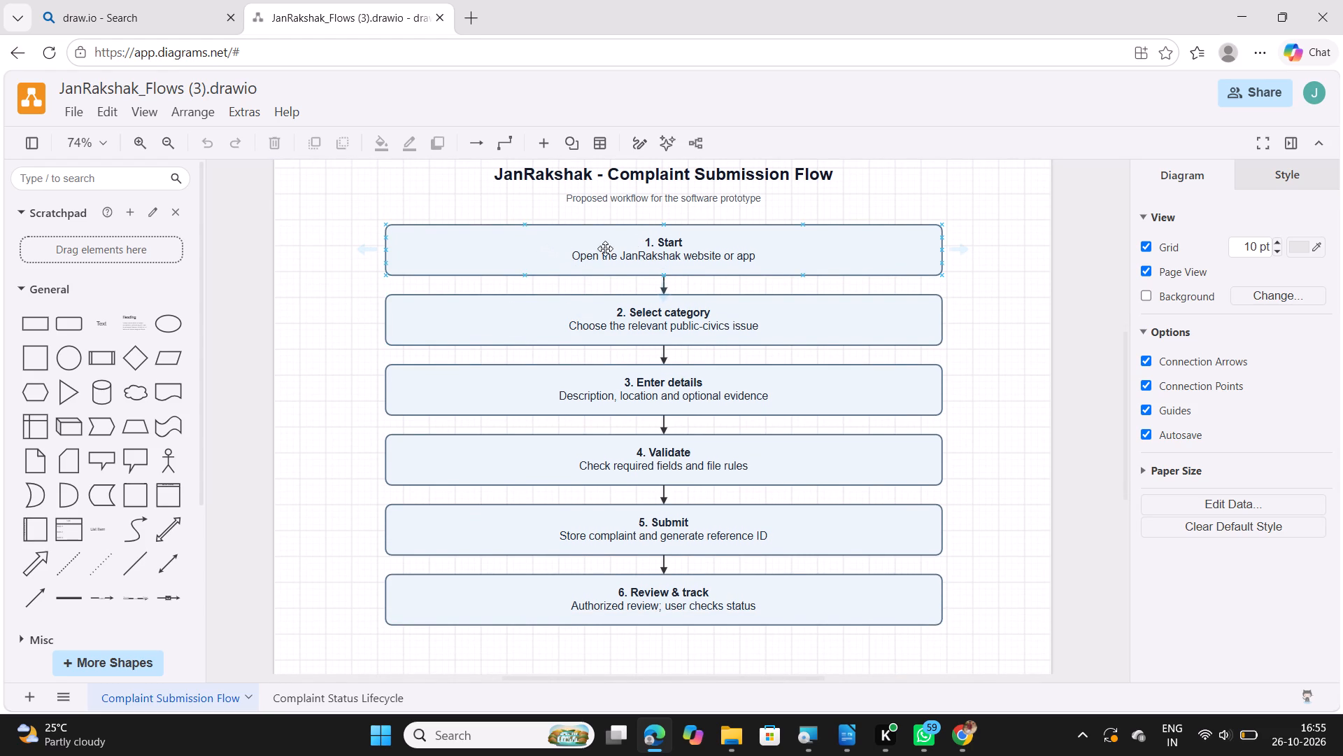
scroll(602, 240, "up", 1)
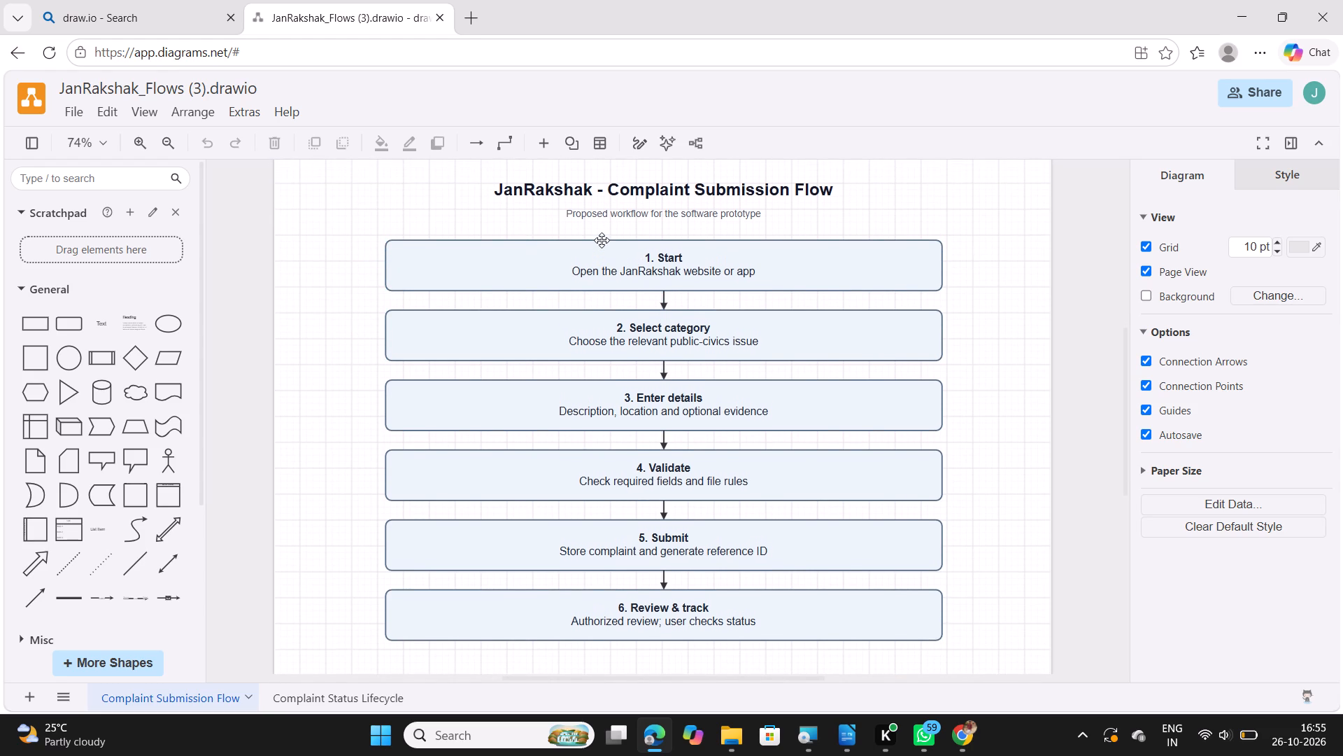
scroll(602, 240, "up", 1)
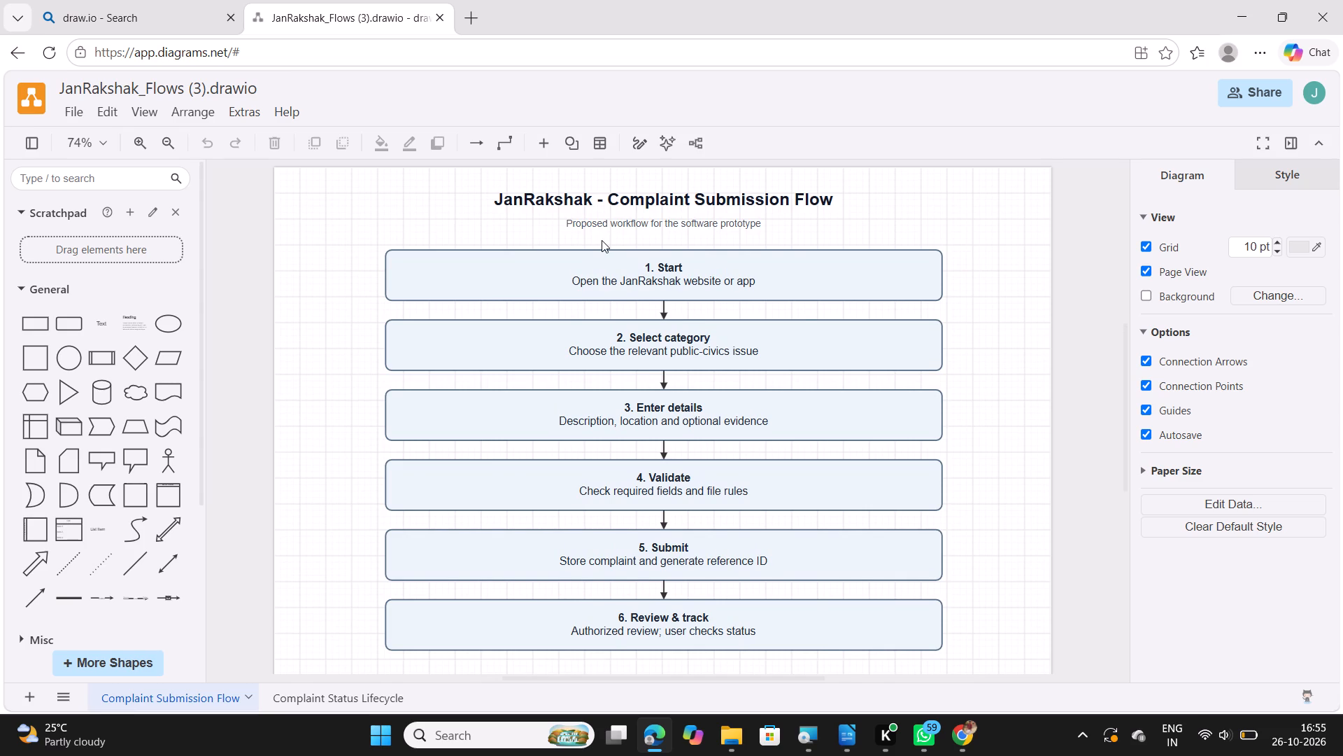
left_click(523, 280)
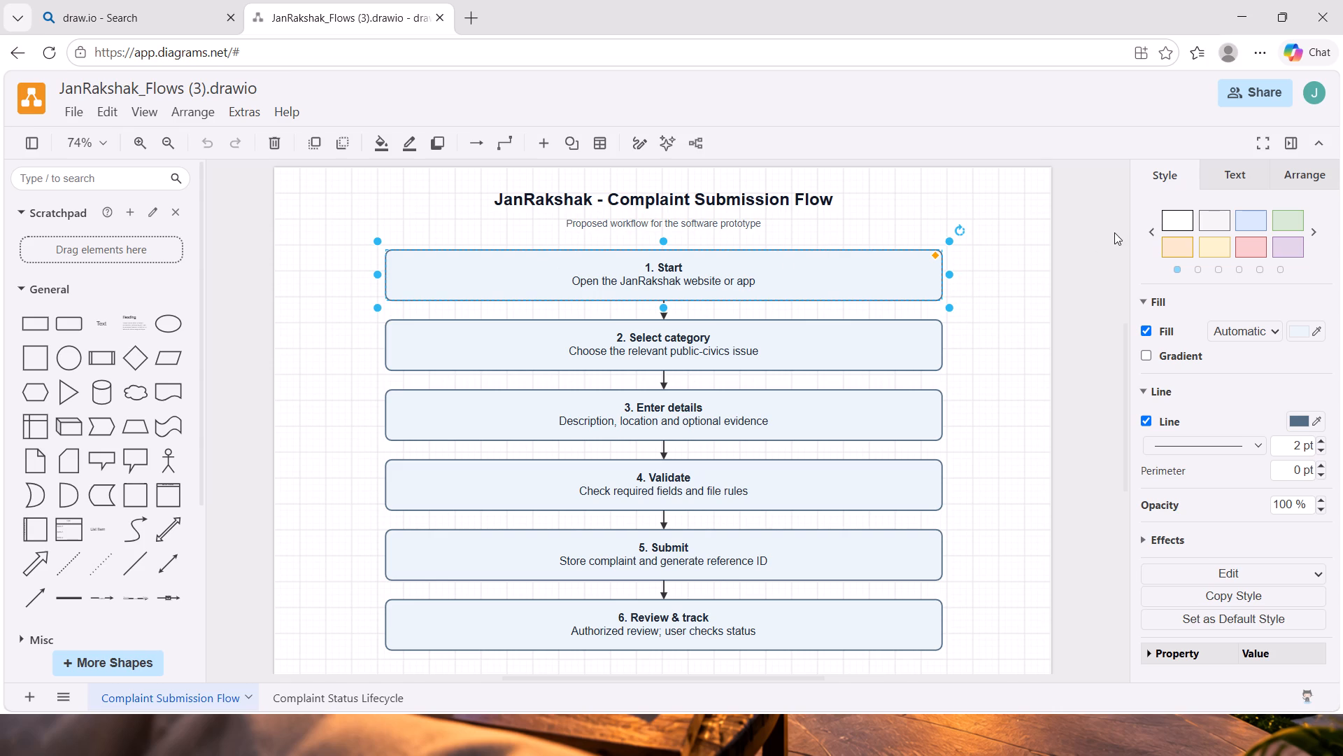
left_click(1175, 217)
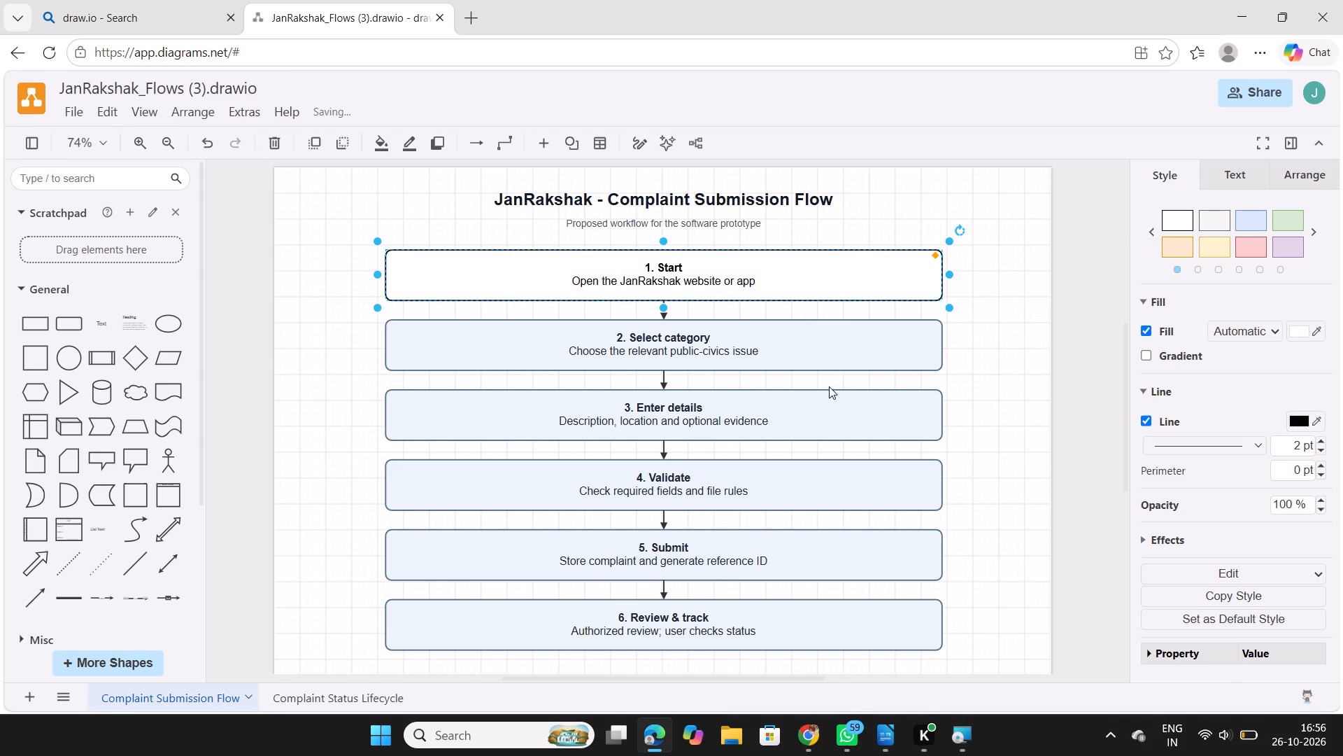
Allow the editor to save changes to JanRakshak_Flows (3).drawio.
left_click(846, 331)
left_click(847, 340)
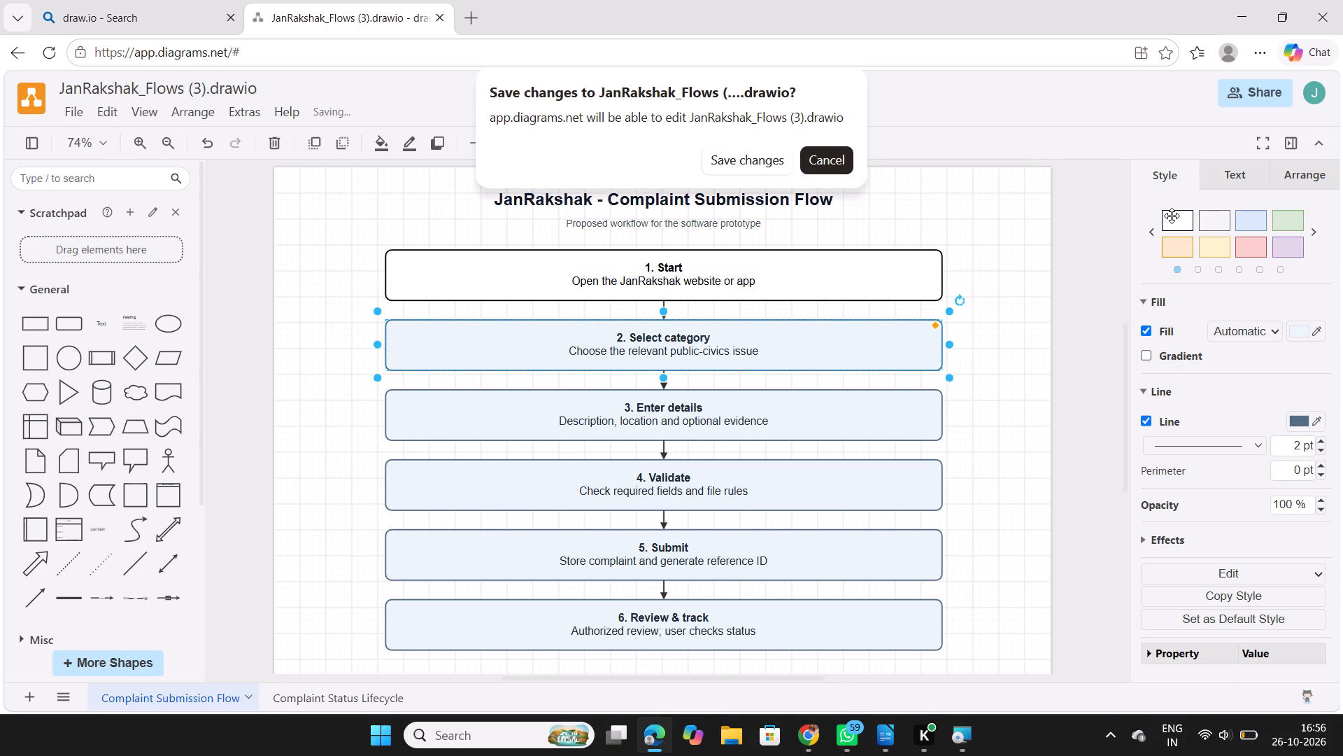
left_click(1172, 216)
left_click(855, 363)
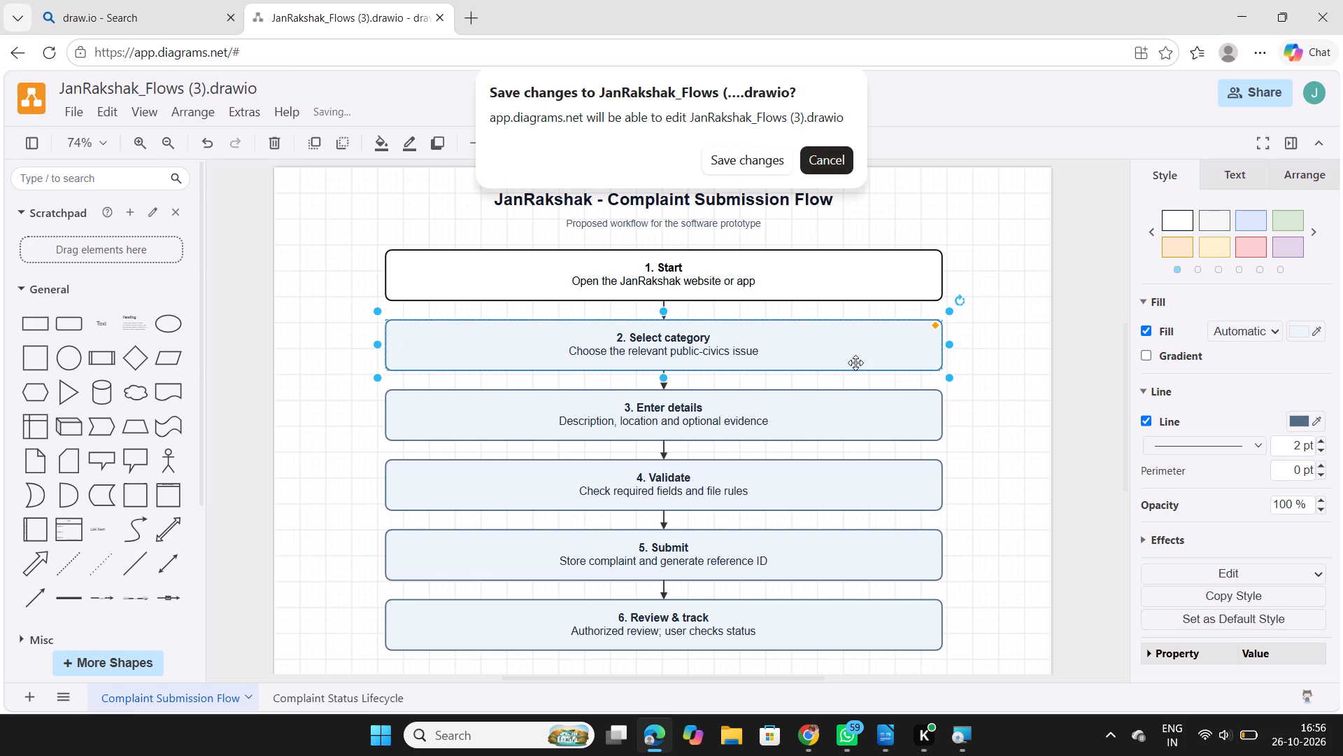
double_click(851, 358)
left_click(834, 272)
left_click(755, 164)
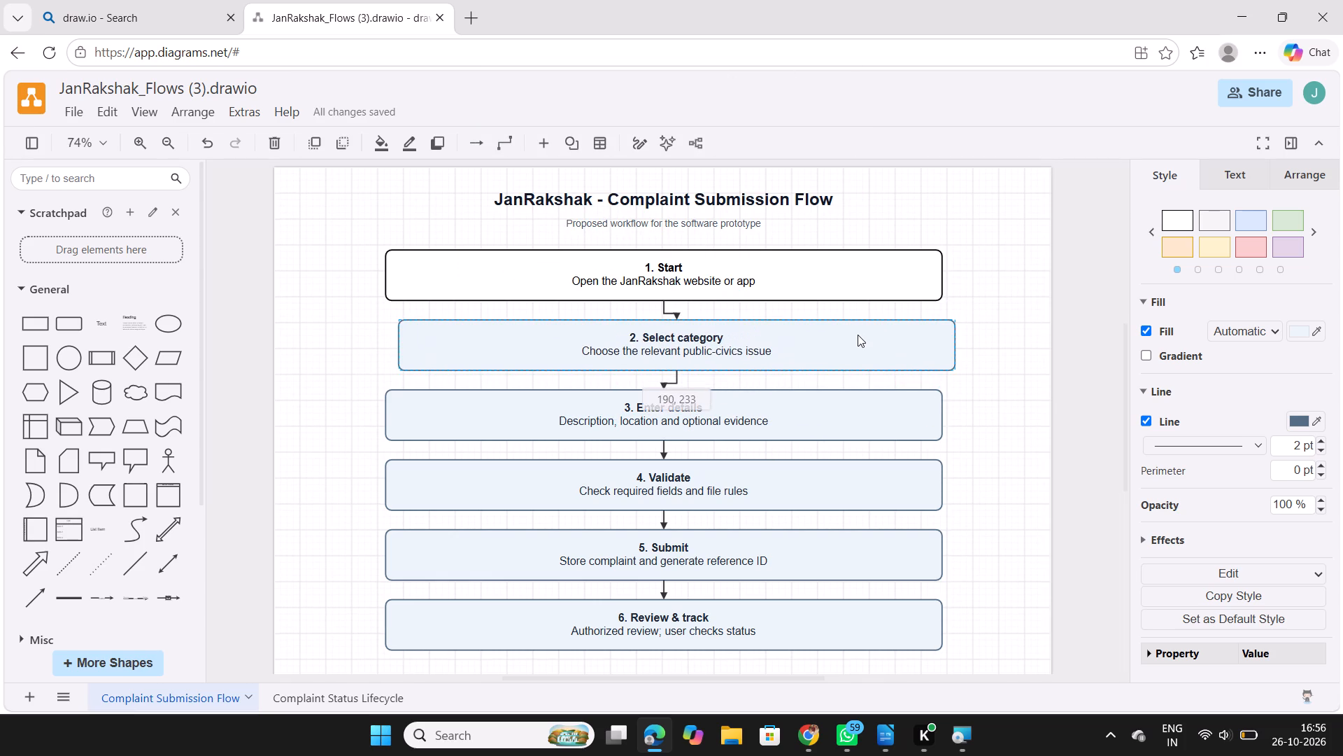
Apply the white fill and black outline style to boxes 2 to 6, from "Select category" to "Review & track".
left_click(849, 333)
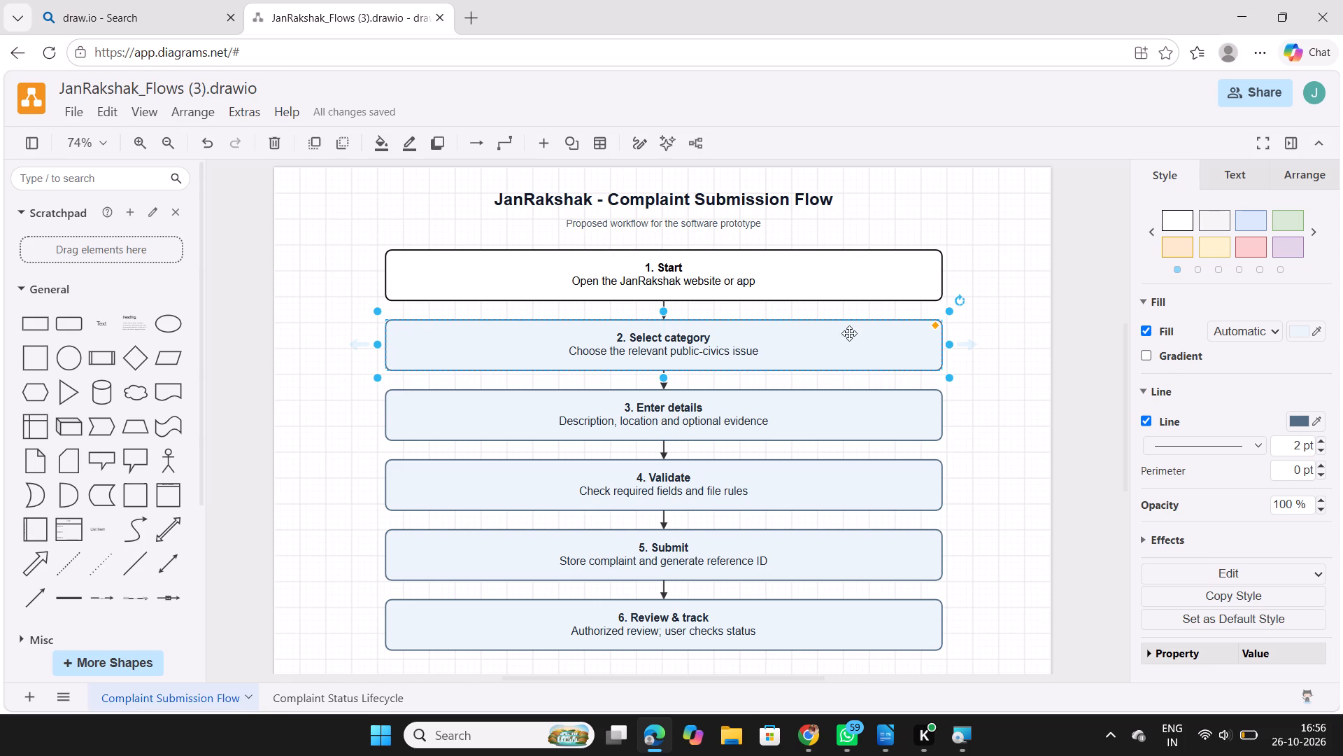
left_click(1178, 218)
left_click(874, 419)
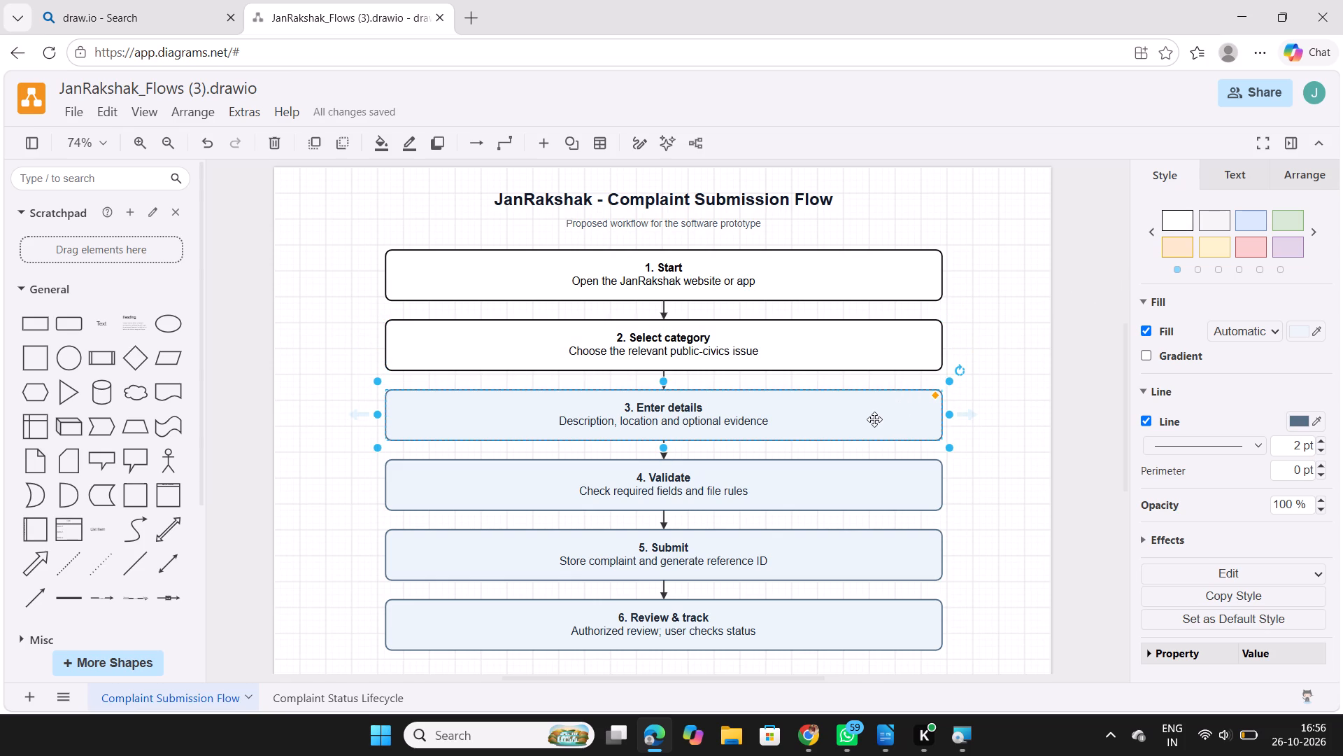
left_click(1169, 215)
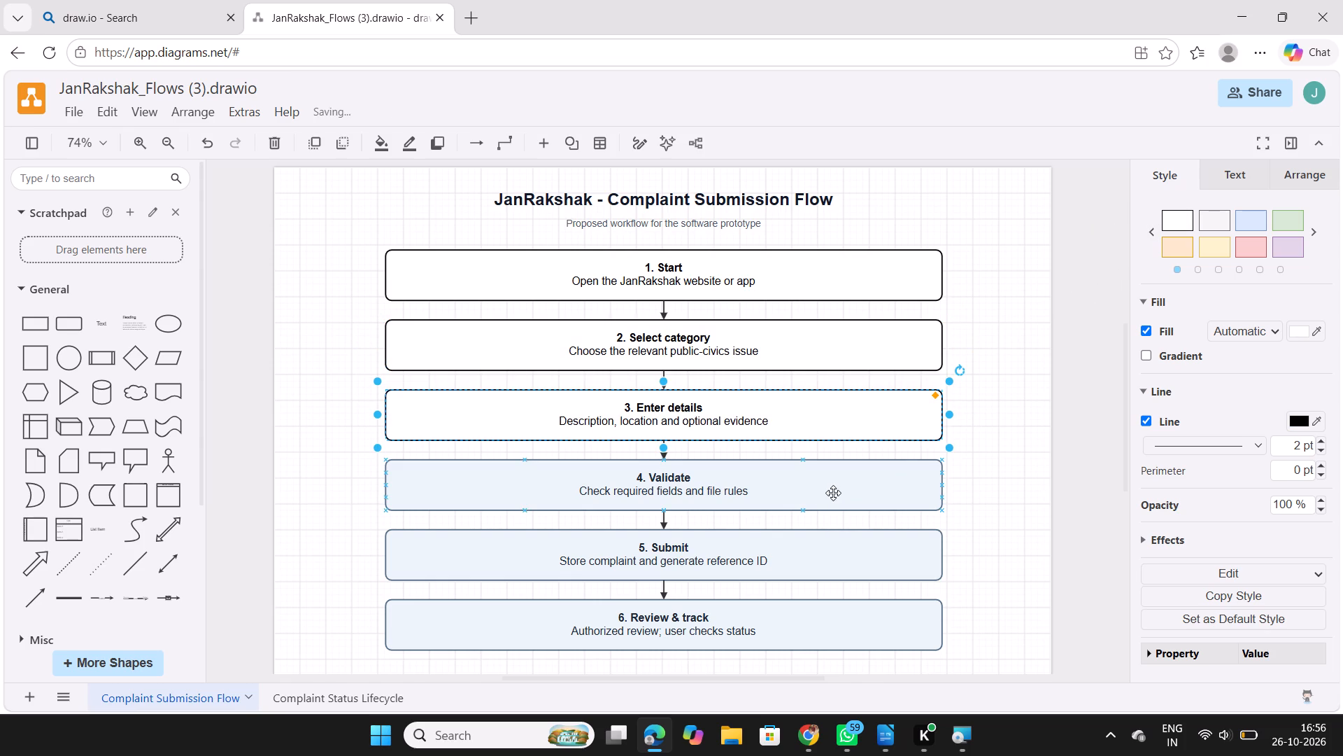
left_click(835, 489)
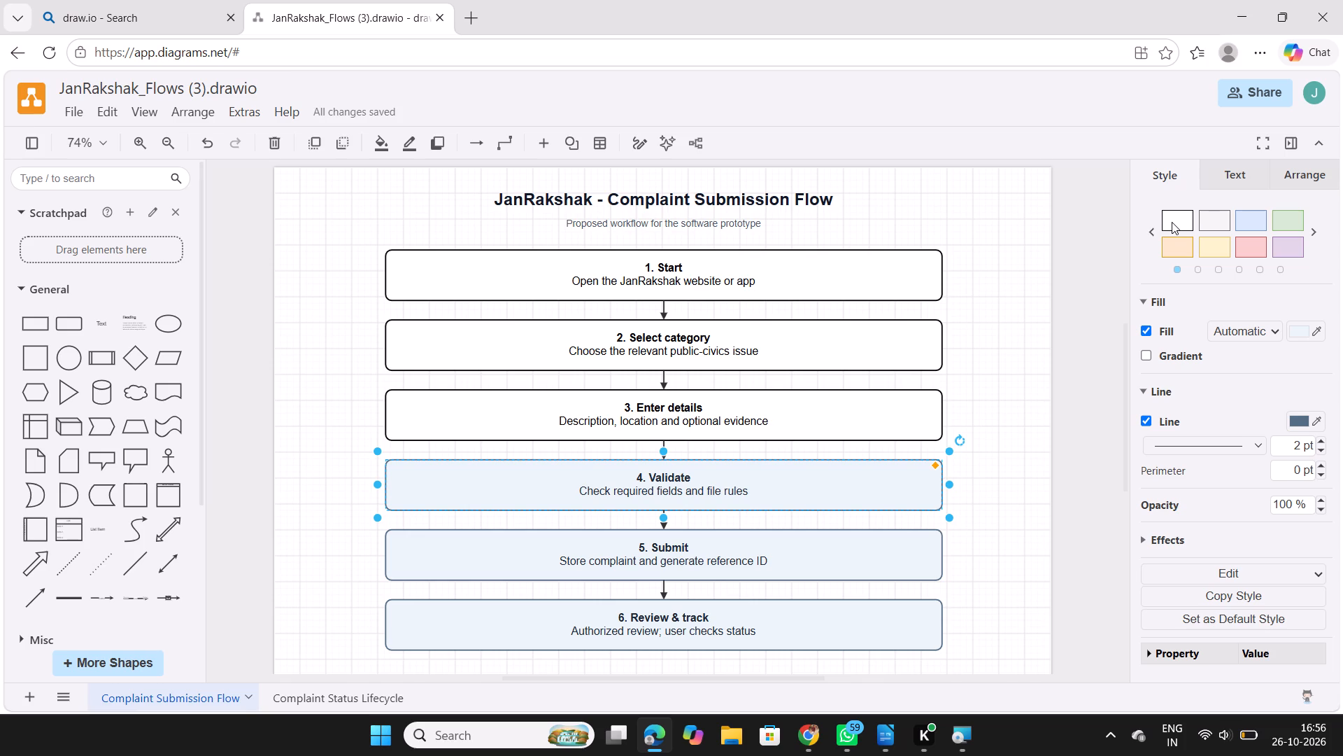
left_click(1172, 222)
left_click(796, 559)
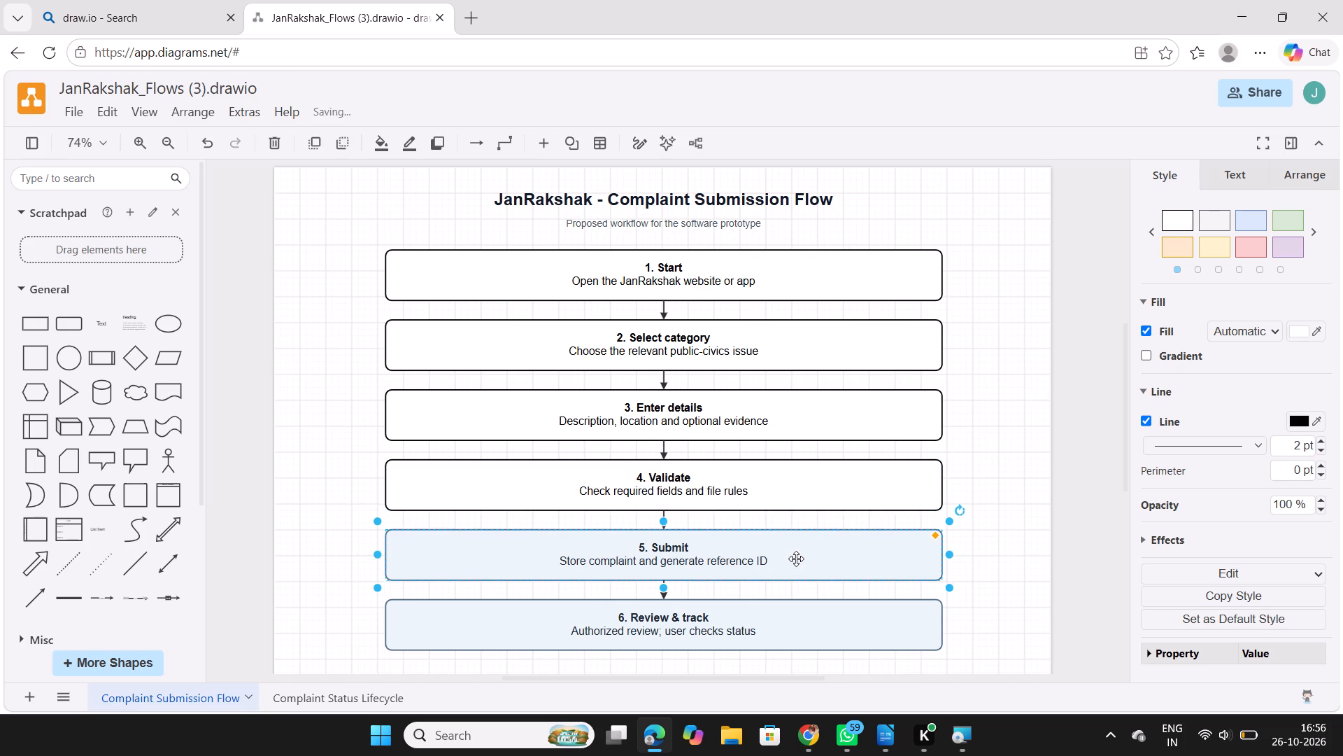
left_click(1173, 216)
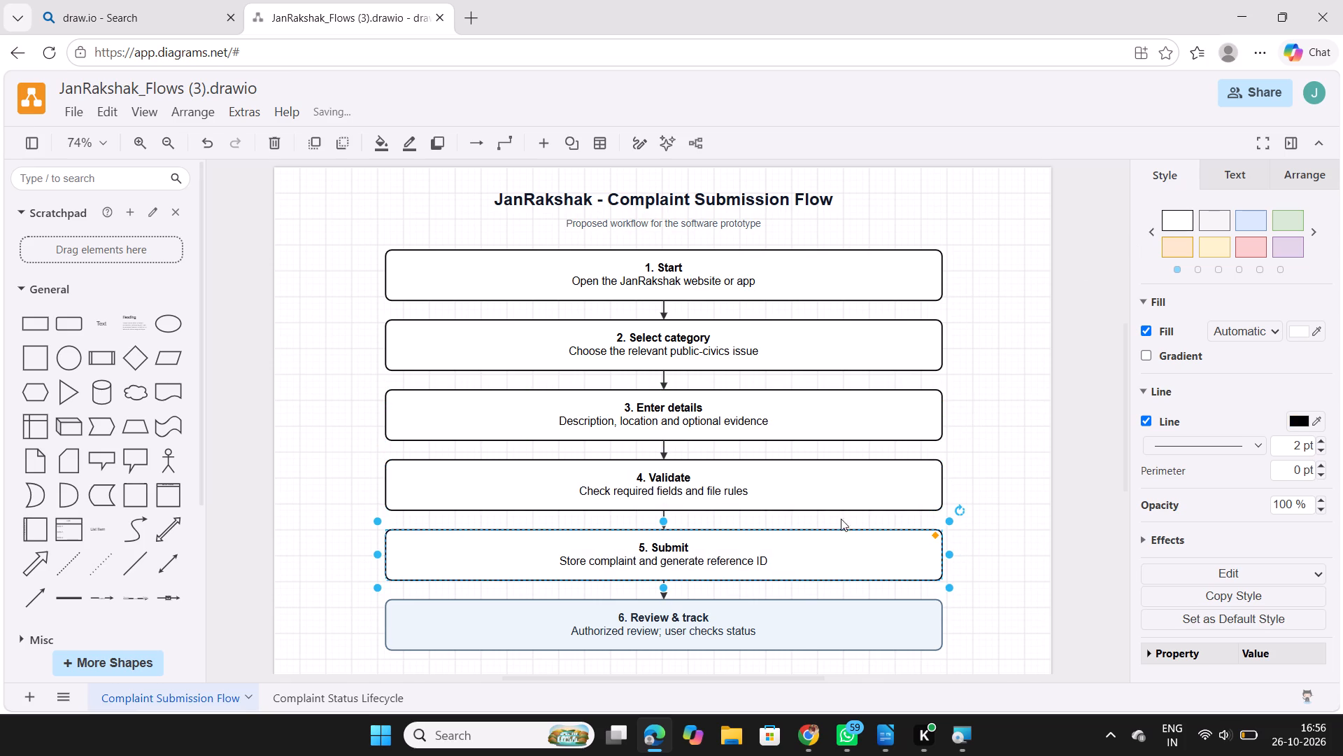
left_click(722, 626)
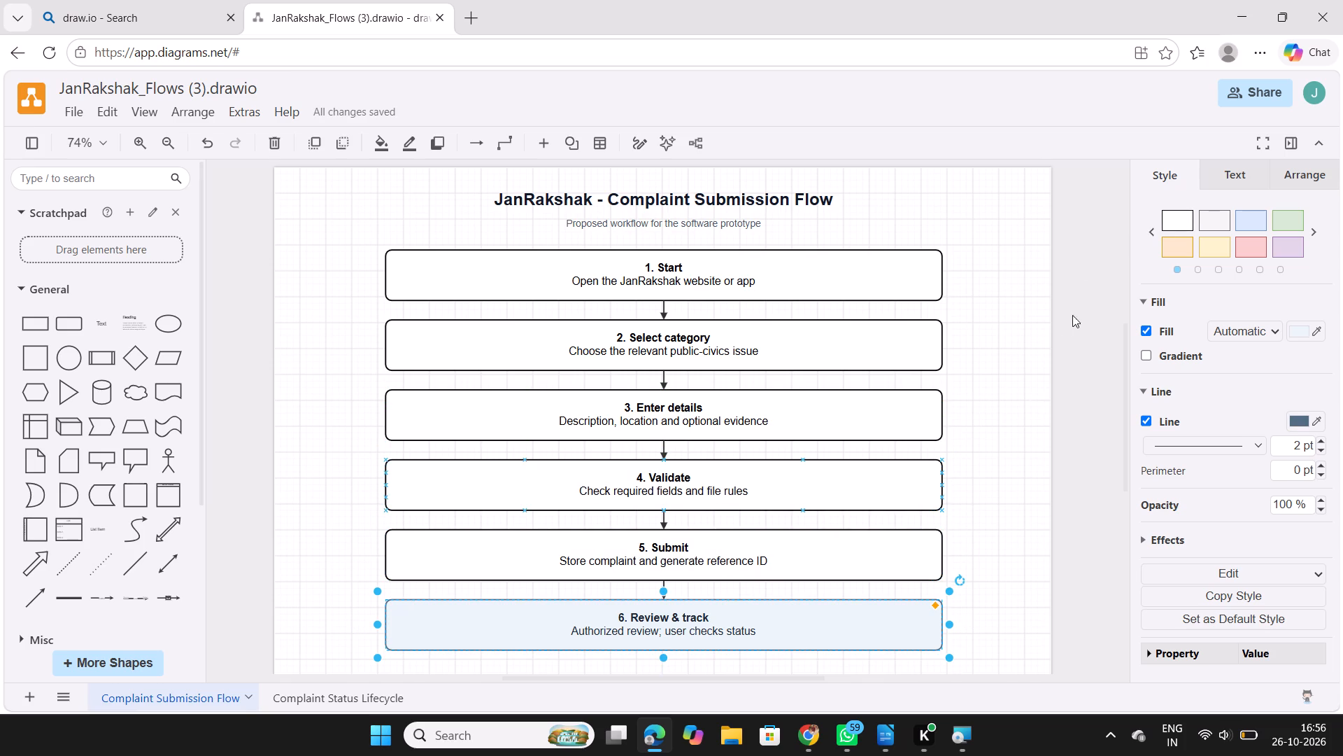
left_click(1167, 215)
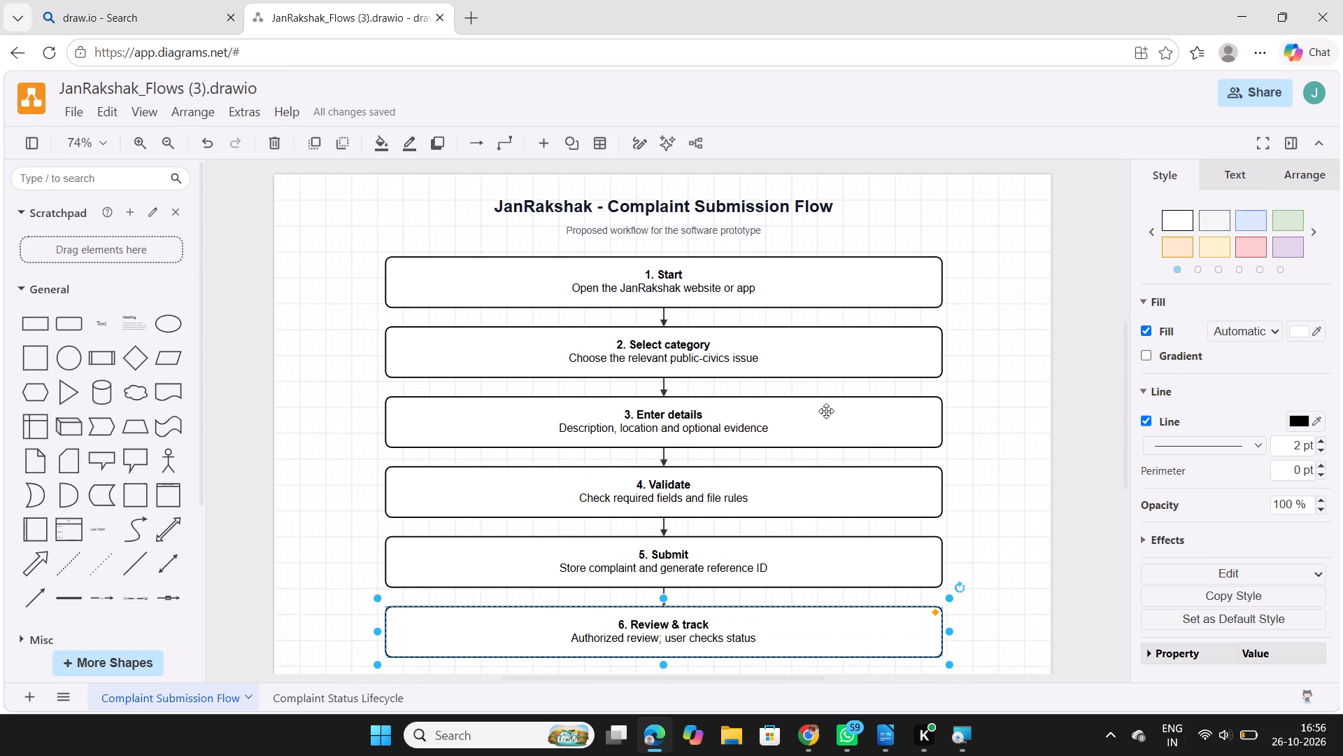
Shift the "JanRakshak - Complaint Submission Flow" title slightly right and down, and give it the light blue style.
left_click_drag(499, 211, 535, 213)
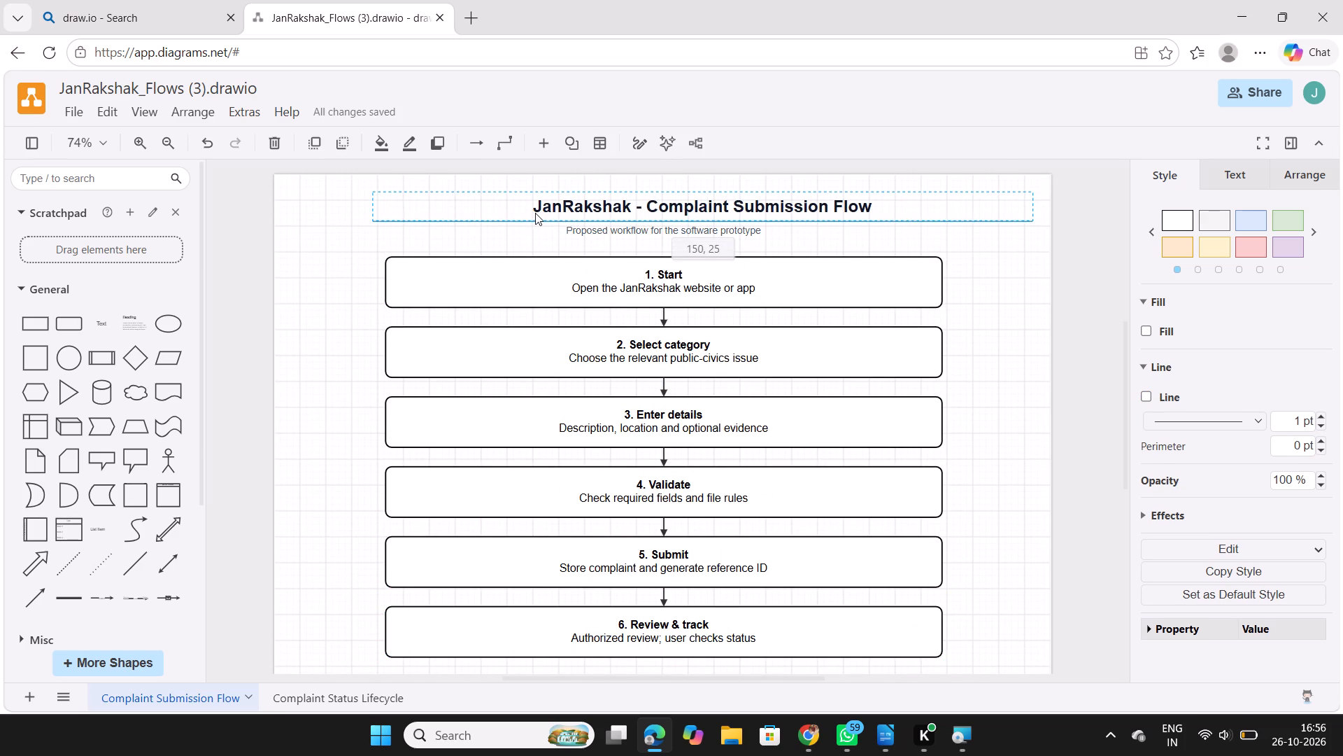
left_click_drag(535, 213, 534, 215)
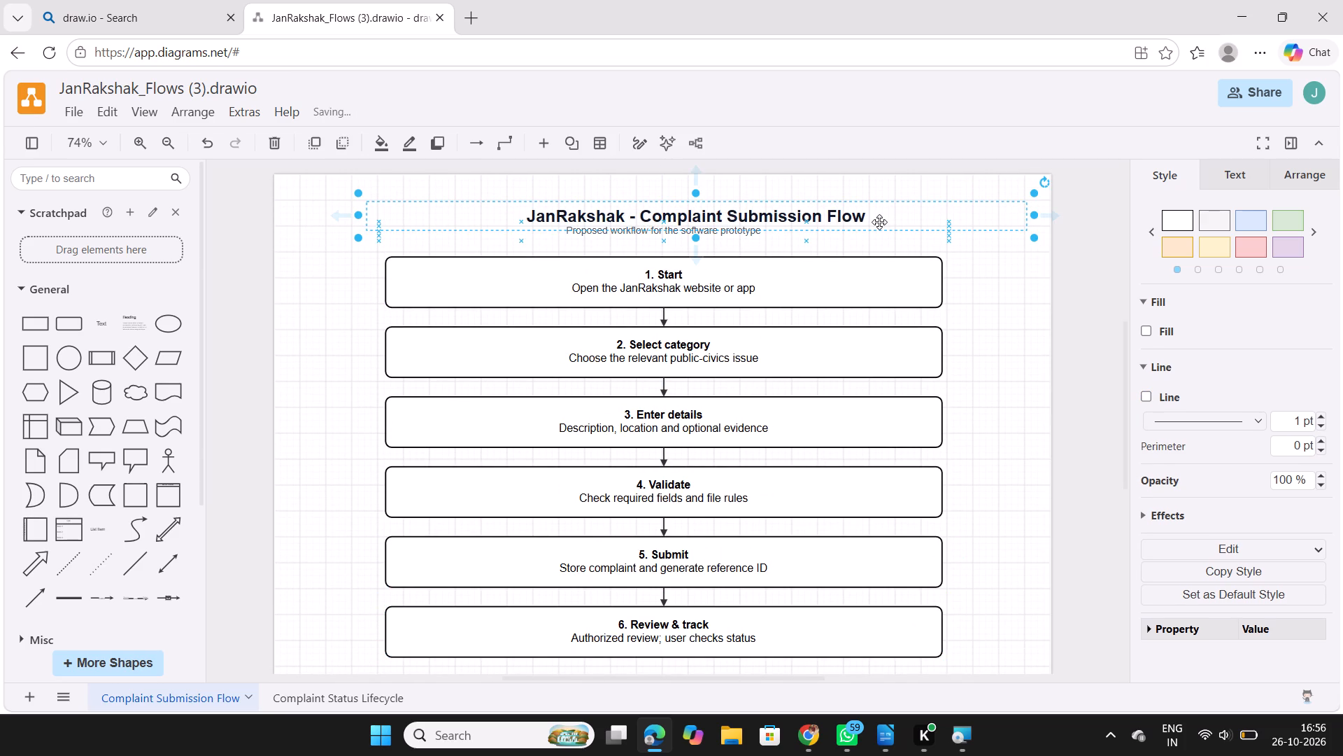
left_click(1250, 220)
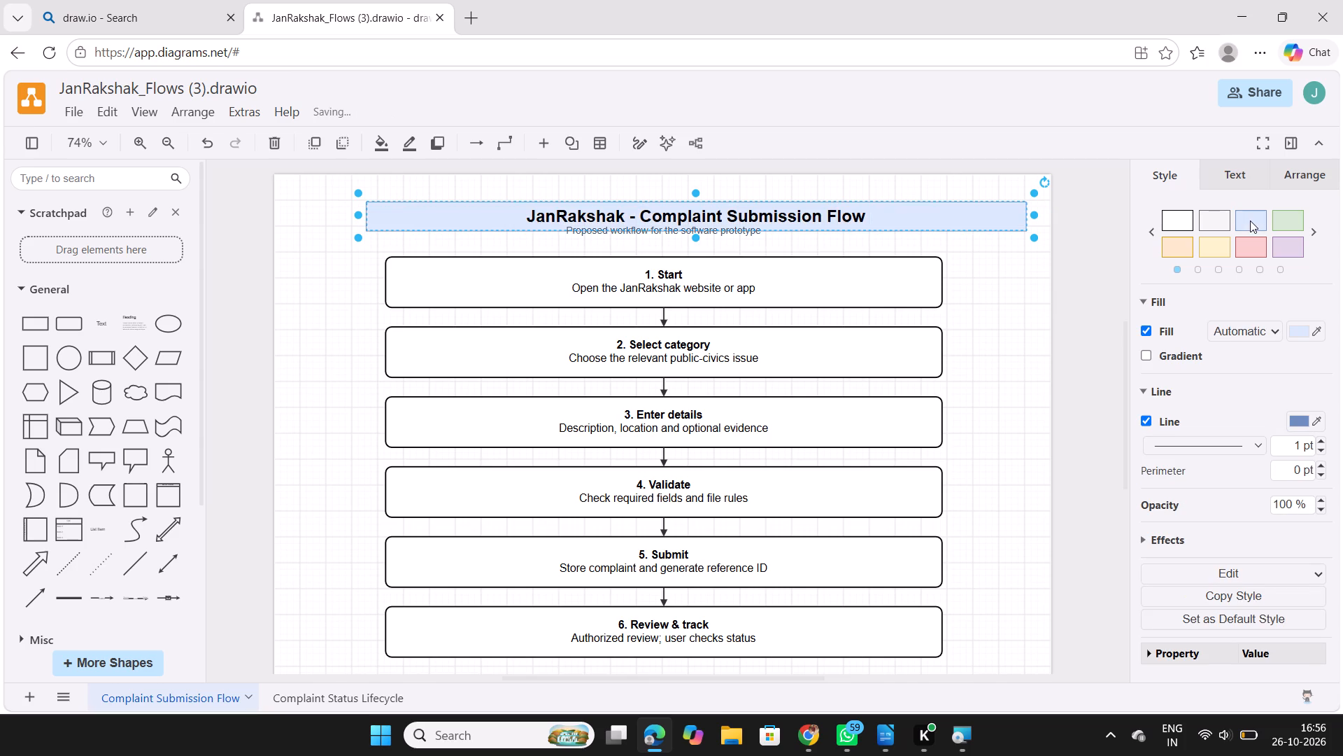
left_click(808, 221)
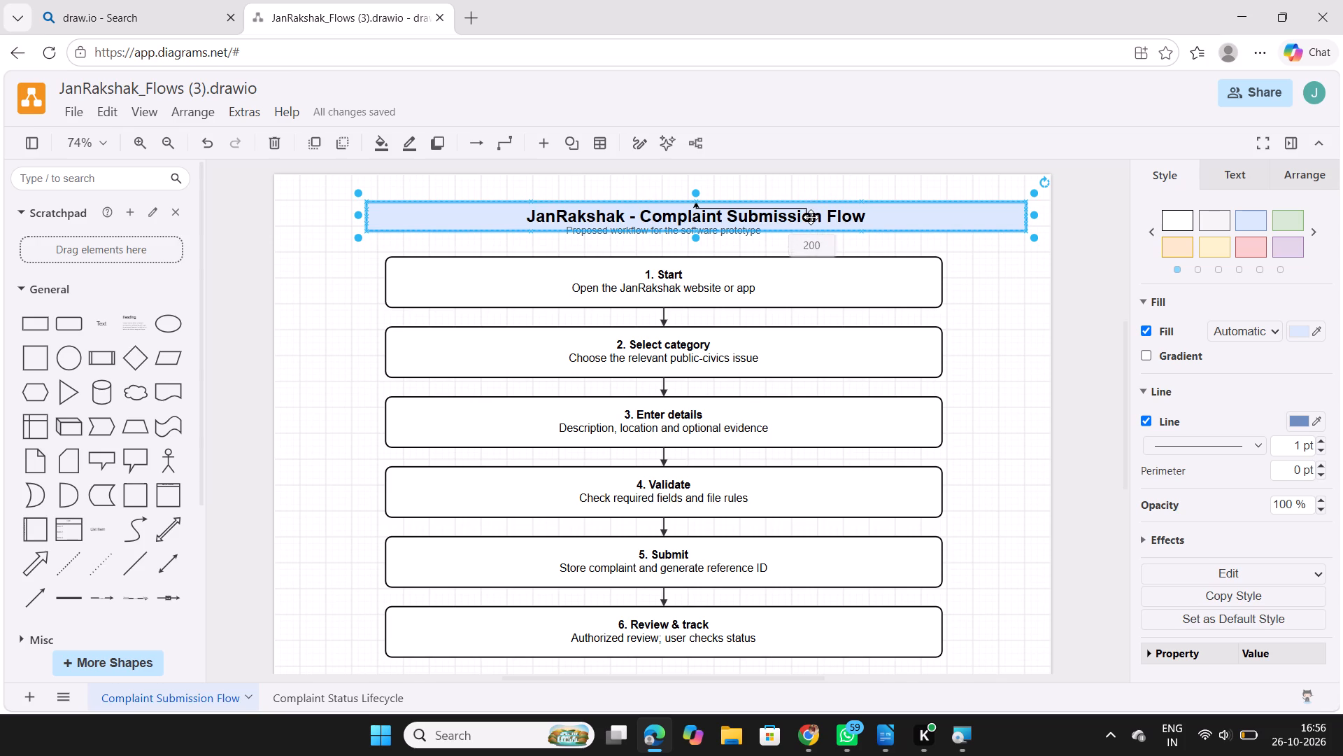
left_click(983, 308)
Move the "JanRakshak - Complaint Submission Flow" title up and slightly left to position 120, 20, clear of the subtitle.
scroll(399, 311, "left", 1)
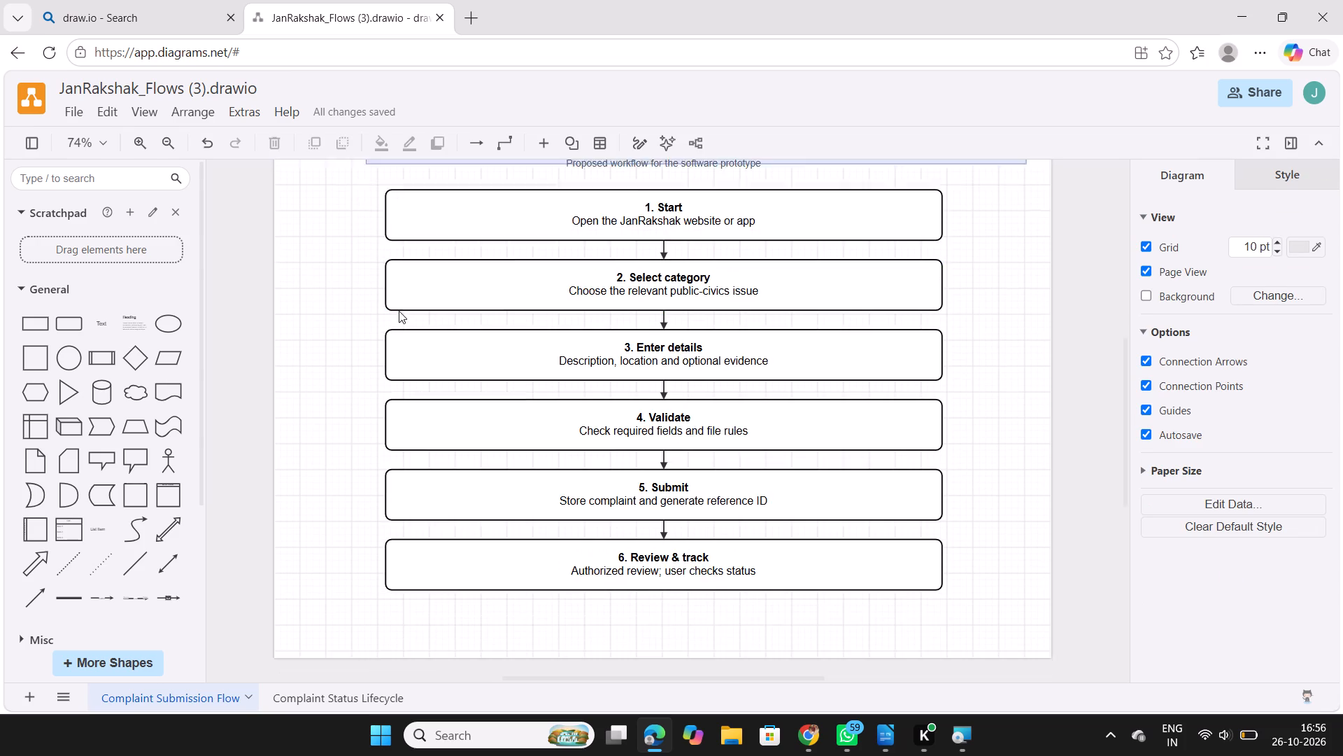
scroll(399, 311, "left", 1)
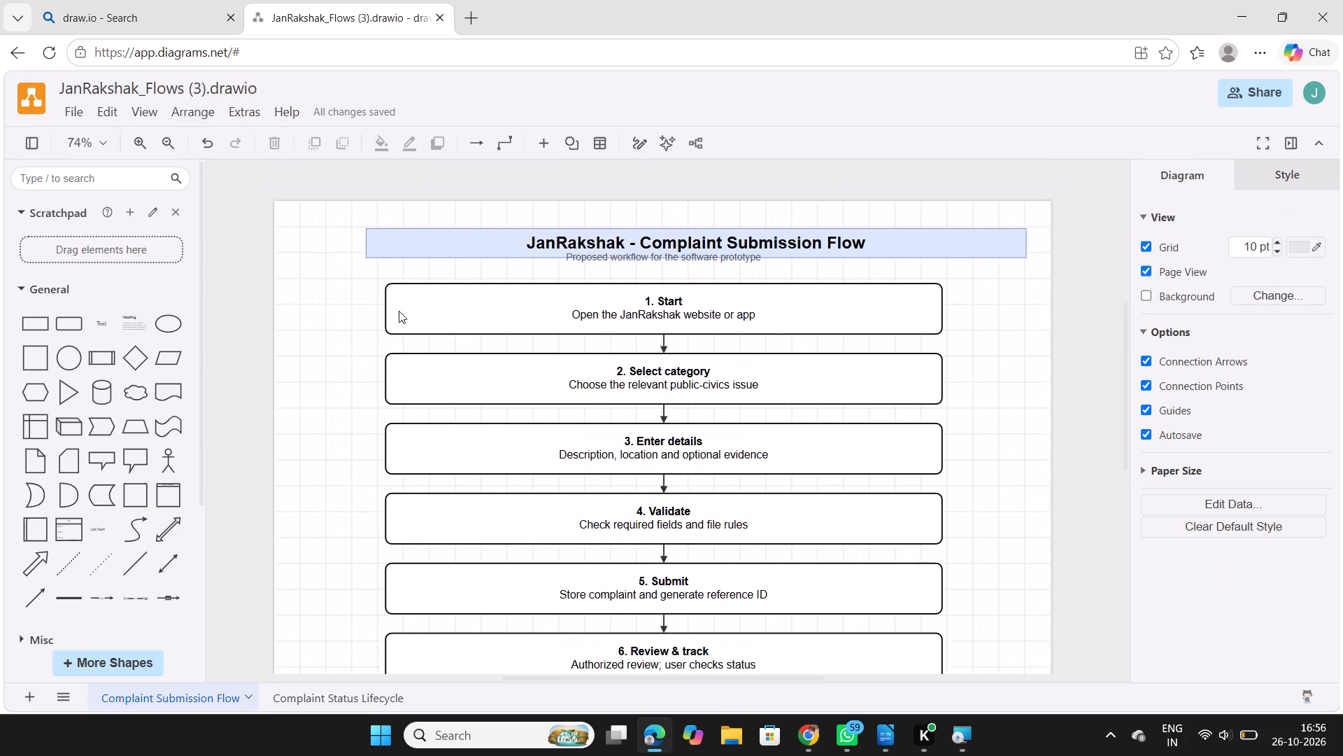
scroll(399, 311, "left", 1)
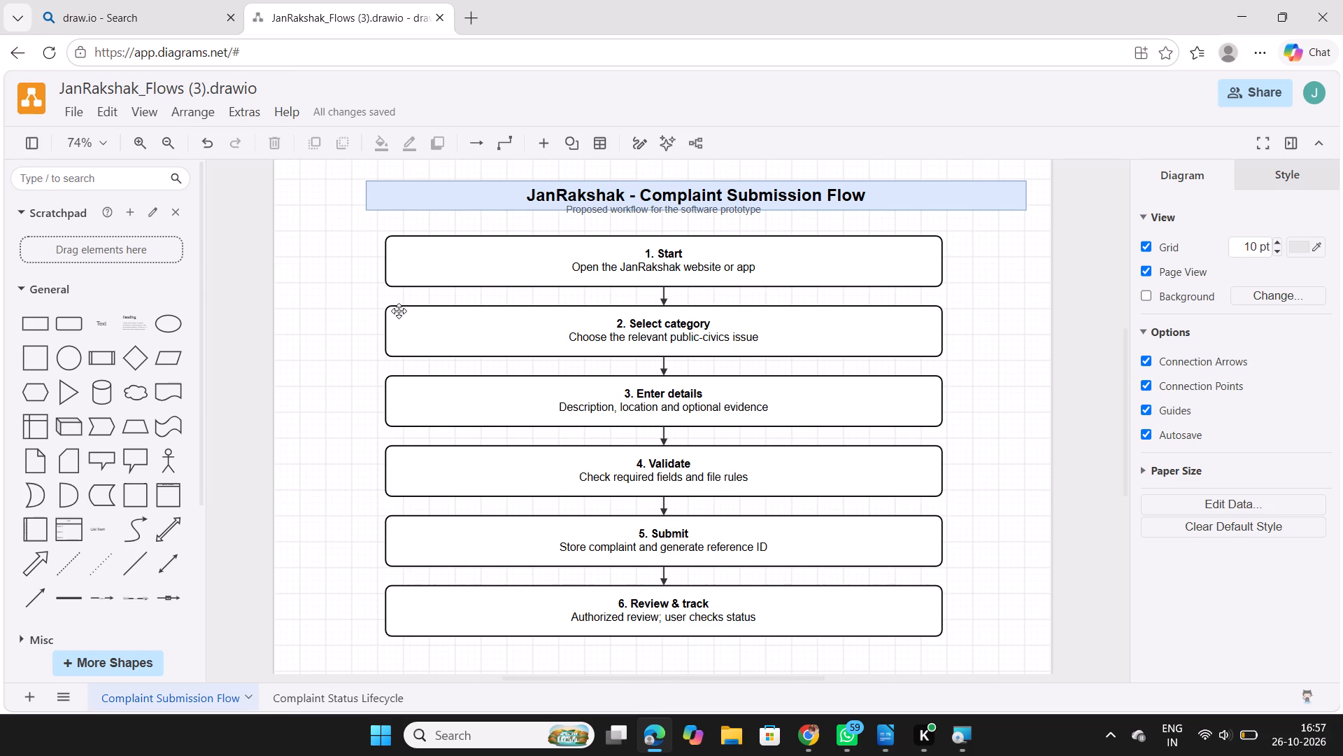
left_click(539, 236)
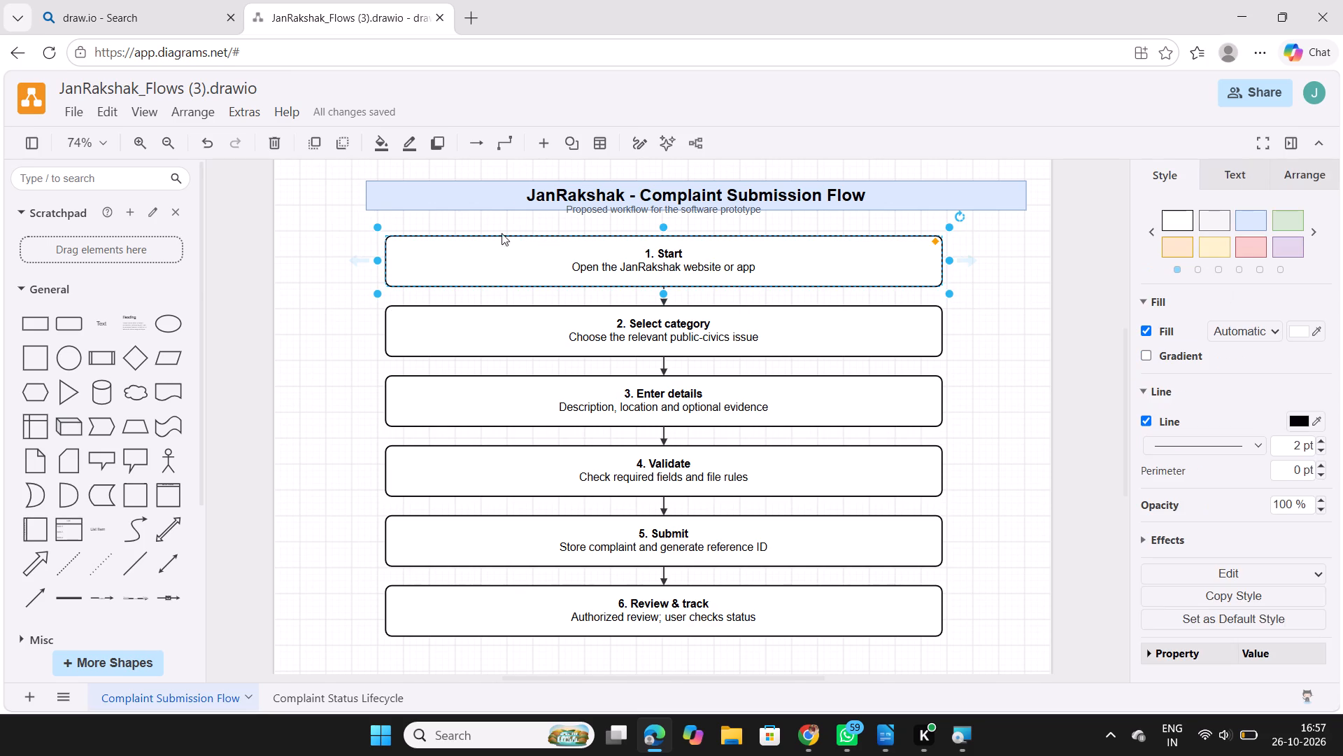
left_click(369, 370)
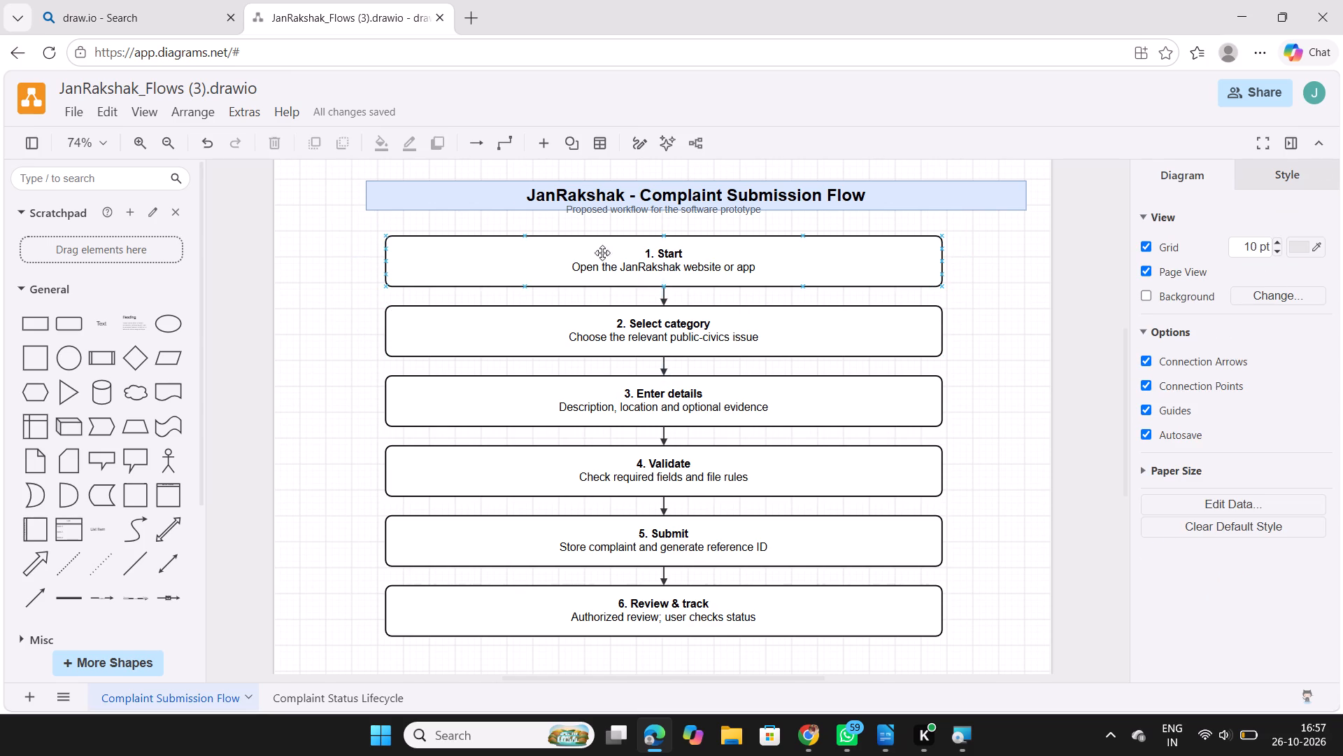
left_click_drag(599, 195, 599, 175)
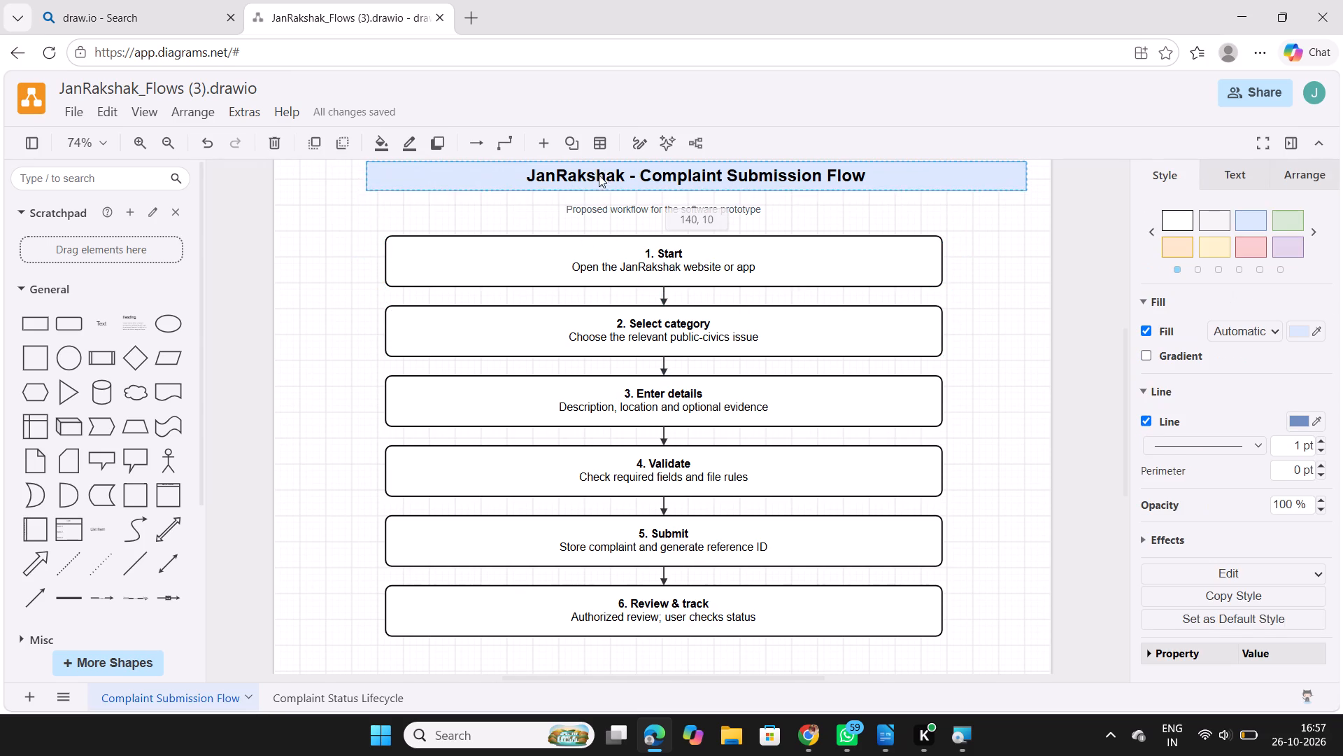
left_click_drag(599, 175, 584, 178)
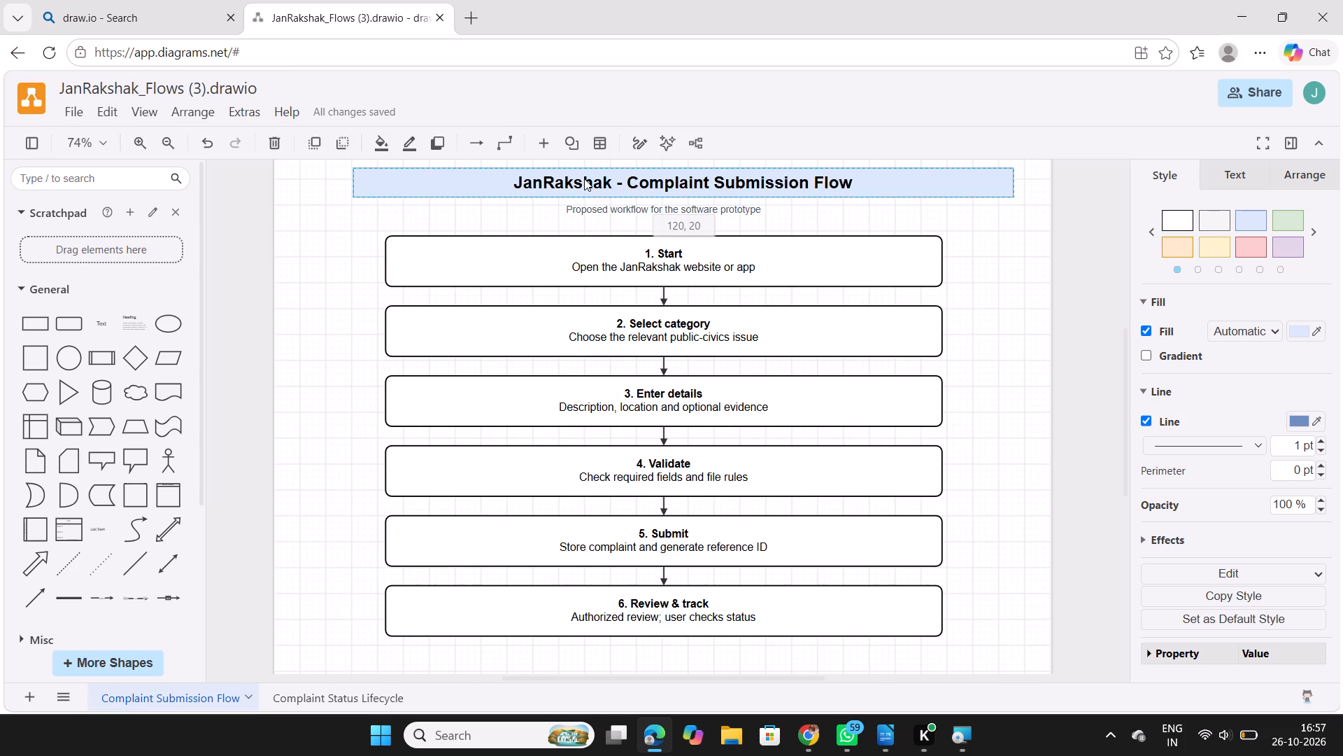
left_click_drag(584, 178, 583, 178)
left_click(331, 293)
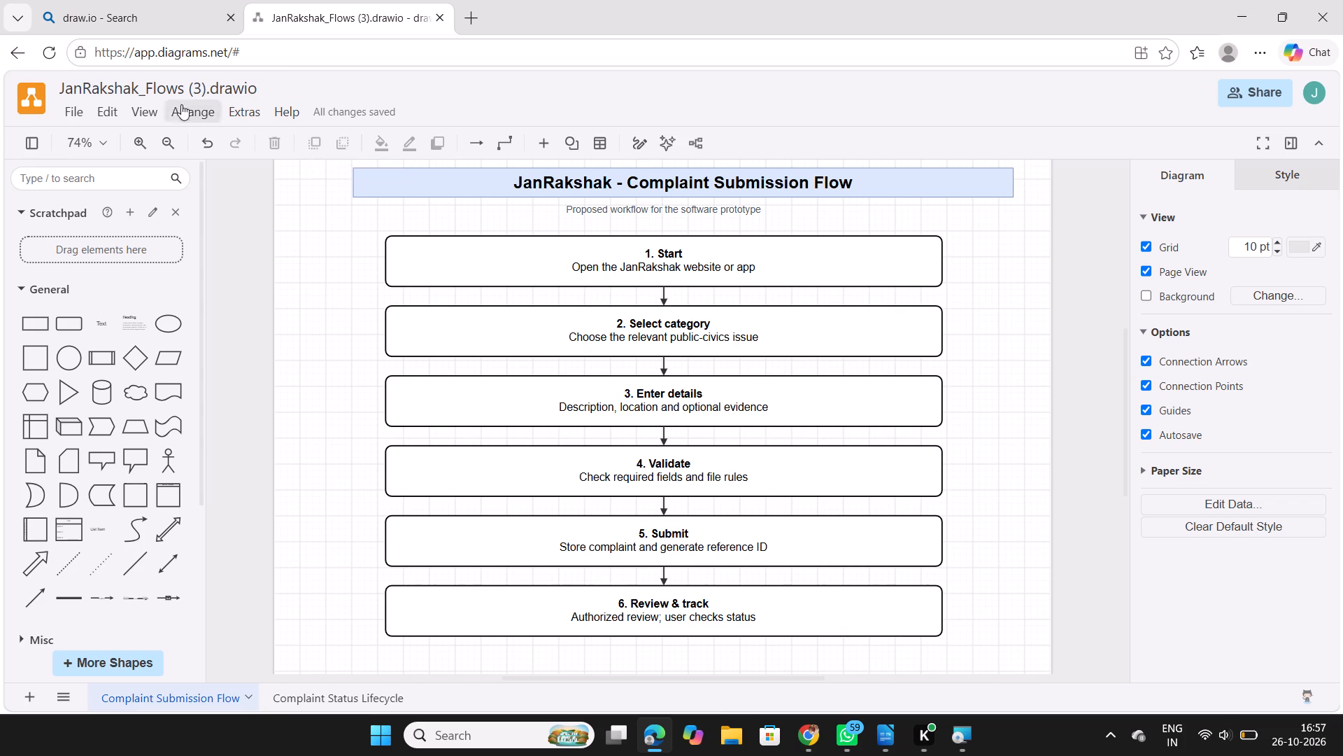
Save the diagram under the new name submission in the Downloads folder.
left_click(76, 112)
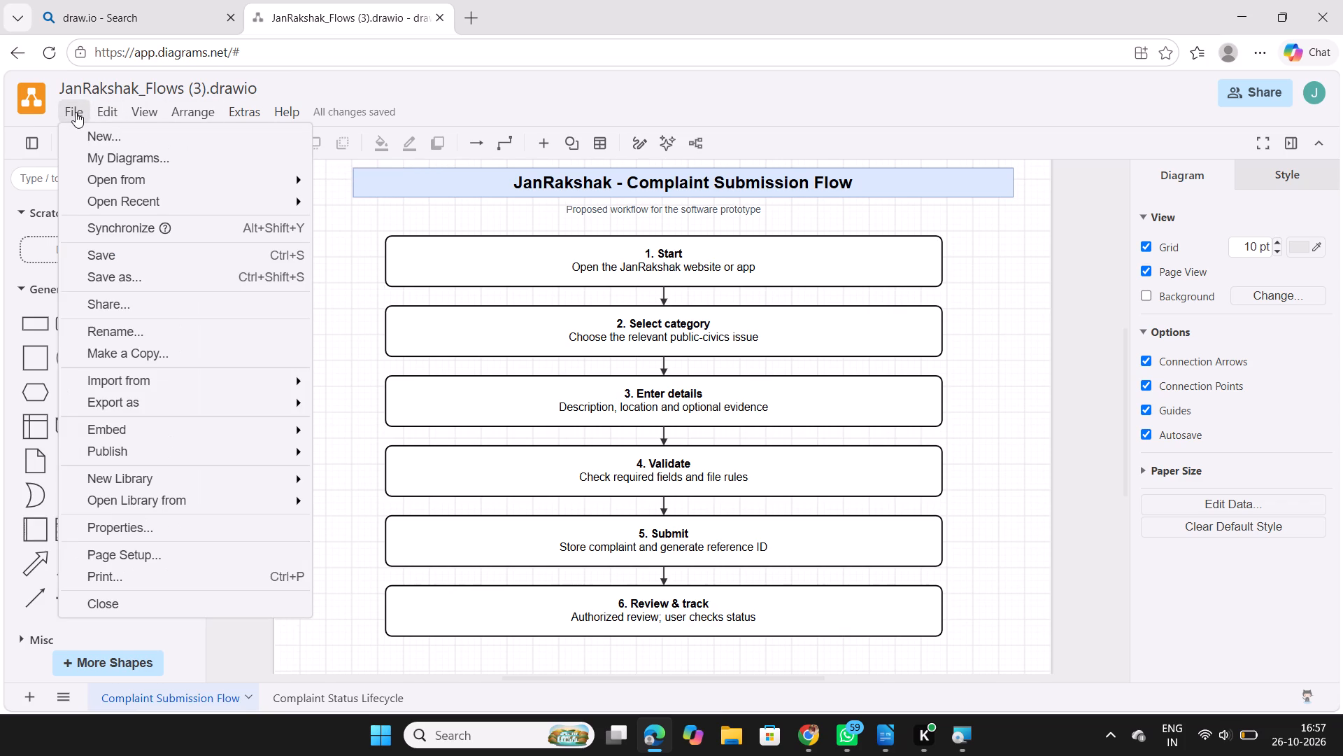
scroll(76, 112, "up", 1)
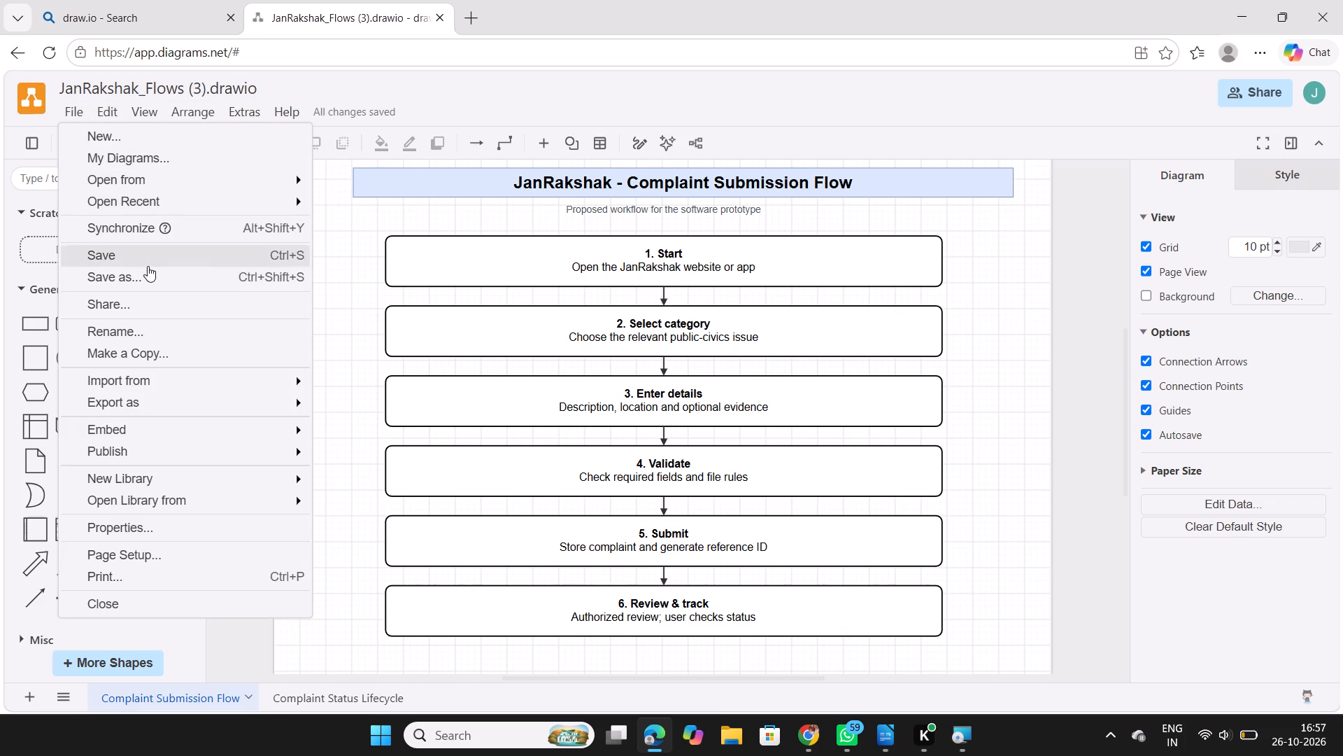
left_click(151, 274)
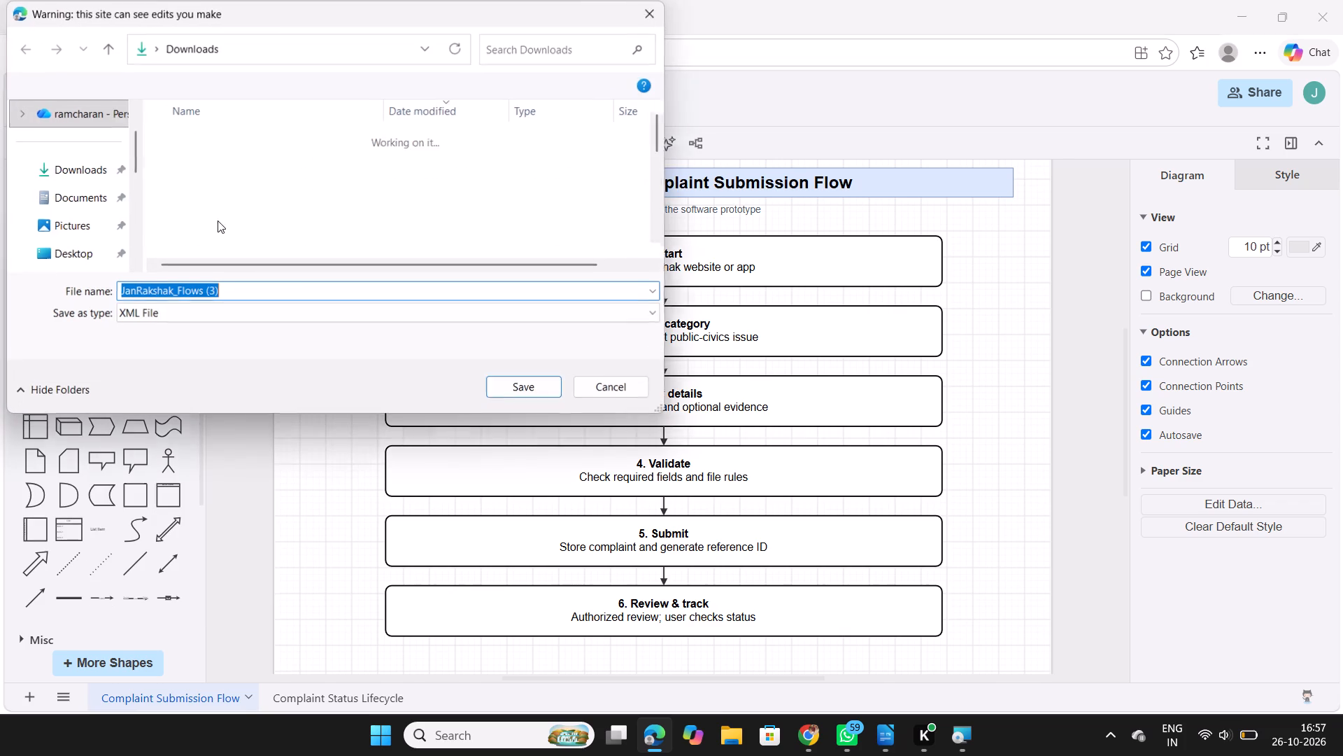
left_click(278, 297)
key("BackSpace")
key("BackSpace")
key("BackSpace")
key("BackSpace")
key("BackSpace")
key("BackSpace")
key("BackSpace")
key("BackSpace")
key("BackSpace")
key("BackSpace")
key("BackSpace")
key("BackSpace")
key("BackSpace")
key("BackSpace")
key("BackSpace")
key("BackSpace")
key("BackSpace")
key("BackSpace")
key("BackSpace")
key("BackSpace")
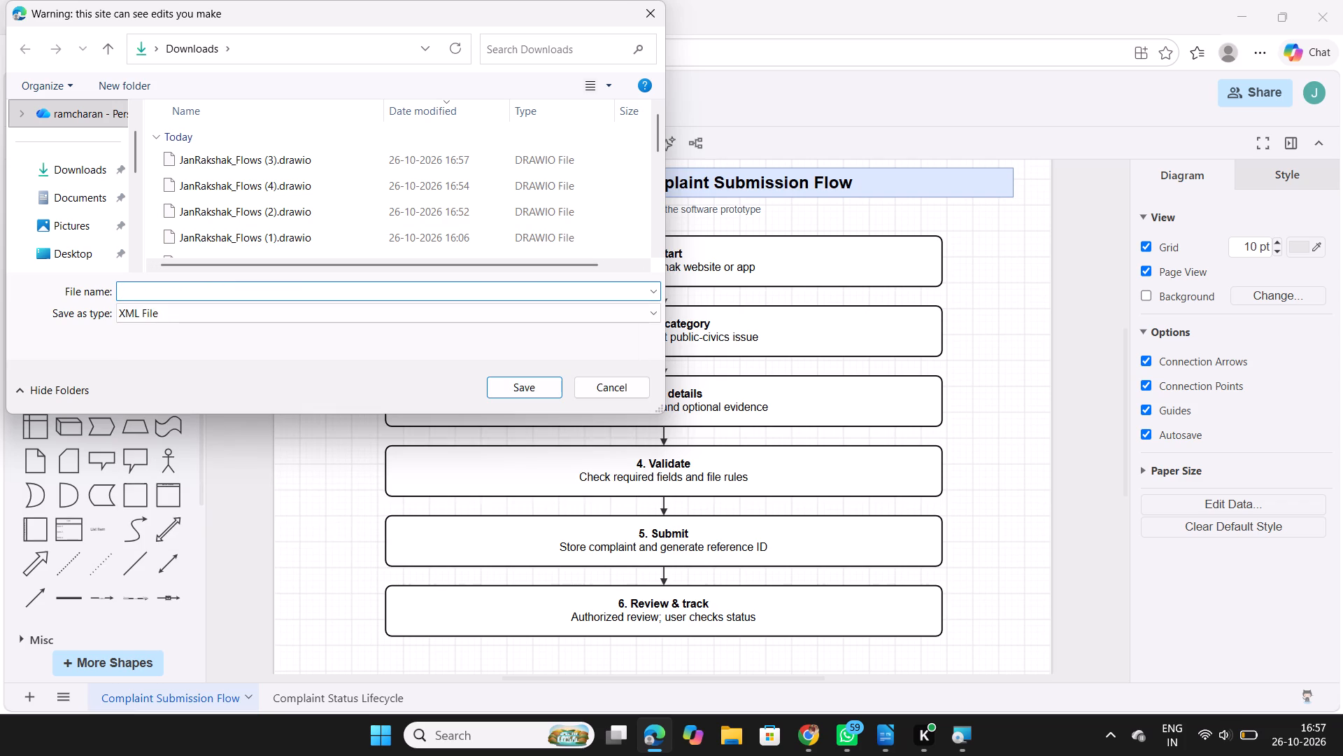
key("s")
type("ubmissio")
key("n")
left_click(520, 380)
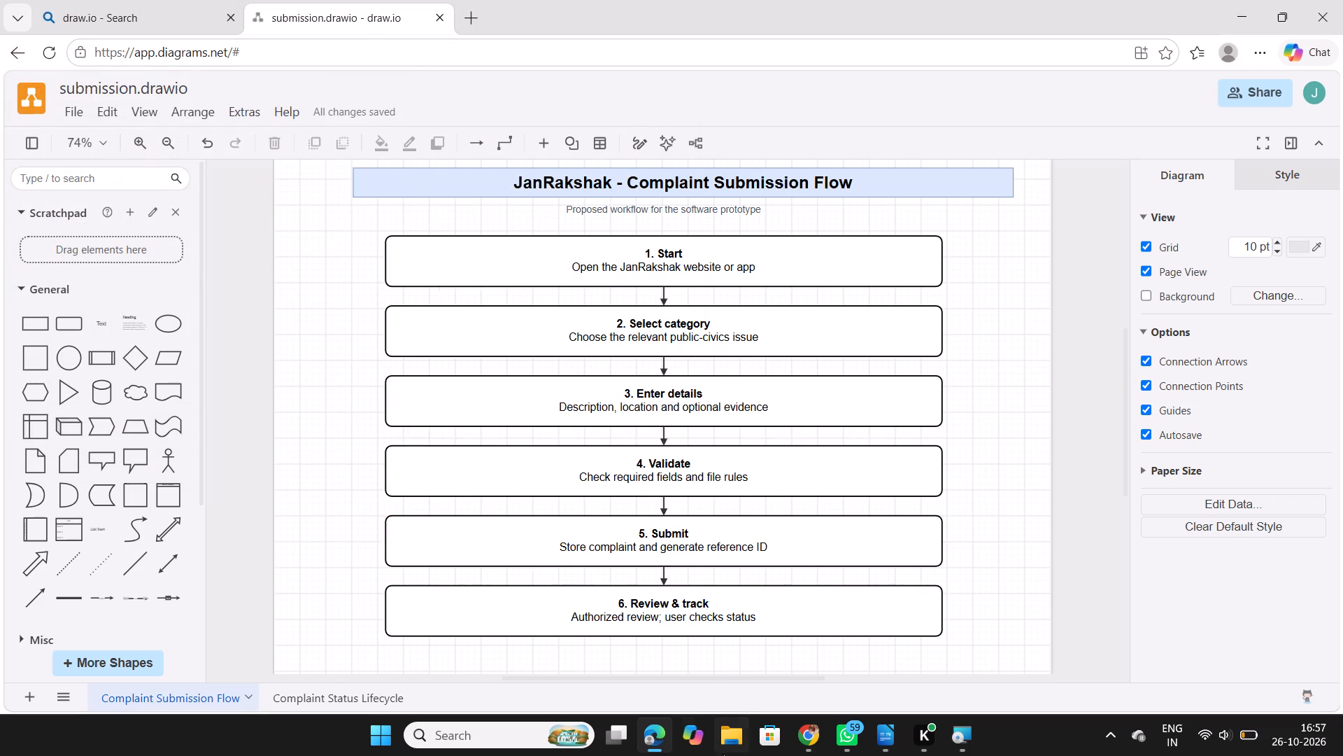
left_click(888, 736)
scroll(611, 524, "up", 2)
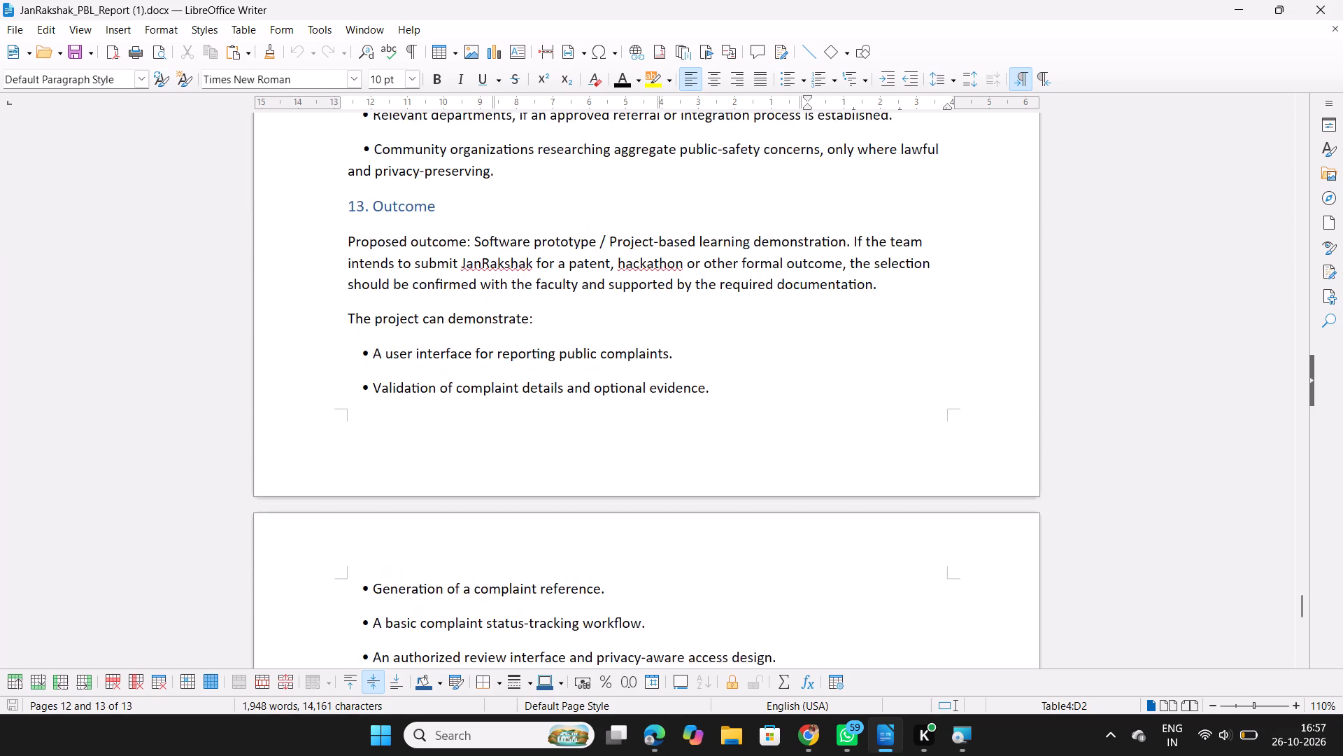
scroll(611, 524, "up", 8)
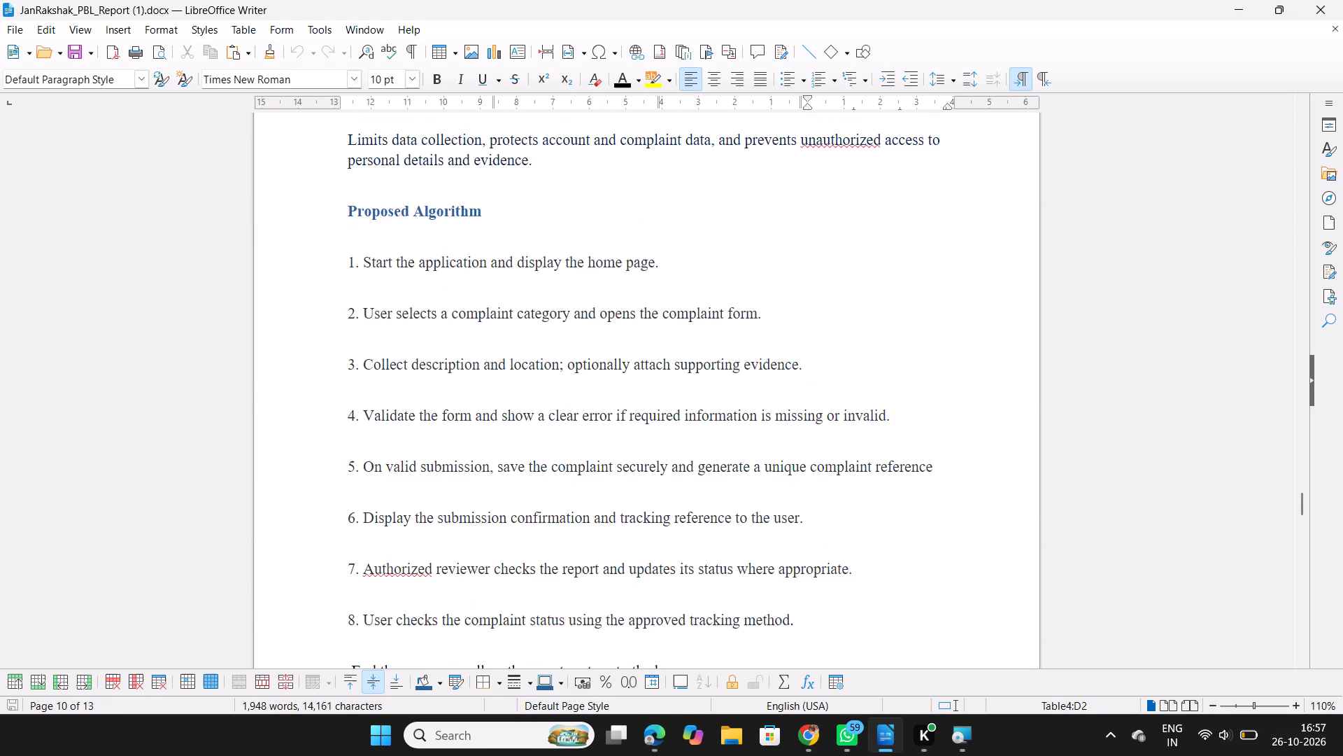
scroll(611, 524, "up", 7)
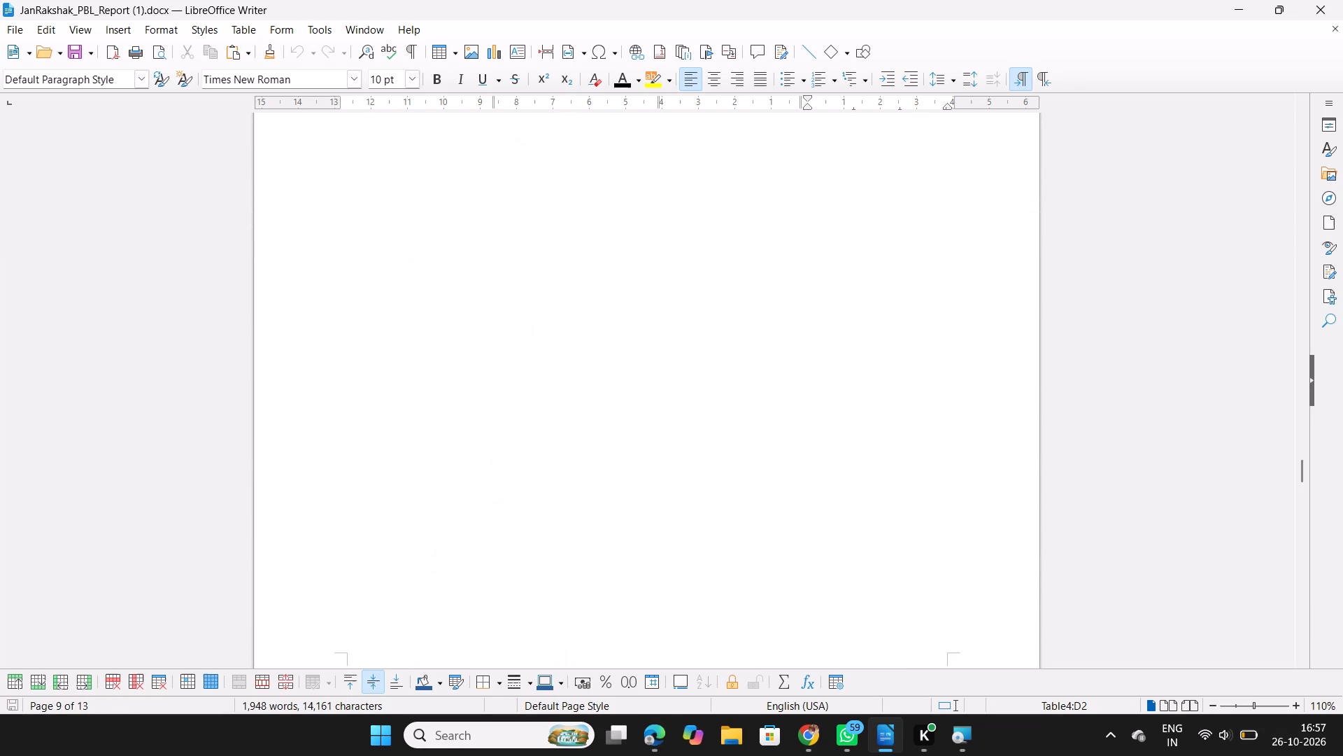
scroll(611, 524, "up", 1)
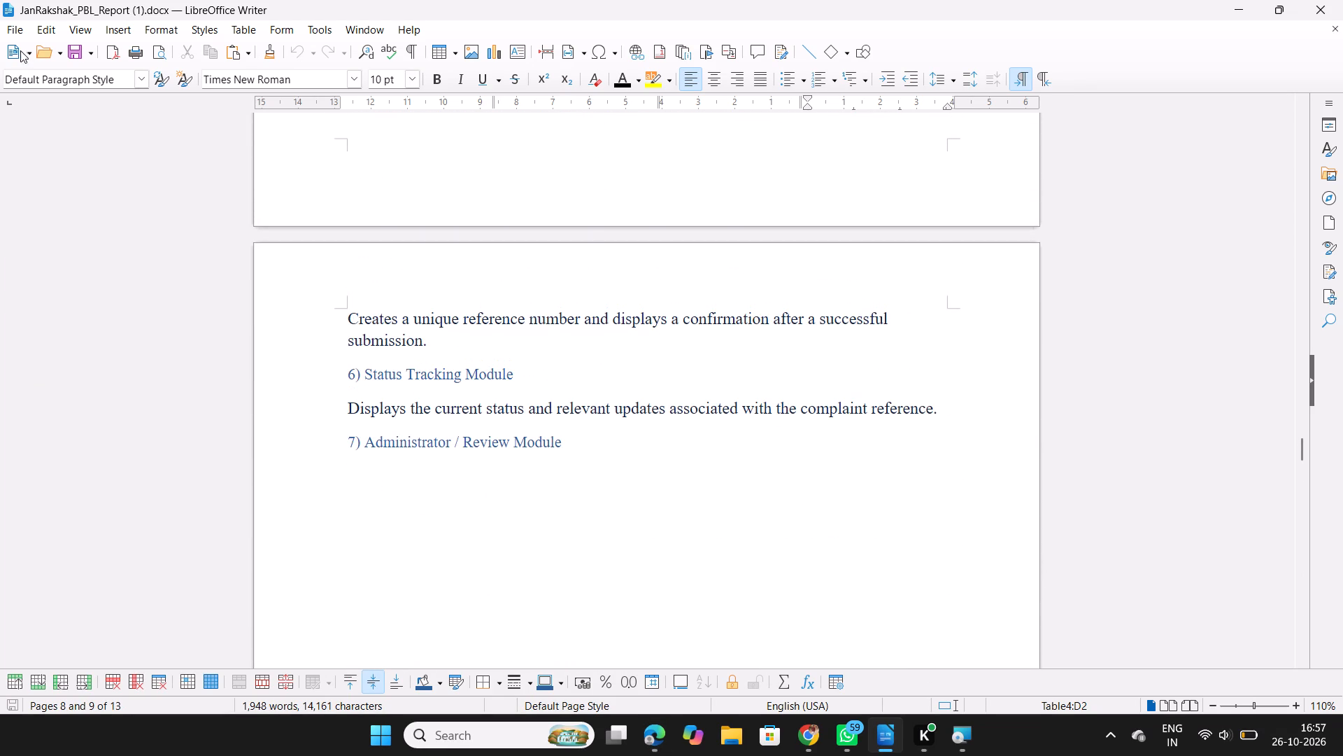
left_click(20, 28)
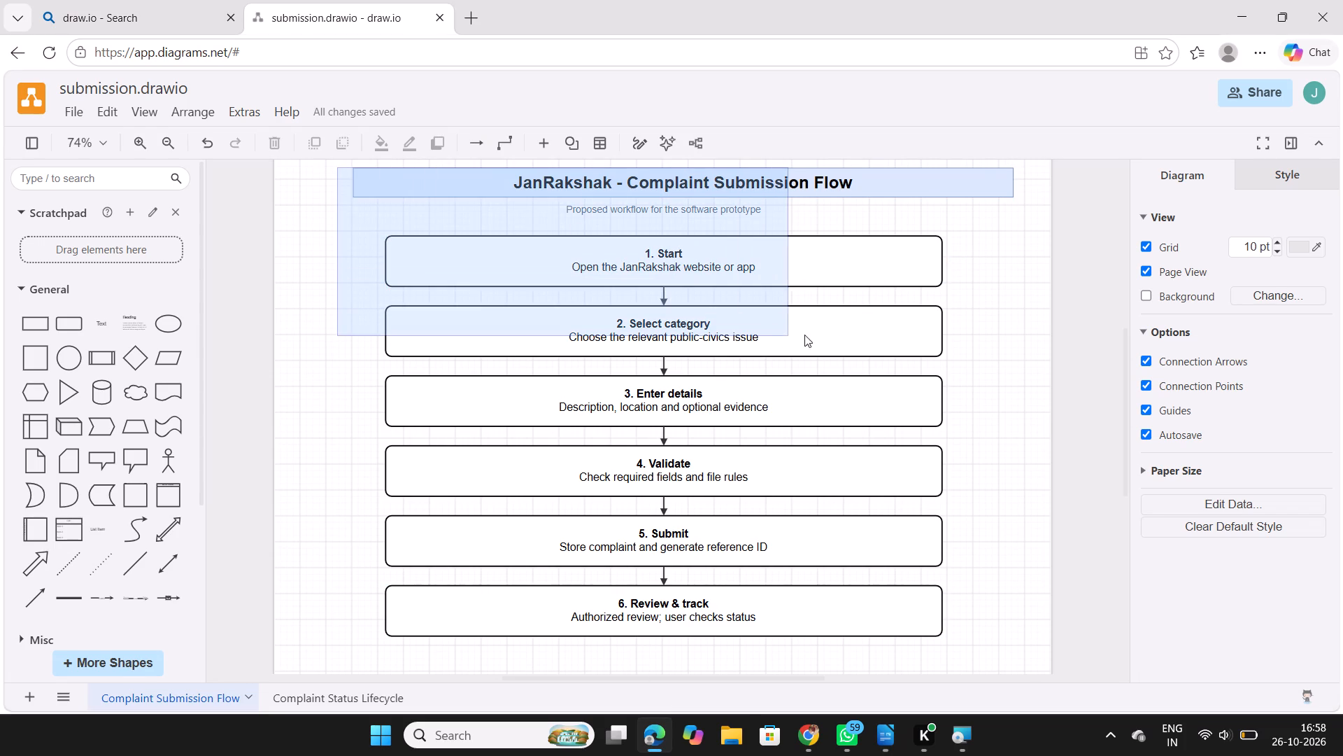
left_click_drag(804, 335, 1010, 528)
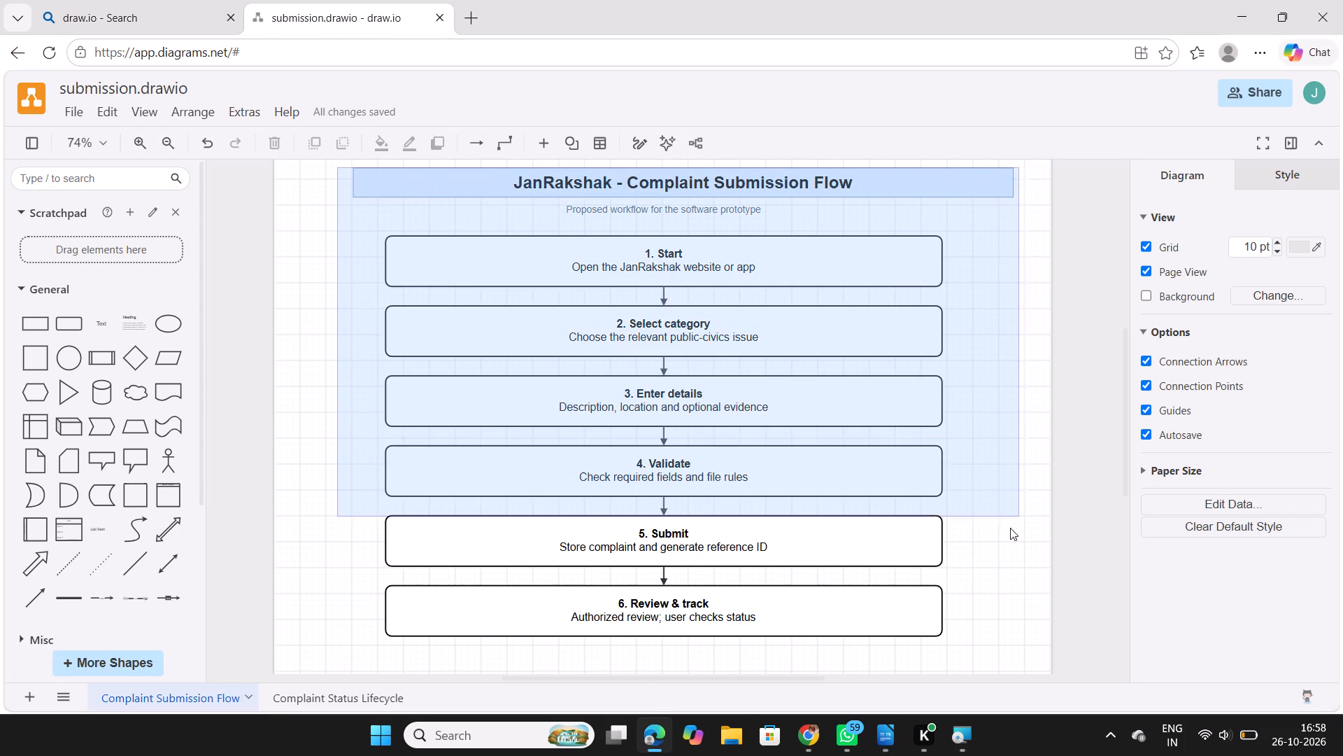
left_click_drag(1010, 528, 1016, 639)
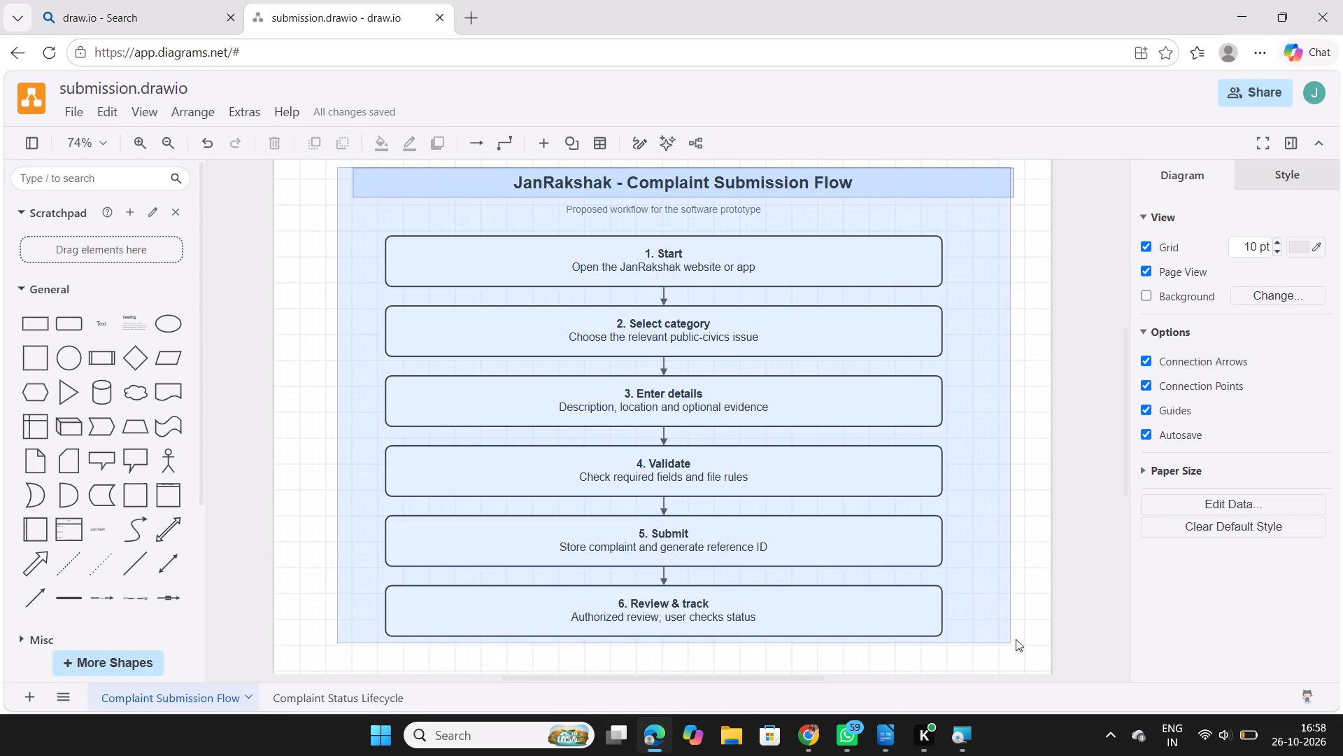
left_click_drag(1016, 639, 1021, 637)
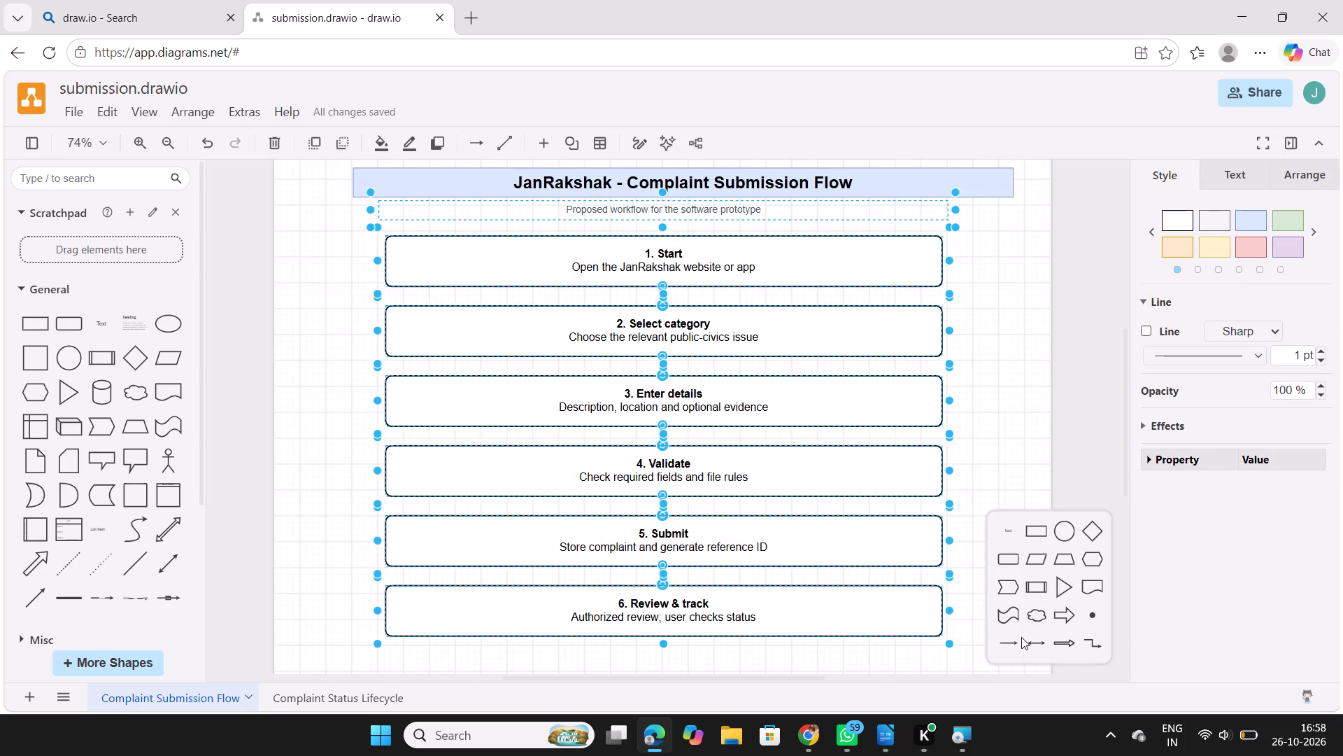
key("ctrl+c")
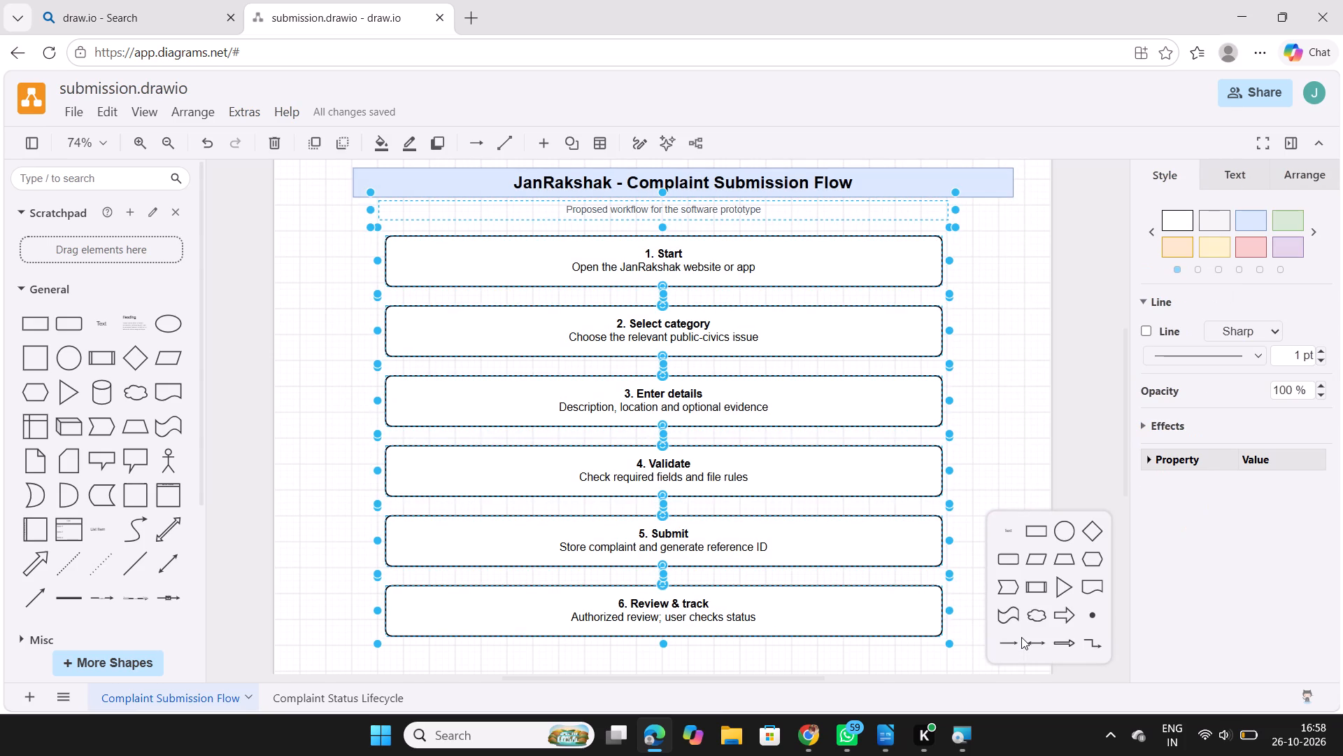
key("ctrl+c")
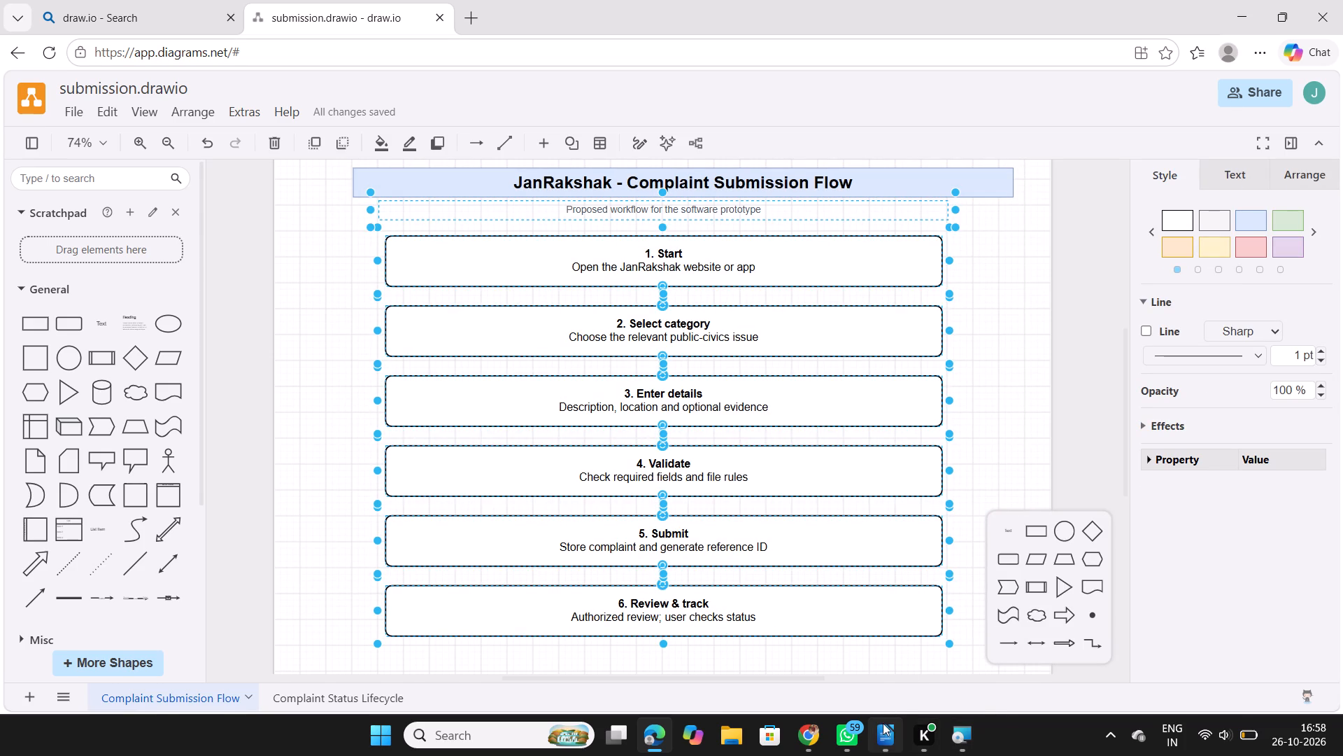
left_click(885, 739)
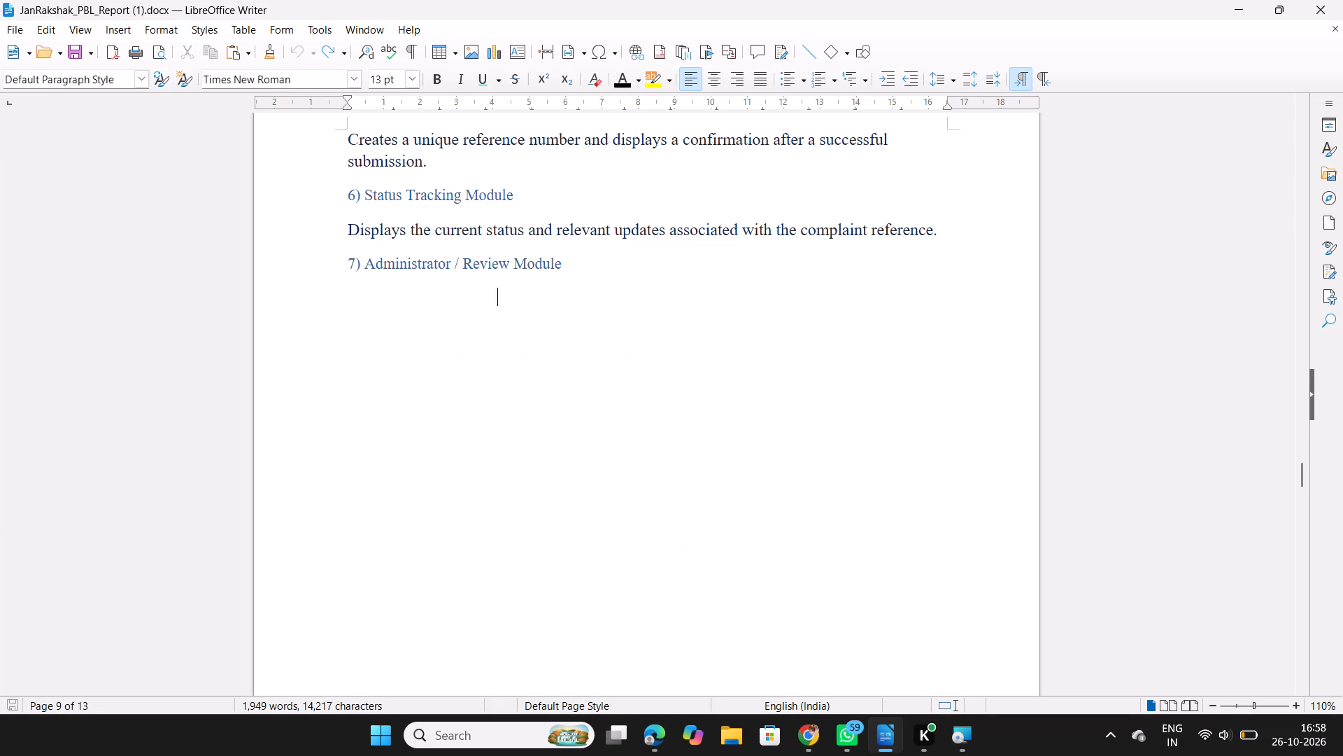
left_click(575, 365)
key("ctrl+v")
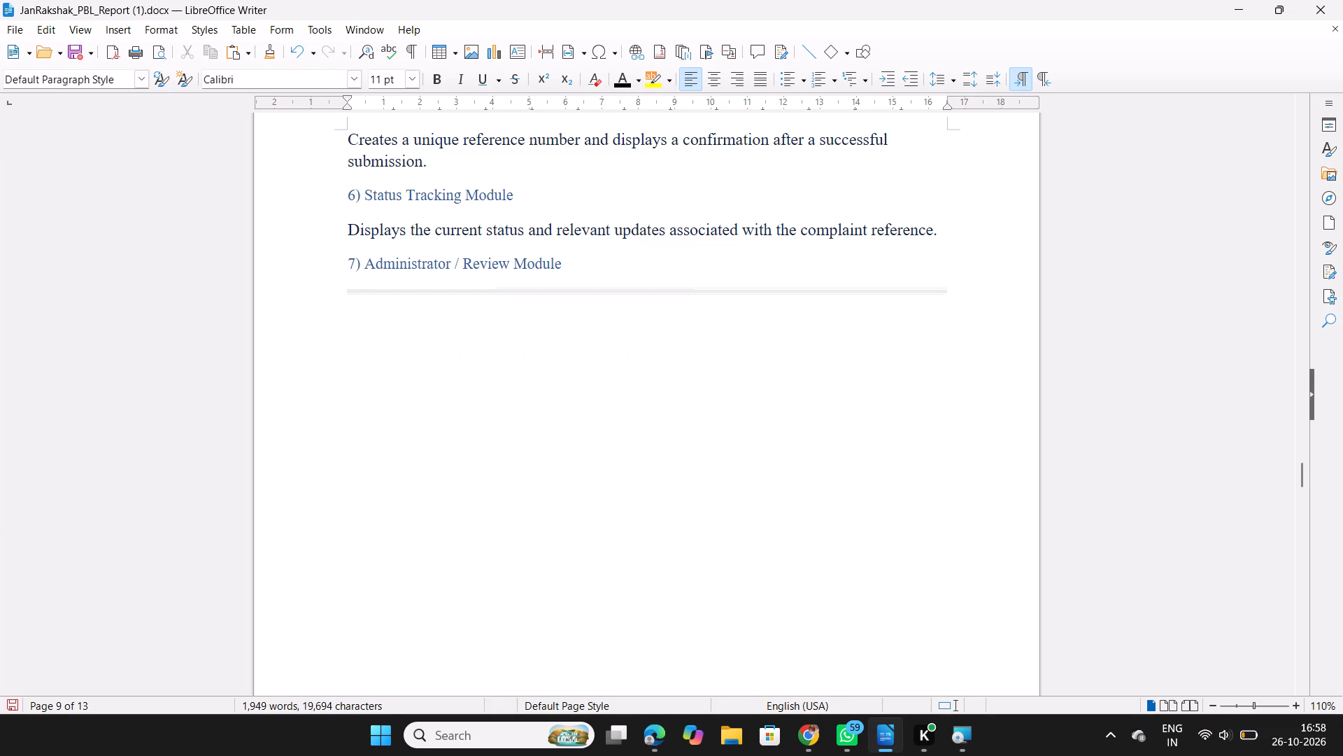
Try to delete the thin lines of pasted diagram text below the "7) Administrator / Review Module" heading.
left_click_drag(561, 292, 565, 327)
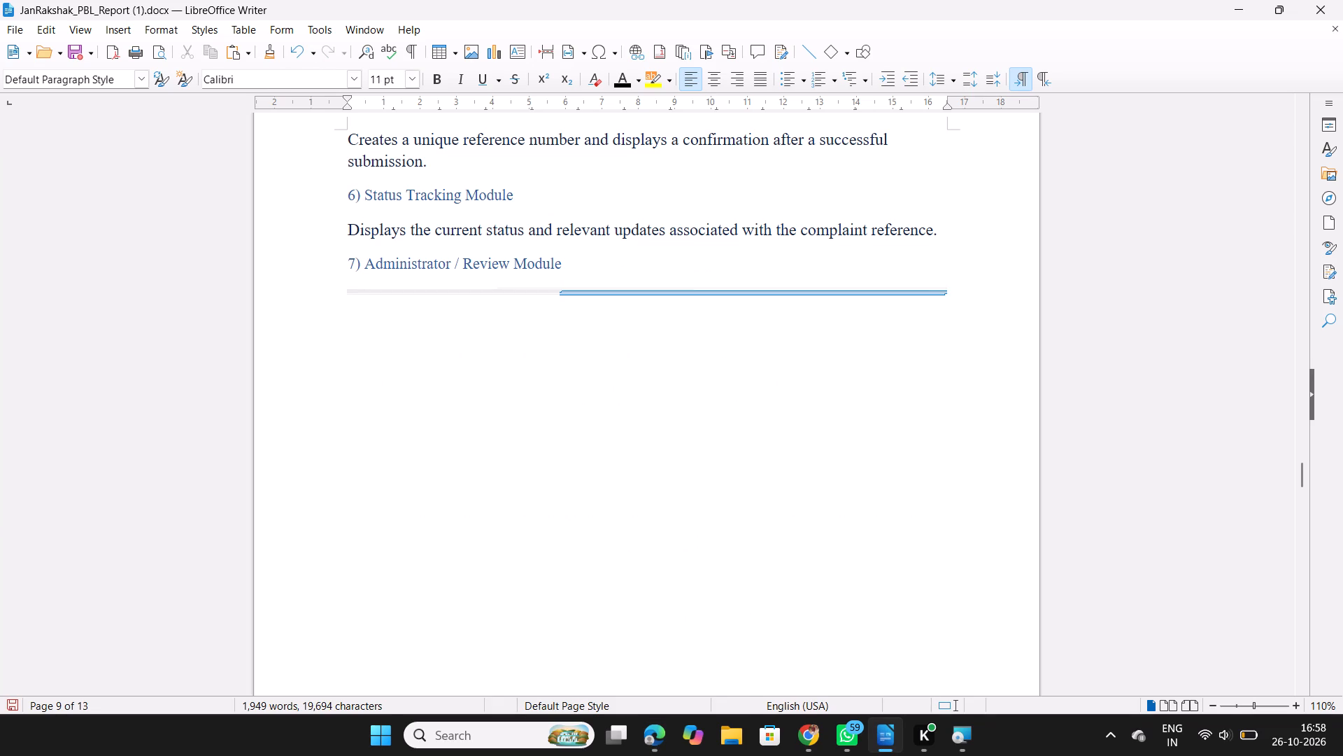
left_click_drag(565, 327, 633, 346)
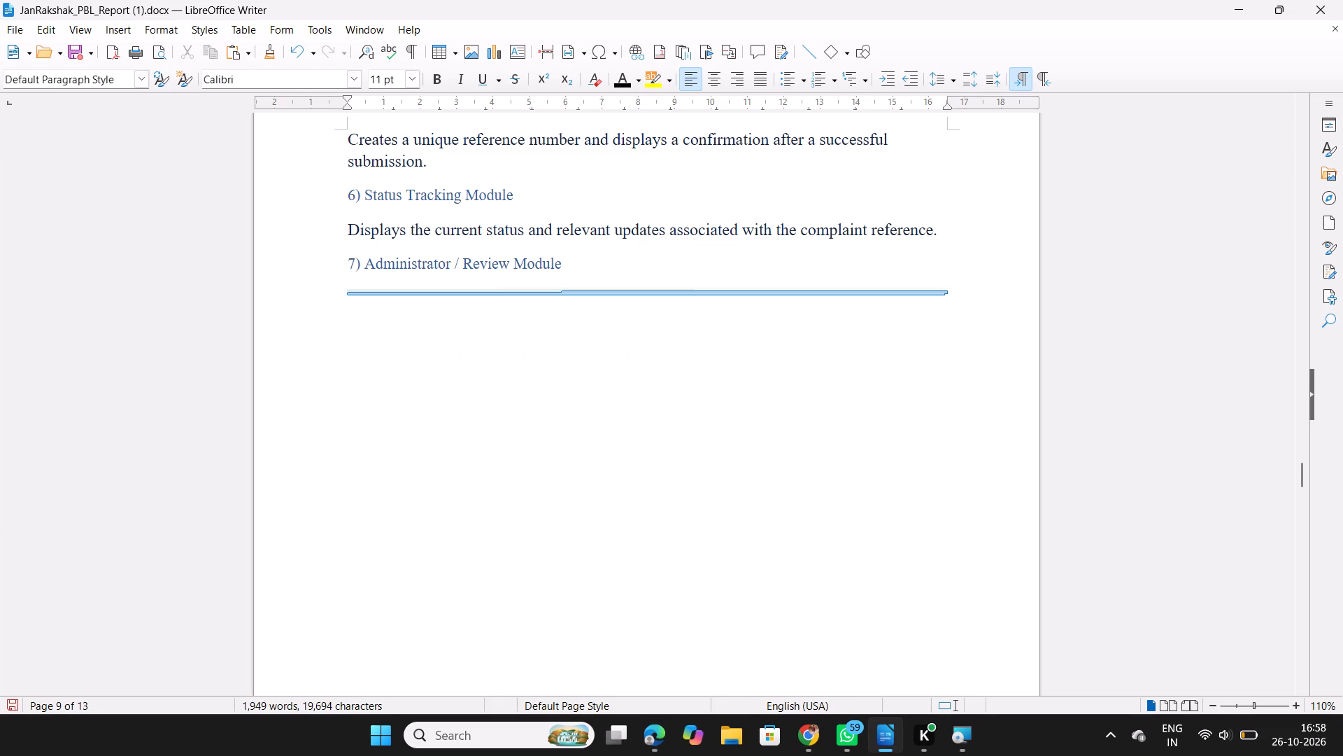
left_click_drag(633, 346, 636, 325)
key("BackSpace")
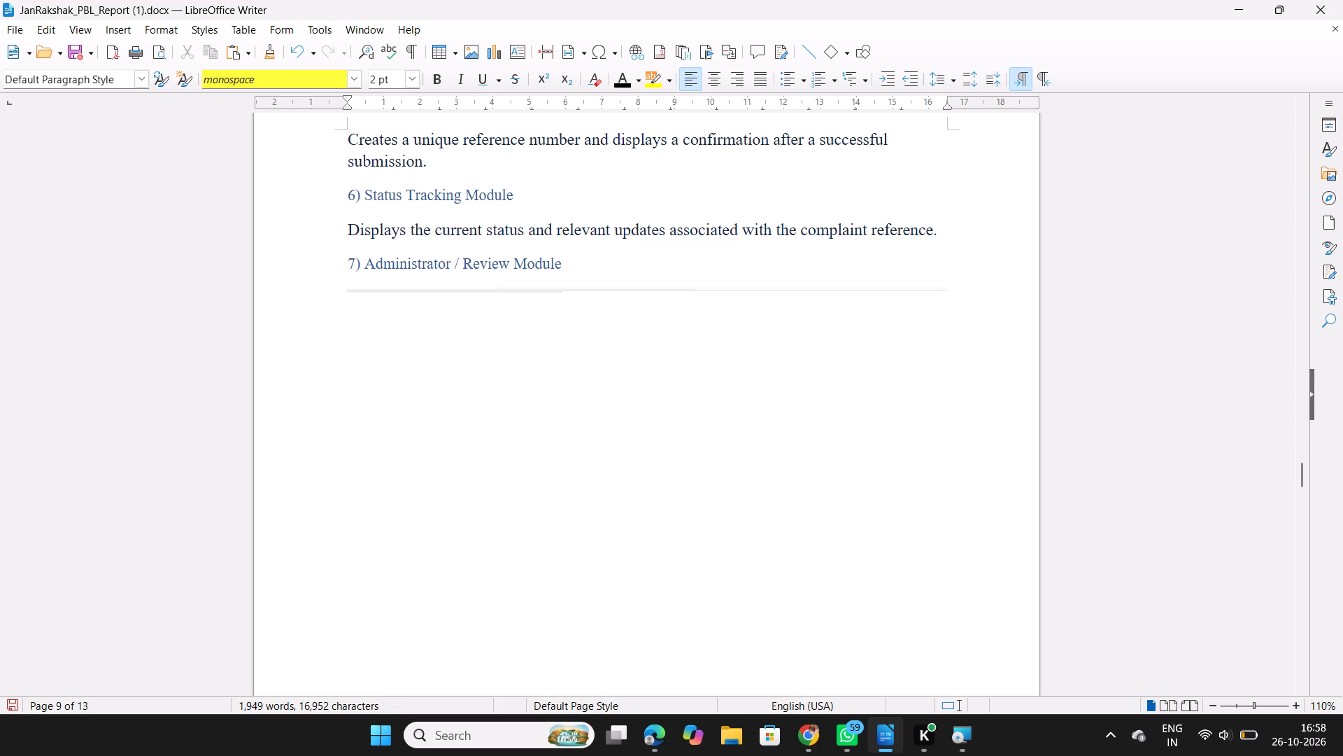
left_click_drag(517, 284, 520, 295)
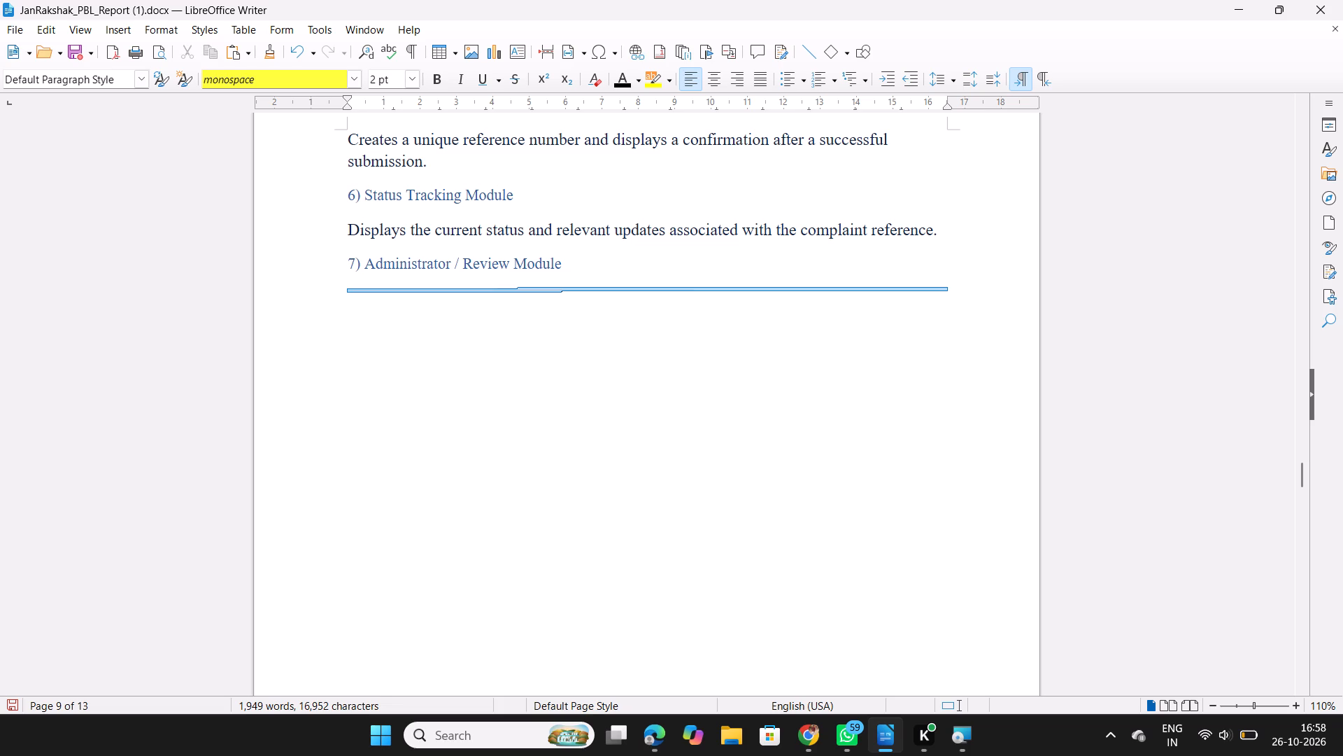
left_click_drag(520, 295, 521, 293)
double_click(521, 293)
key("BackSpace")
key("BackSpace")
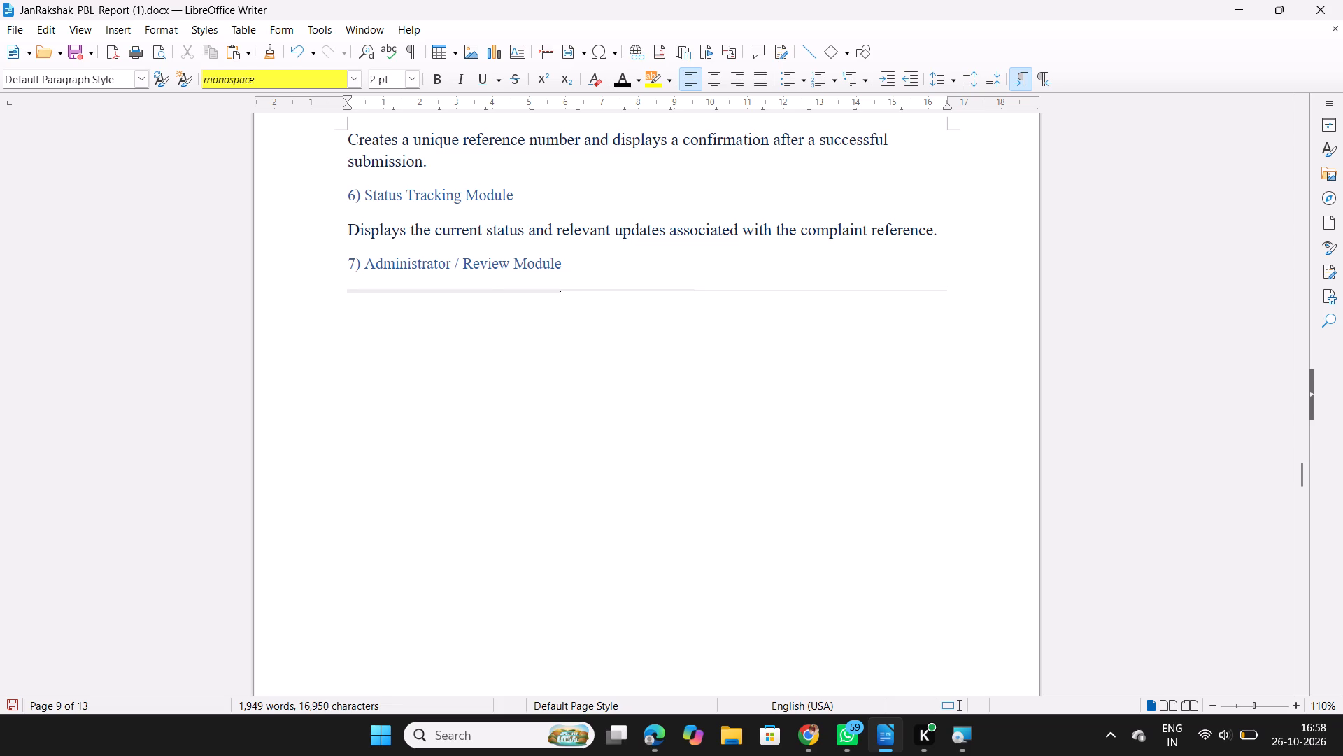
Undo the deletions and the diagram paste below the "7) Administrator / Review Module" heading.
key("ctrl+z")
key("ctrl+z")
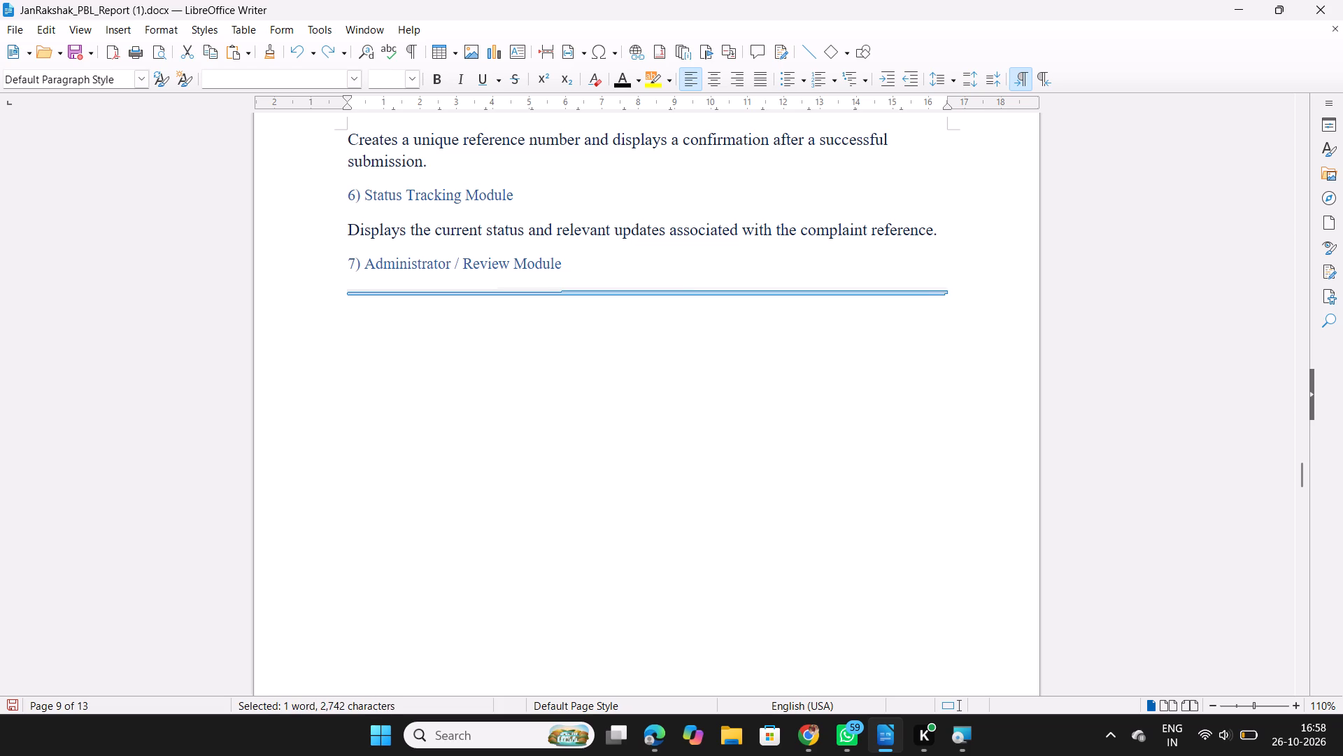
key("ctrl+z")
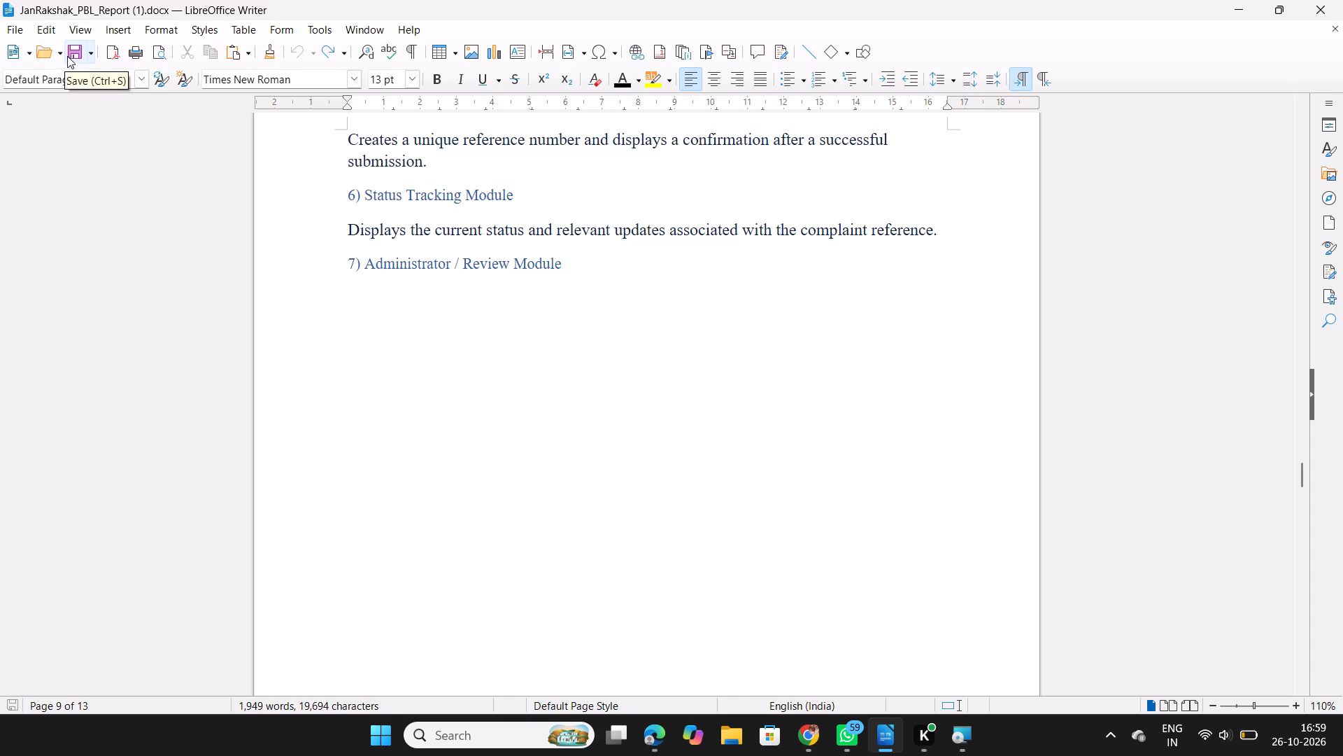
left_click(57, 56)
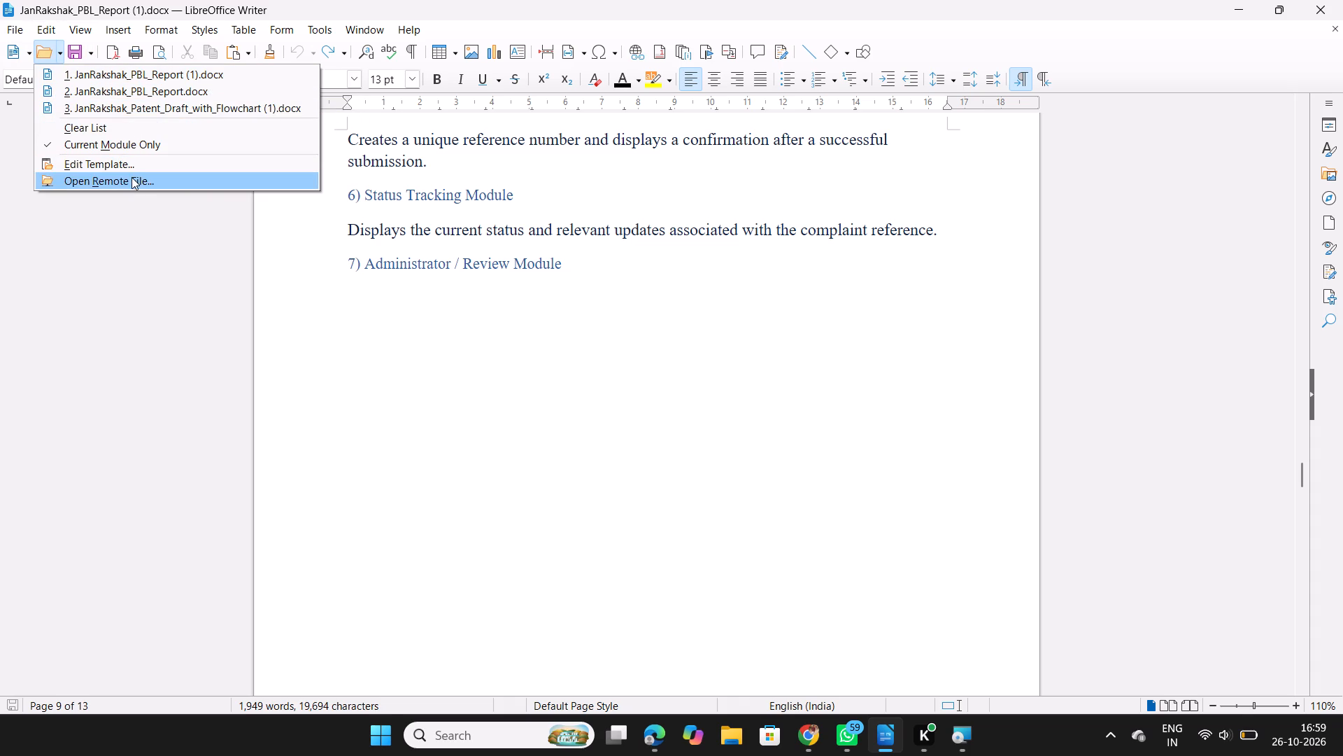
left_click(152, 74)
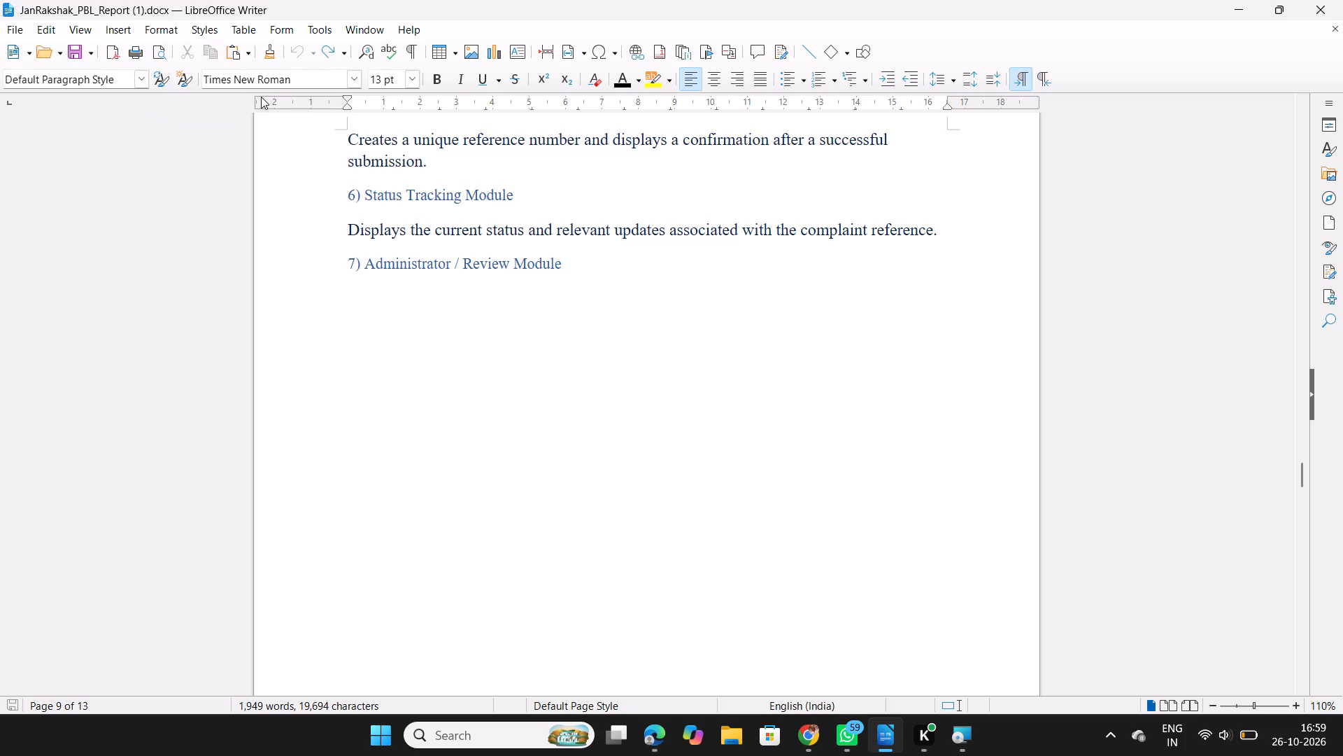
Examine the report's existing flowchart, system architecture diagram and module headings, back to the blank space below "7) Administrator / Review Module".
scroll(209, 74, "up", 5)
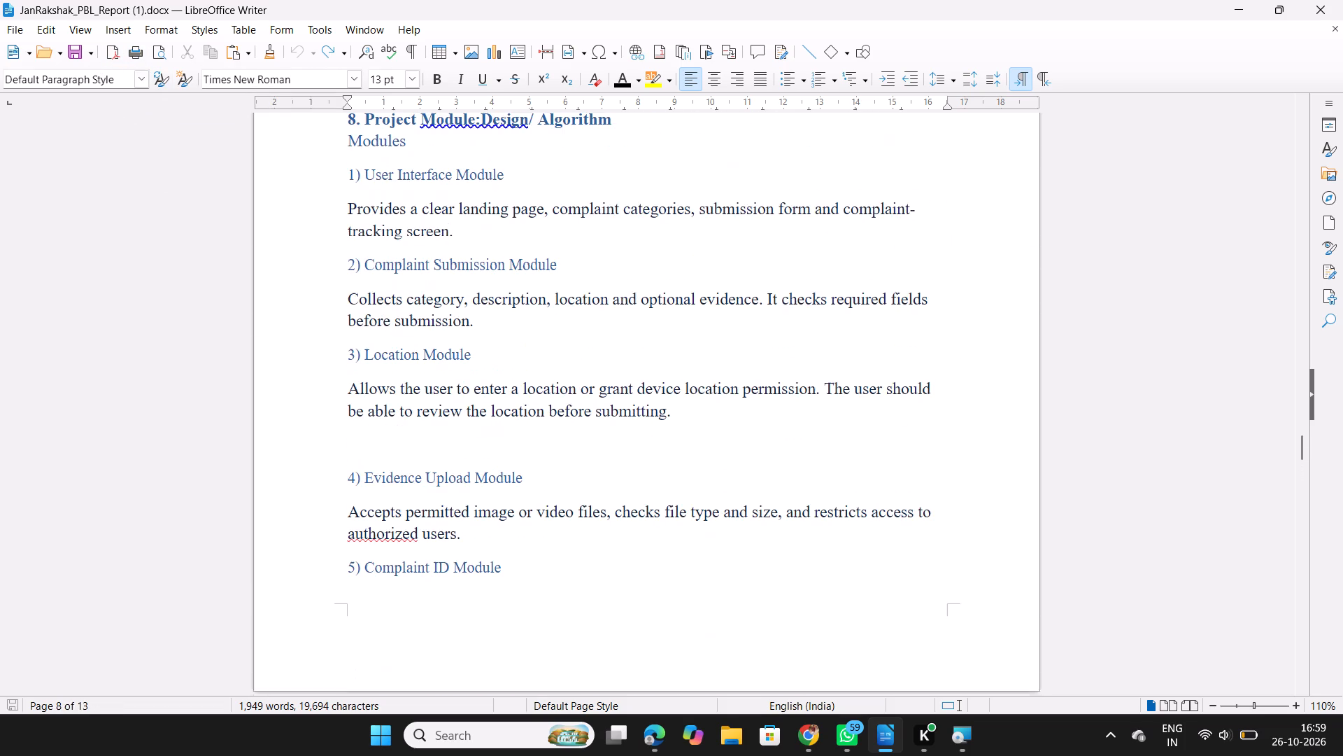
scroll(209, 74, "up", 5)
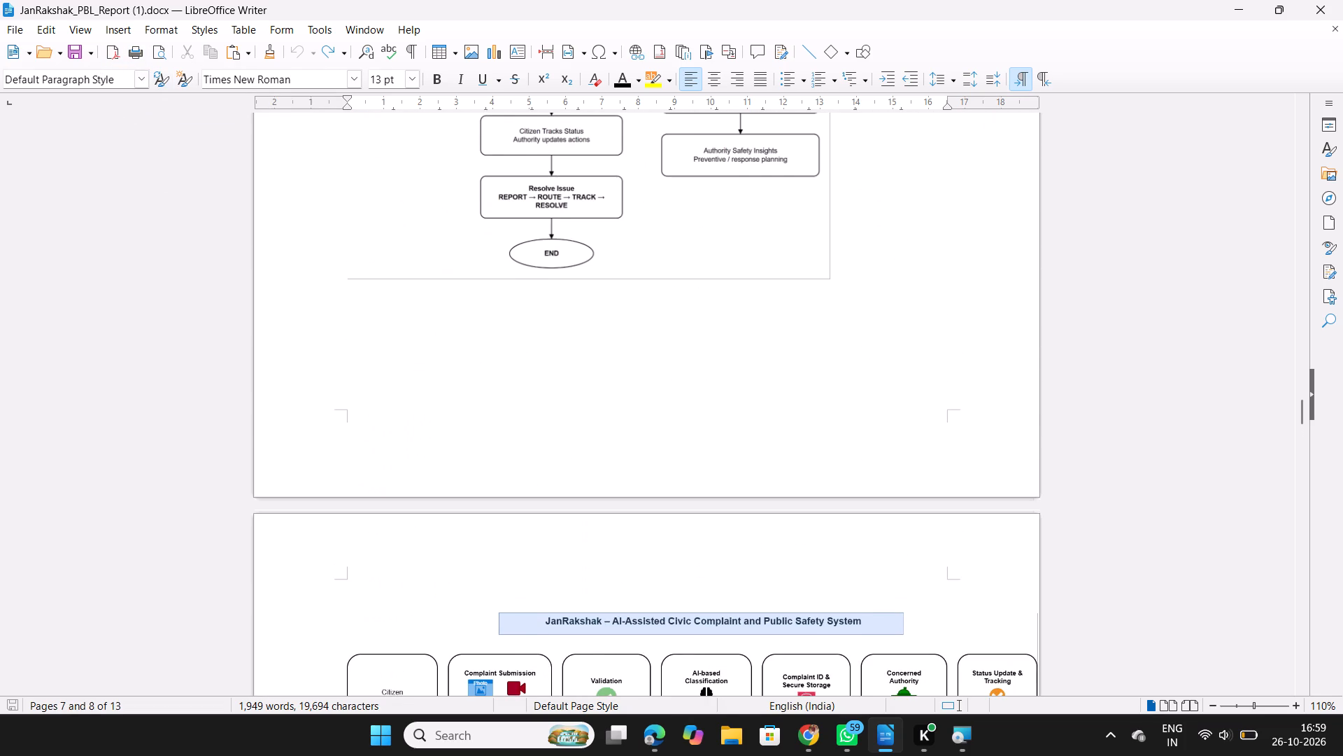
scroll(209, 74, "up", 2)
scroll(209, 74, "down", 2)
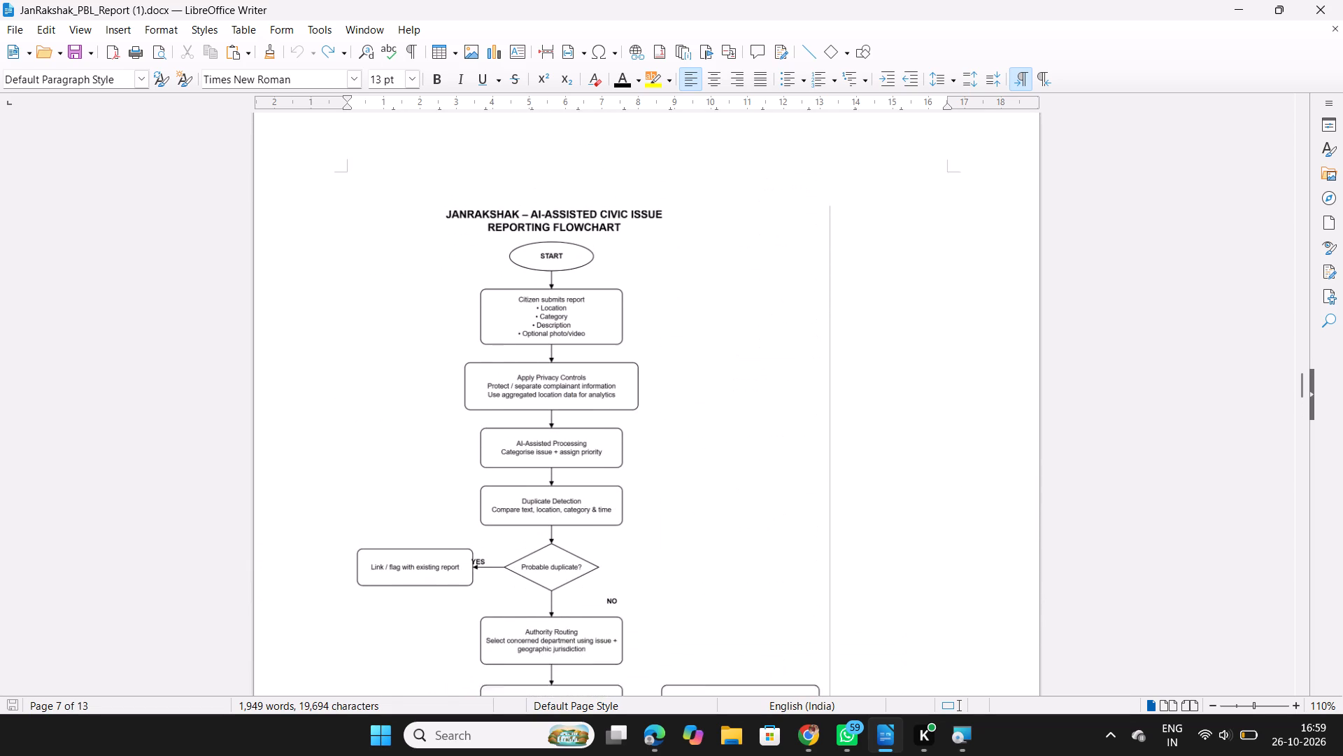
scroll(209, 74, "down", 3)
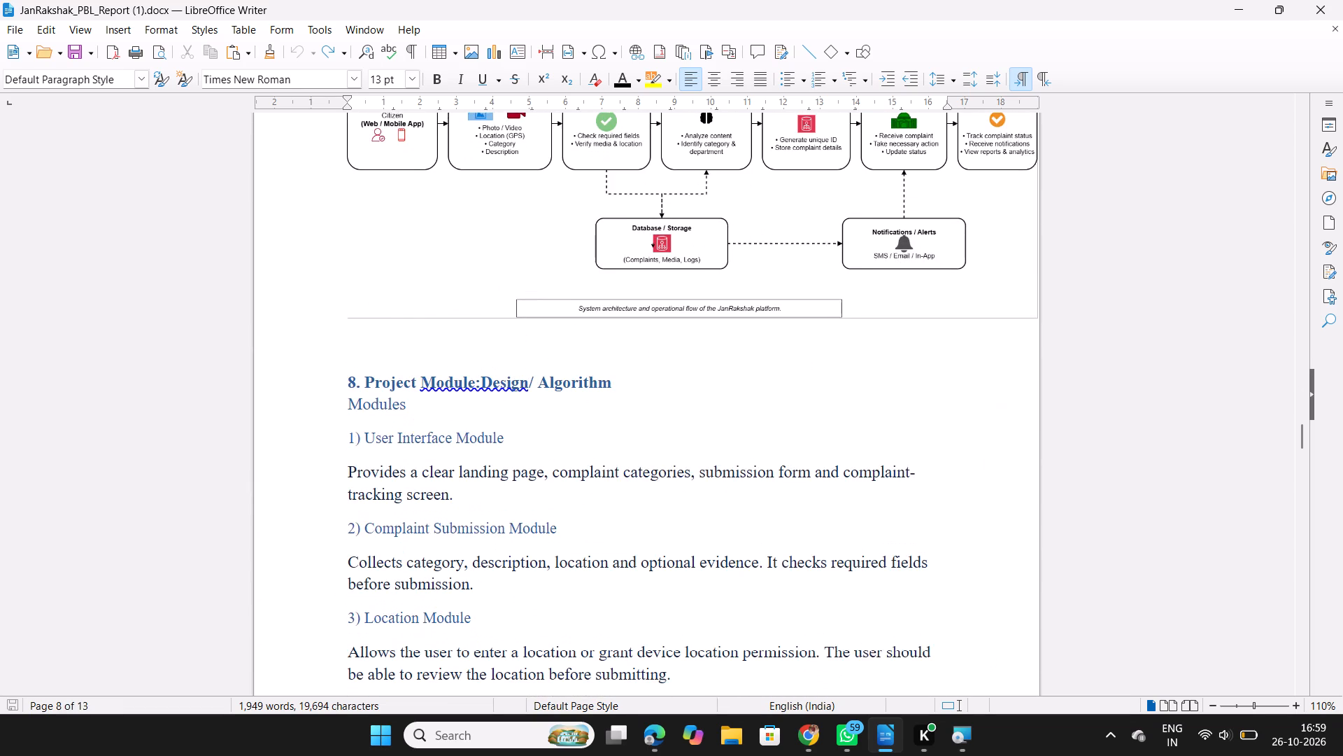
scroll(209, 74, "down", 3)
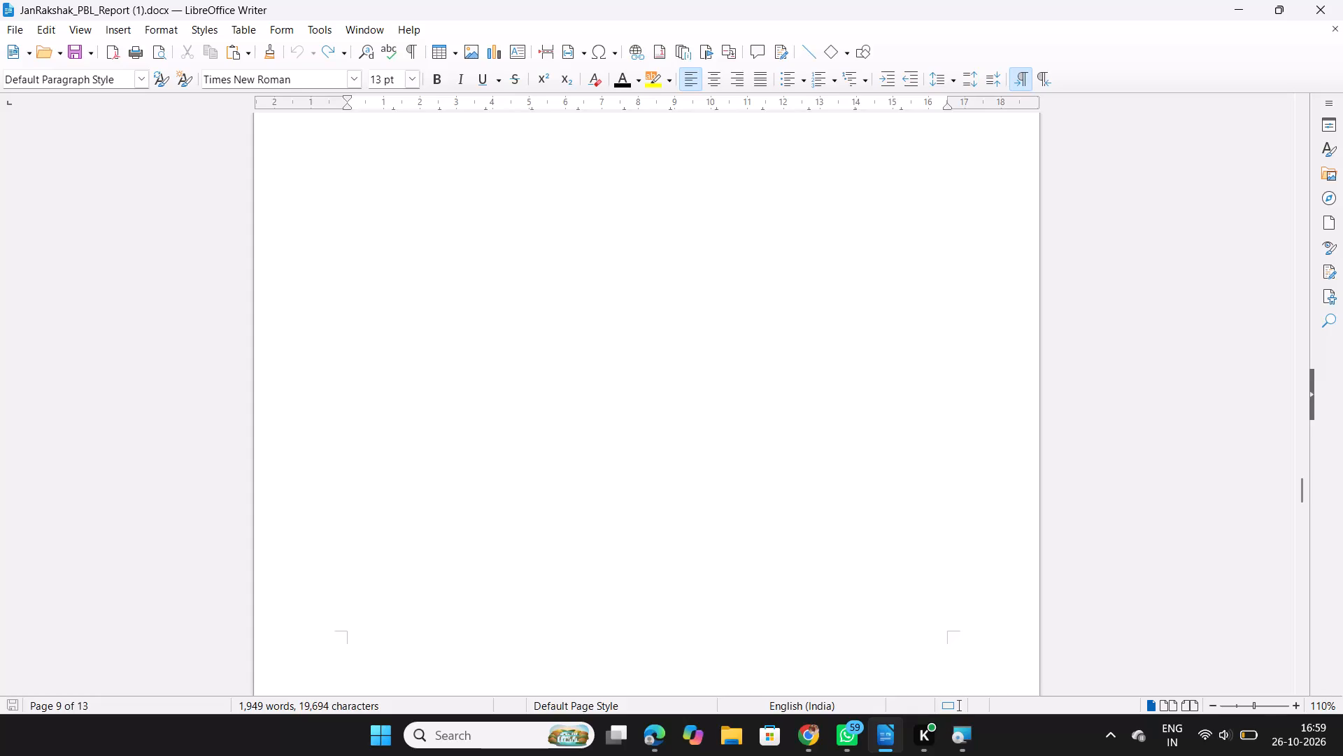
scroll(209, 74, "up", 3)
scroll(209, 74, "down", 1)
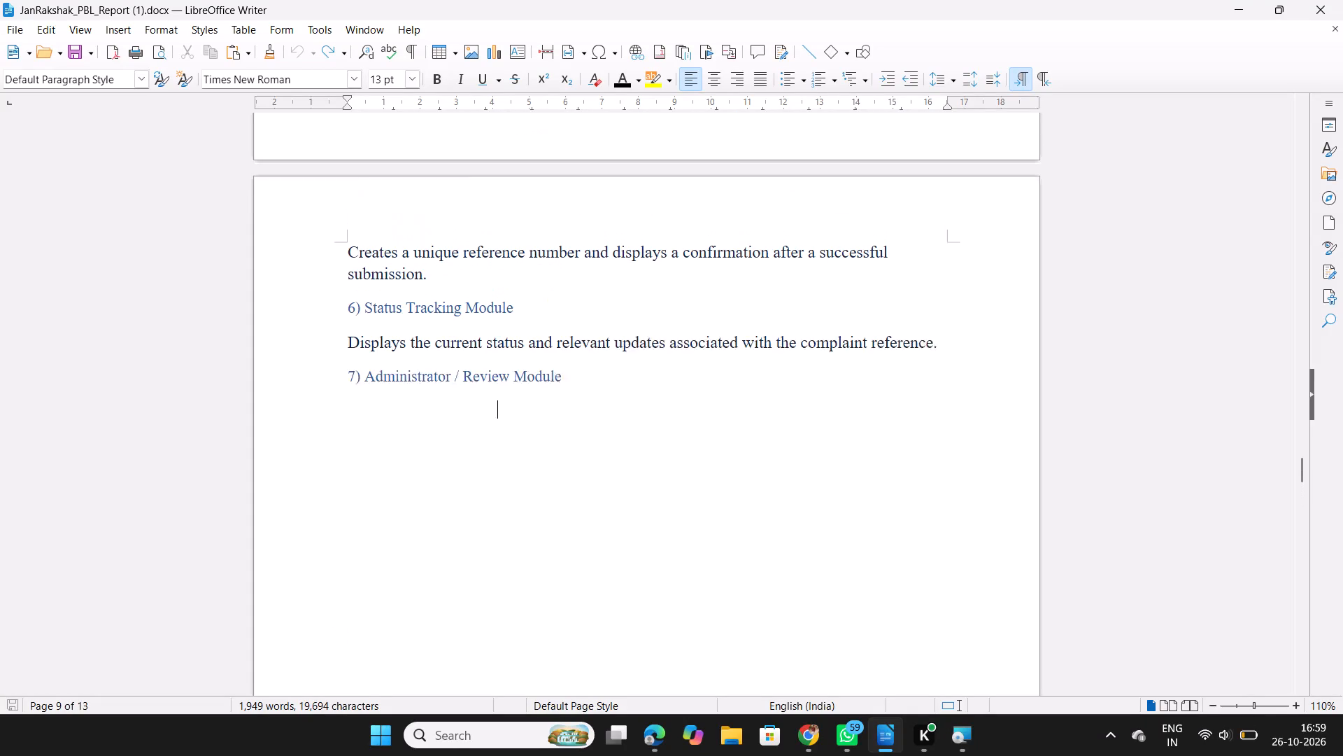
scroll(209, 74, "down", 1)
scroll(209, 74, "left", 1)
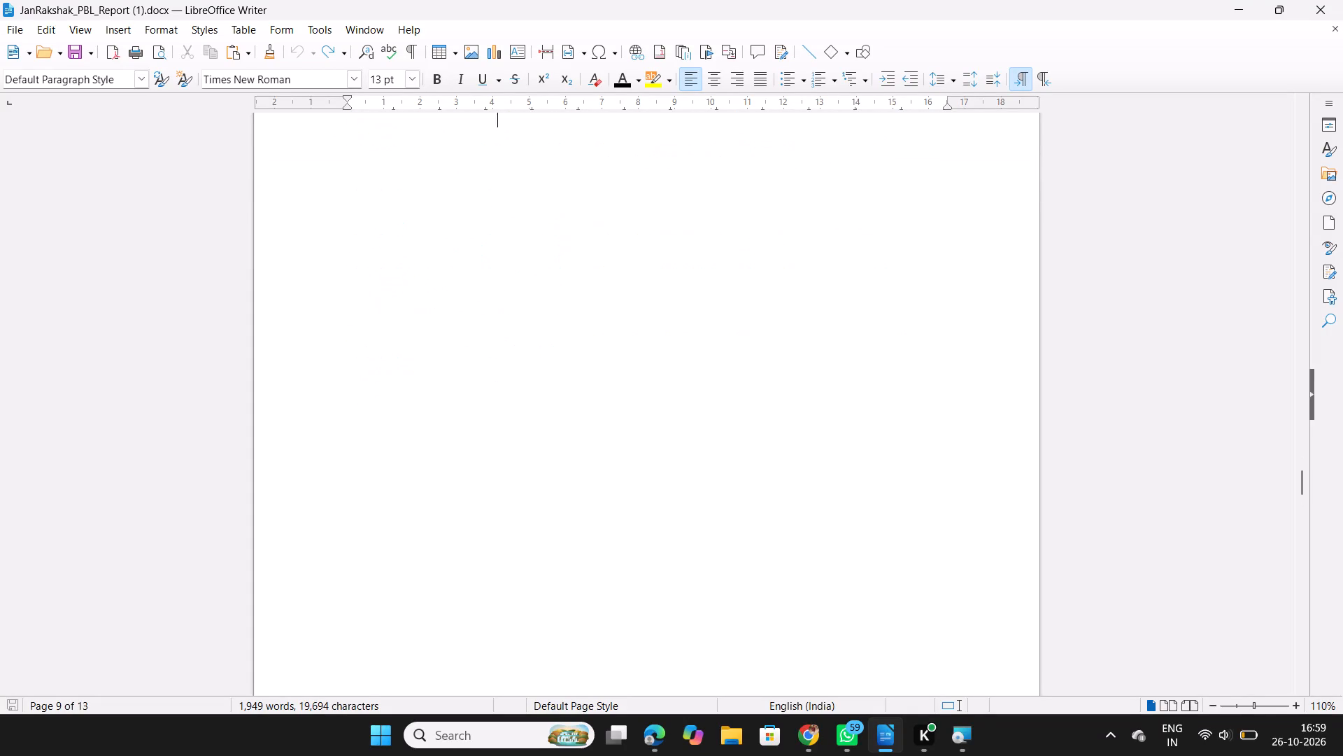
scroll(209, 74, "left", 1)
scroll(209, 74, "up", 3)
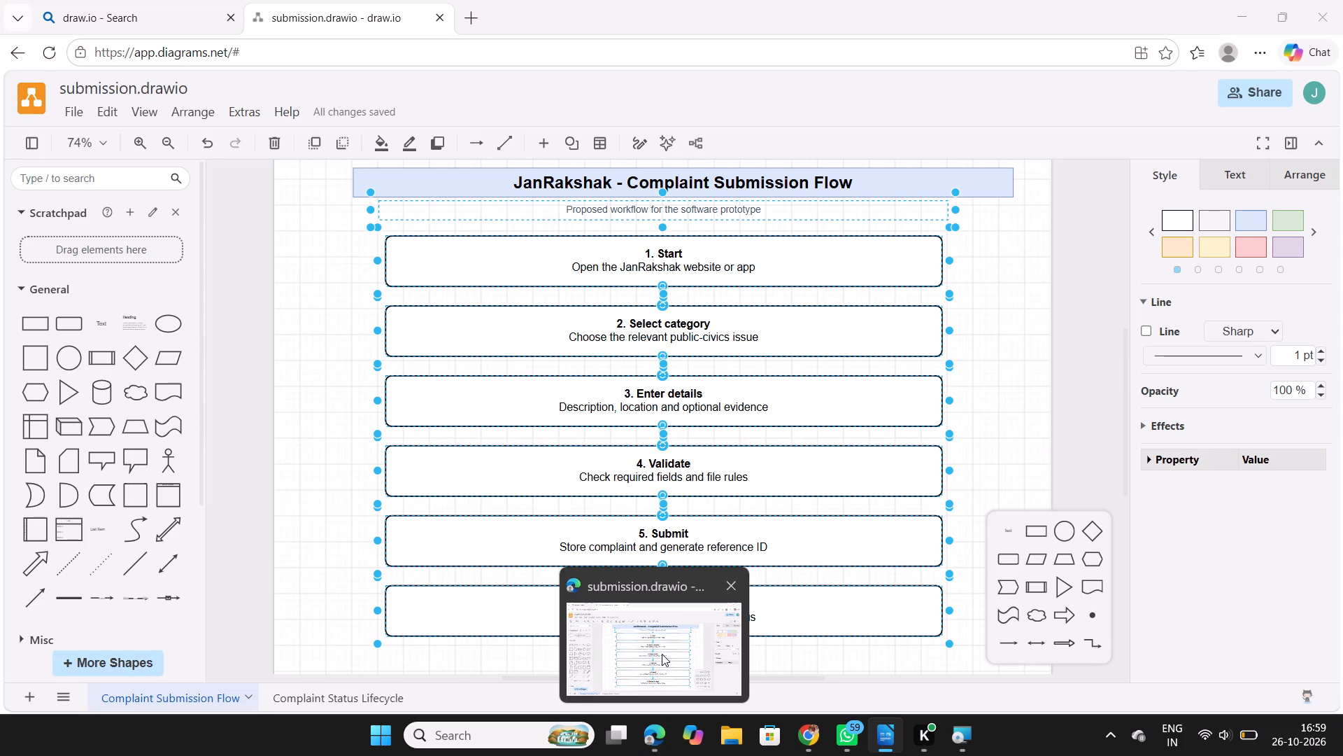
Switch to the submission.drawio diagram in Edge and deselect the flow's shapes.
left_click(662, 654)
left_click(539, 430)
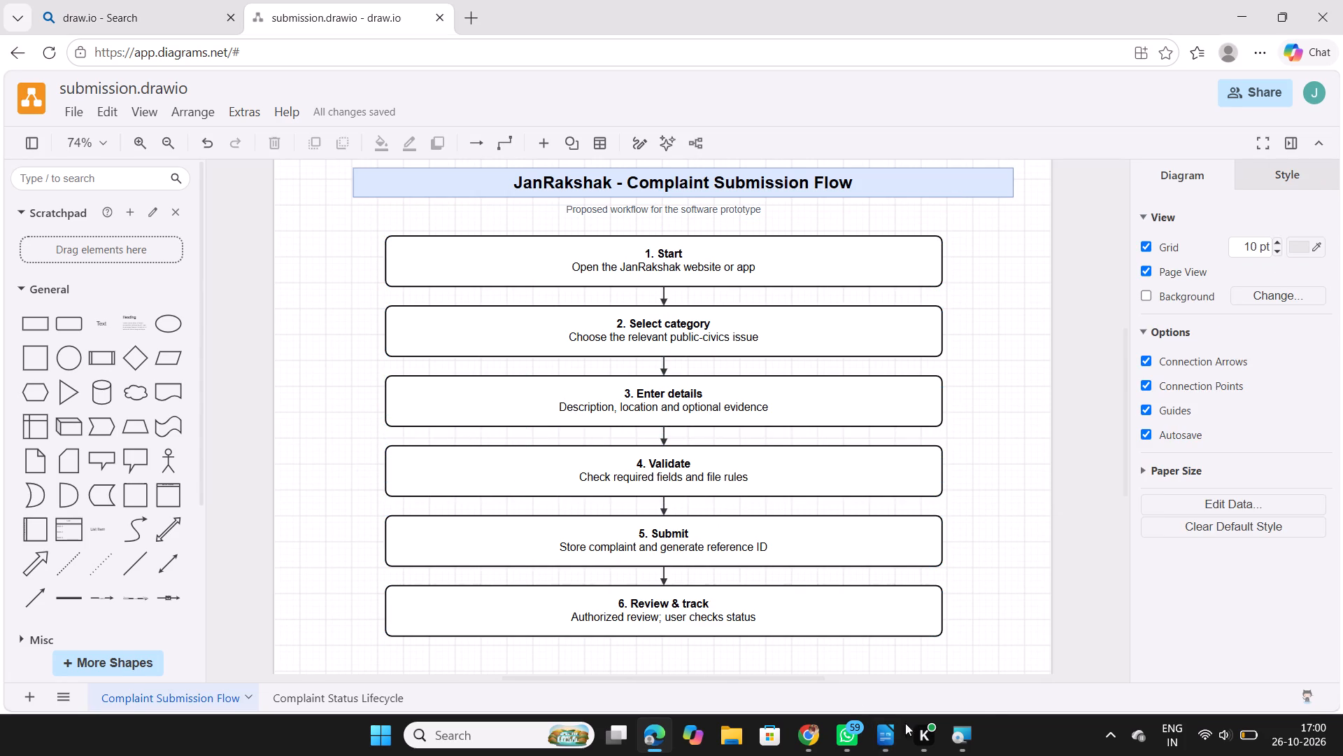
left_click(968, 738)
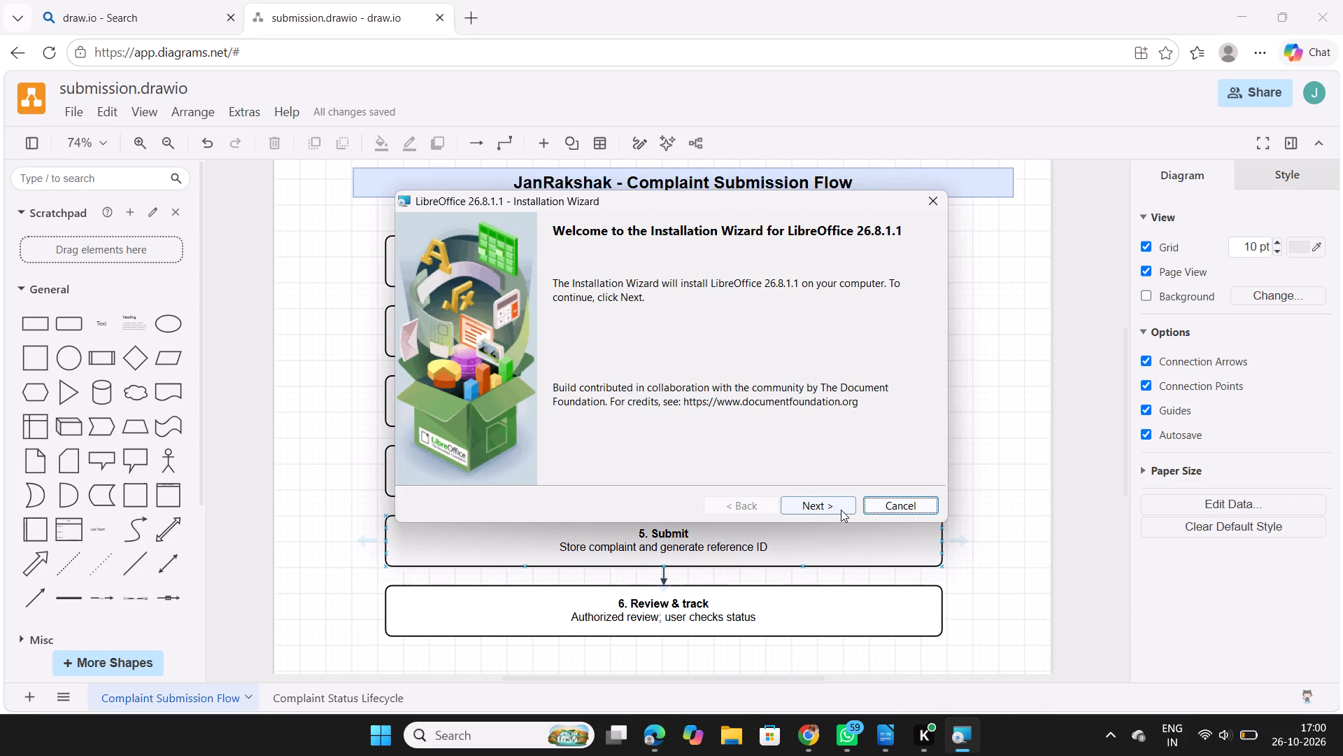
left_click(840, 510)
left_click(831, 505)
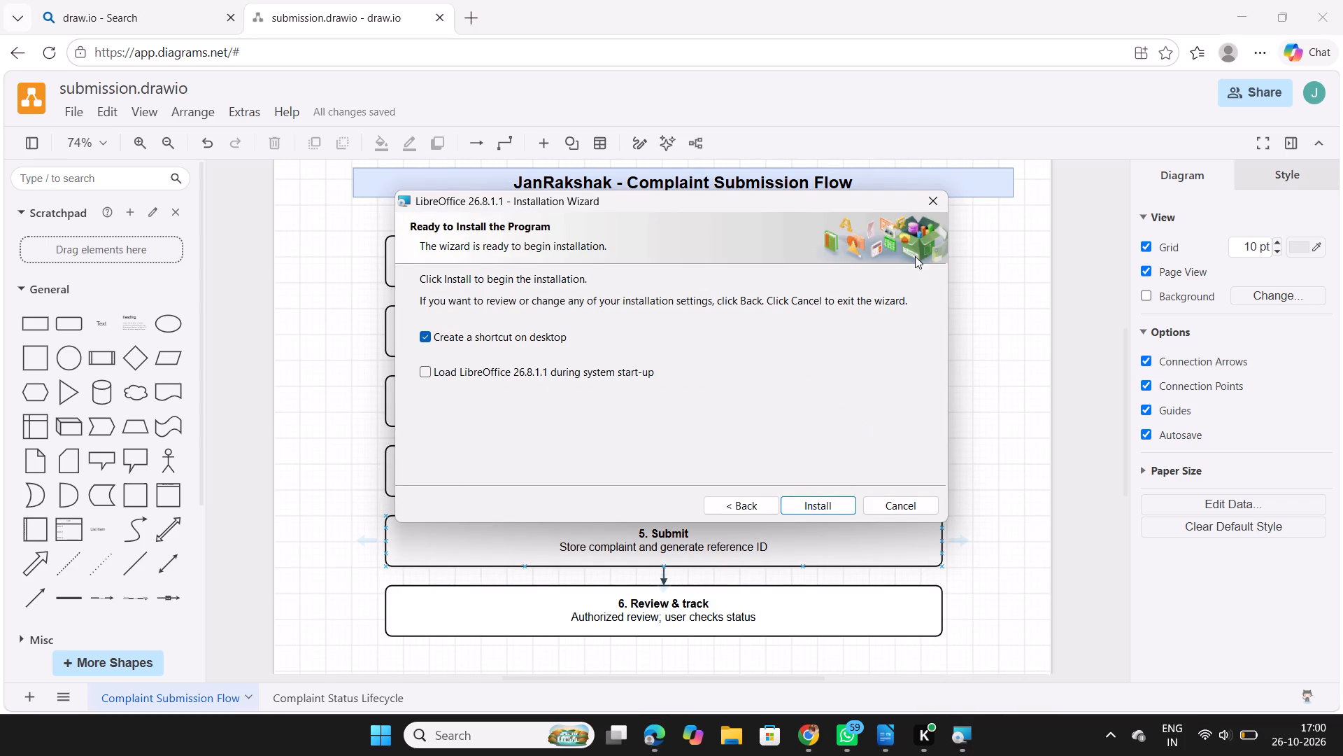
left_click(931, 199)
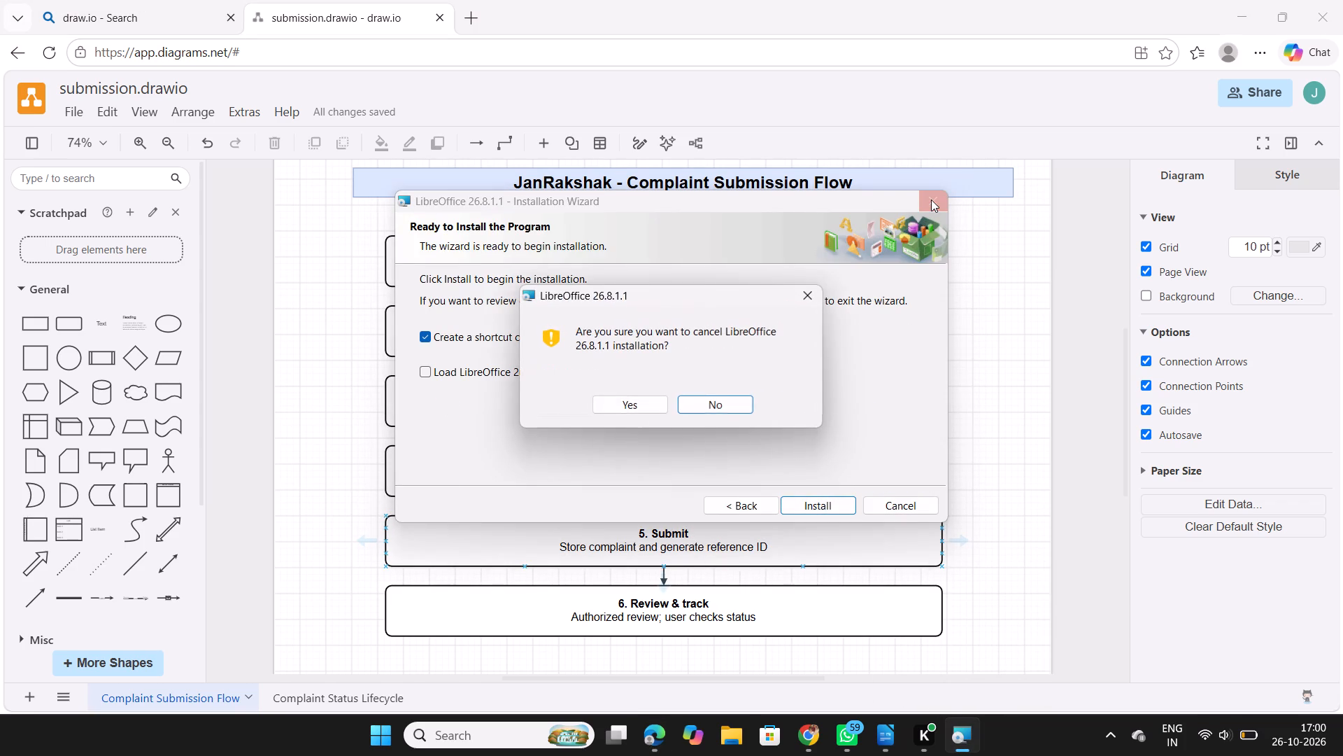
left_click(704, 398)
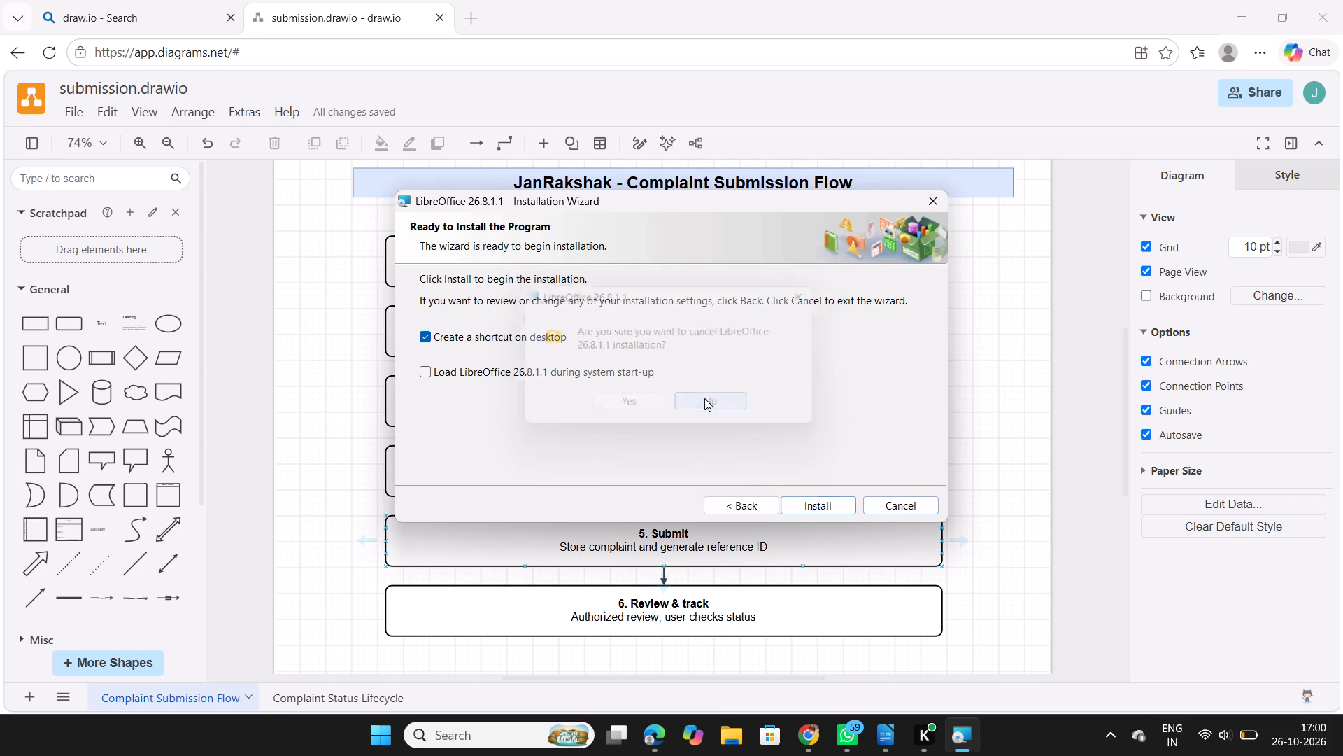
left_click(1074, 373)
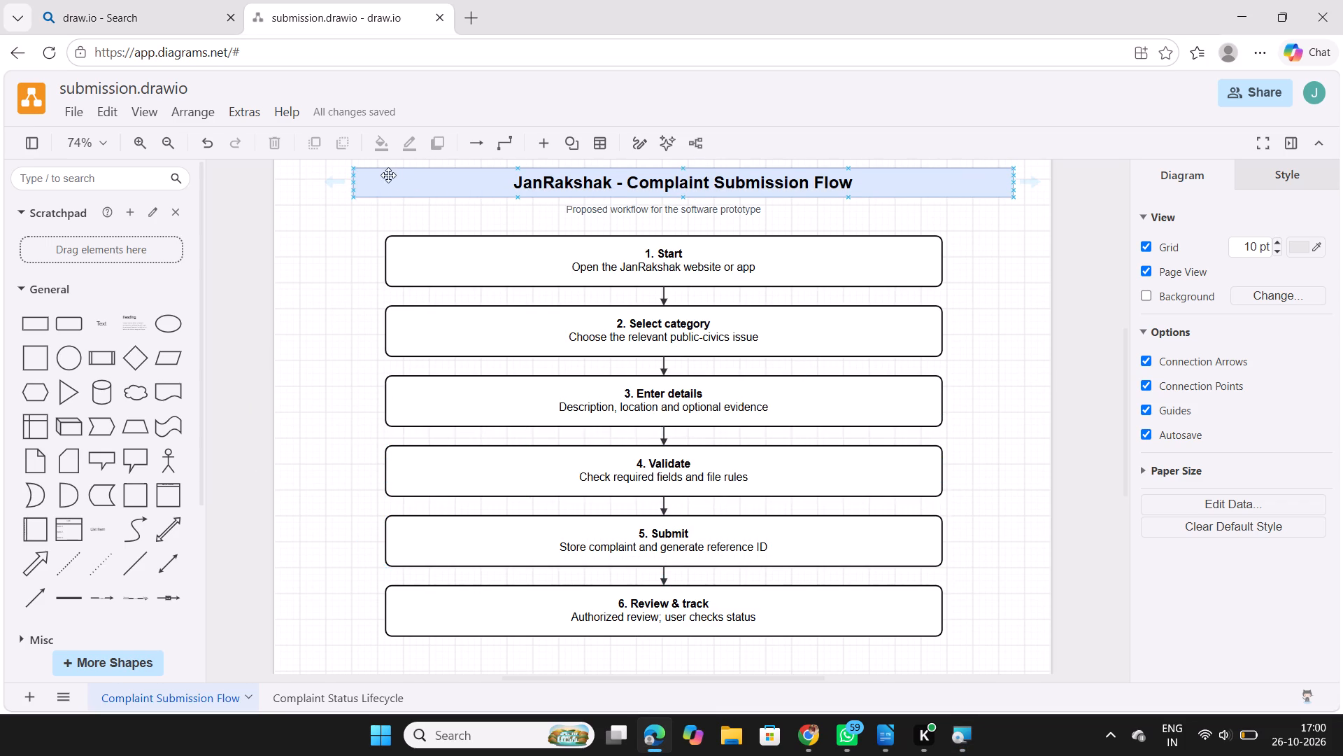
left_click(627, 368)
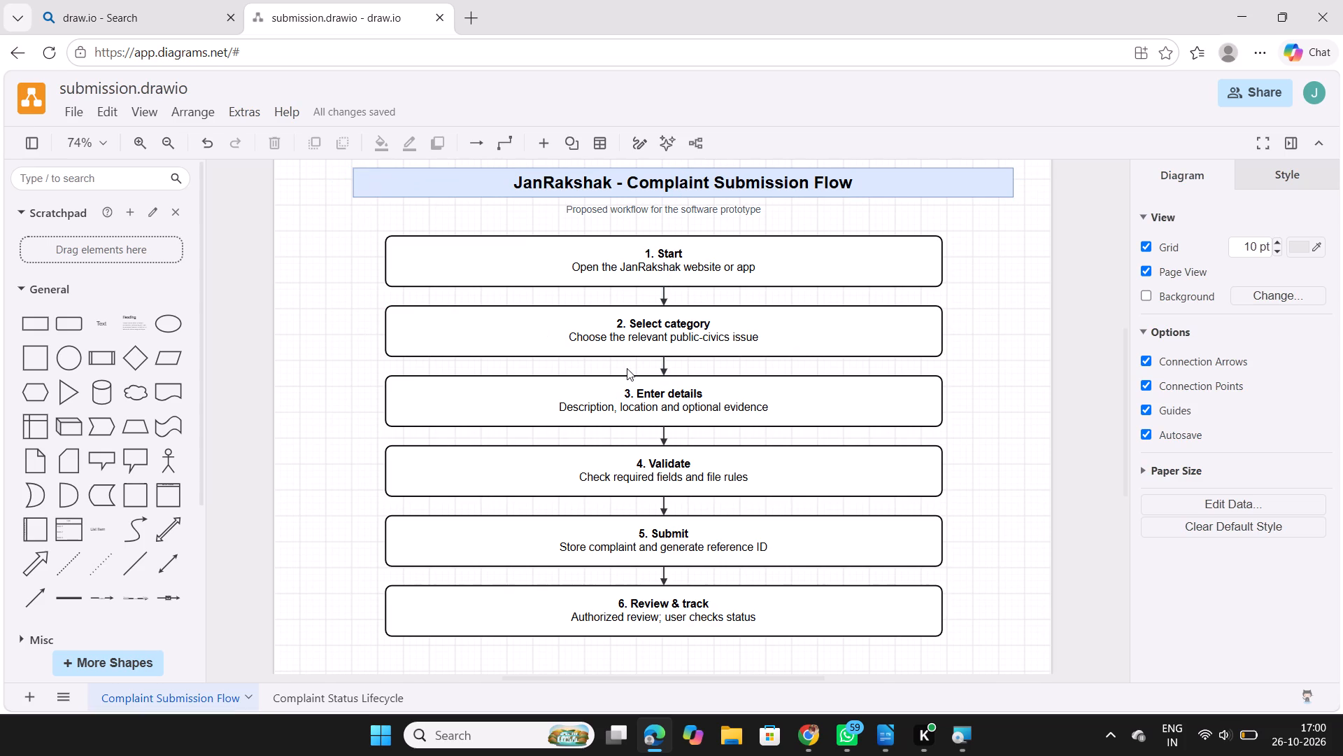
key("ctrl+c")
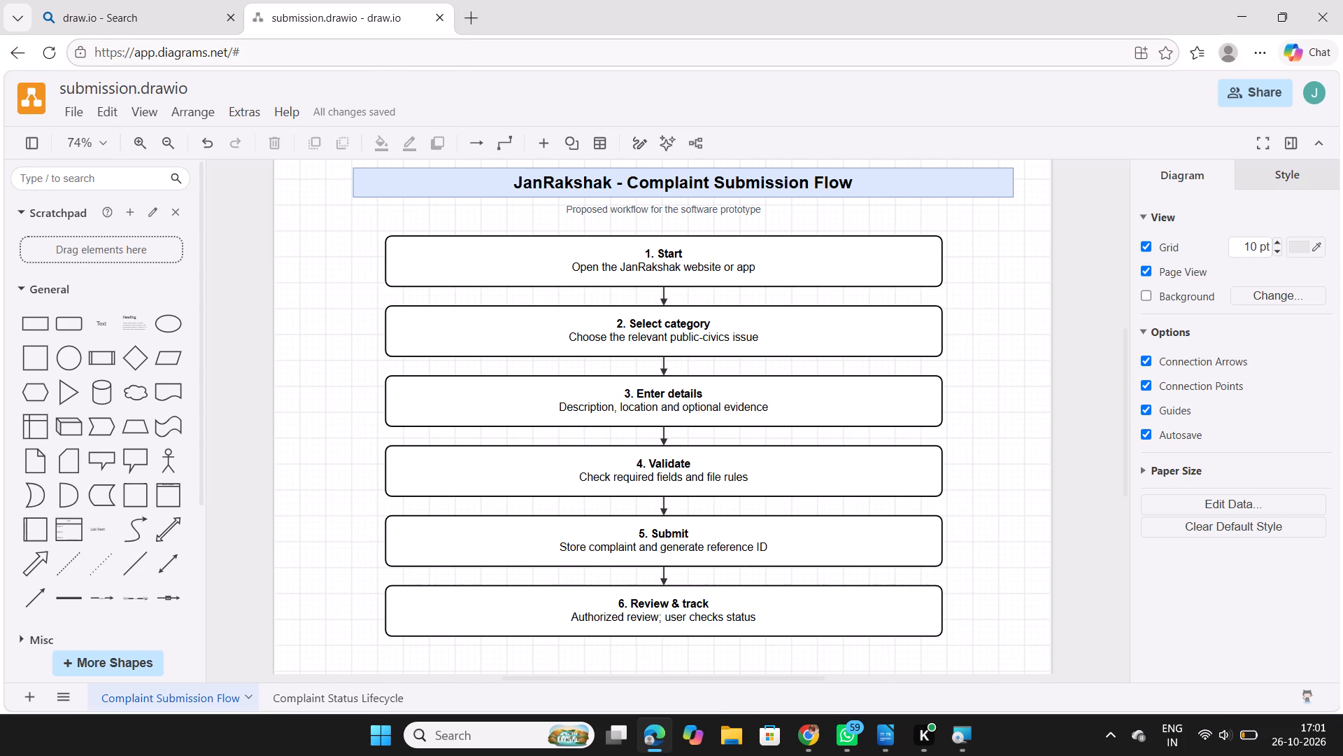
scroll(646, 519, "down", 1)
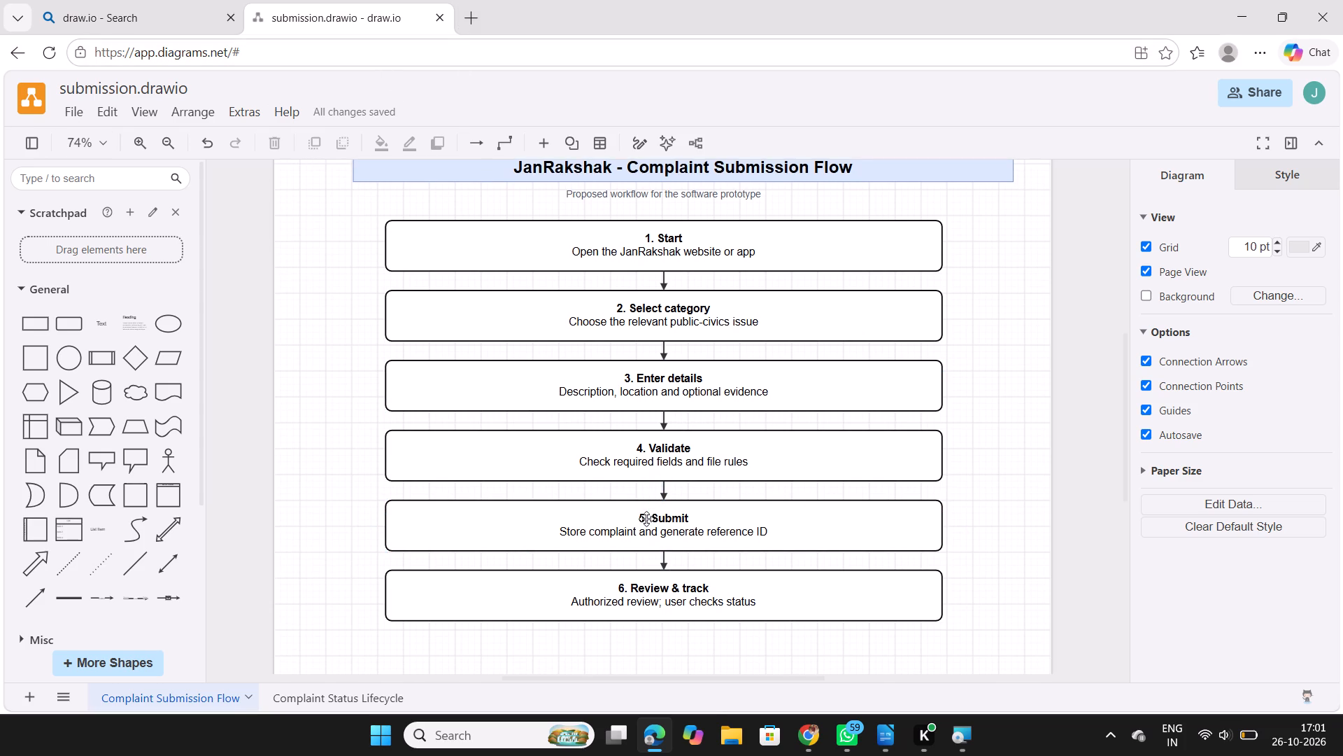
Search the web for draw.io in a new browser tab and open its online diagram editor.
left_click(471, 8)
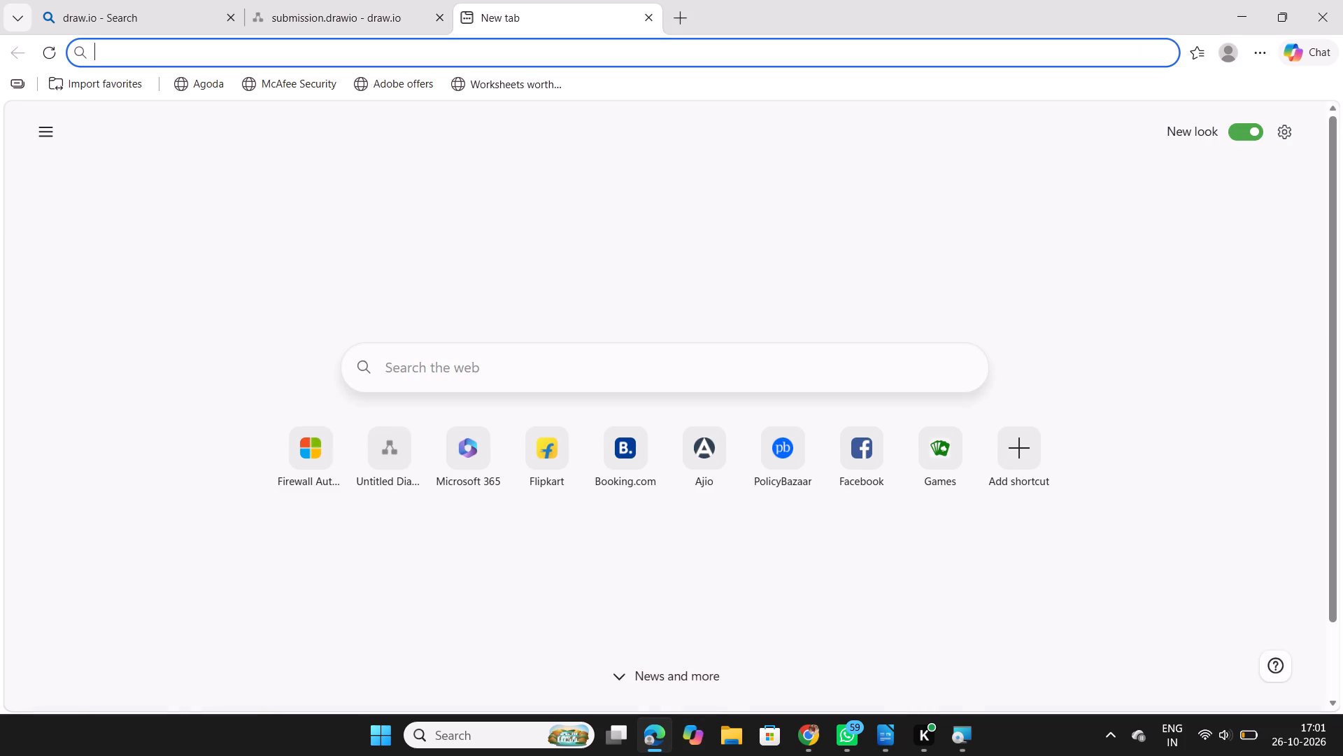
left_click(533, 358)
type("dr")
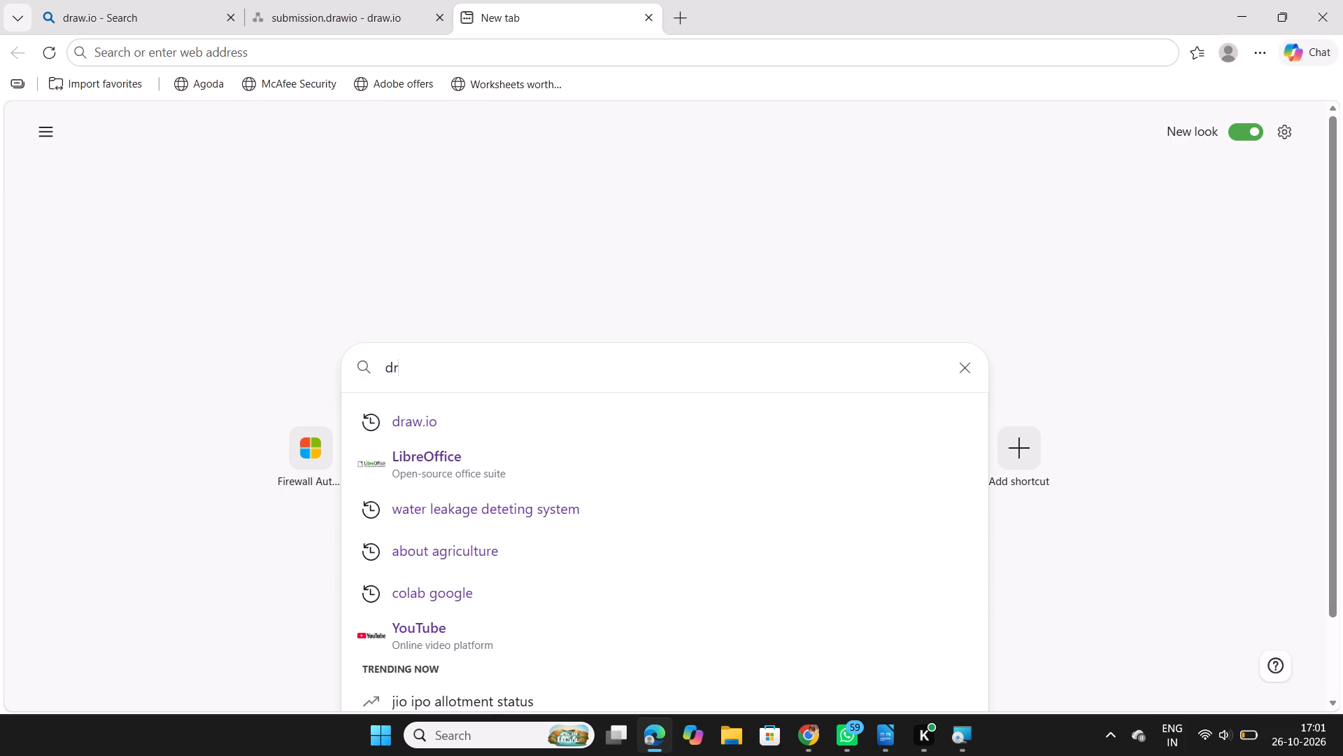
left_click(591, 421)
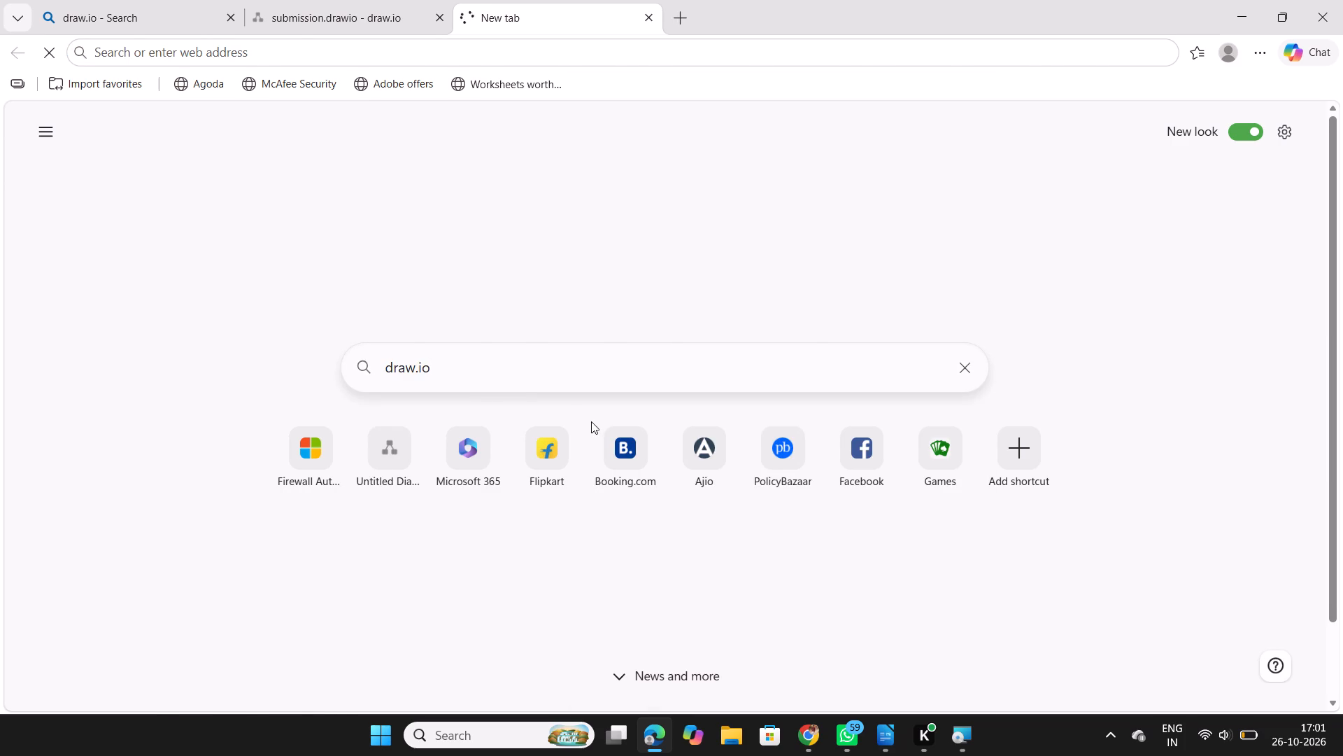
key("Return")
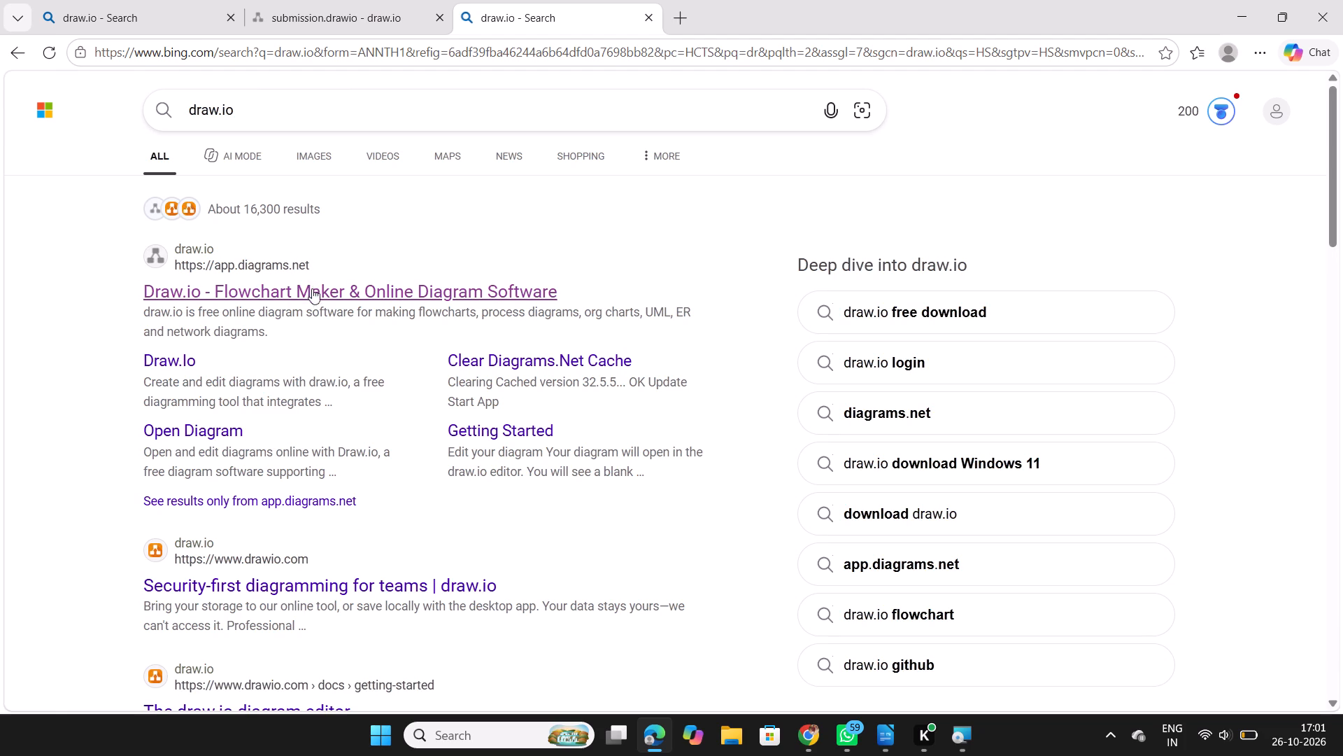
left_click(324, 289)
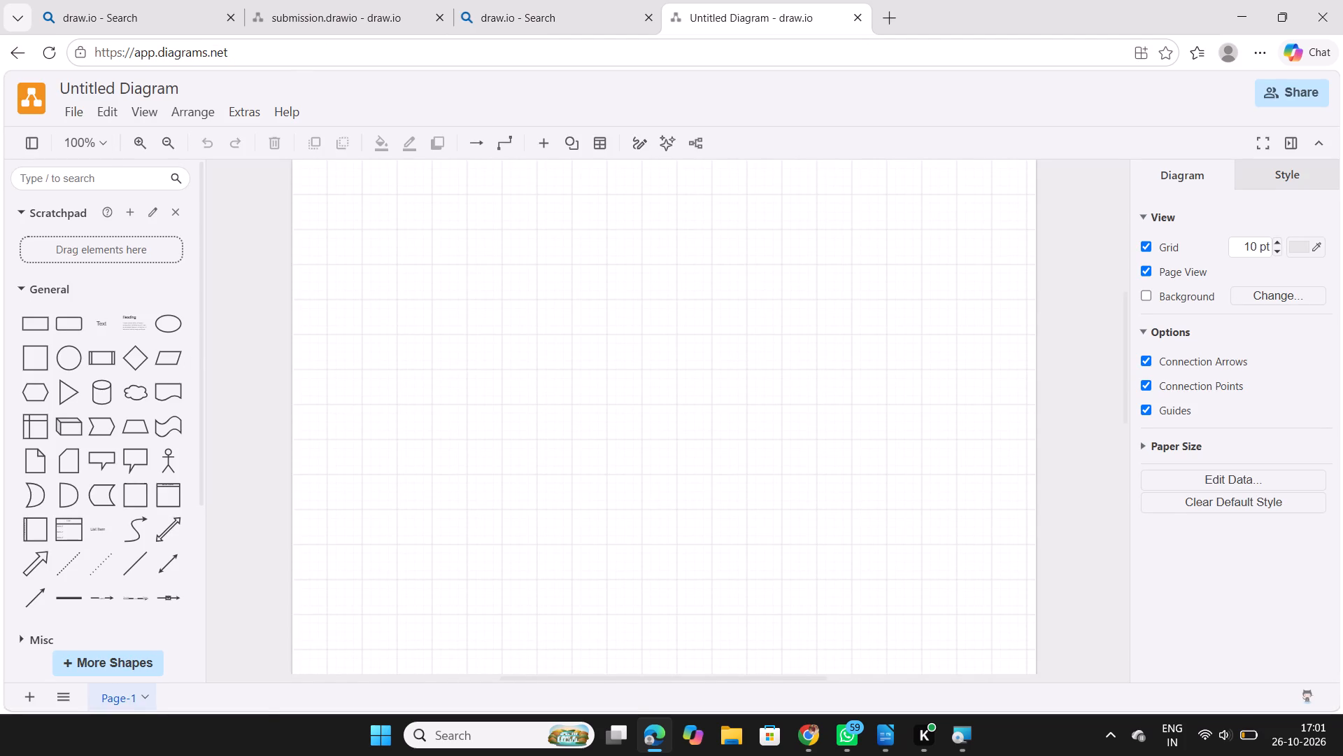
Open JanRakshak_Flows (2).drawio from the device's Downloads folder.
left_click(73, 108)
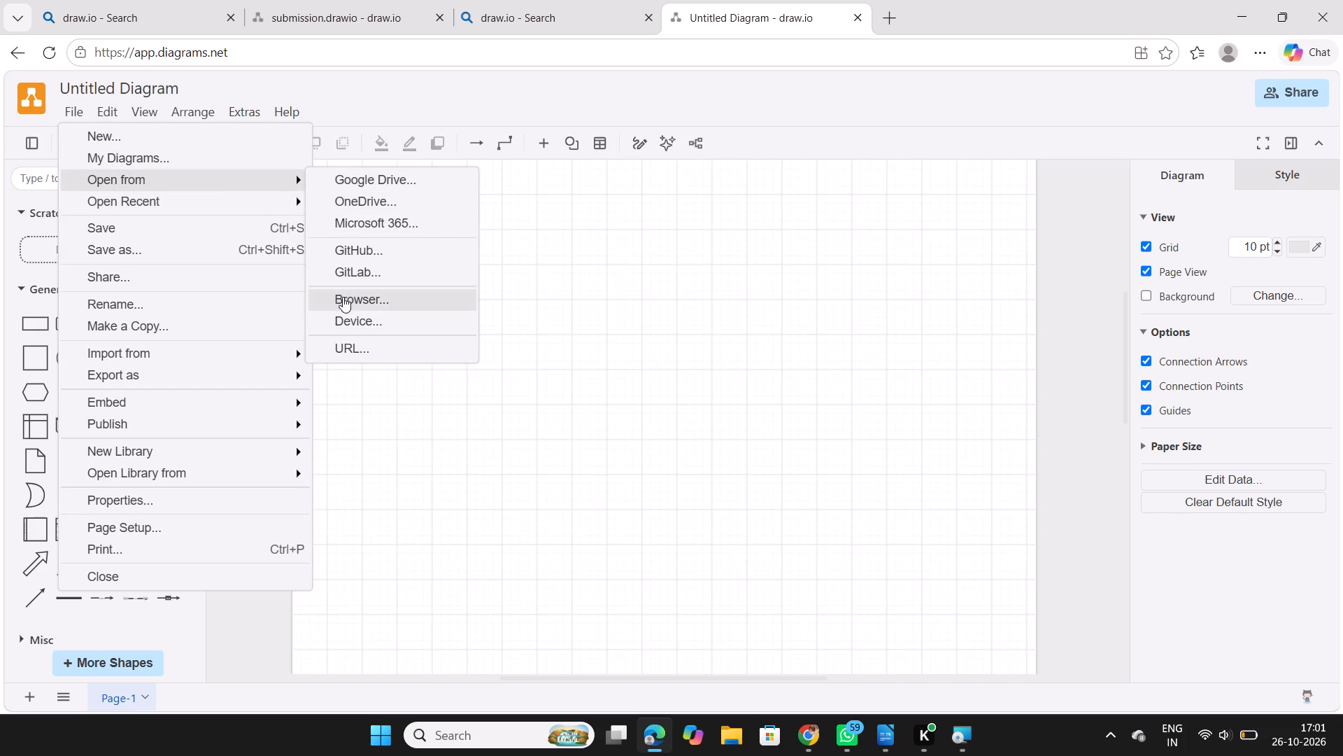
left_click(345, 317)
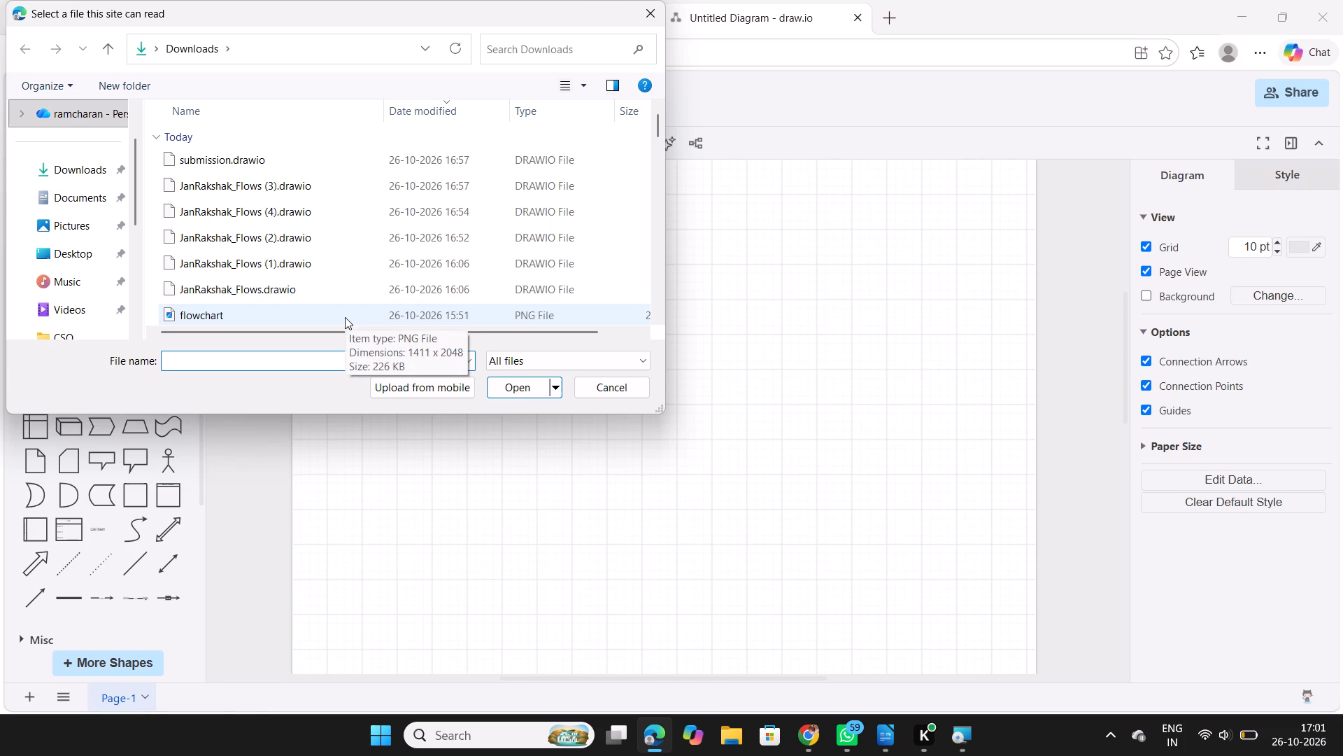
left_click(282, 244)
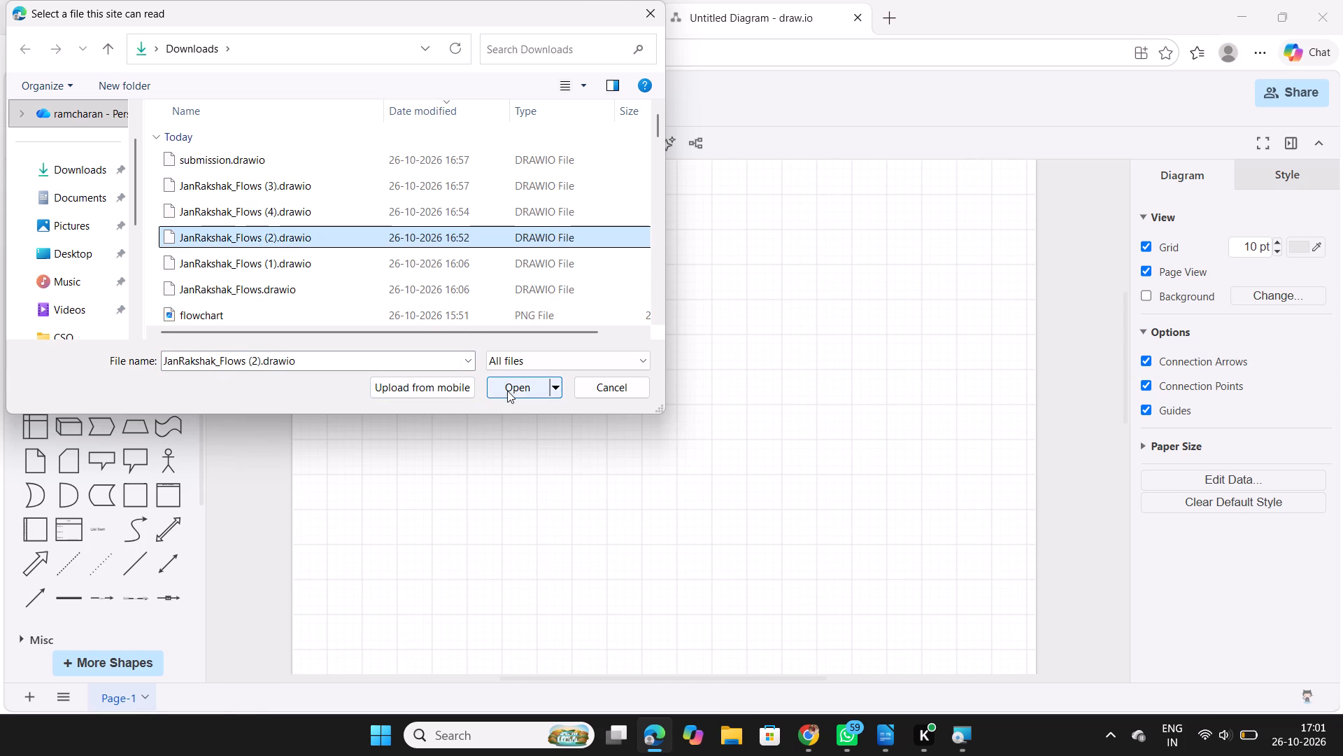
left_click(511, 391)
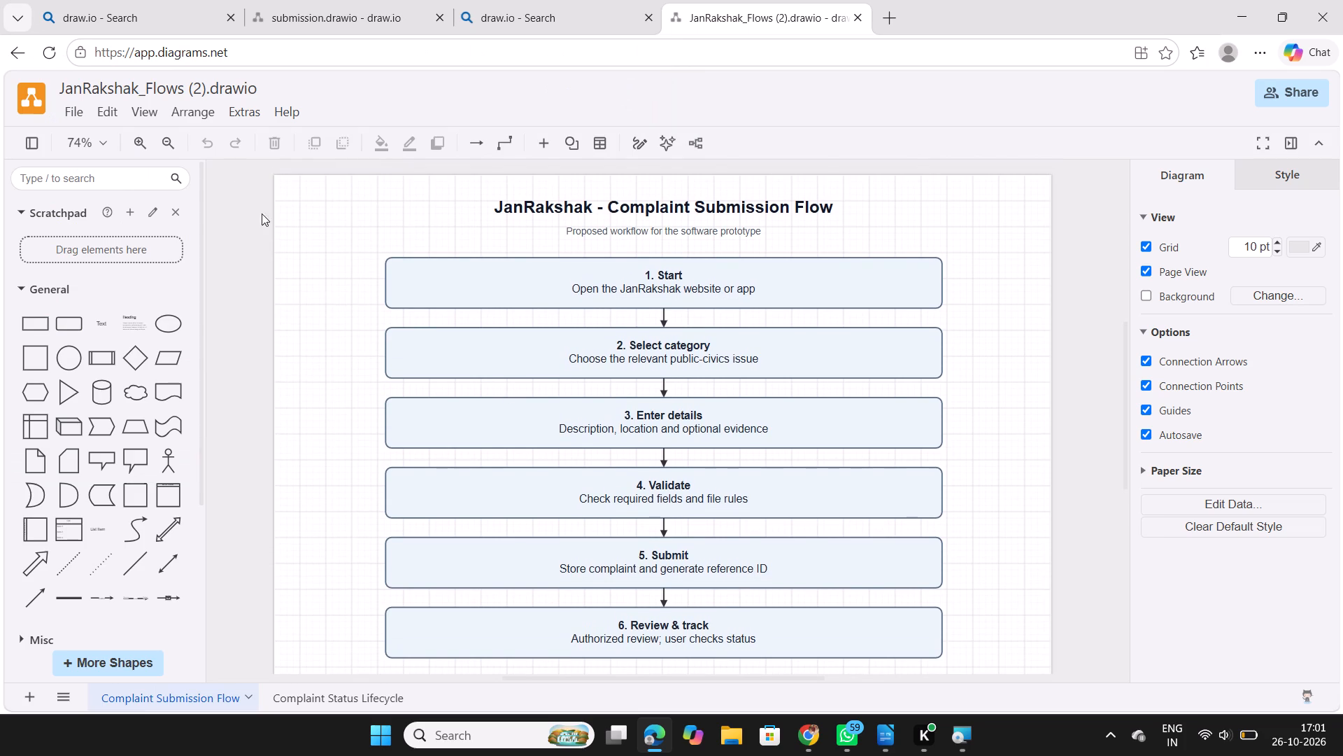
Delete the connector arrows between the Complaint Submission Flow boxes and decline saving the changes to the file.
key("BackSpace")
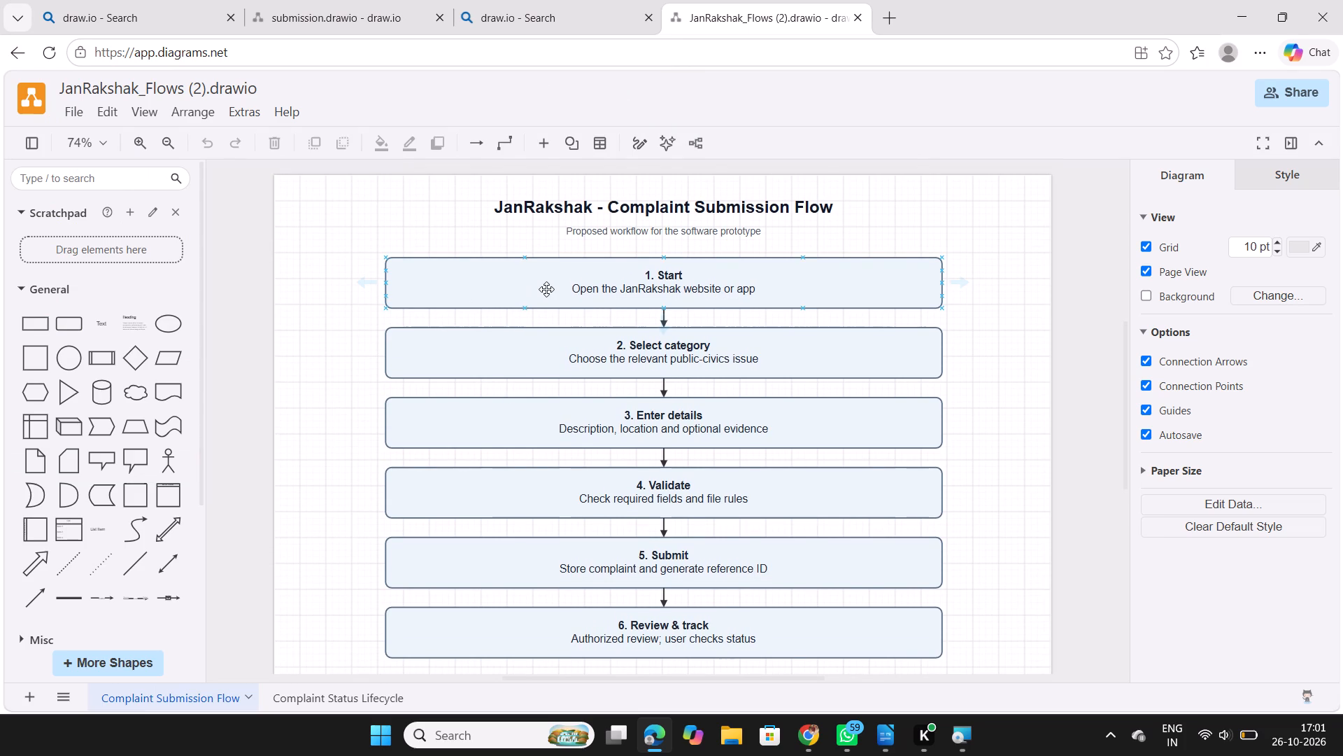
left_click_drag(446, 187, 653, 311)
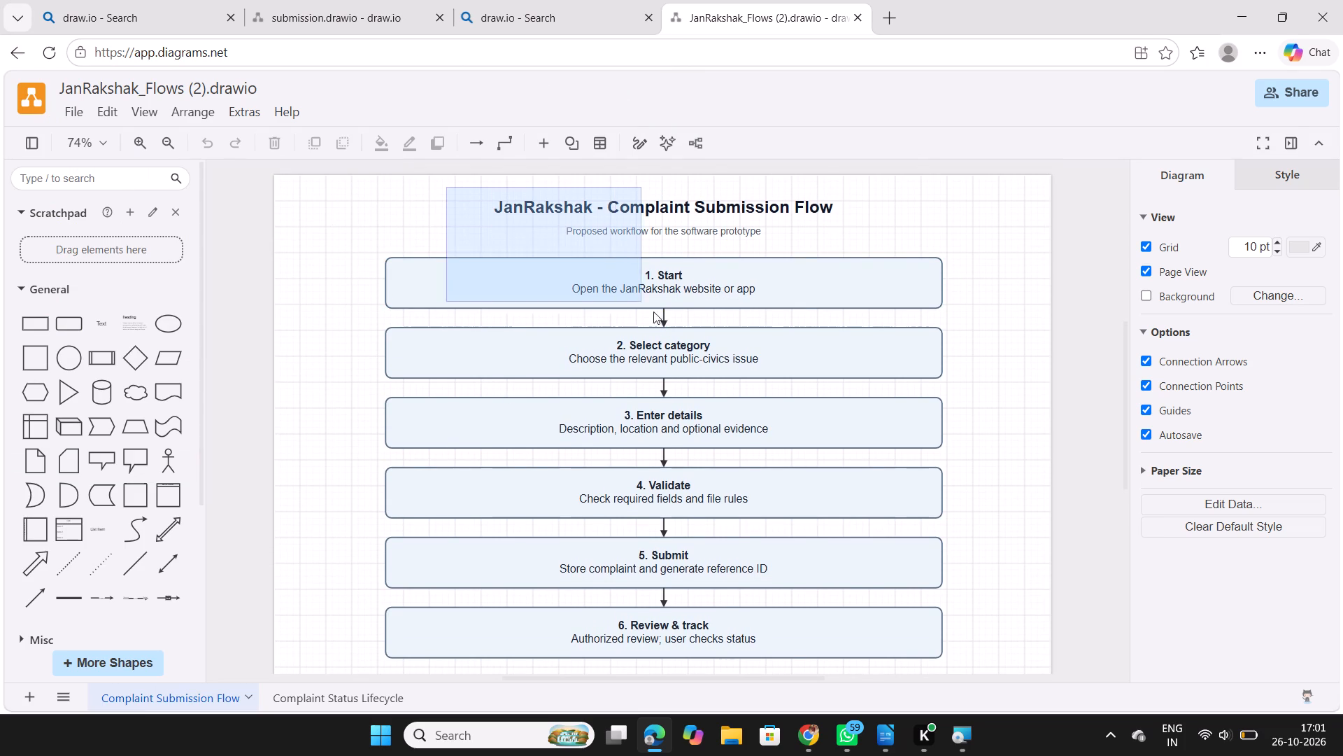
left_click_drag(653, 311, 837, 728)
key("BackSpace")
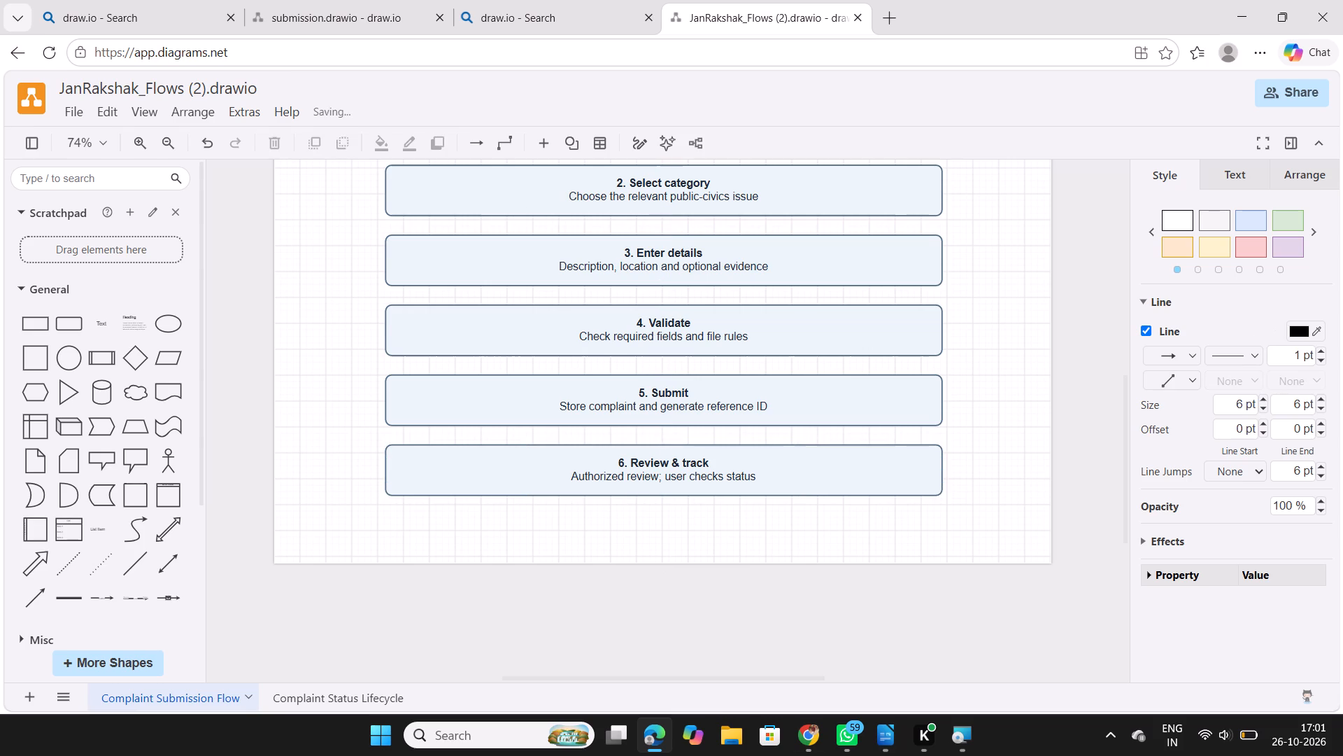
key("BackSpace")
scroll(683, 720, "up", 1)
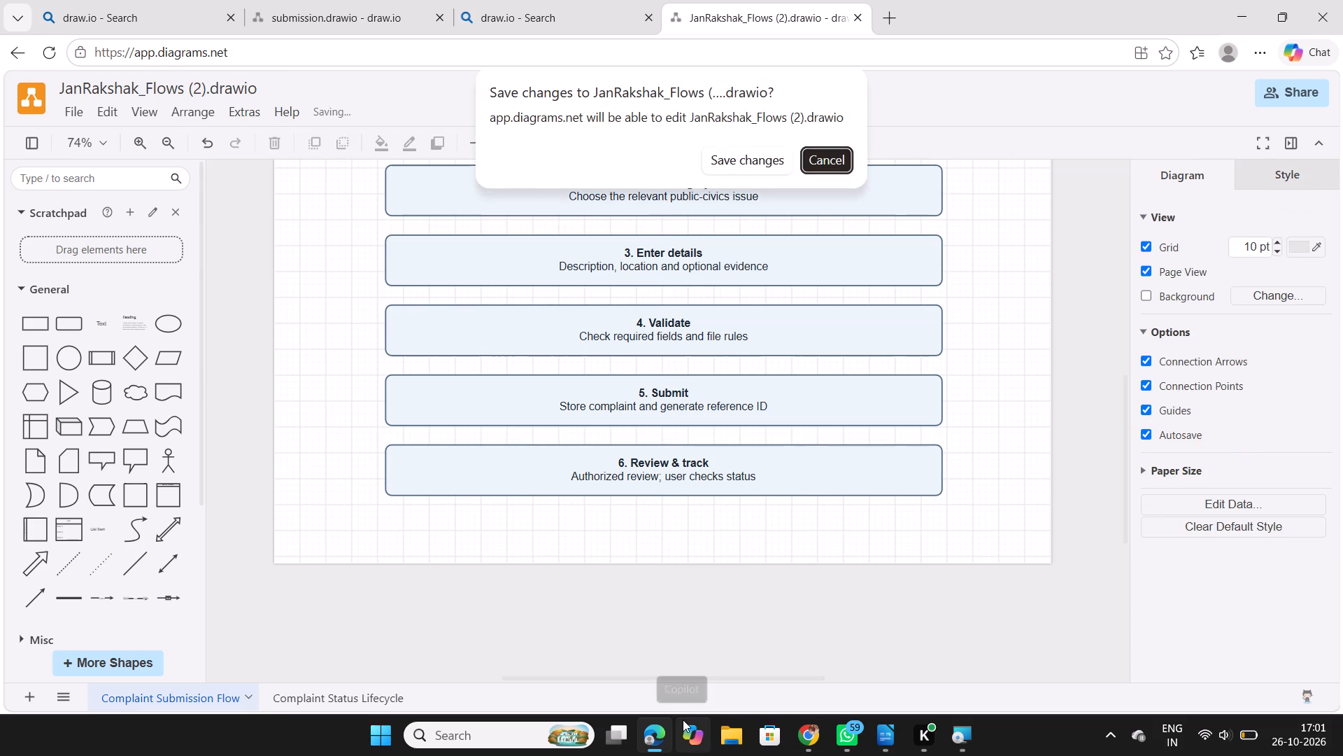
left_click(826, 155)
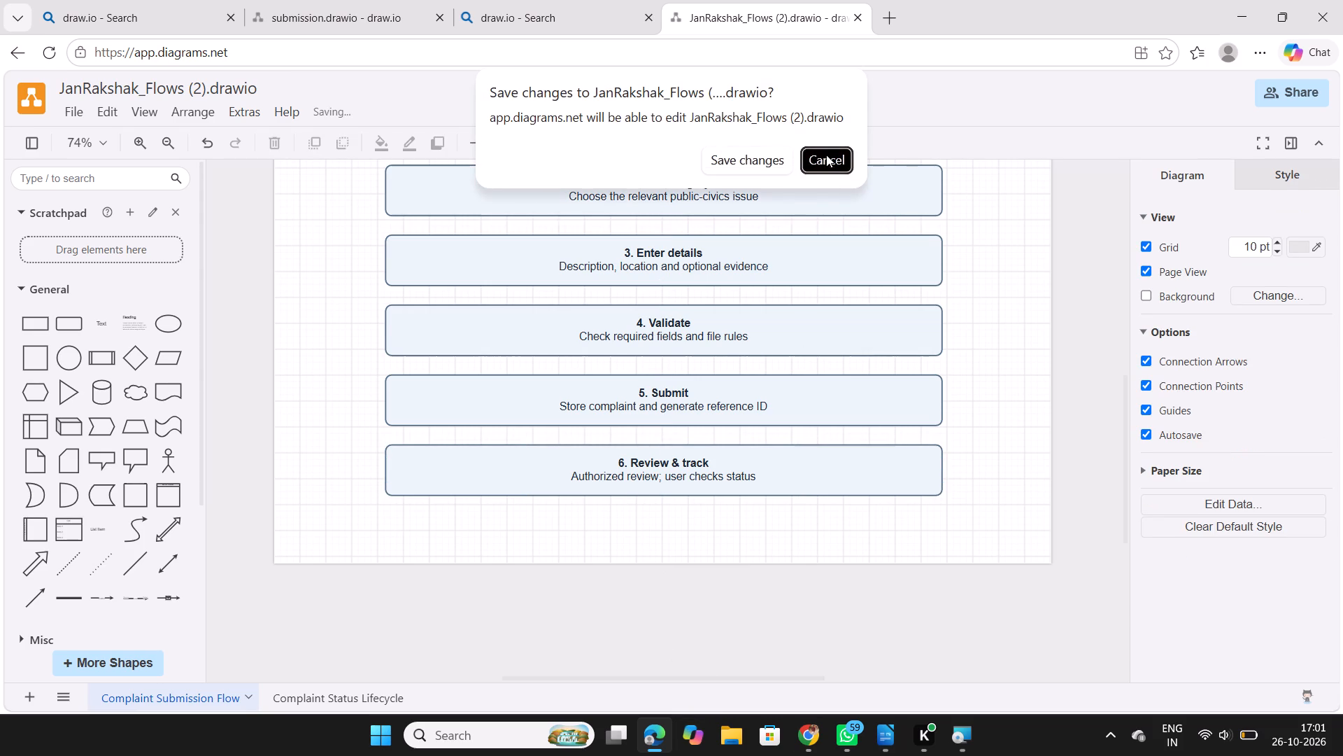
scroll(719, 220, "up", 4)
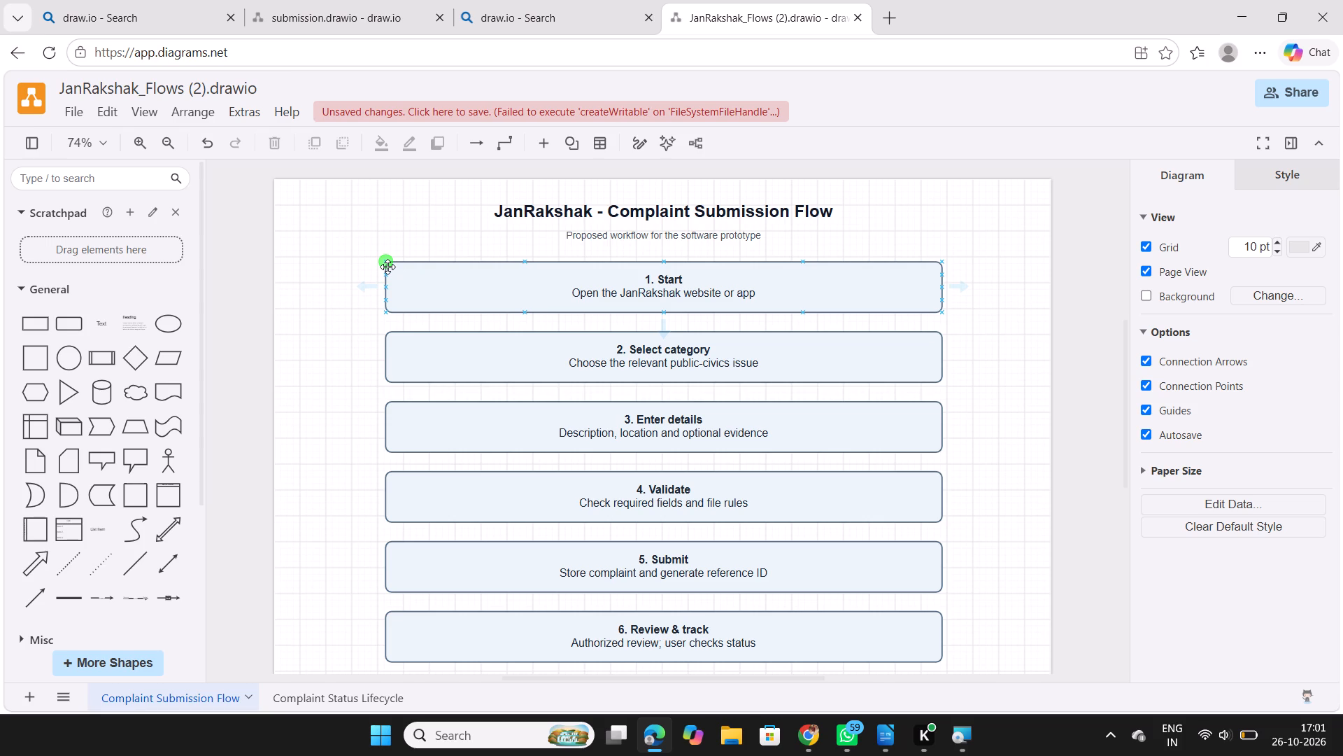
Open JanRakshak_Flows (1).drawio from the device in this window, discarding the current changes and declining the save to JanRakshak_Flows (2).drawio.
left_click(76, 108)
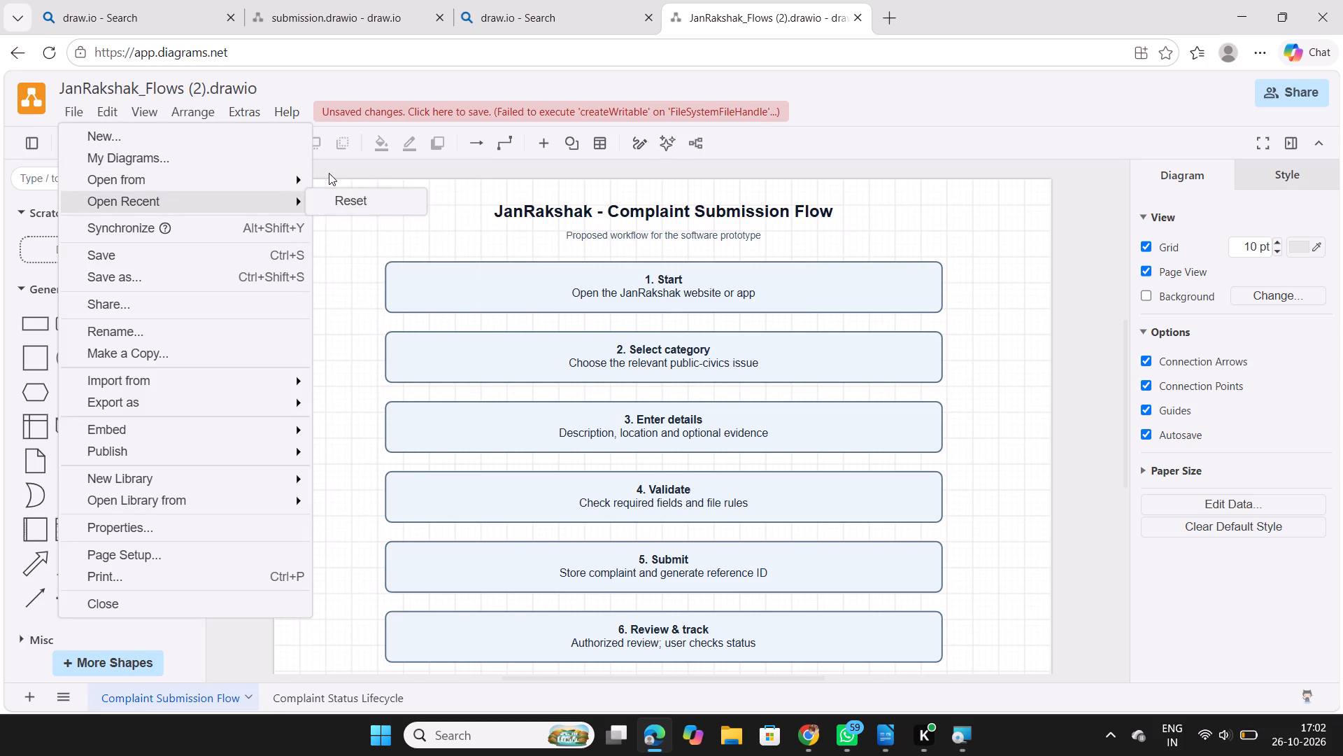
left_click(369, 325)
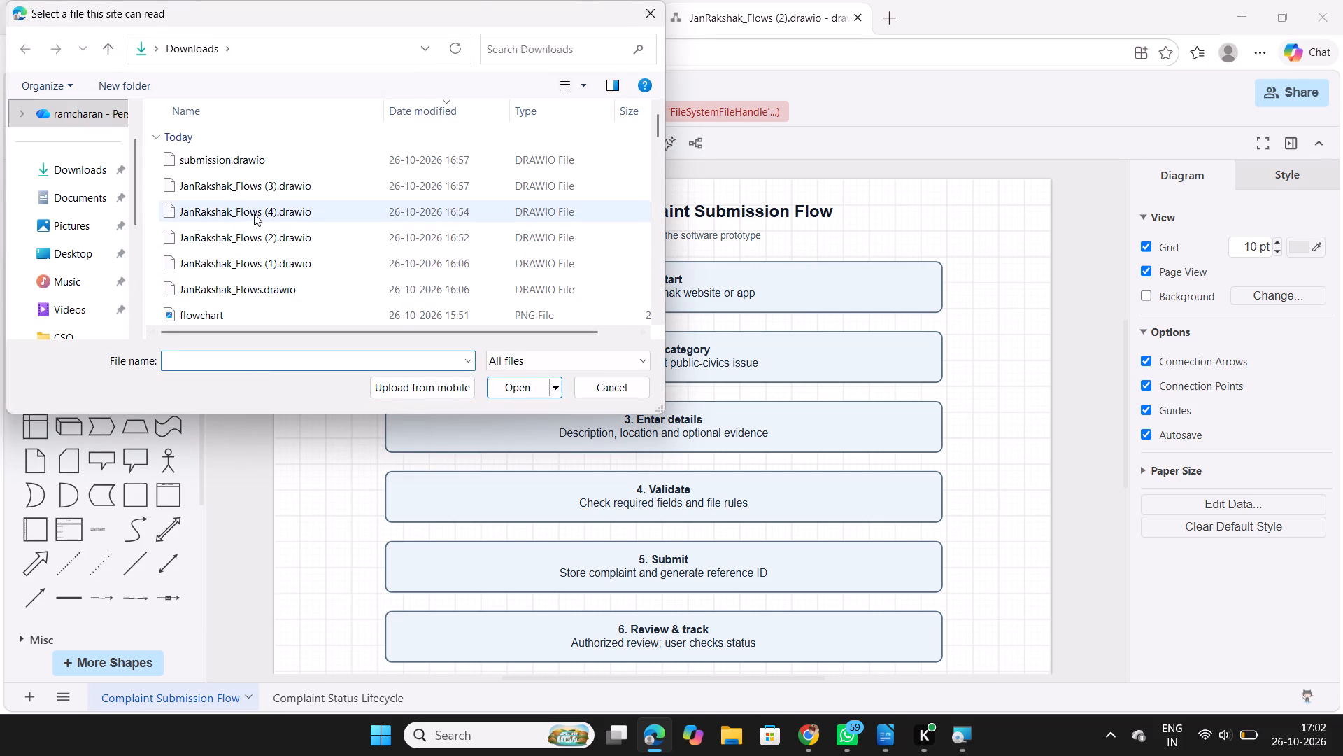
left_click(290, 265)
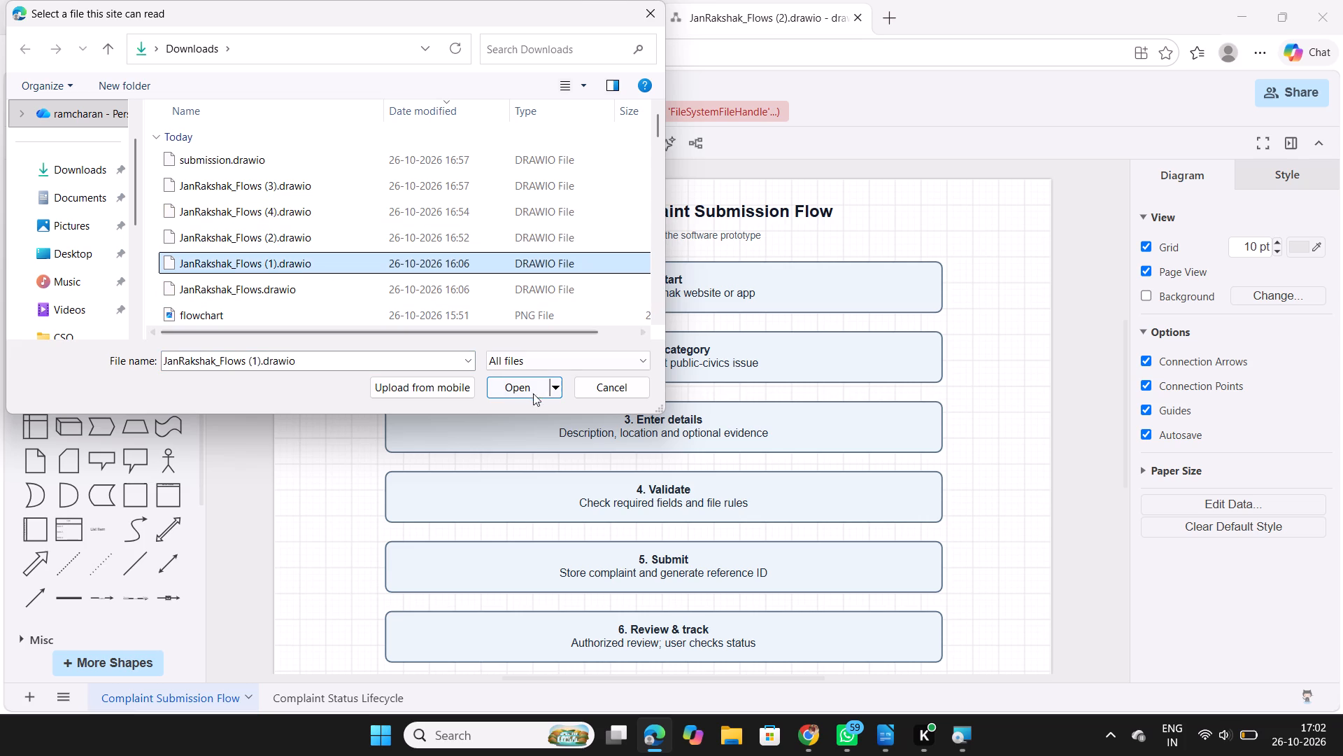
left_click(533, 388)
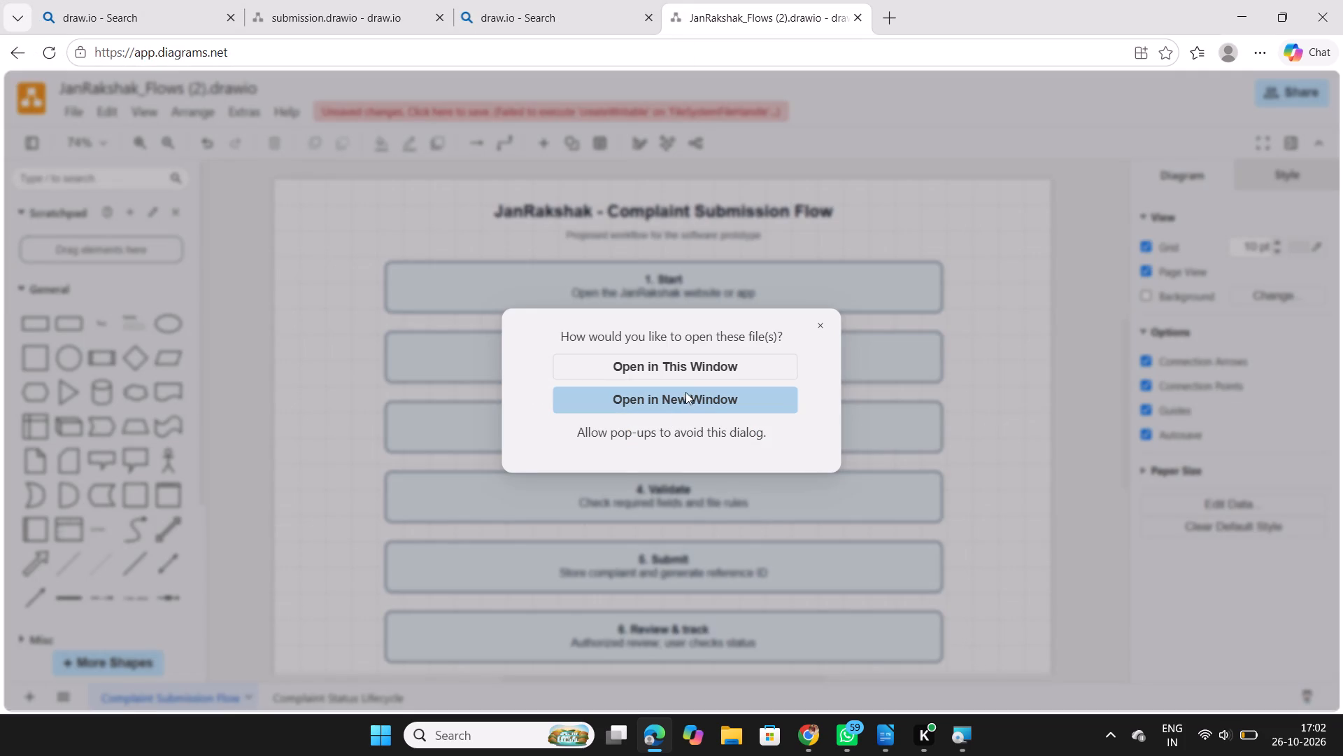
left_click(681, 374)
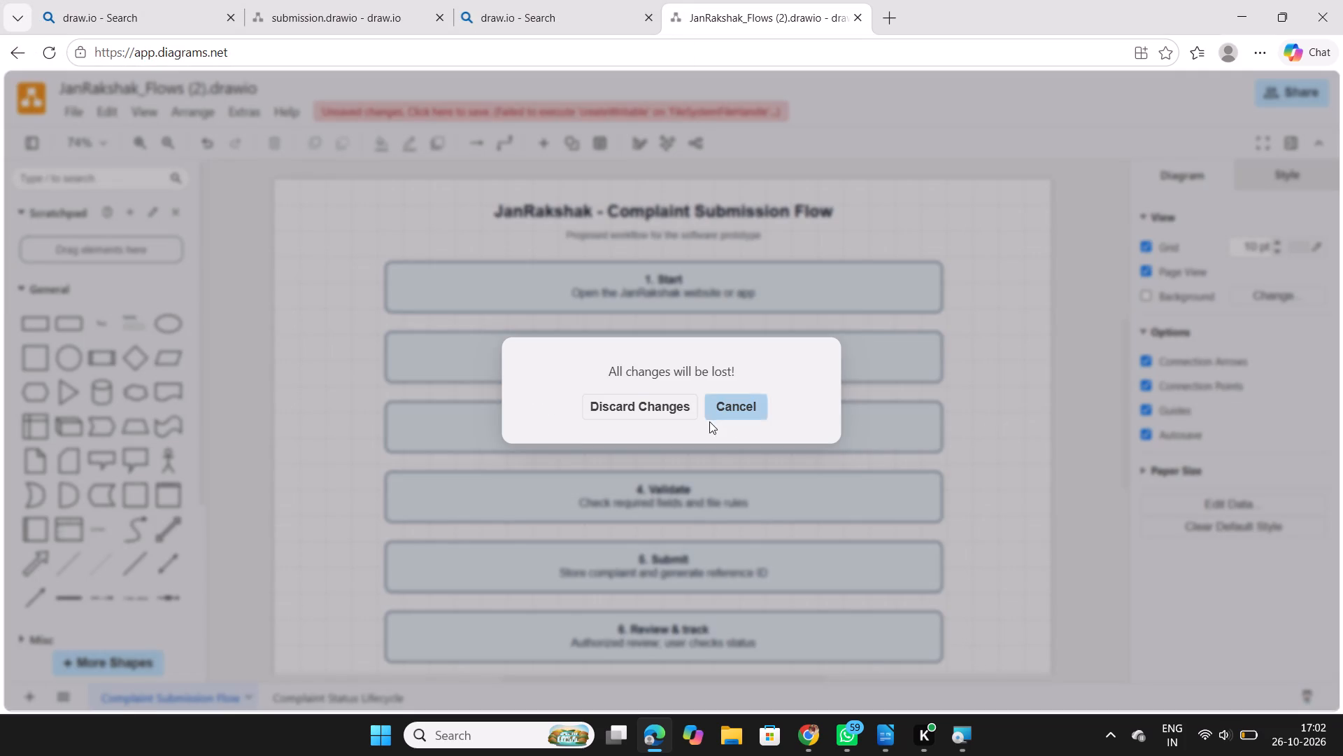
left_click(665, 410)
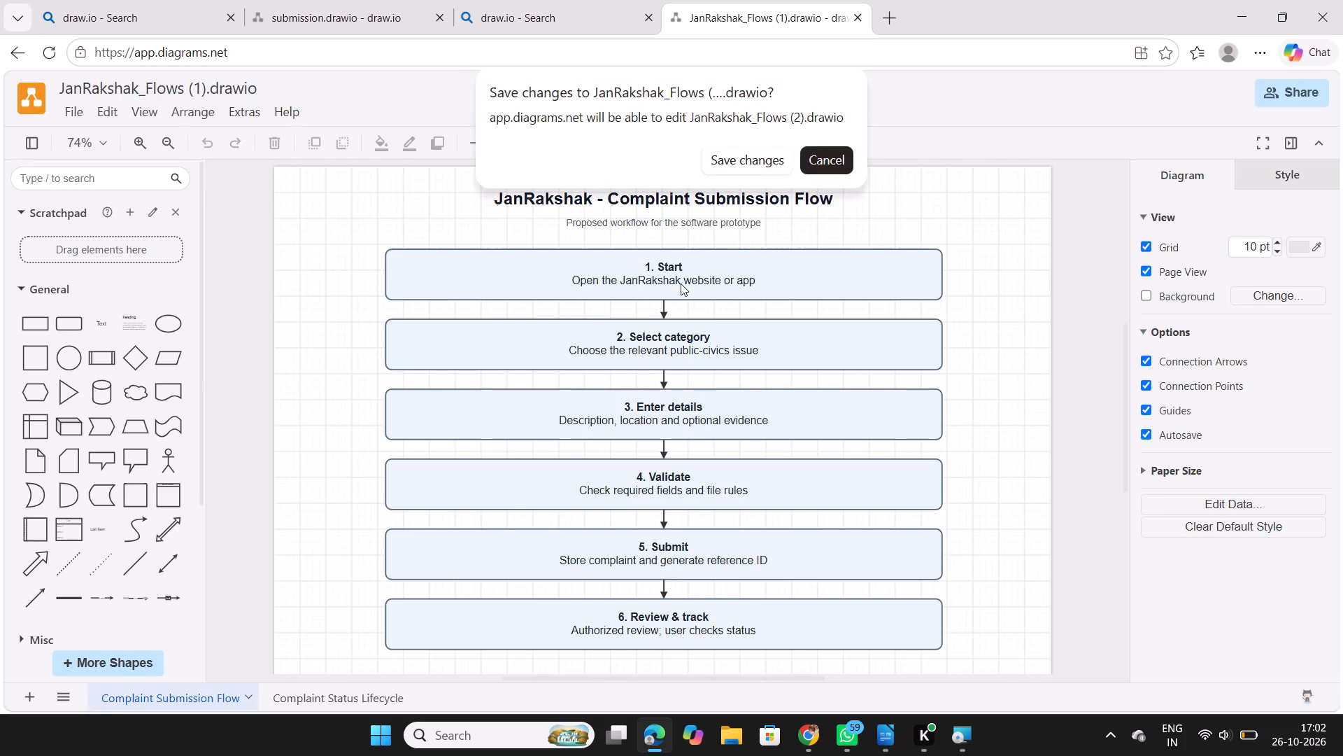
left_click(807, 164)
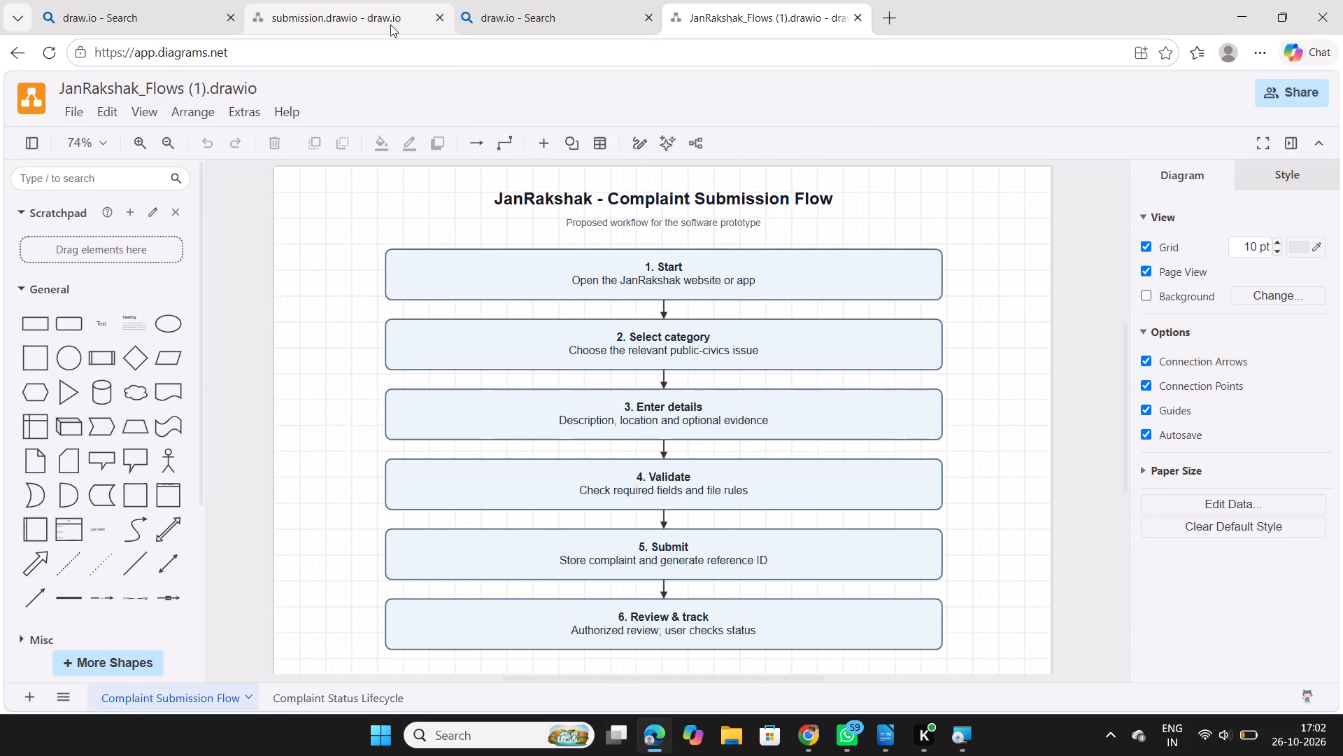
Close the second draw.io search tab and the JanRakshak_Flows (1).drawio tab, returning to the submission.drawio diagram.
left_click(504, 17)
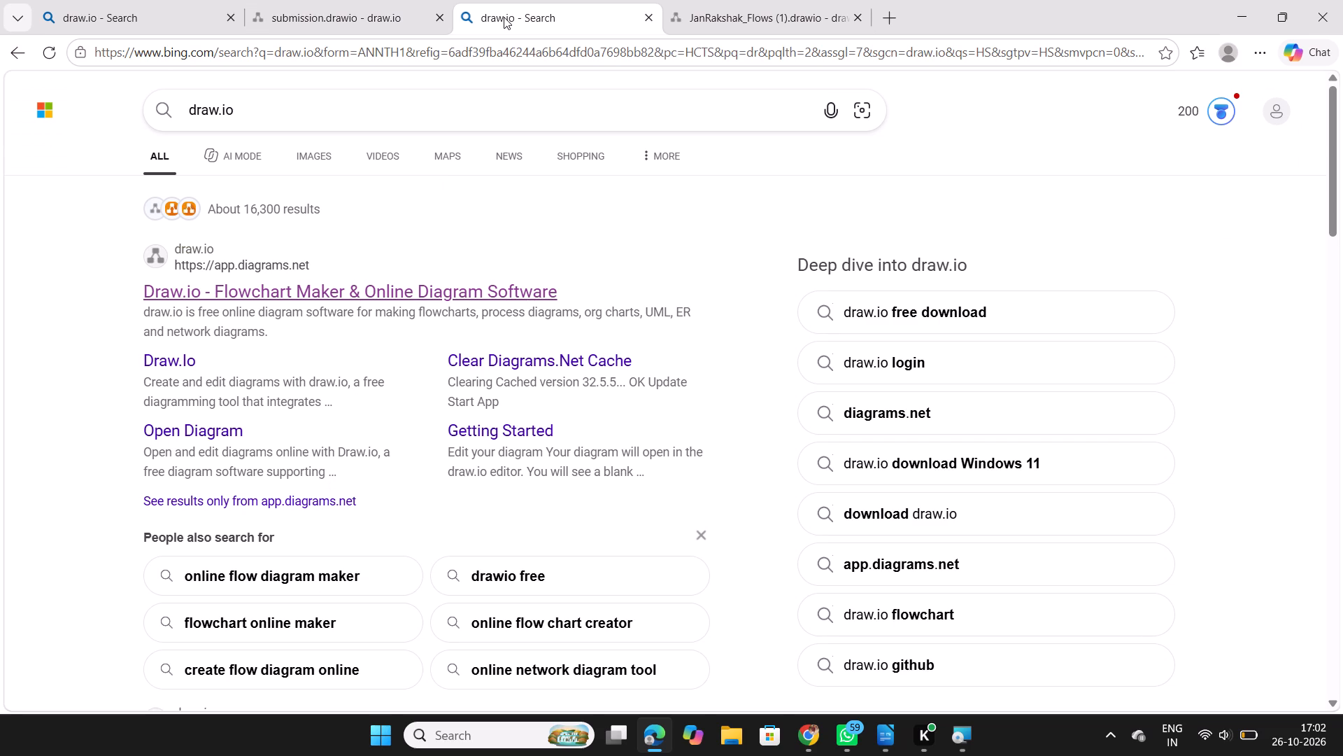
left_click(648, 13)
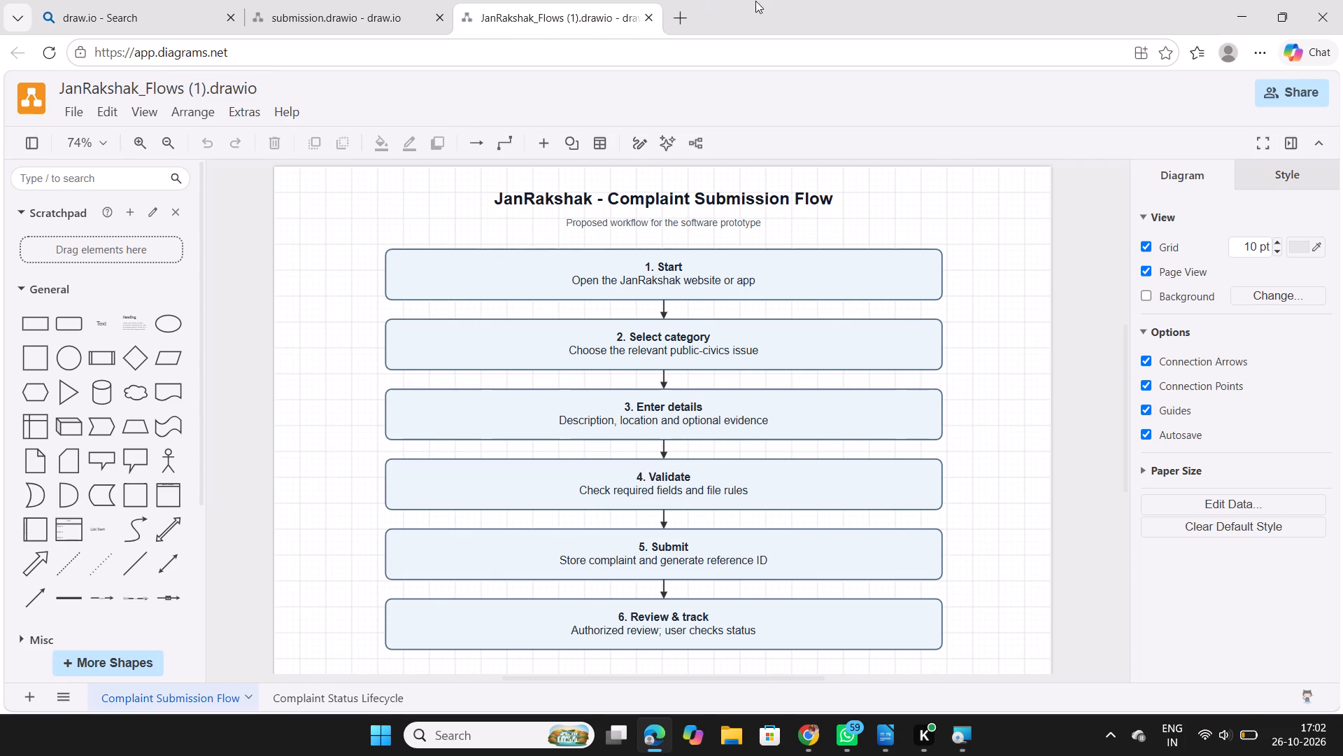
left_click(656, 16)
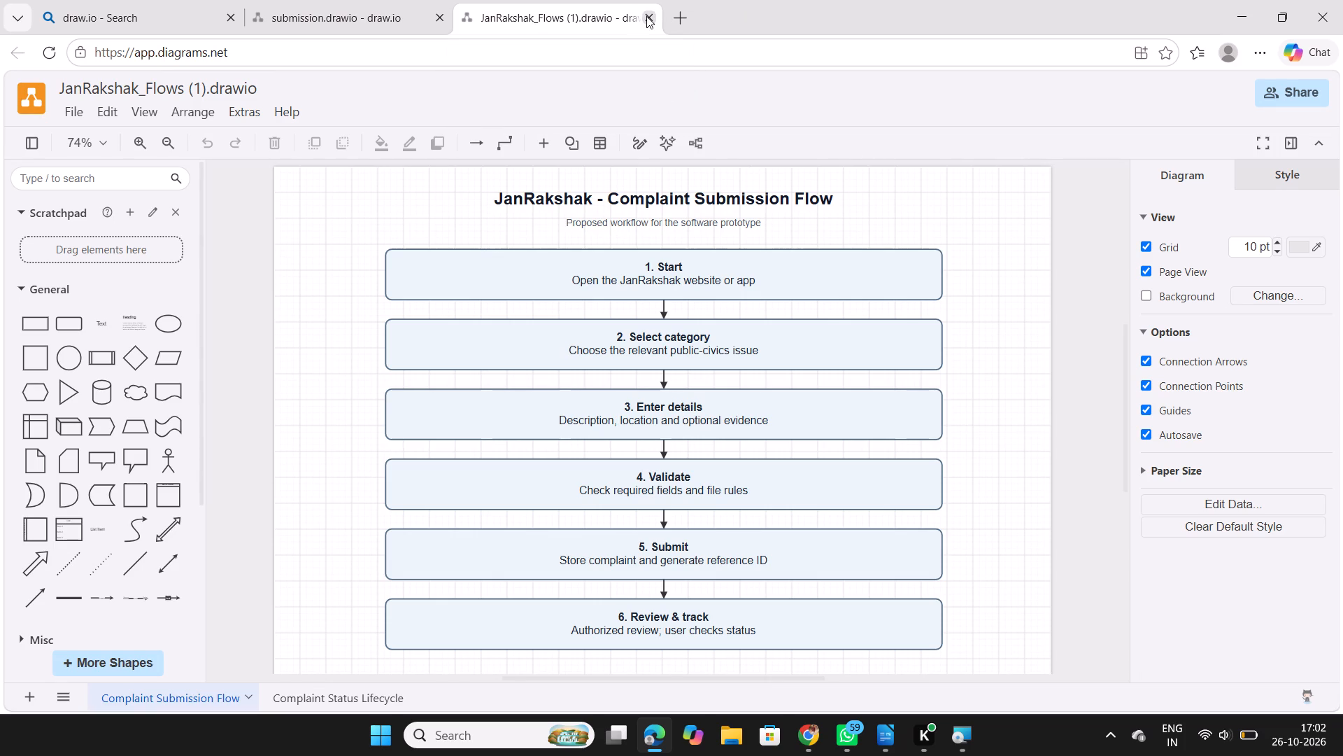
left_click(646, 16)
left_click(381, 0)
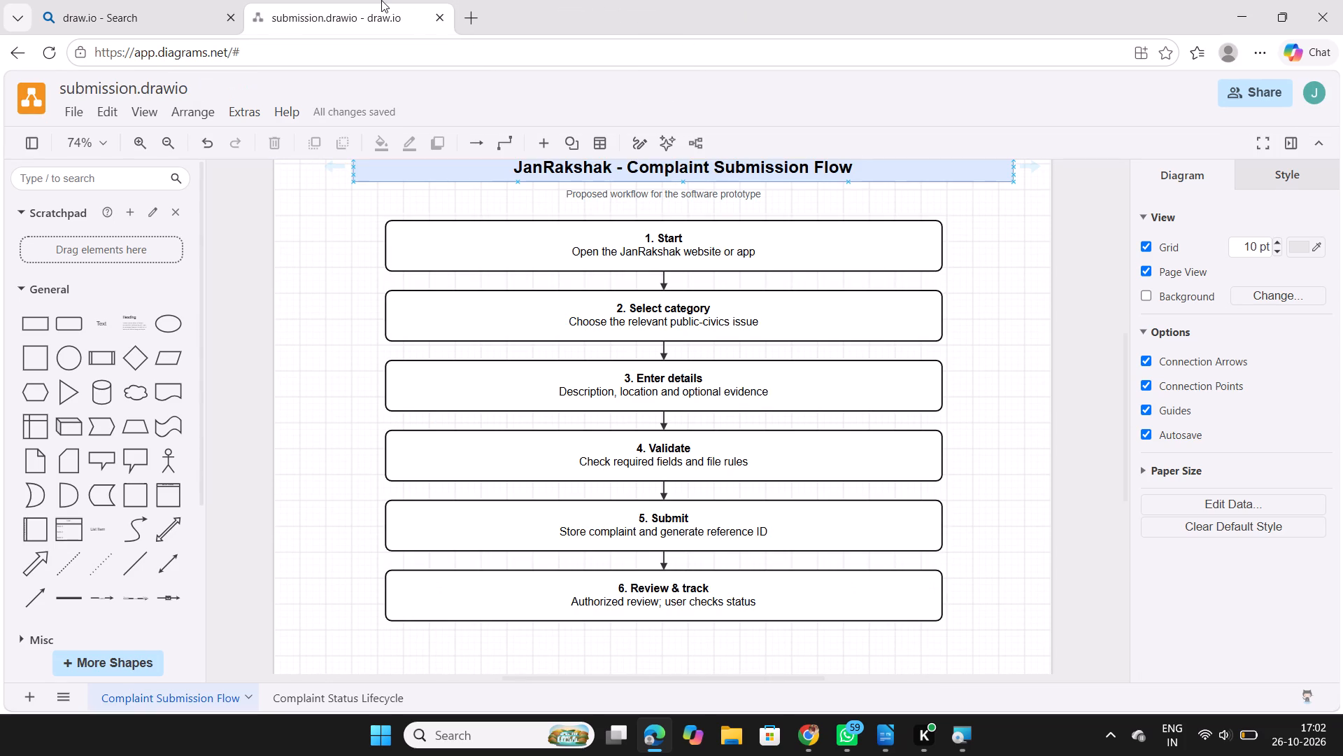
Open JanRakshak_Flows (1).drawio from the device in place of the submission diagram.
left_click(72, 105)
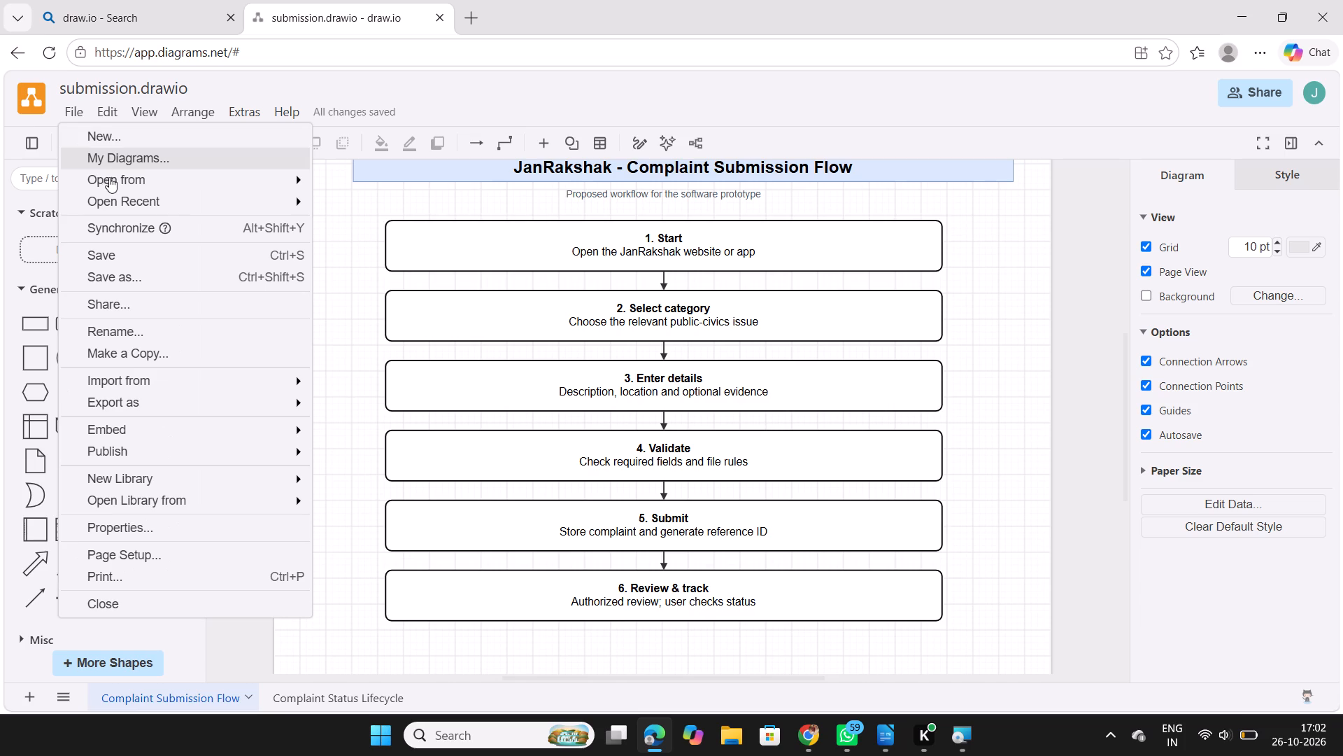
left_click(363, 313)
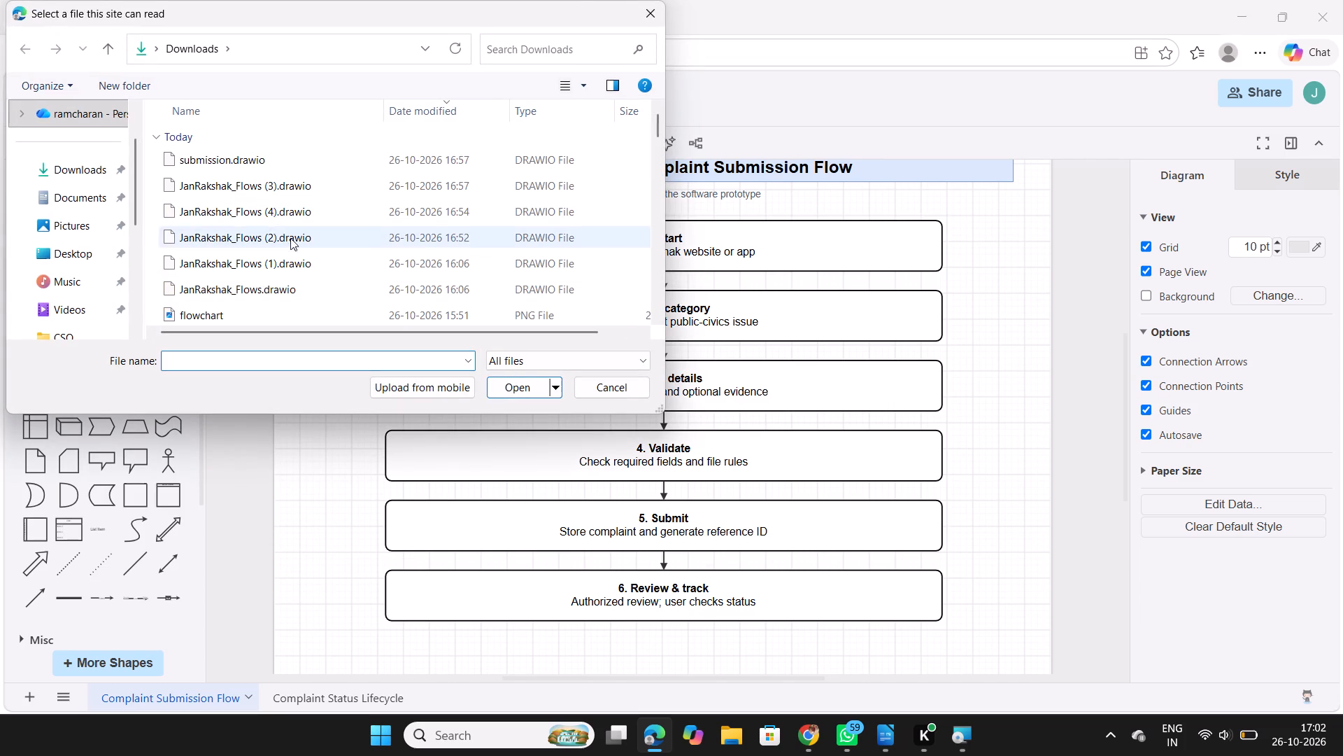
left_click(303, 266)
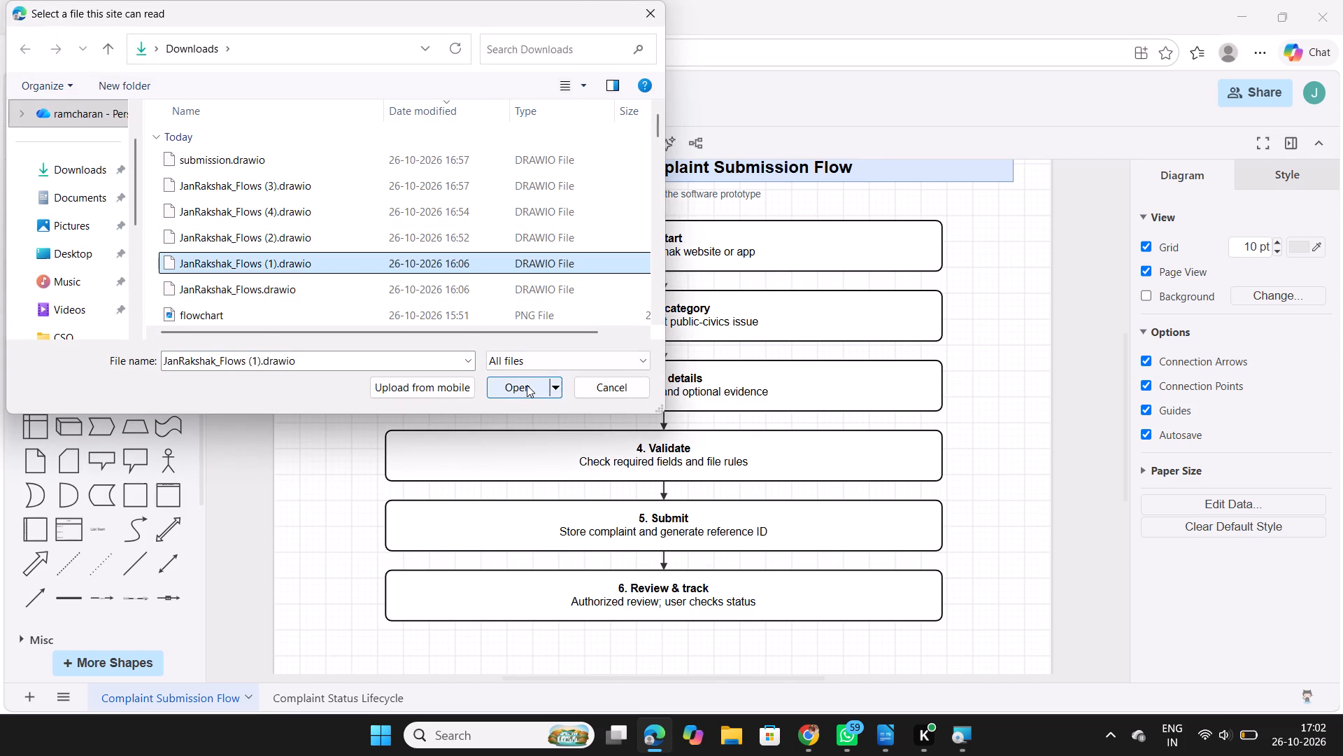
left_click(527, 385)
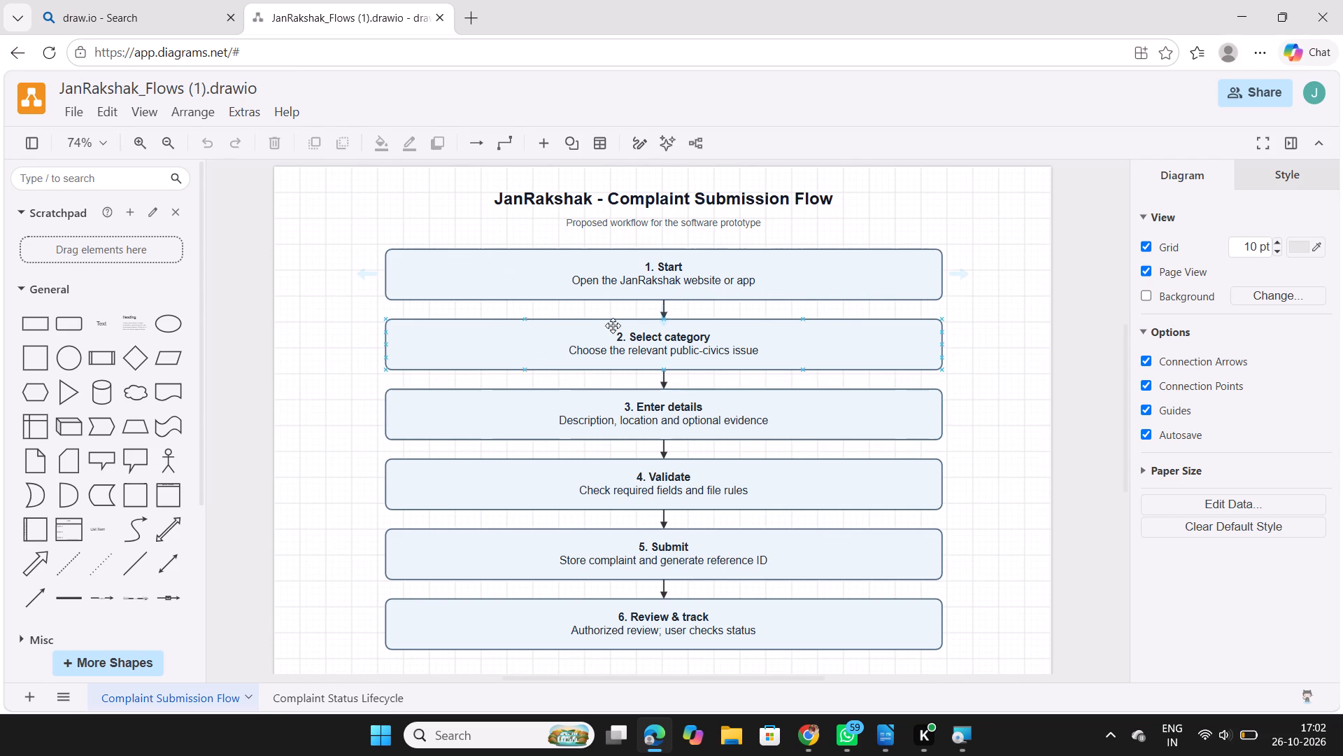
Open JanRakshak_Flows (4).drawio from the device and look over its Complaint Submission Flow page.
left_click(78, 111)
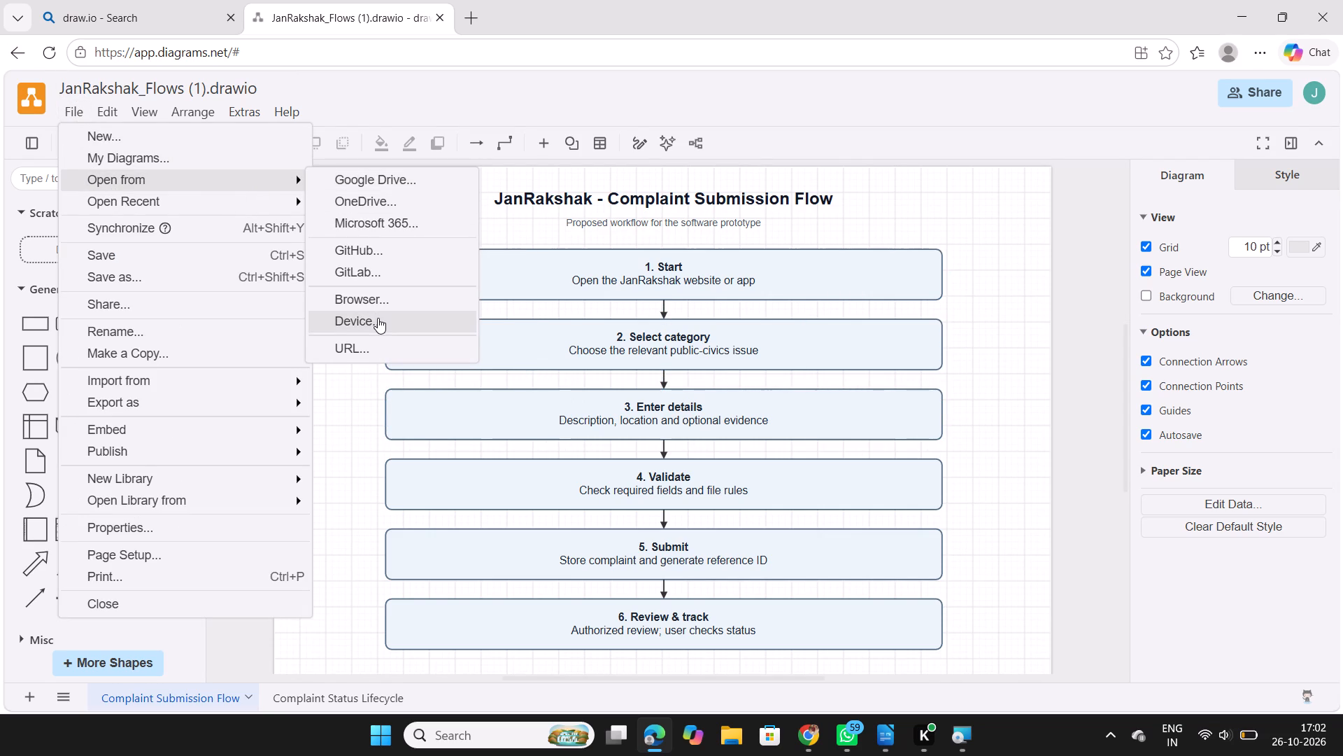
left_click(378, 318)
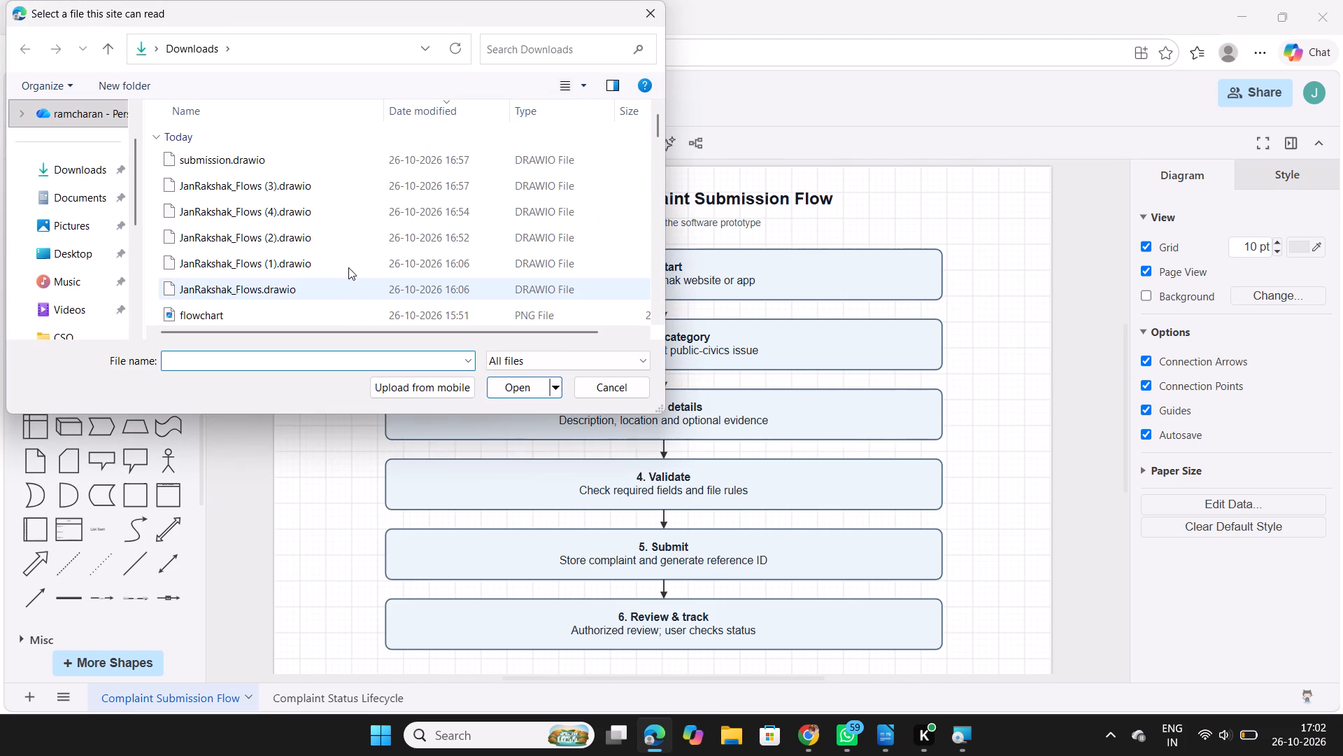
left_click(326, 220)
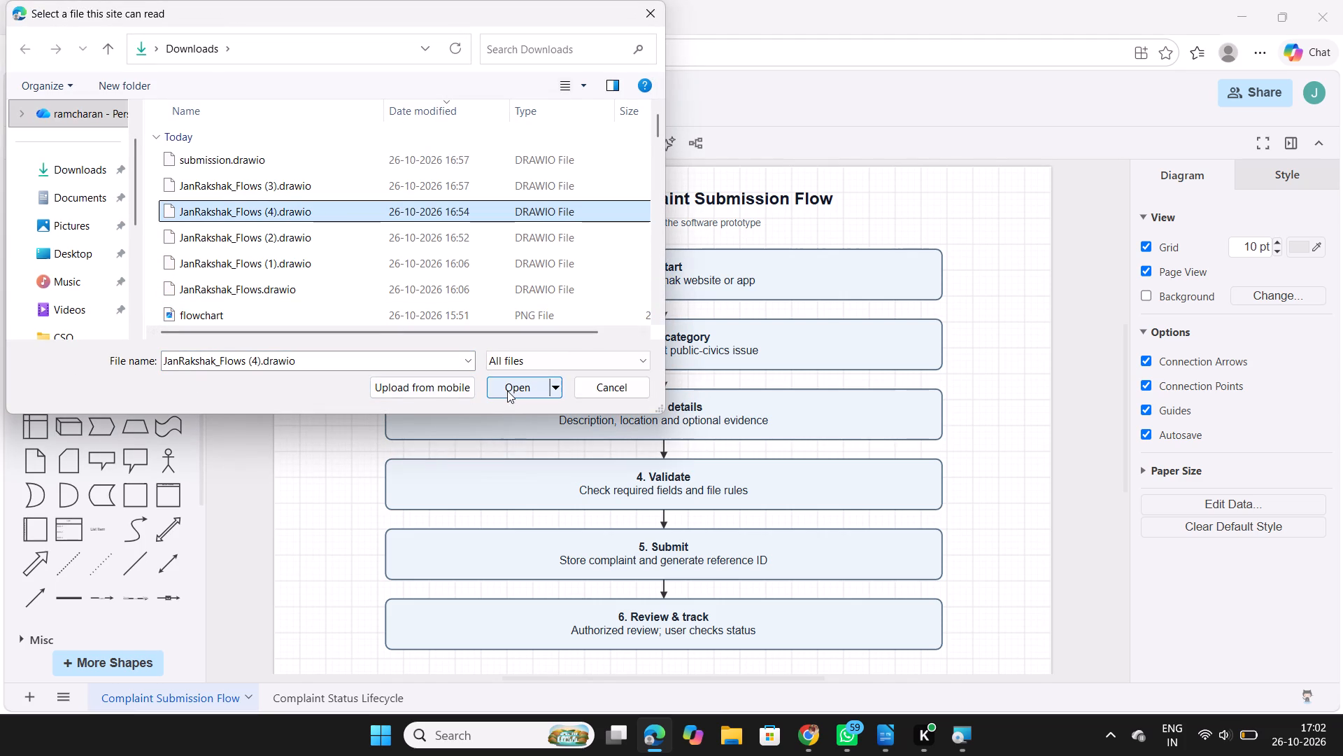
left_click(507, 391)
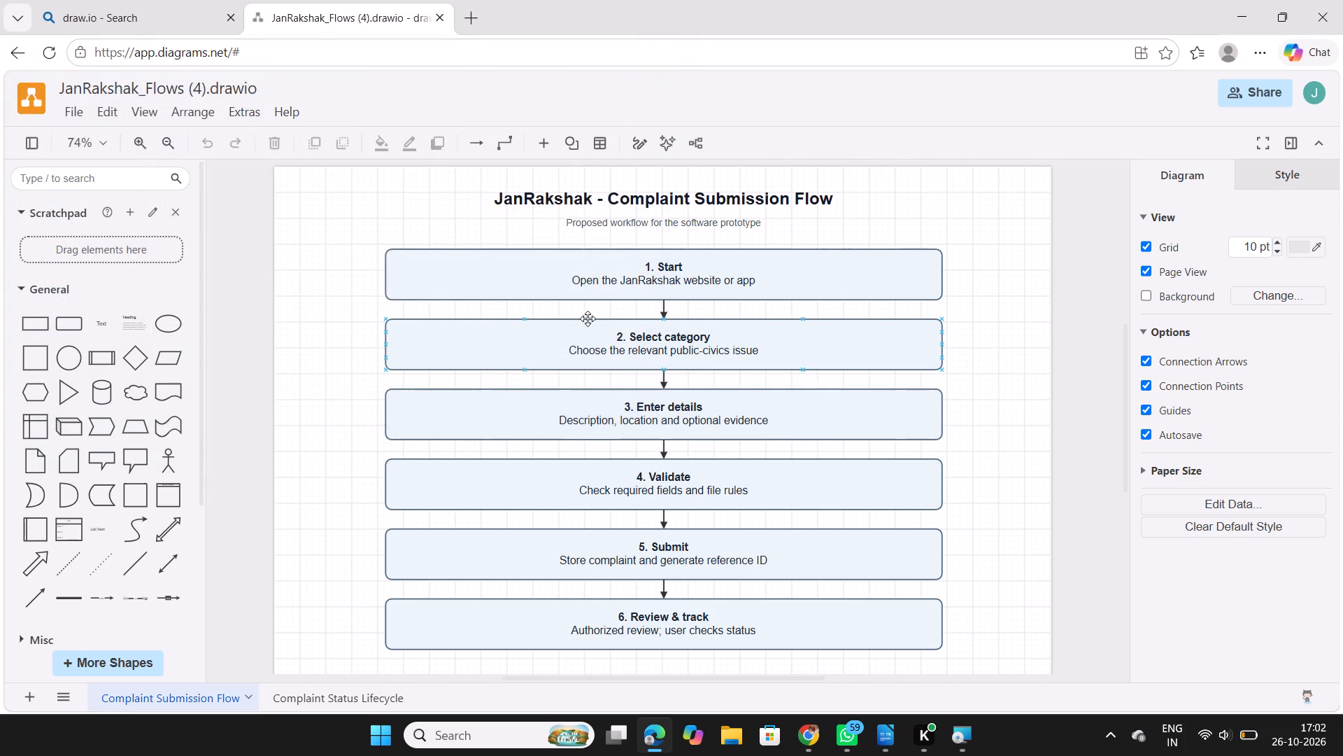
scroll(669, 352, "down", 2)
scroll(669, 352, "up", 1)
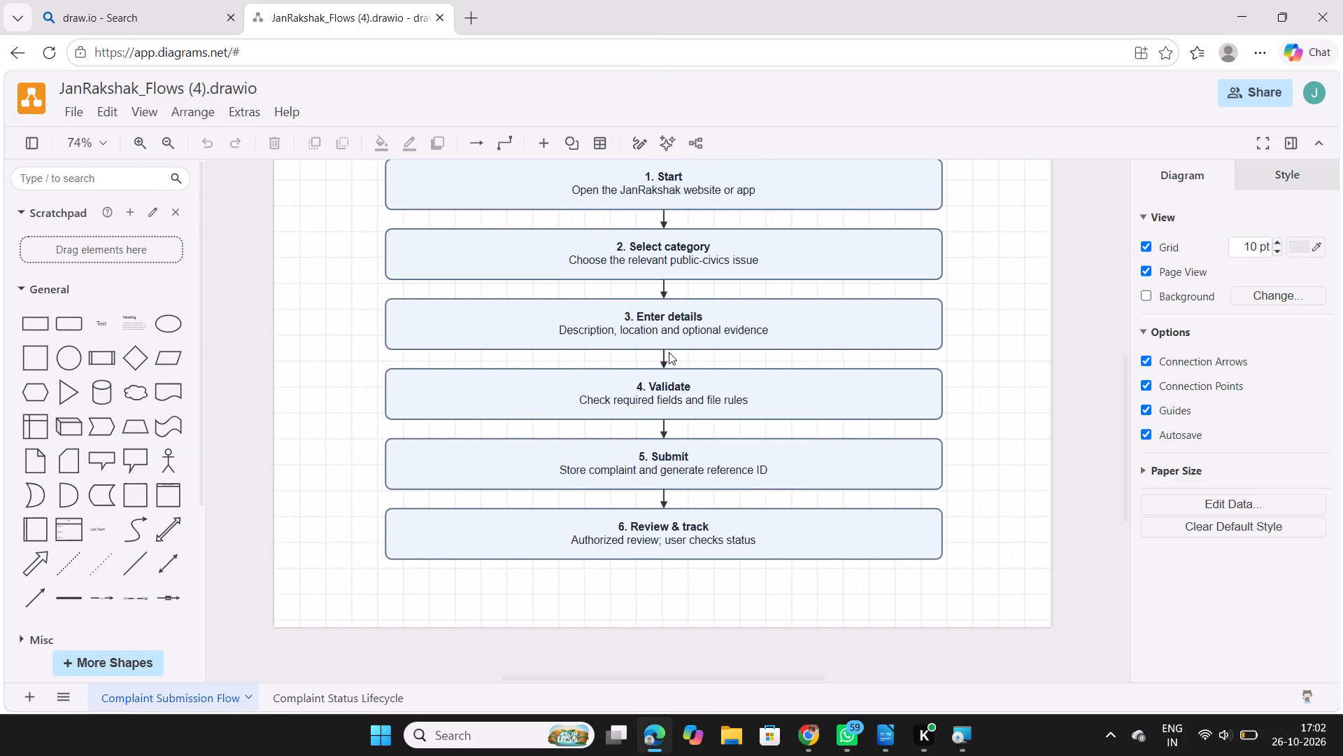
scroll(669, 352, "up", 2)
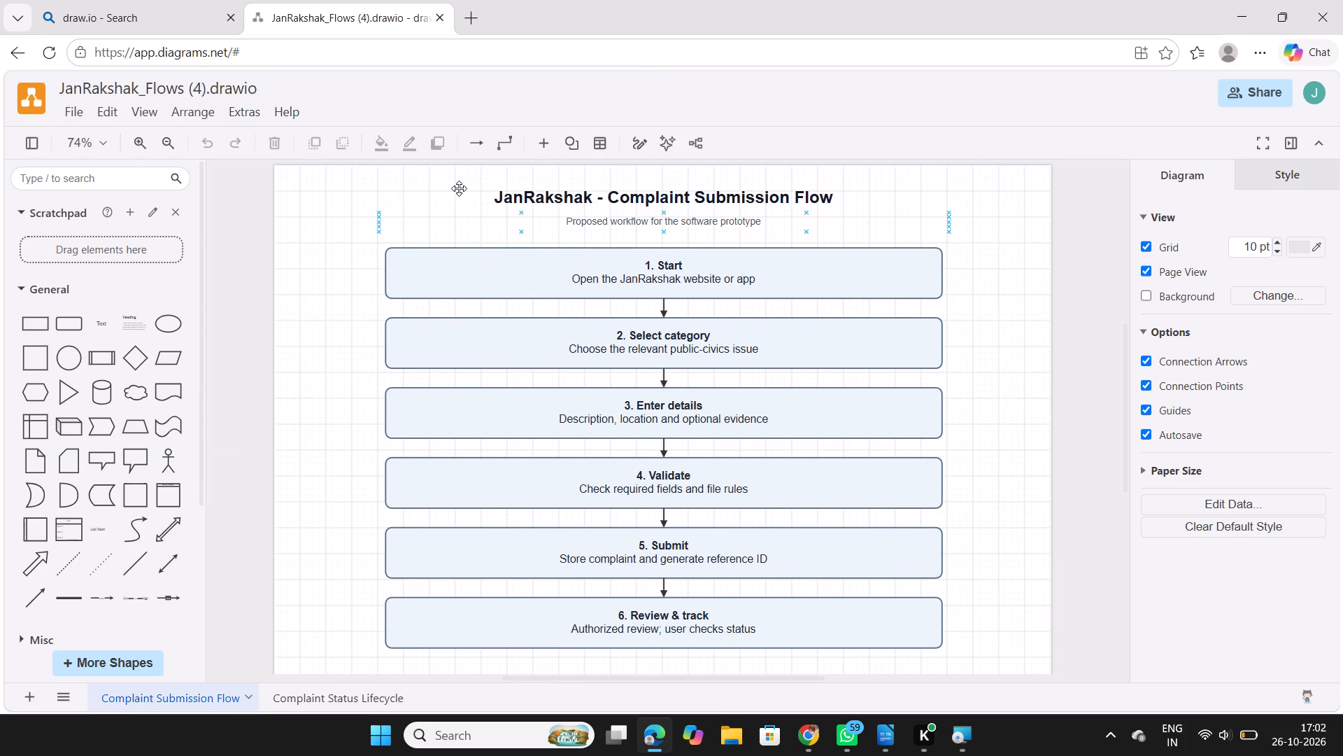
Go back to the previously opened JanRakshak_Flowchart.drawio diagram.
left_click(14, 50)
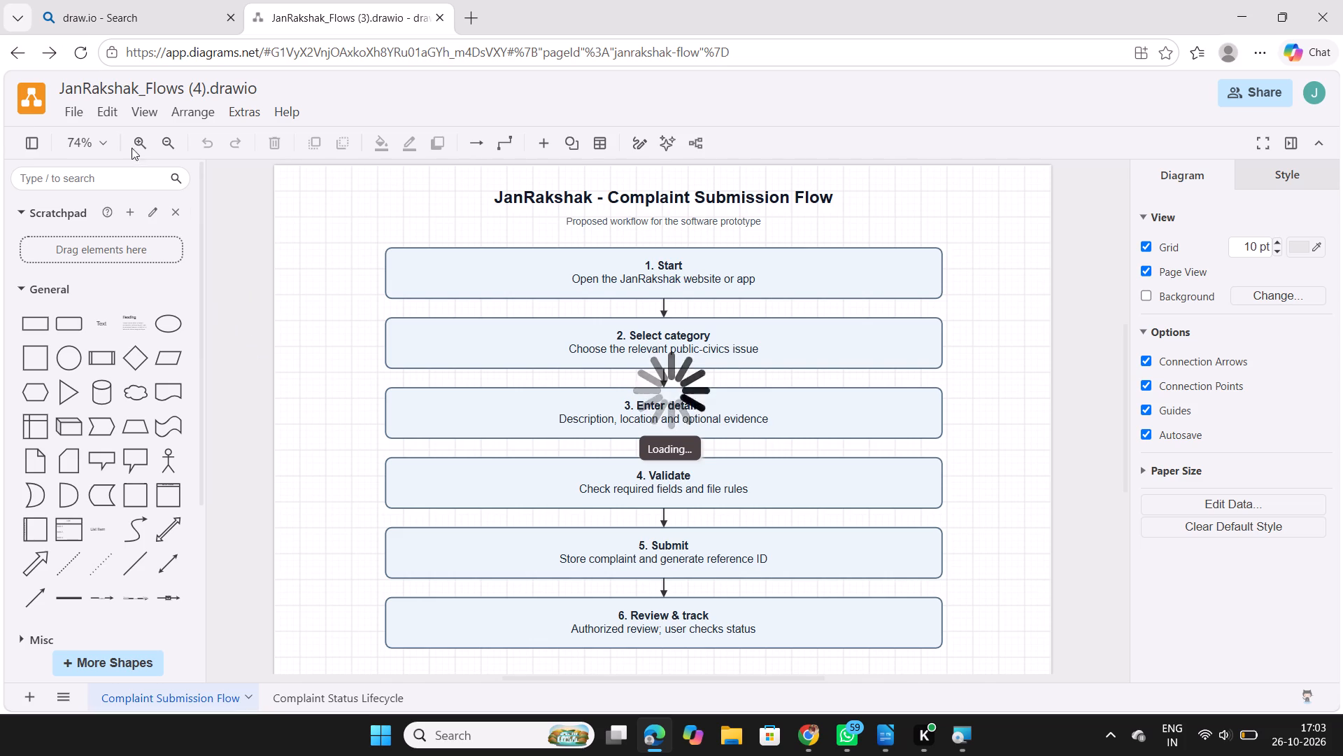
Open submission.drawio from the device in place of the JanRakshak_Flowchart diagram.
left_click(65, 103)
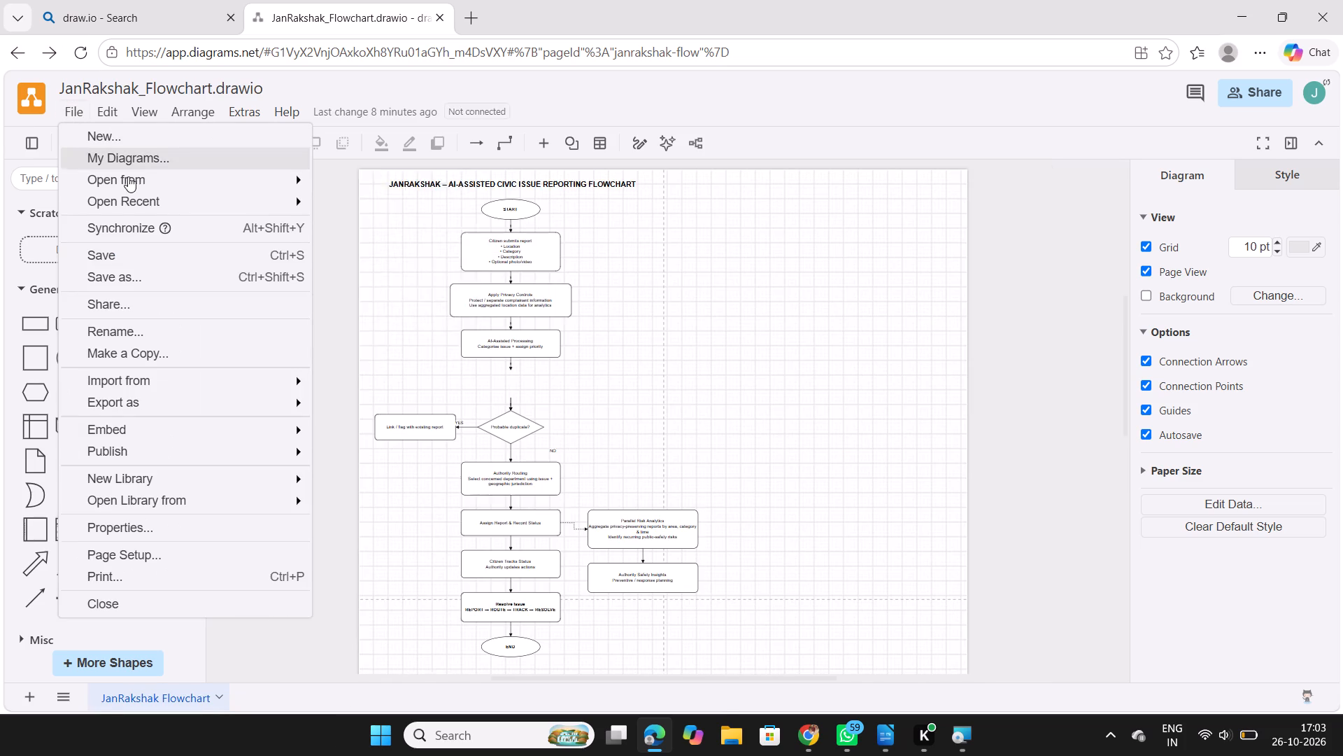
left_click(248, 183)
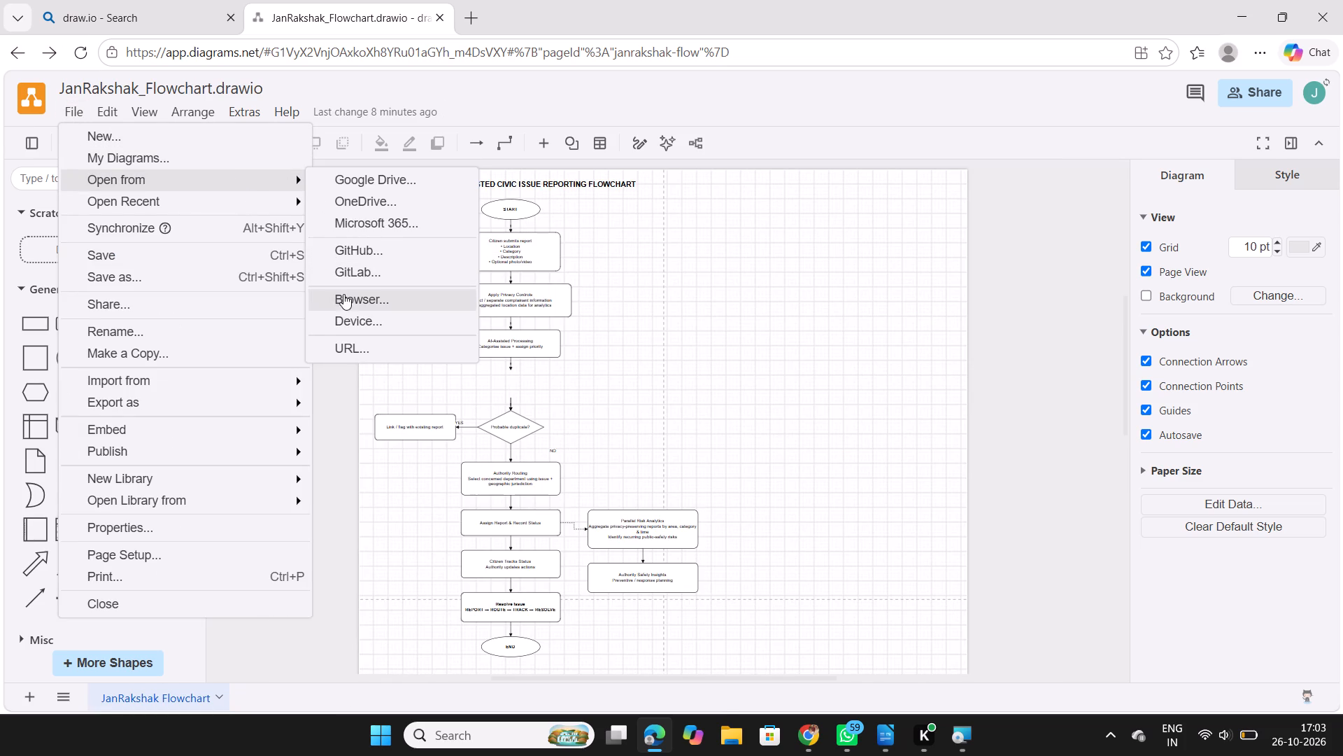
left_click(348, 314)
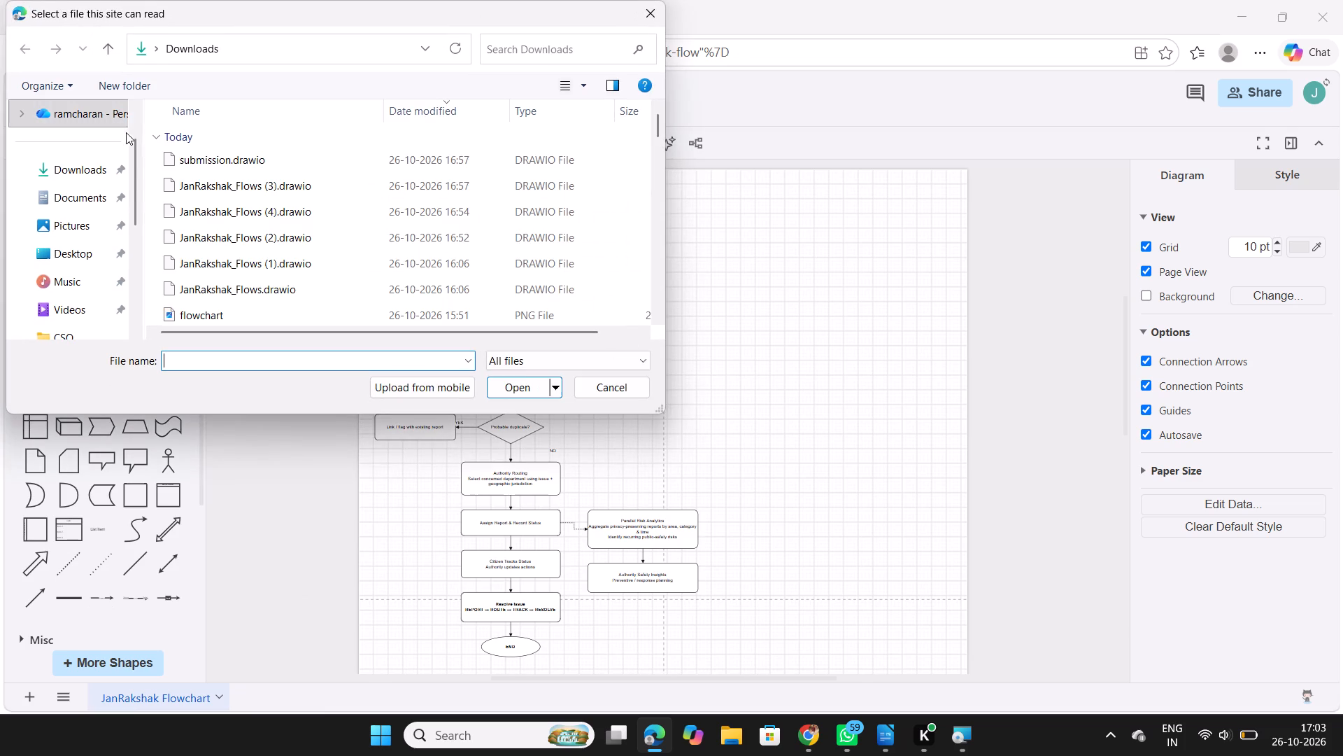
left_click(257, 158)
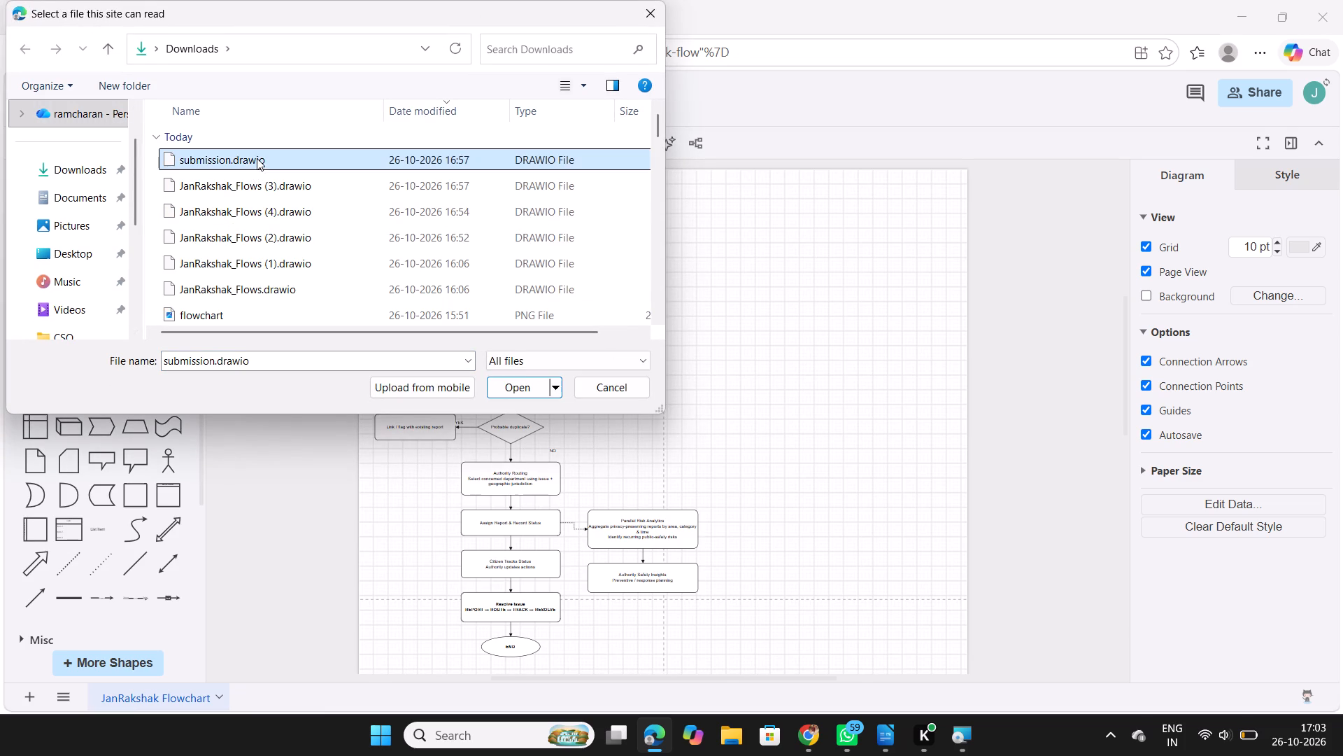
left_click(502, 393)
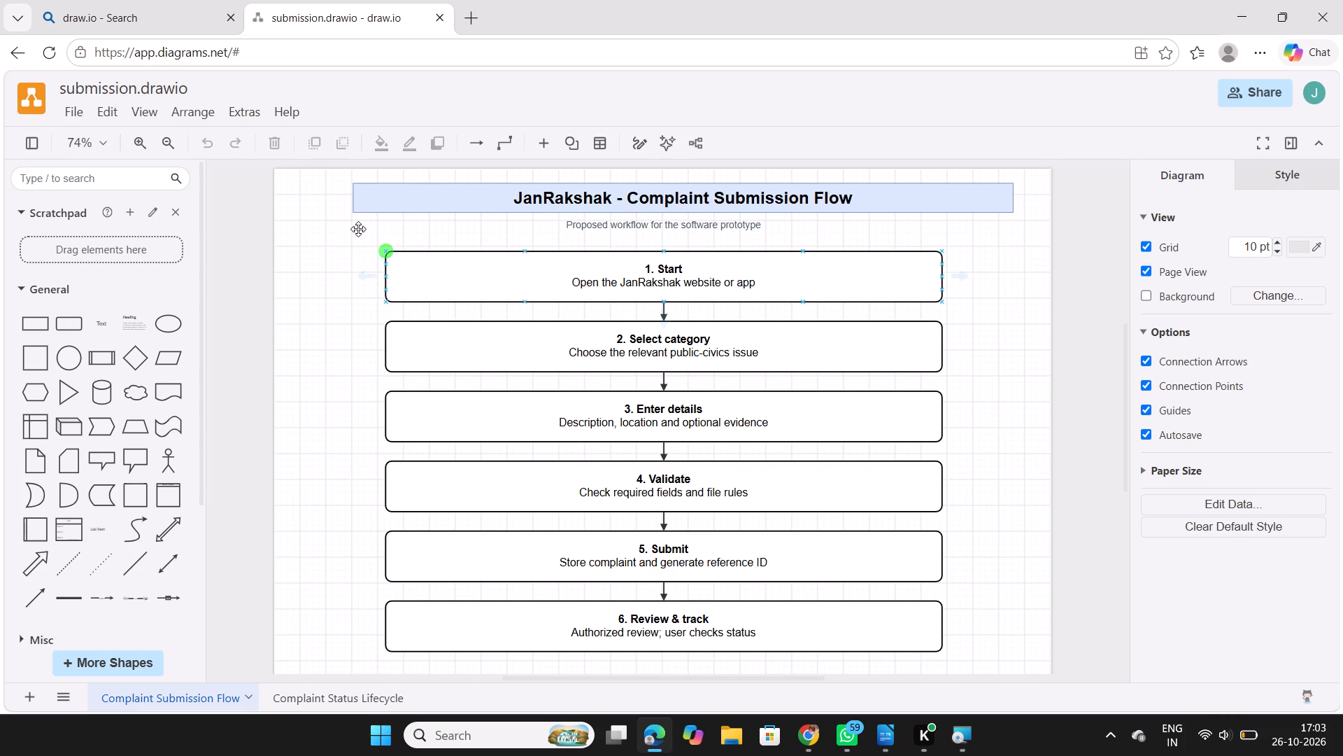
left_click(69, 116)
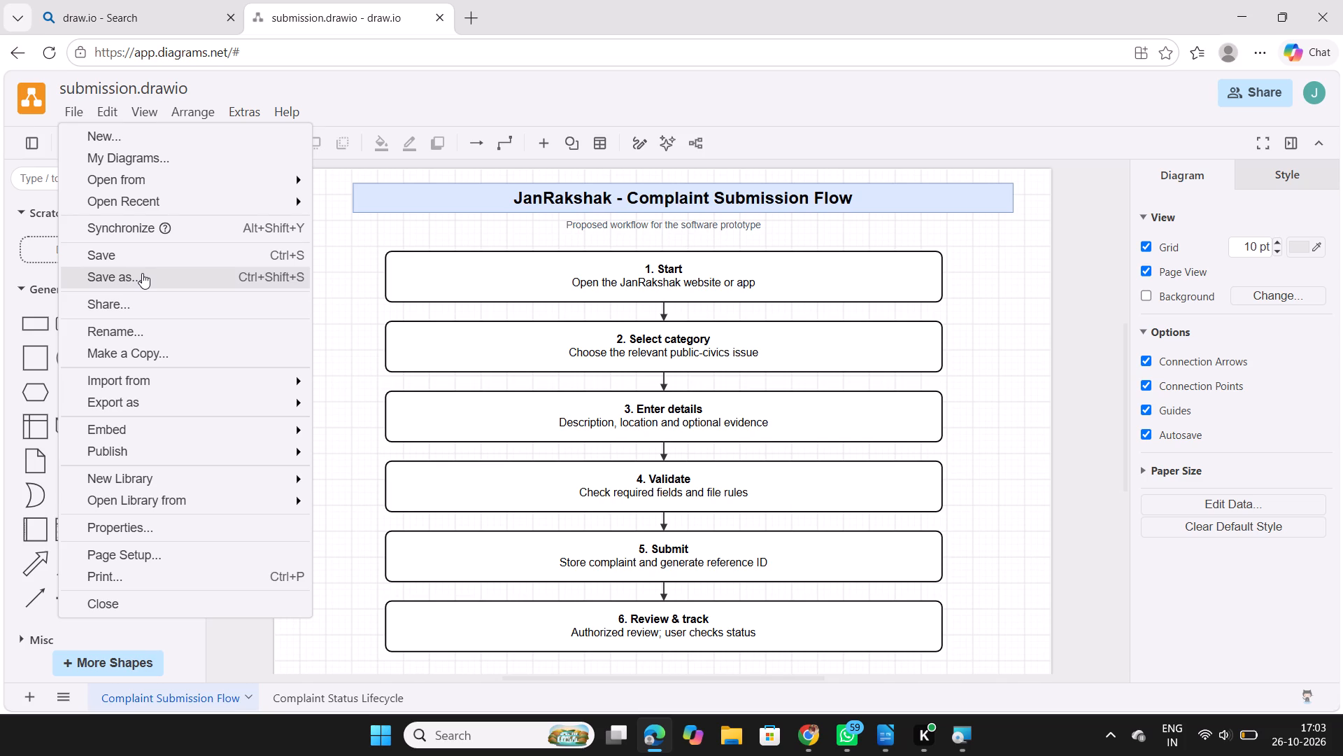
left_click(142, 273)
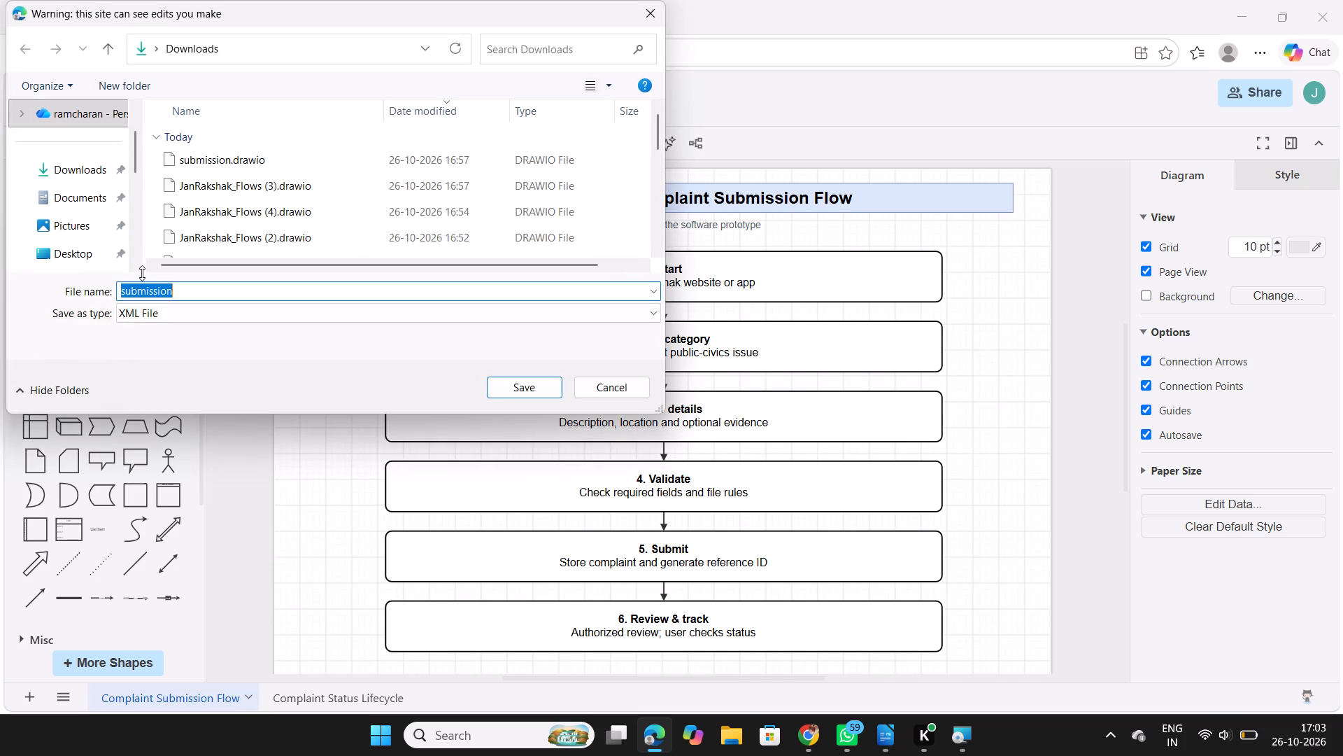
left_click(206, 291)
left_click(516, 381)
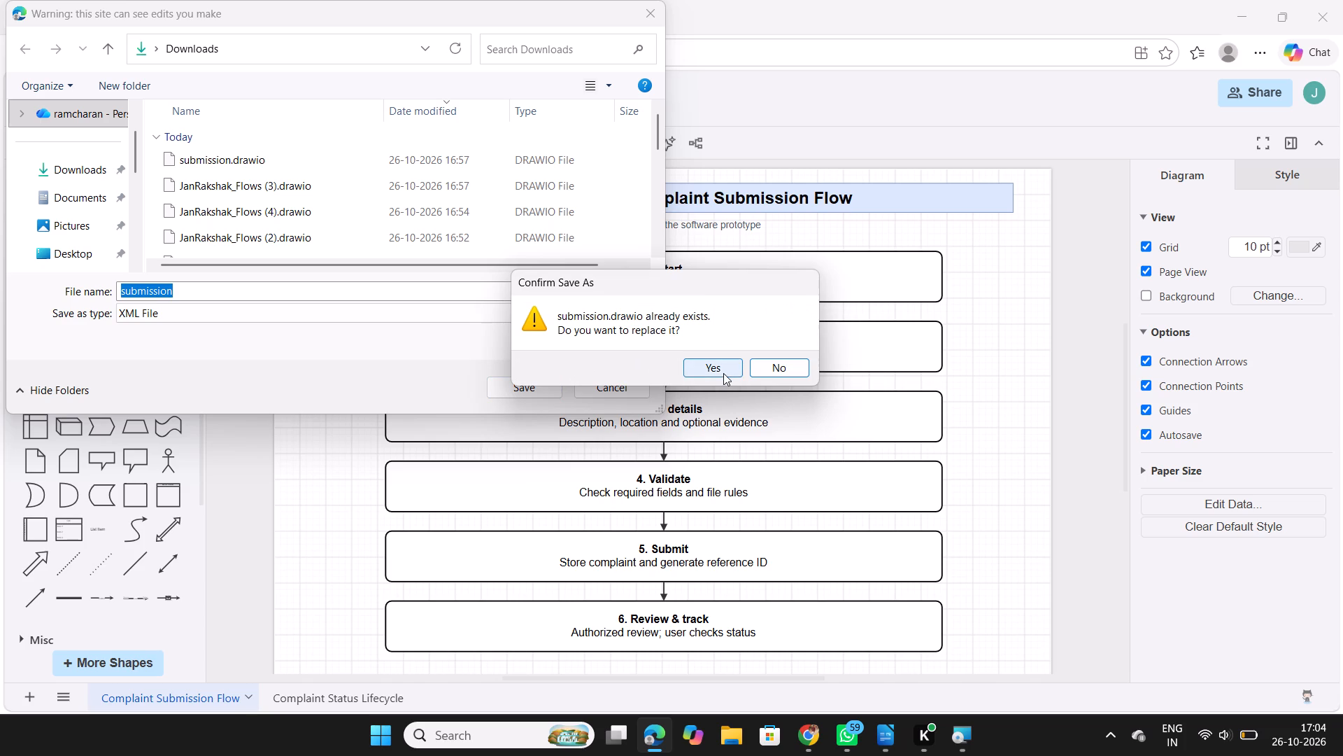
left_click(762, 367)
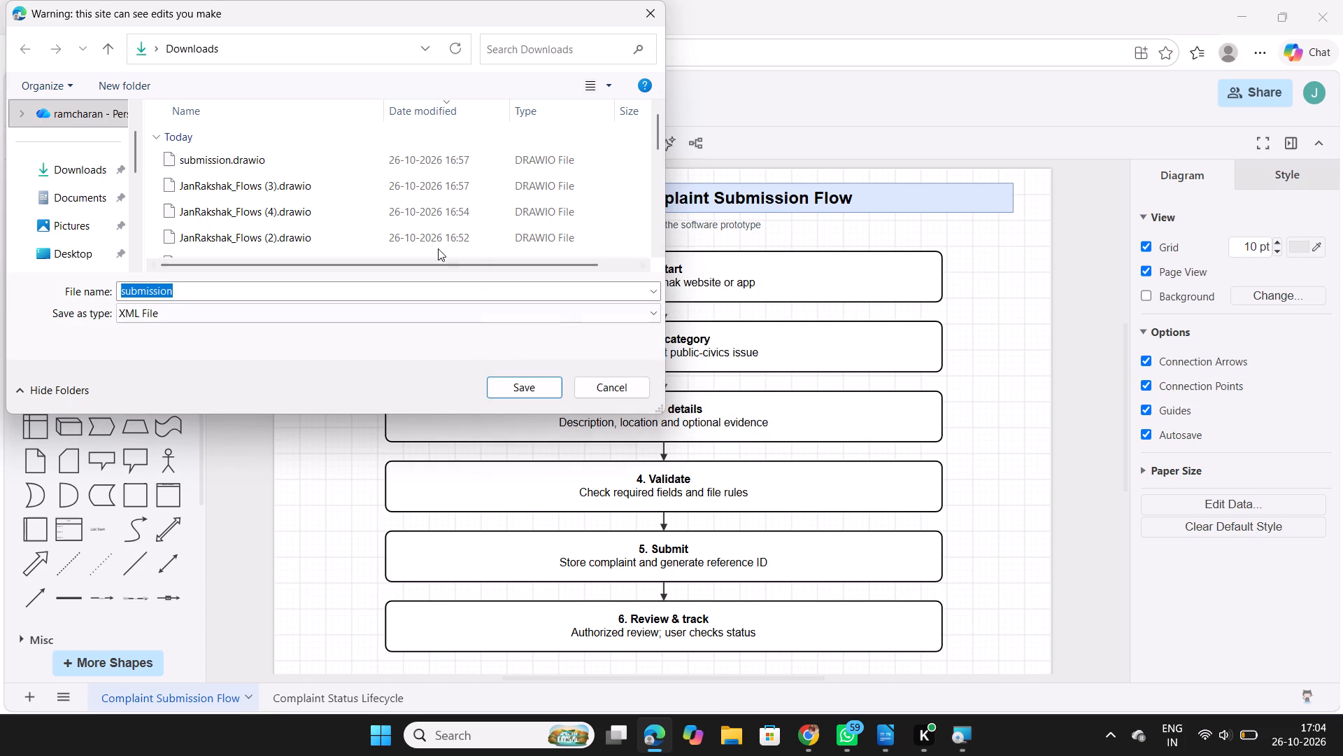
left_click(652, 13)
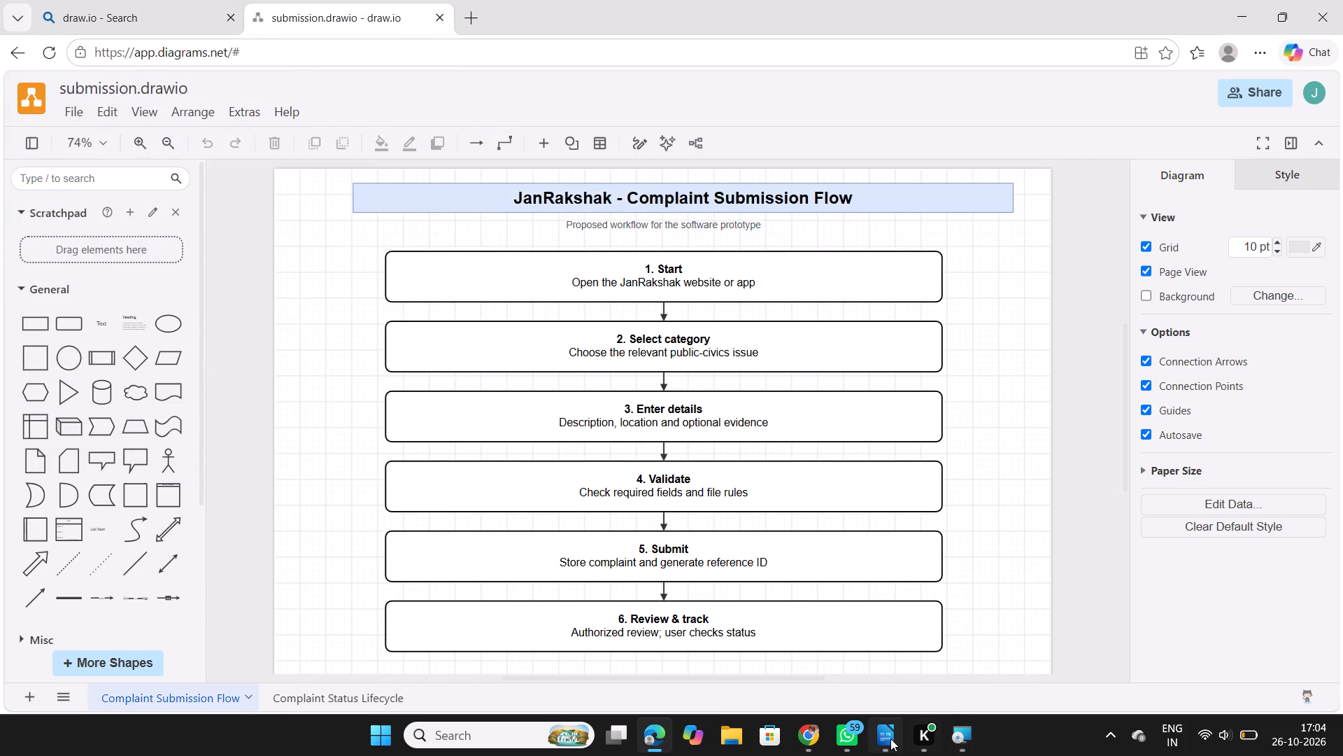
Switch to the JanRakshak PBL report in LibreOffice Writer.
left_click(890, 738)
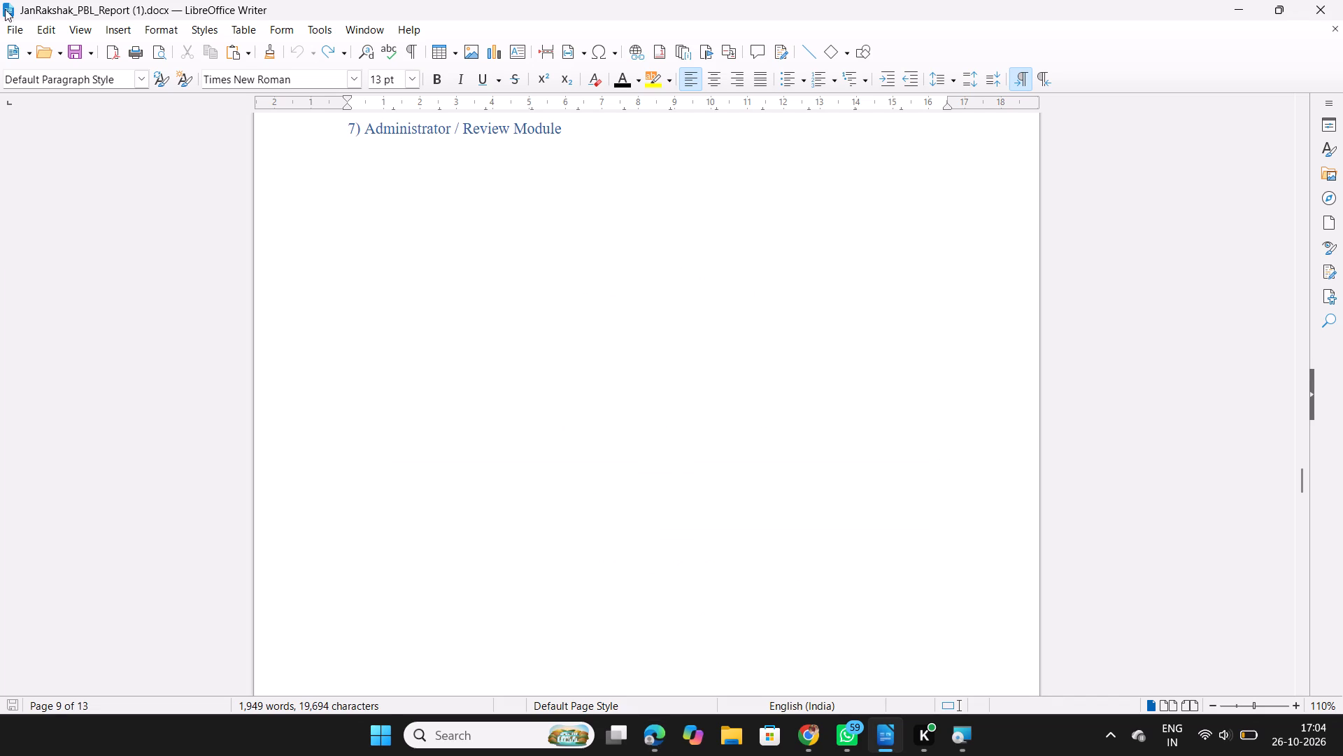
left_click(15, 33)
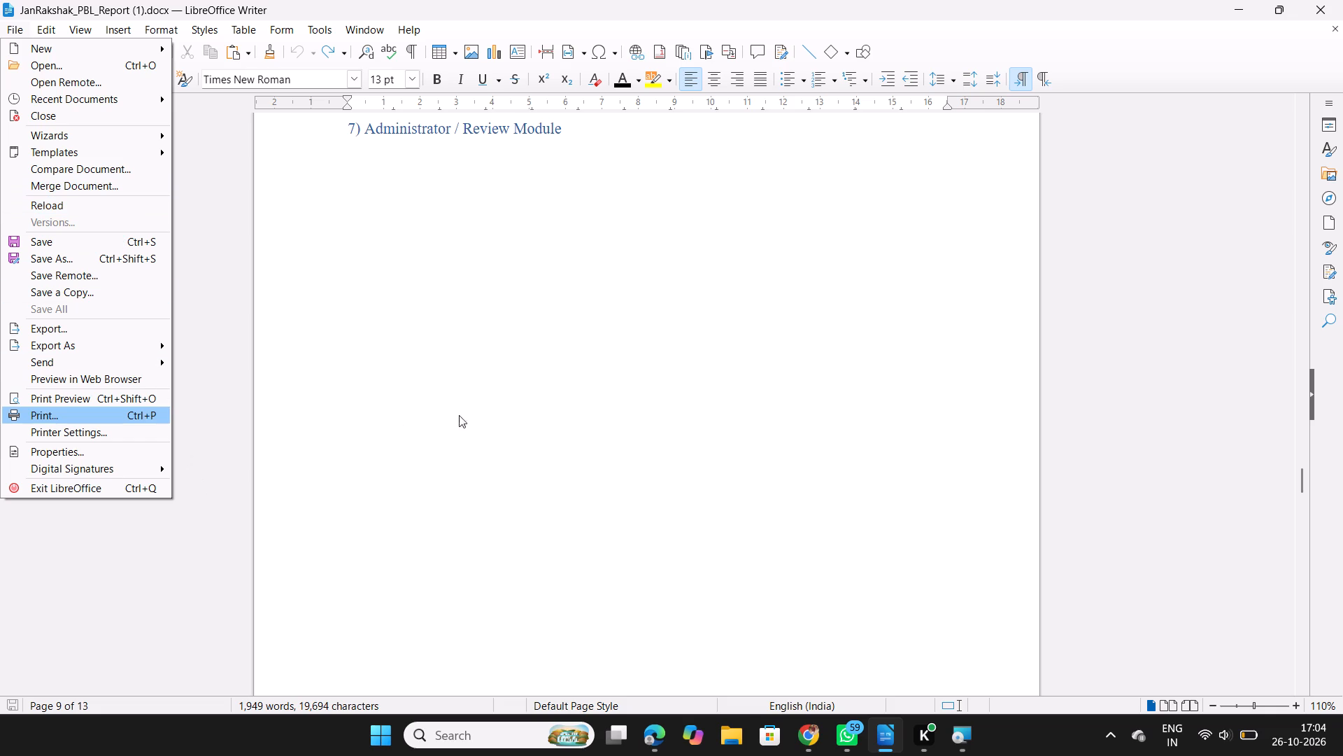
scroll(497, 412, "up", 3)
scroll(475, 300, "up", 4)
scroll(440, 197, "up", 3)
scroll(434, 161, "down", 1)
scroll(434, 150, "up", 4)
double_click(482, 183)
Set the font colour of the department, school and university lines on the cover page to blue.
scroll(482, 183, "up", 2)
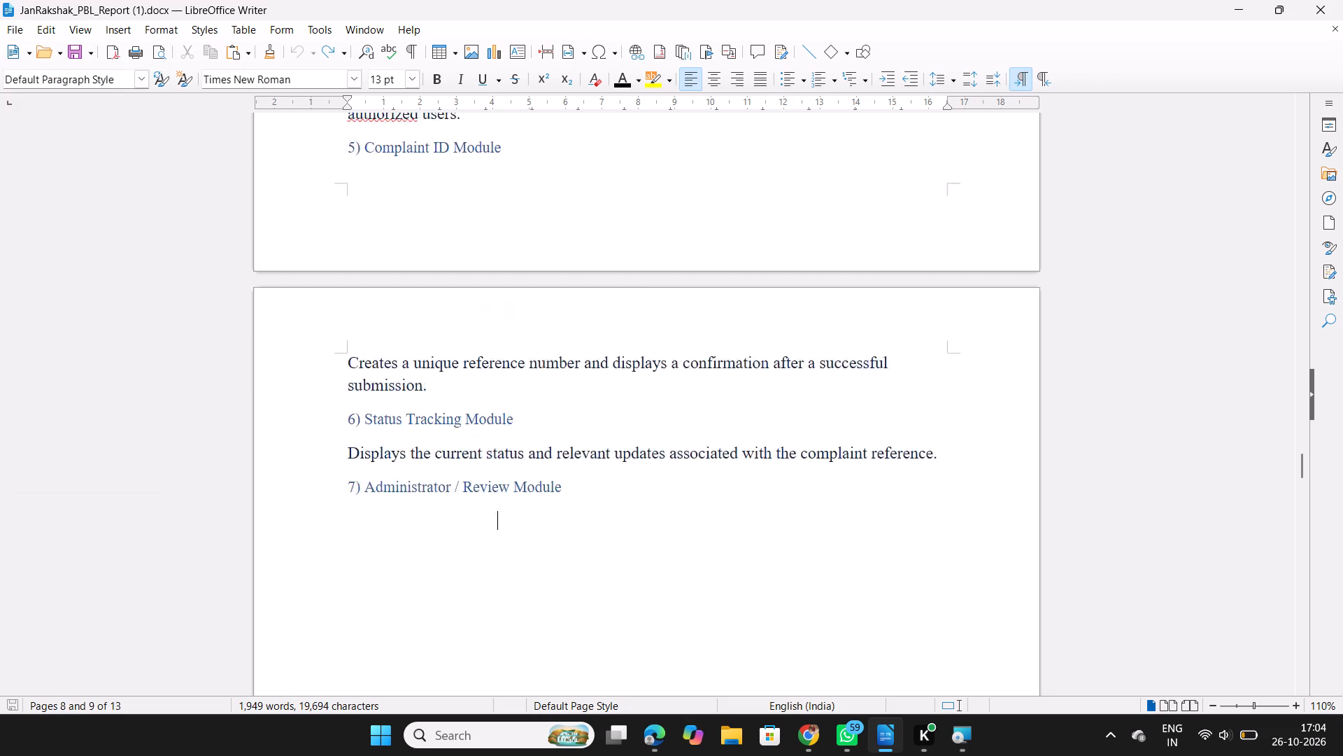
scroll(482, 183, "up", 2)
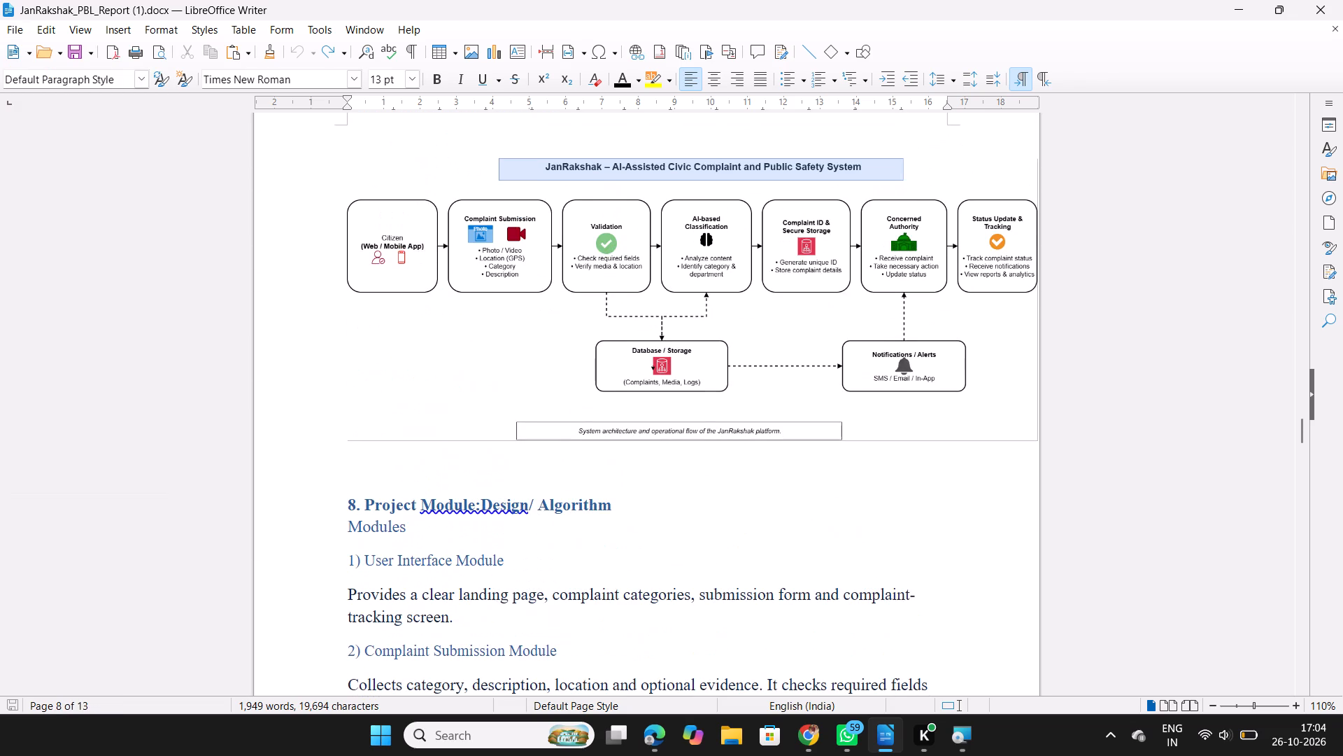
scroll(482, 183, "up", 13)
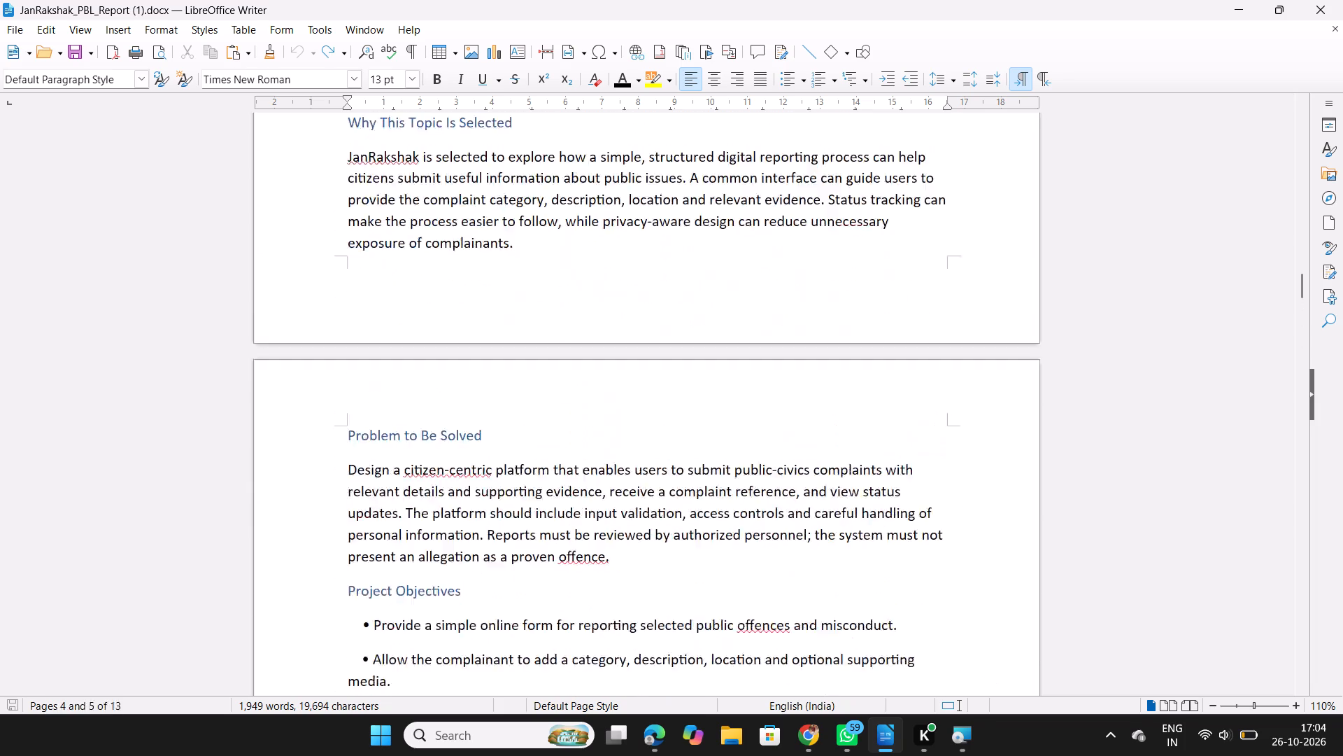
scroll(482, 183, "up", 12)
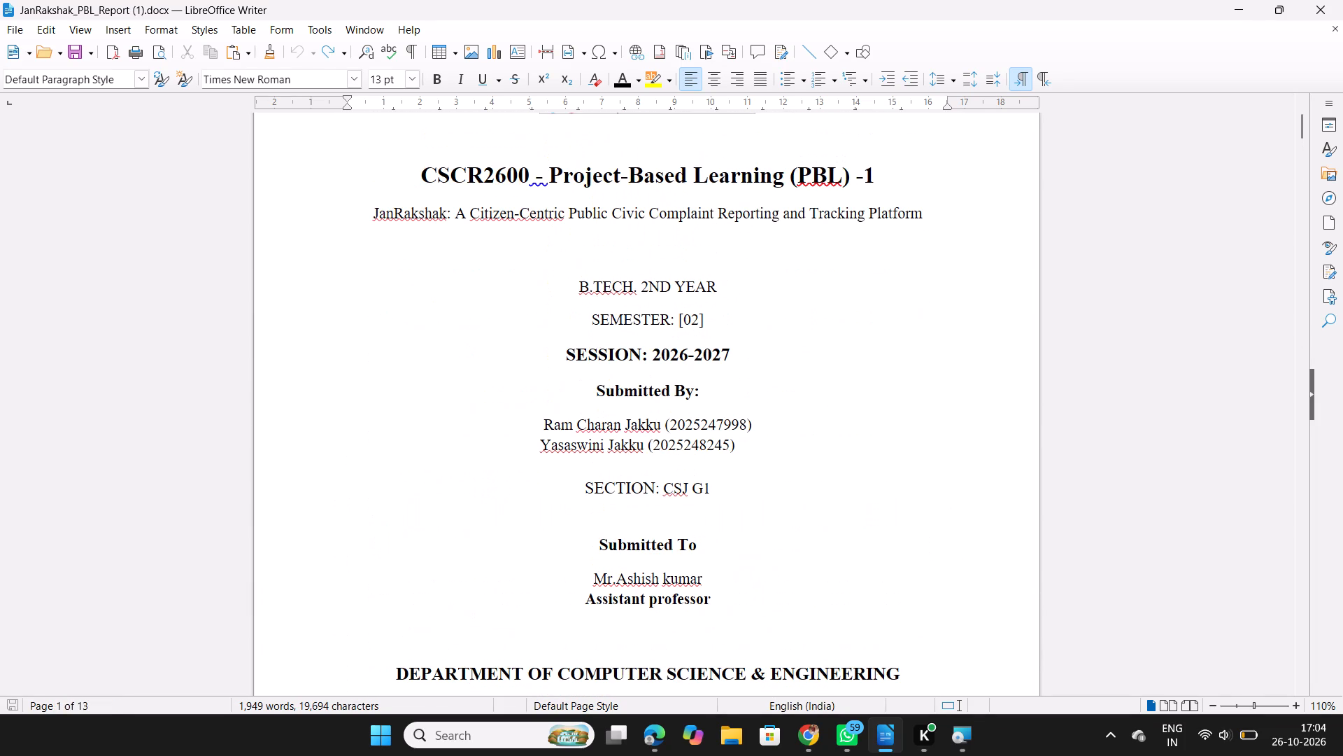
scroll(551, 223, "down", 1)
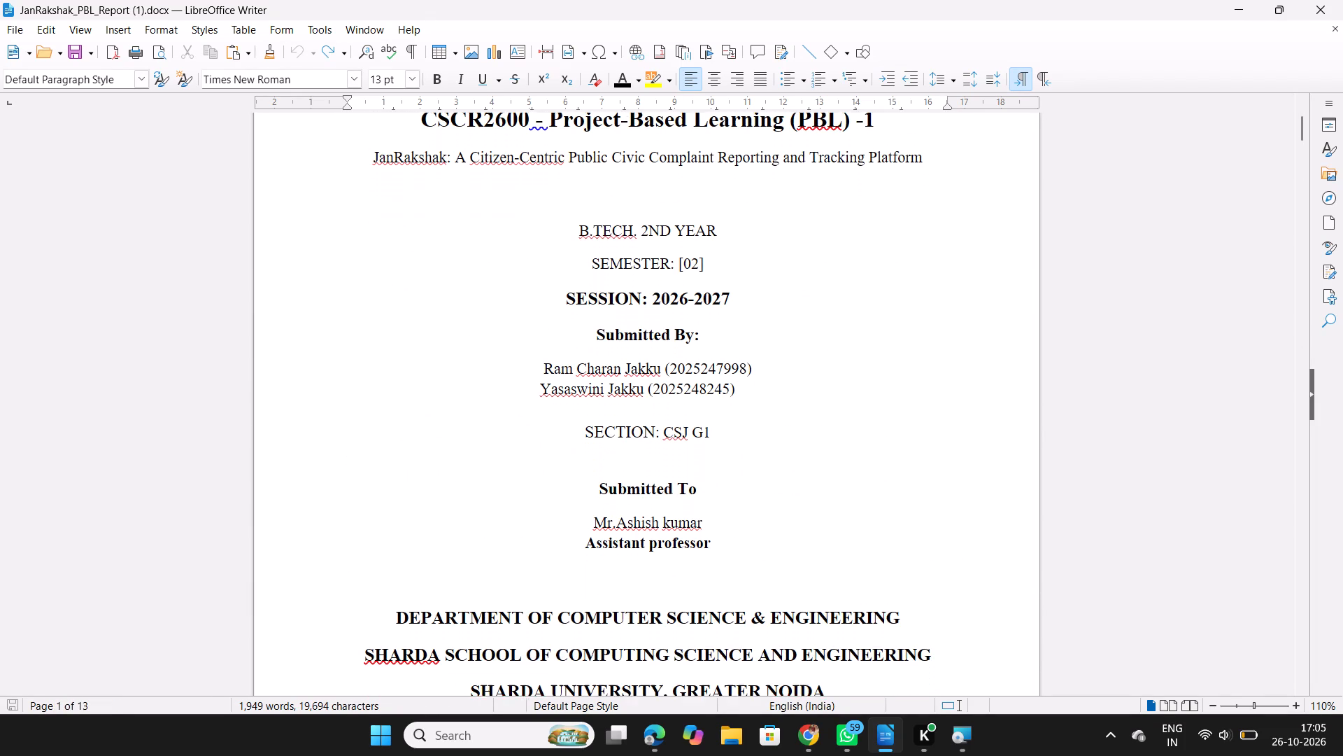
scroll(551, 223, "down", 3)
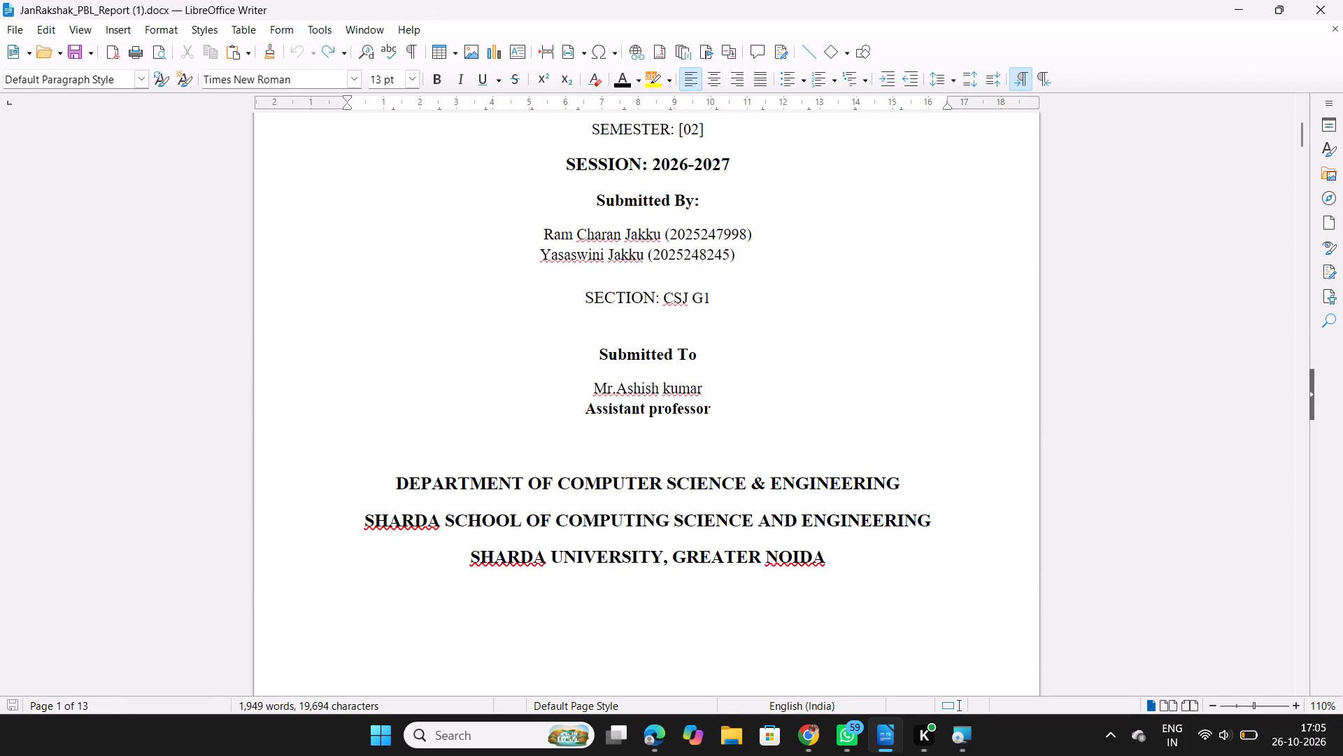
scroll(551, 223, "down", 1)
left_click_drag(390, 433, 983, 517)
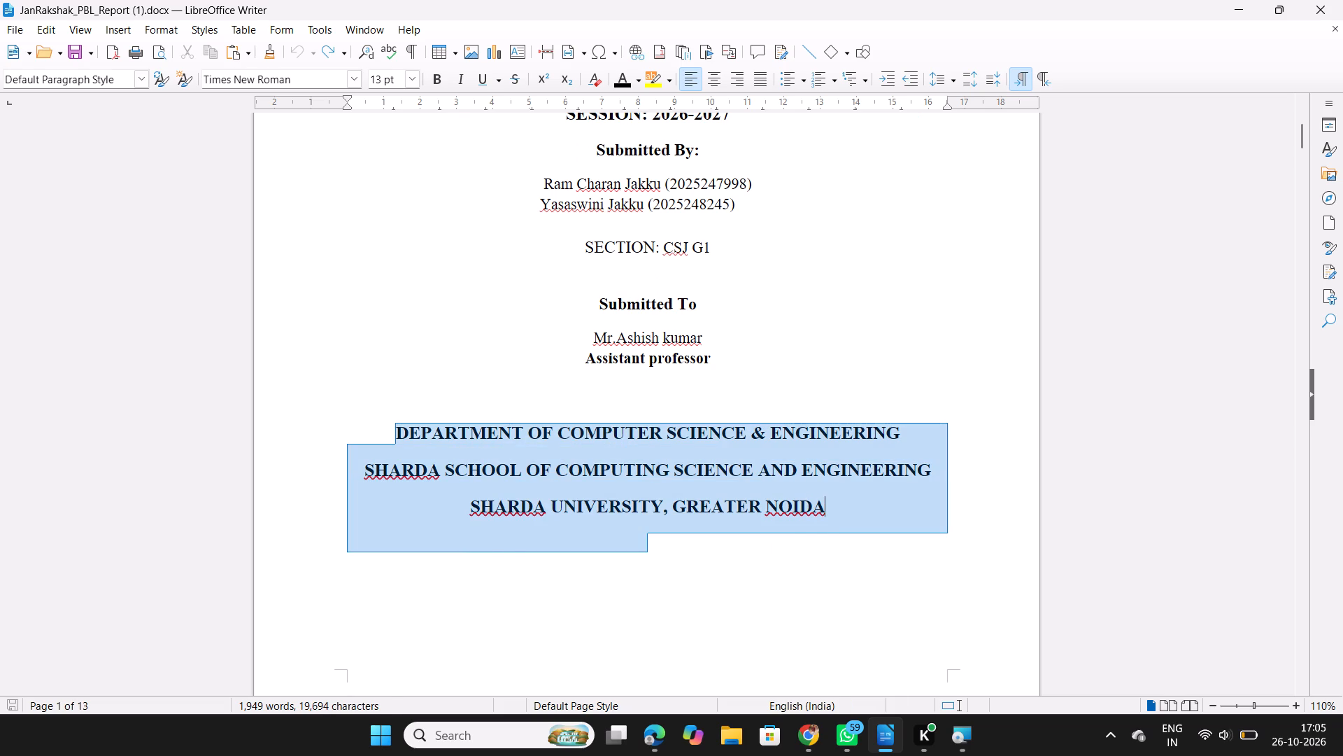
left_click(635, 79)
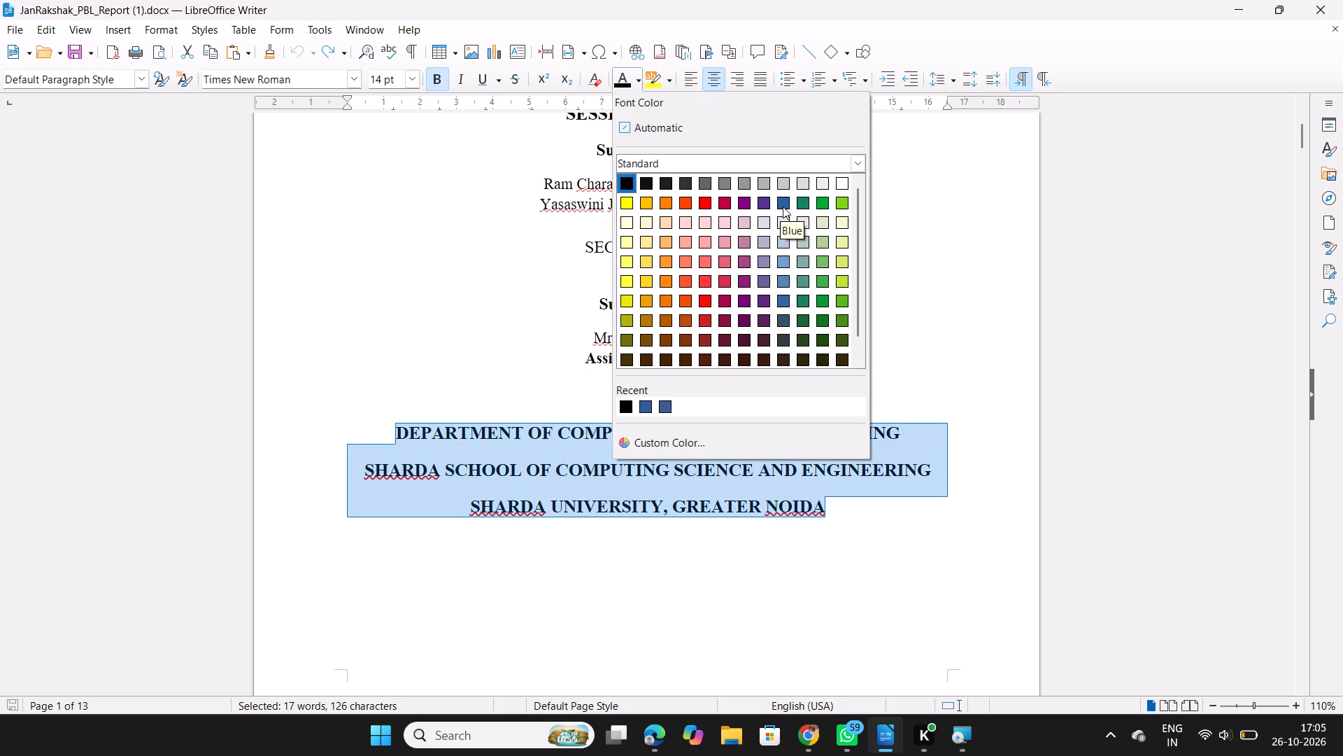
Apply the standard Blue font colour to the selected department, school and university lines on the cover page.
left_click(783, 206)
left_click(754, 393)
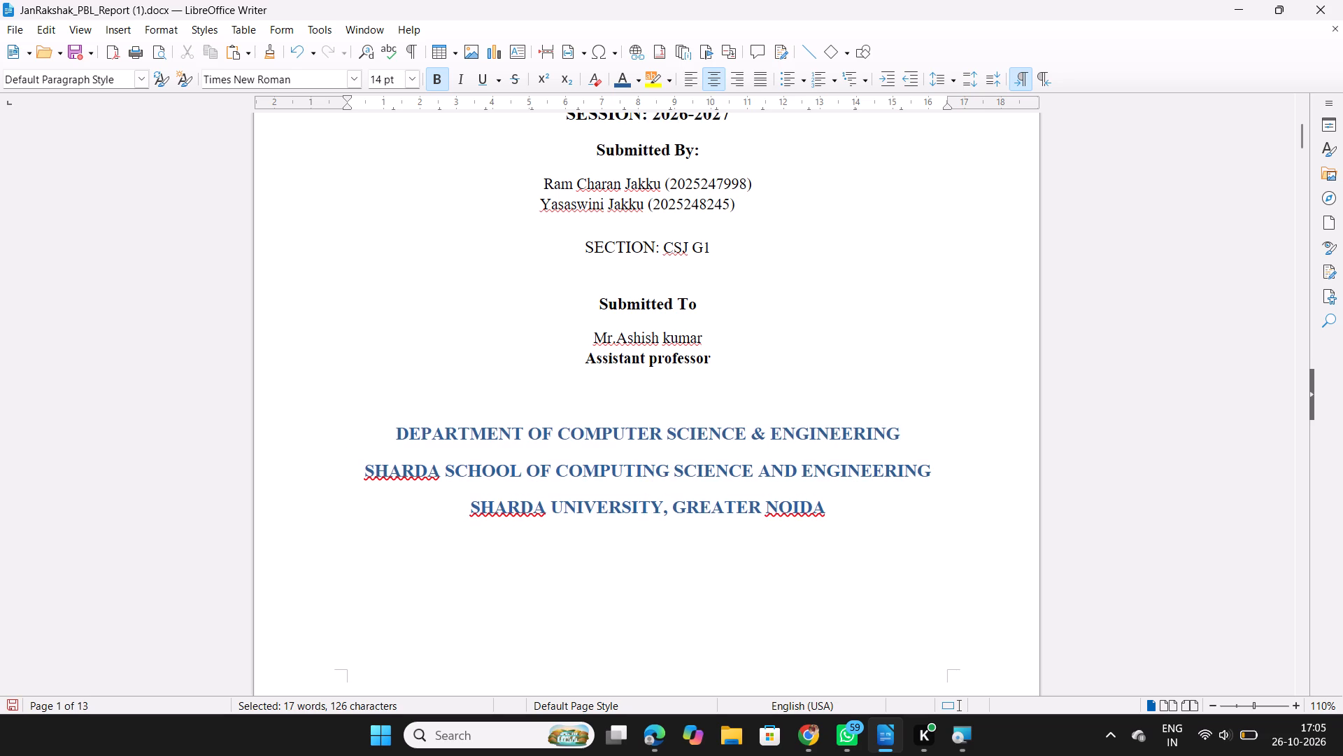
Set the font colour of the "Submitted To" and "Submitted By:" headings on the cover page to blue.
scroll(611, 356, "up", 2)
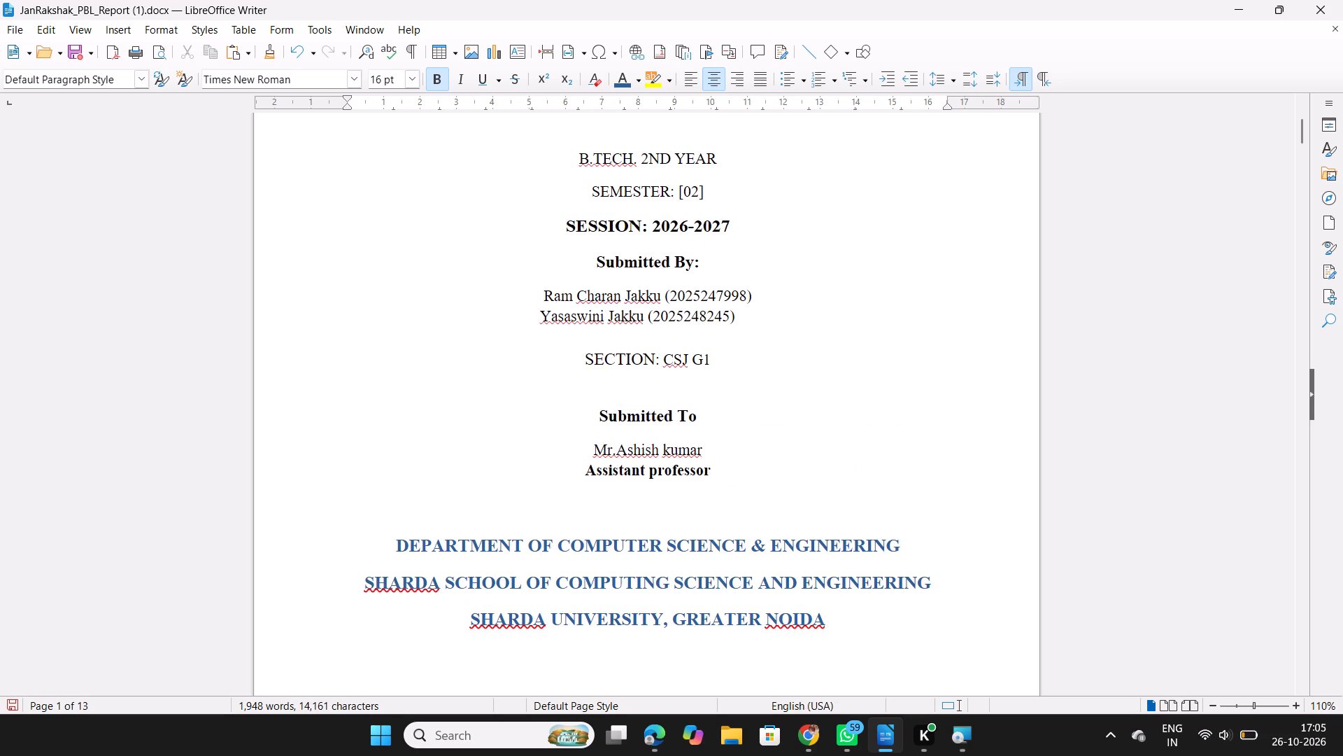
left_click_drag(595, 415, 719, 414)
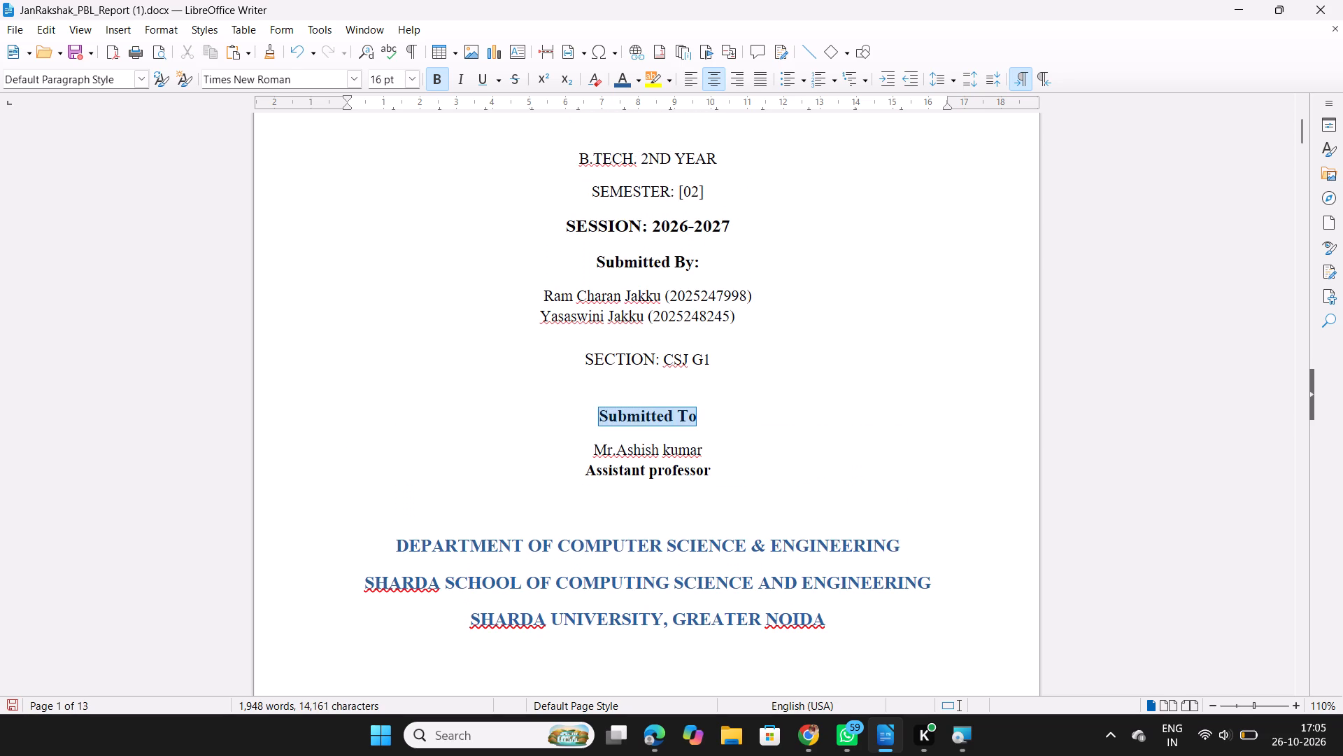
left_click(628, 76)
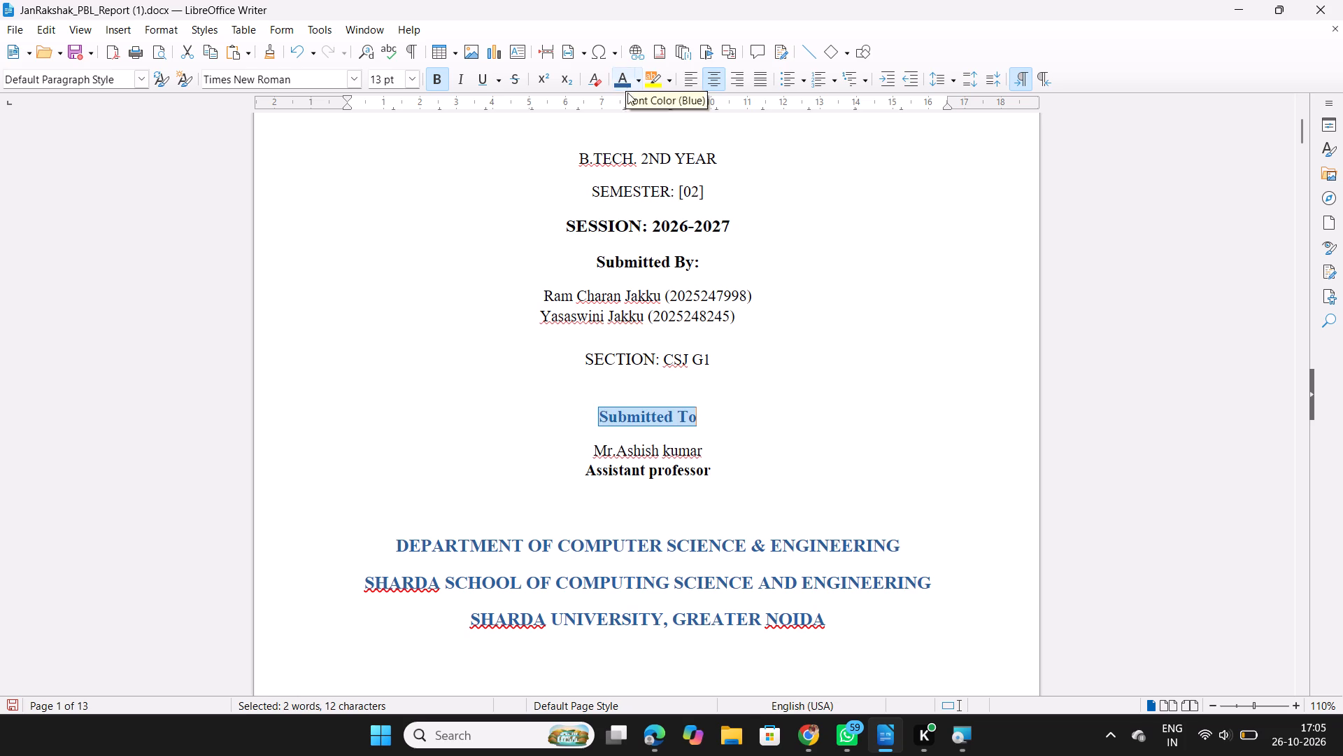
left_click_drag(593, 258, 690, 255)
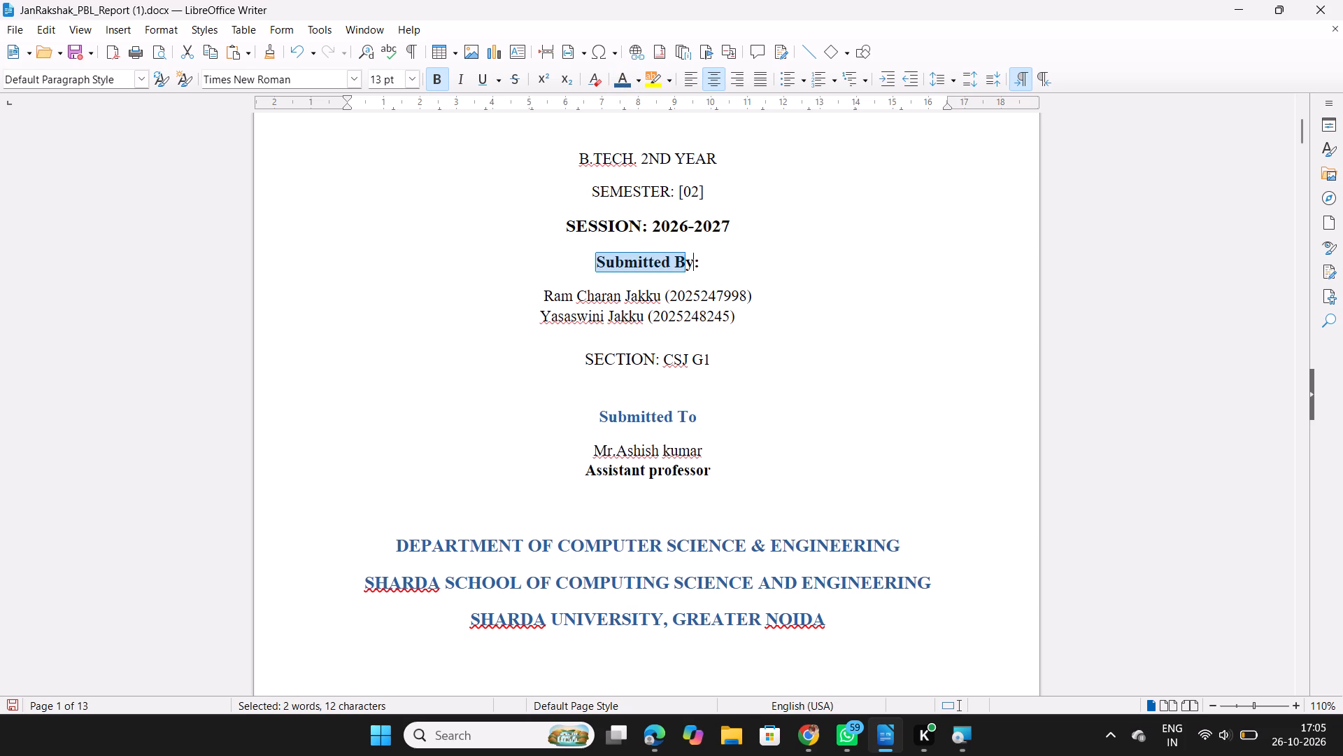
left_click_drag(690, 255, 701, 257)
left_click(618, 76)
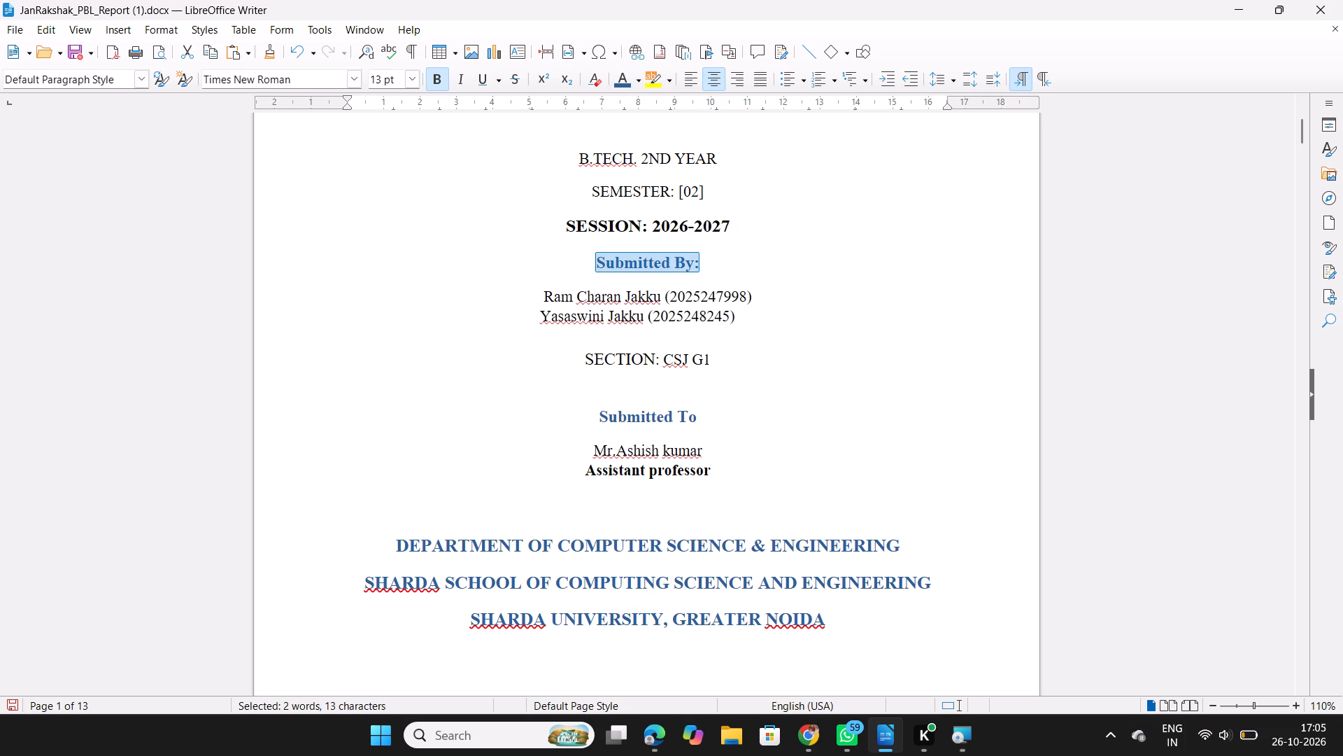
Set the font colour of the "CSCR2600 - Project-Based Learning (PBL) -1" title on the cover page to blue.
scroll(566, 223, "up", 1)
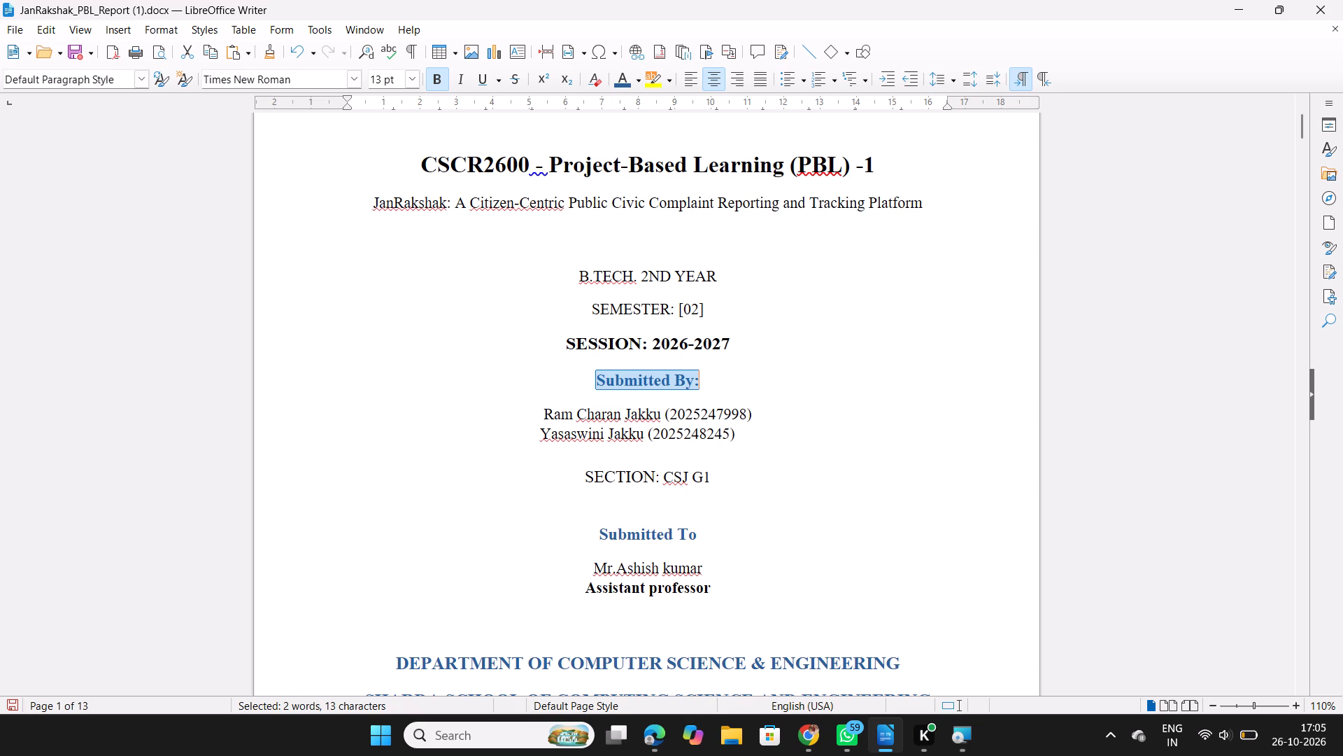
left_click_drag(419, 164, 805, 160)
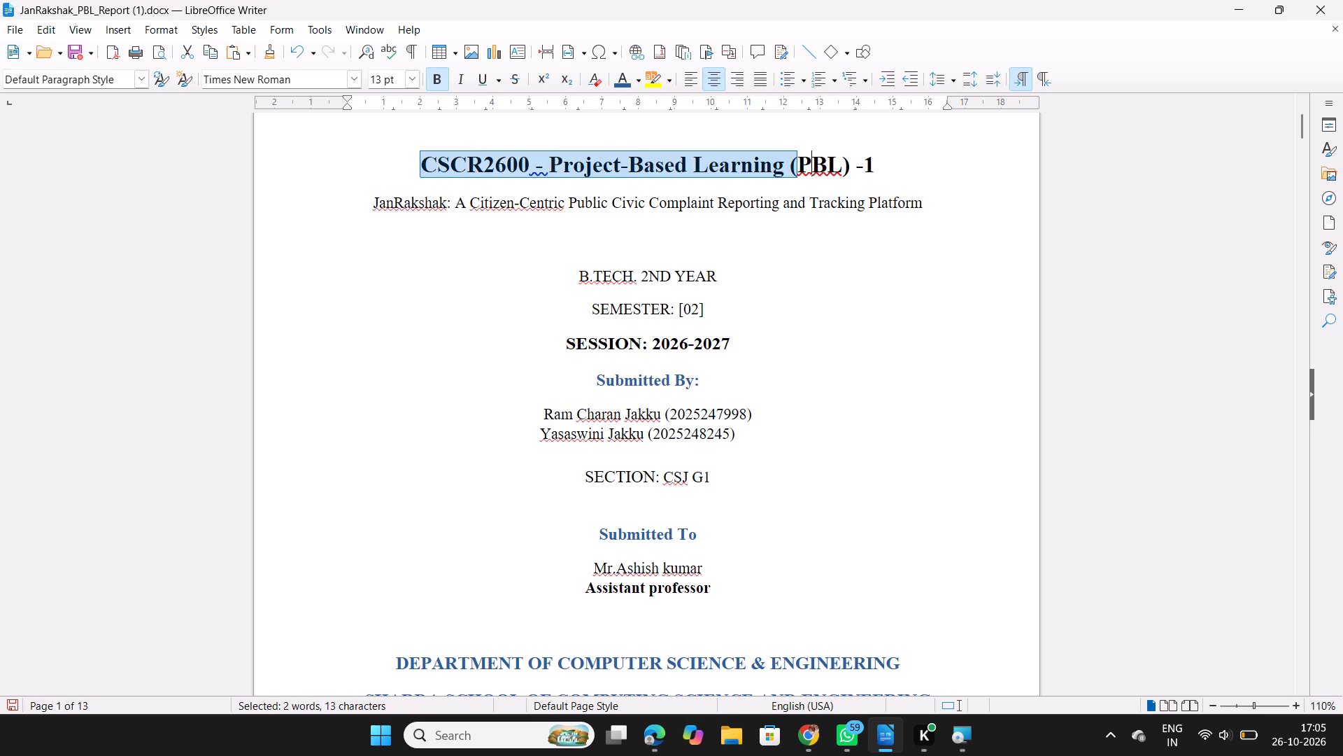
left_click_drag(805, 160, 869, 161)
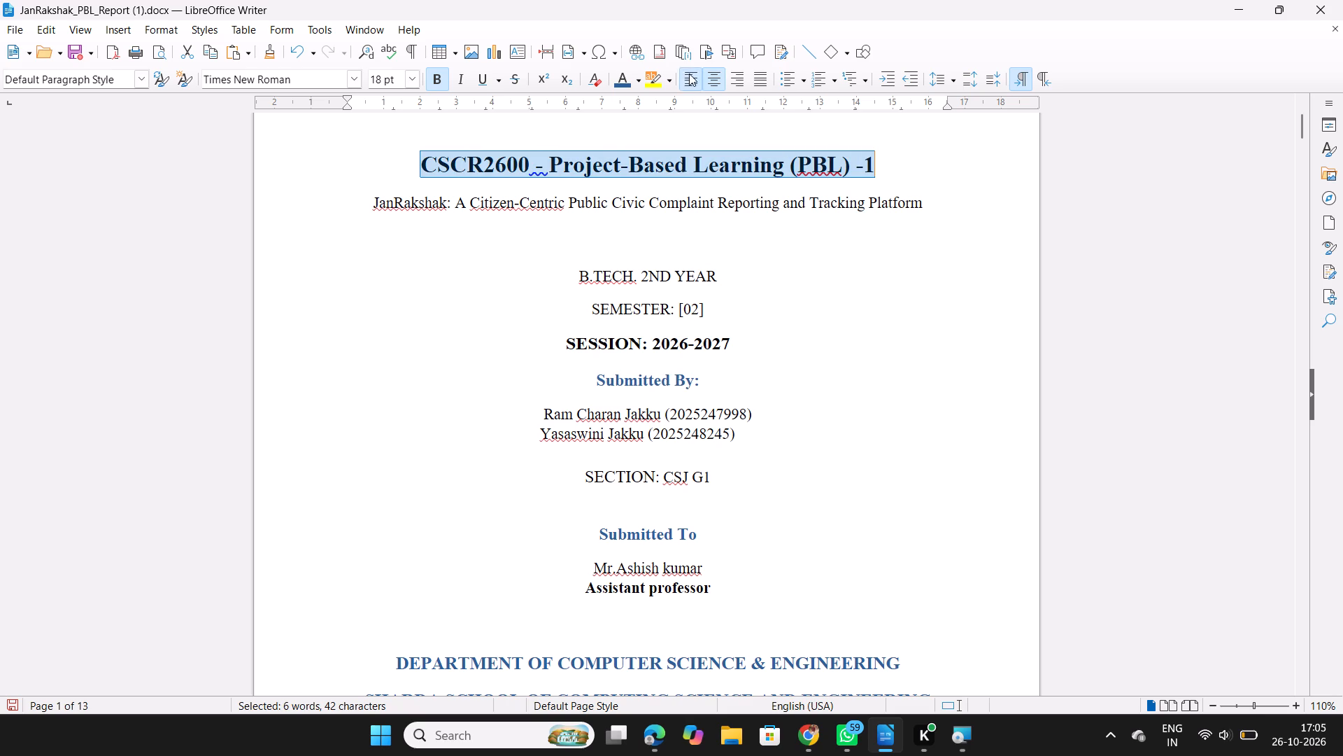
left_click(628, 76)
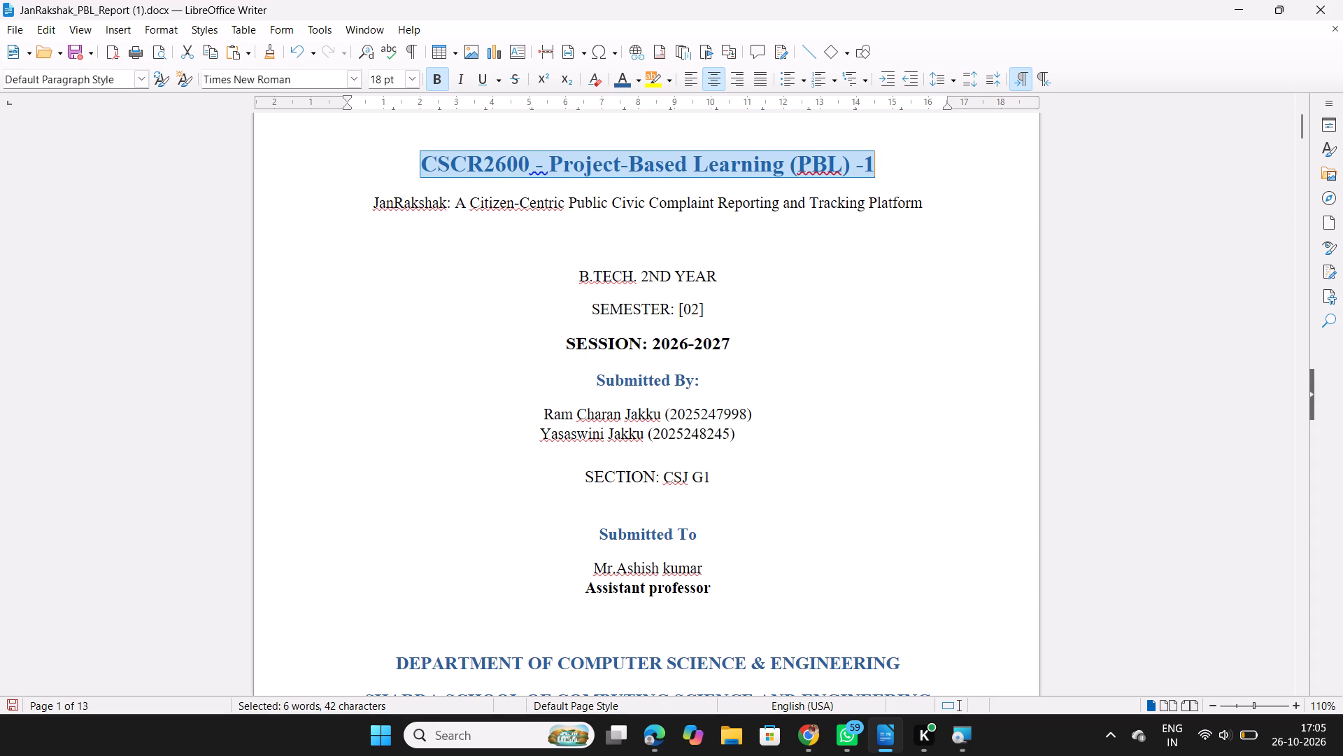
Set the font colour of the "SESSION: 2026-2027" line on the cover page to blue.
left_click_drag(564, 344, 727, 331)
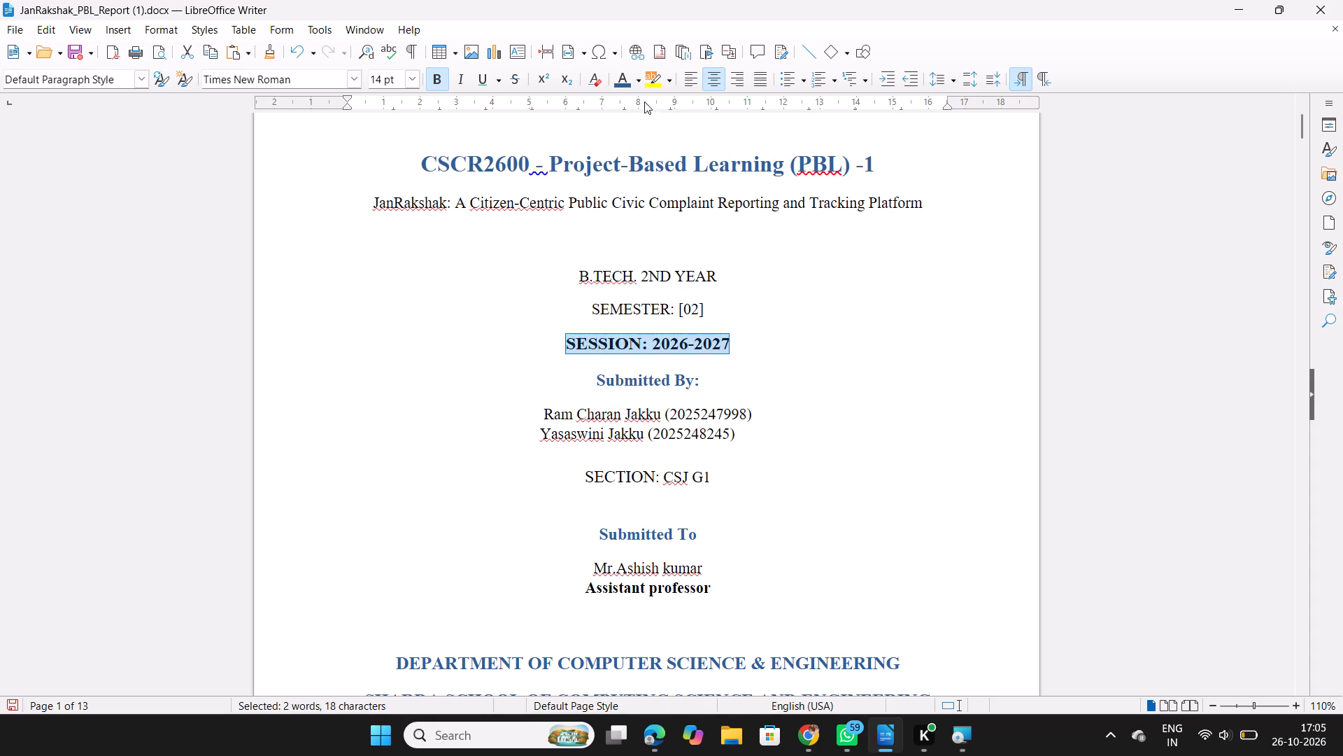
Apply the same blue font colour to the cover page's SESSION: 2026-2027 and Assistant professor lines.
left_click(619, 71)
scroll(620, 322, "down", 1)
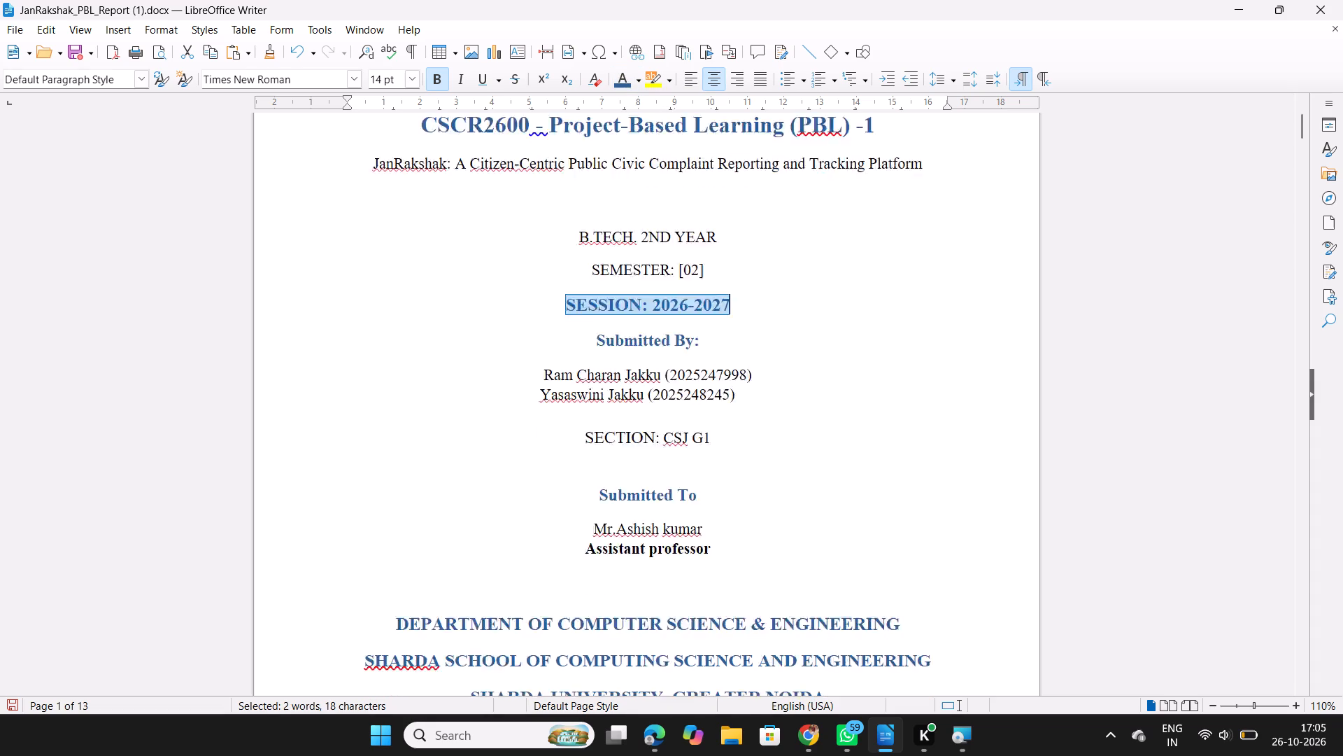
scroll(620, 322, "down", 1)
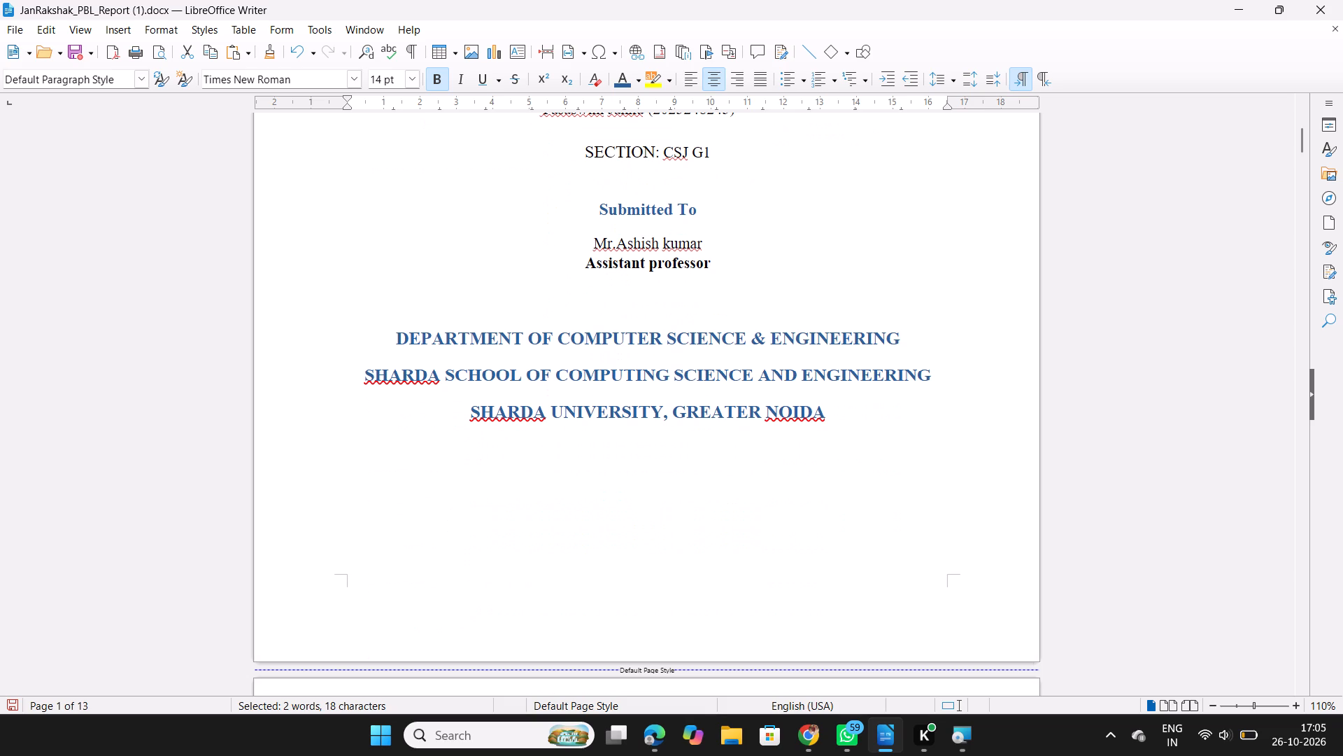
left_click_drag(586, 267, 717, 265)
left_click(618, 76)
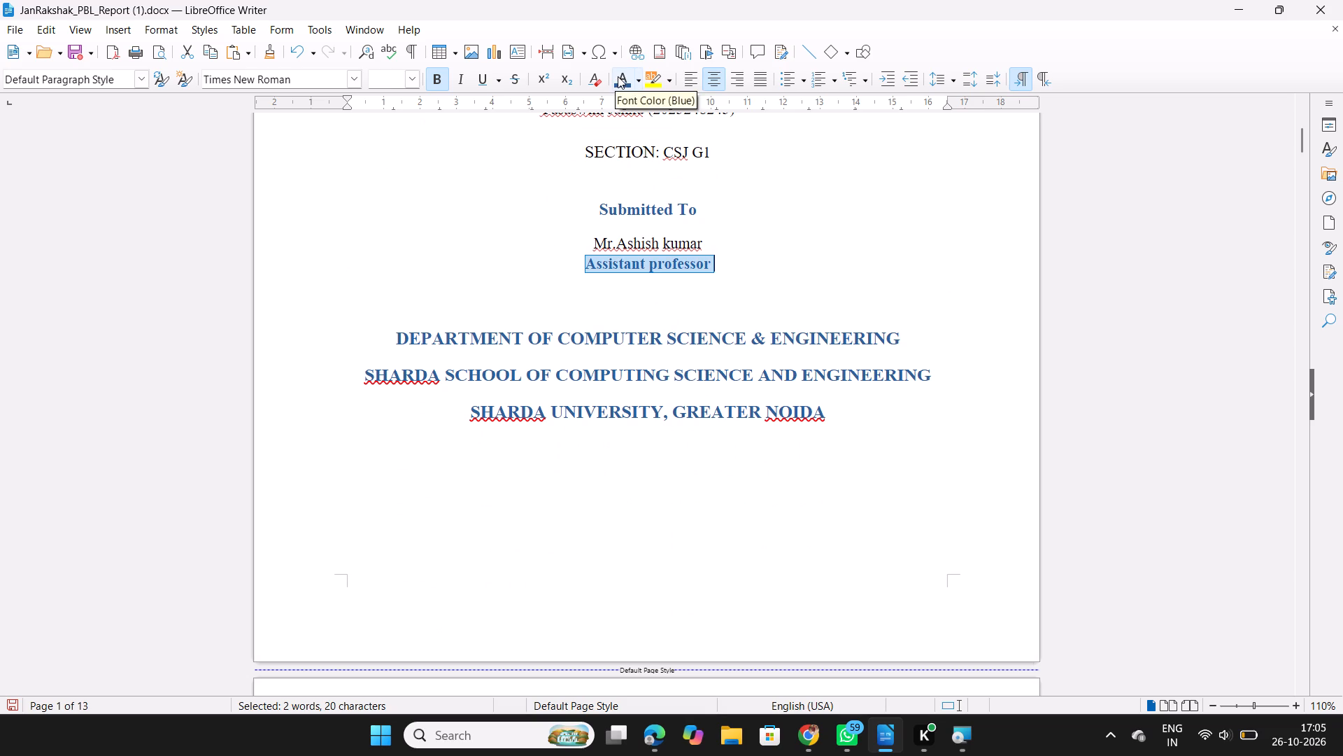
Apply the blue font colour to the Table of Contents and Page No heading line on page 2.
scroll(676, 320, "down", 2)
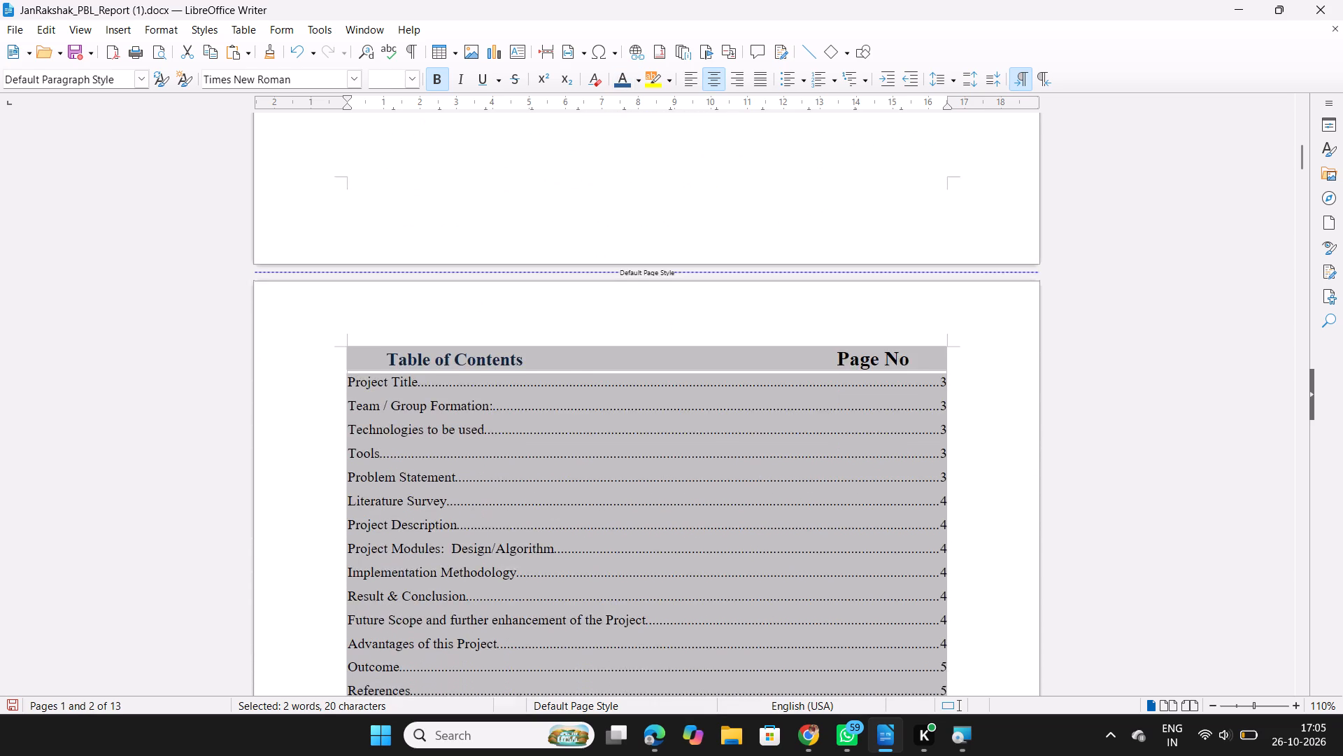
scroll(674, 318, "down", 3)
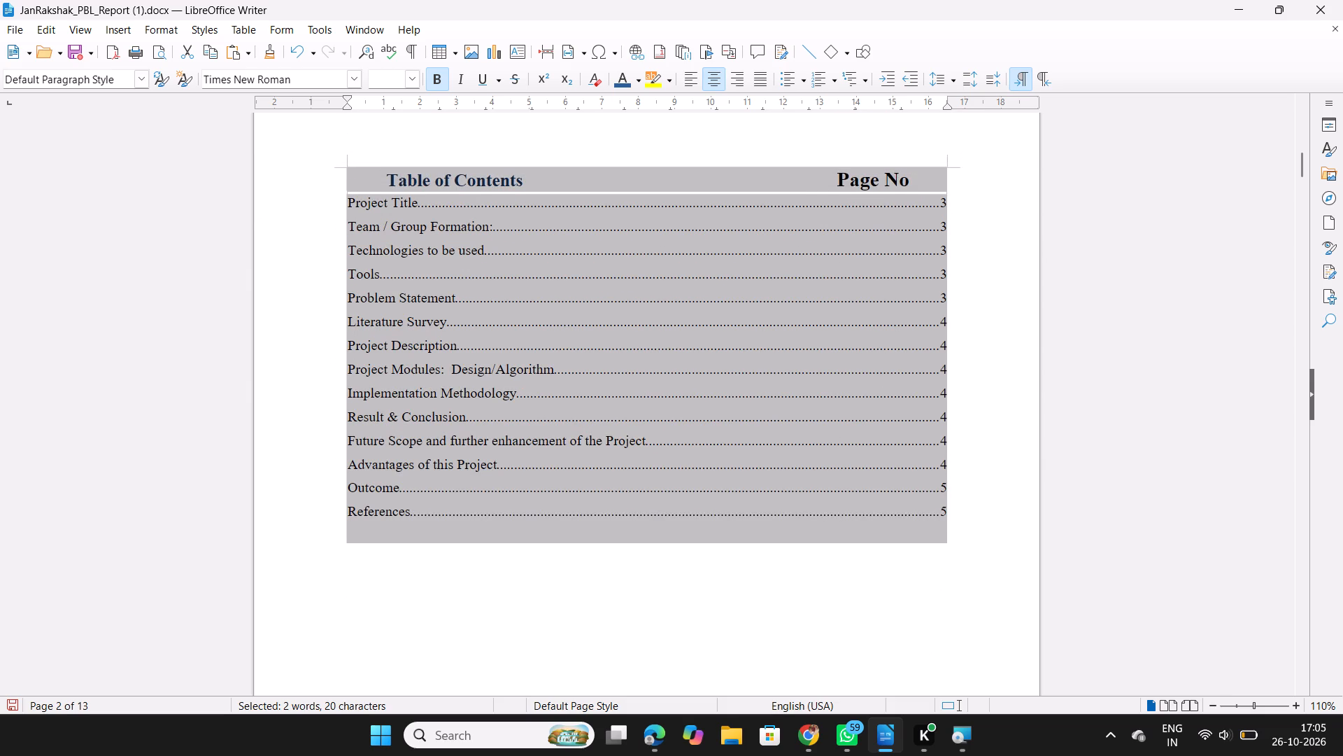
left_click_drag(388, 187, 818, 200)
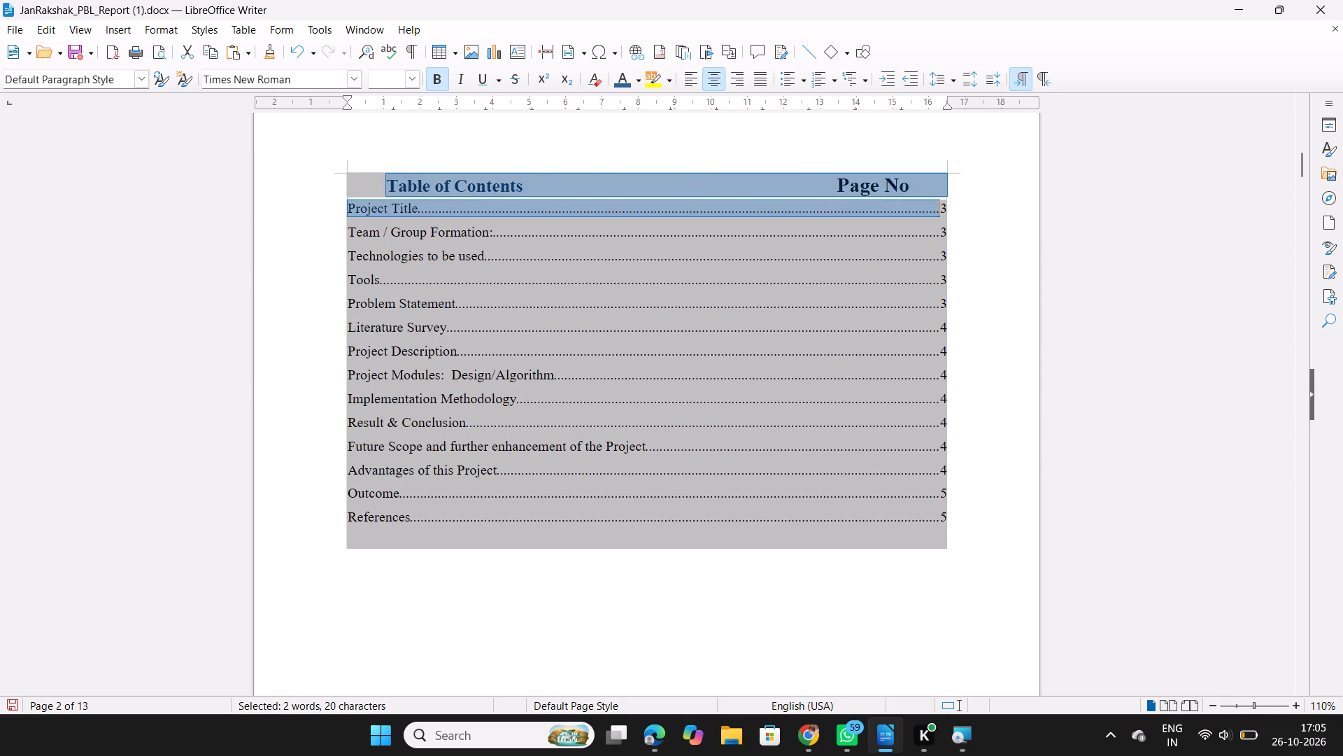
left_click_drag(818, 200, 932, 181)
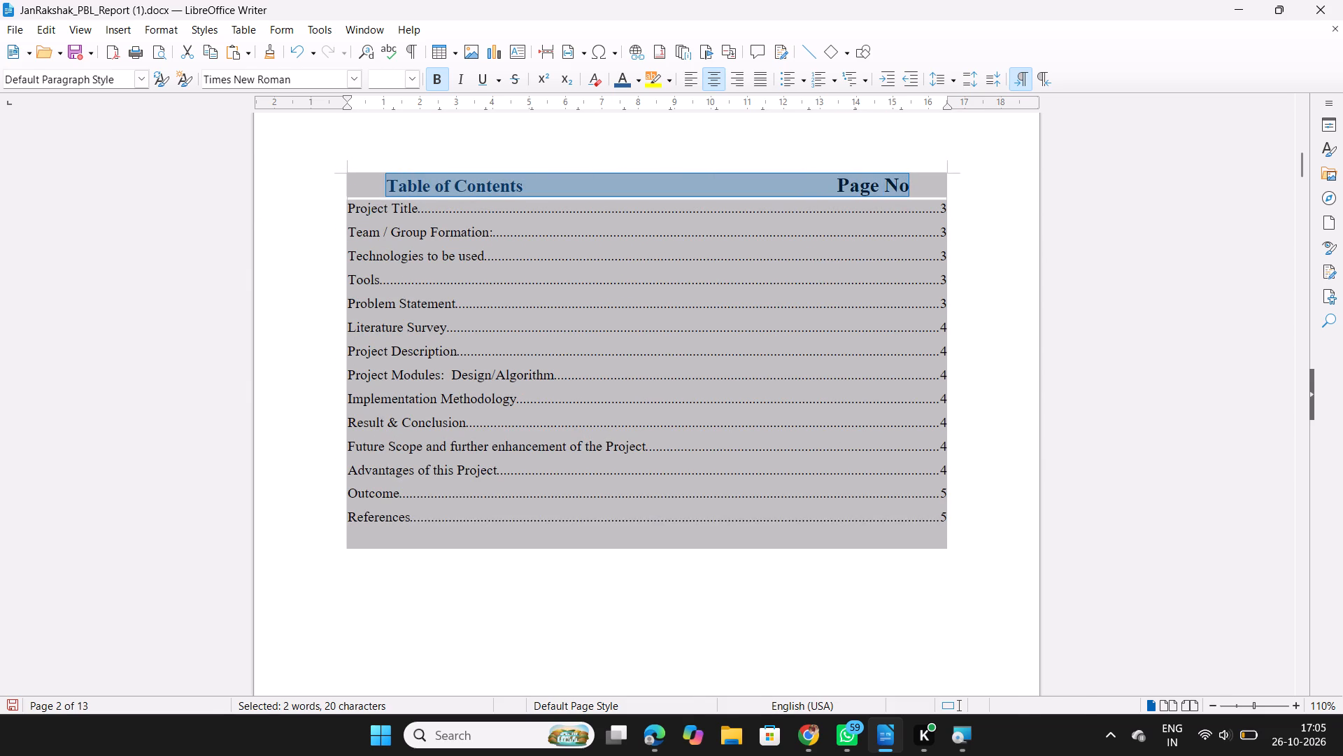
left_click(623, 71)
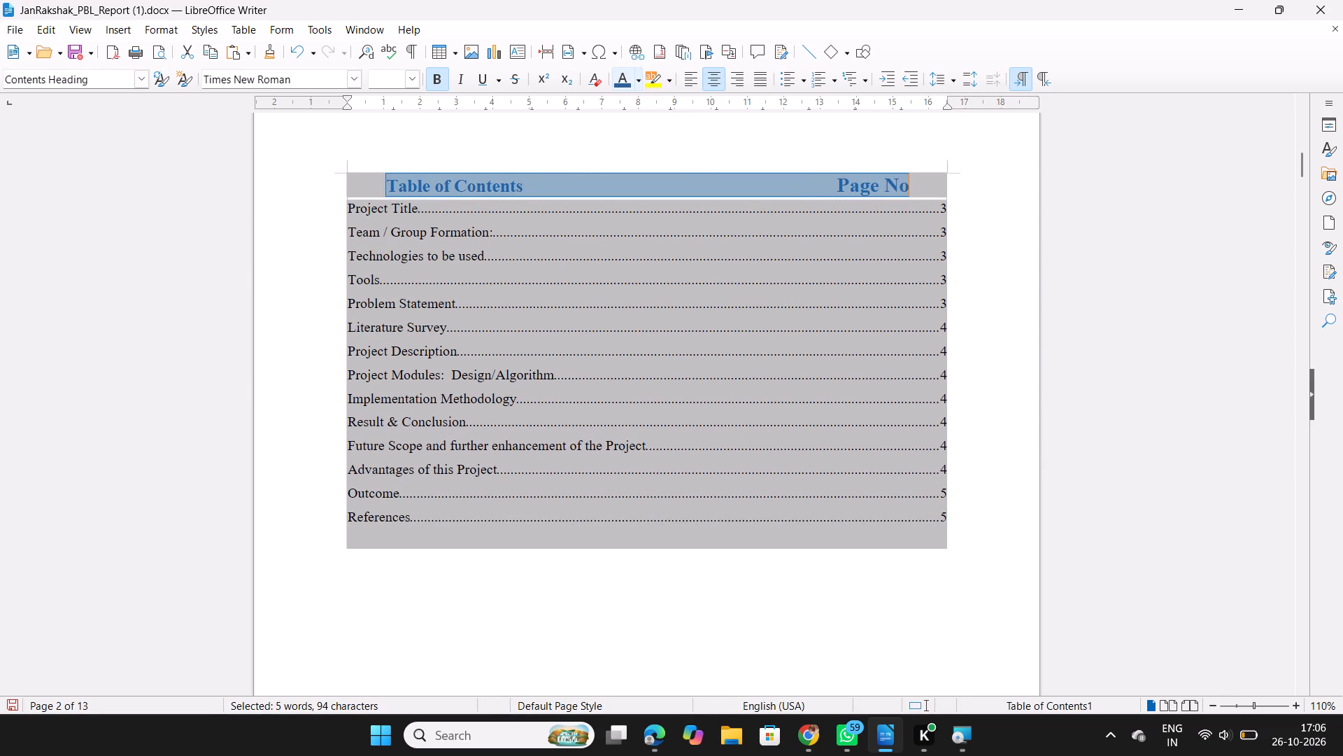
left_click(588, 152)
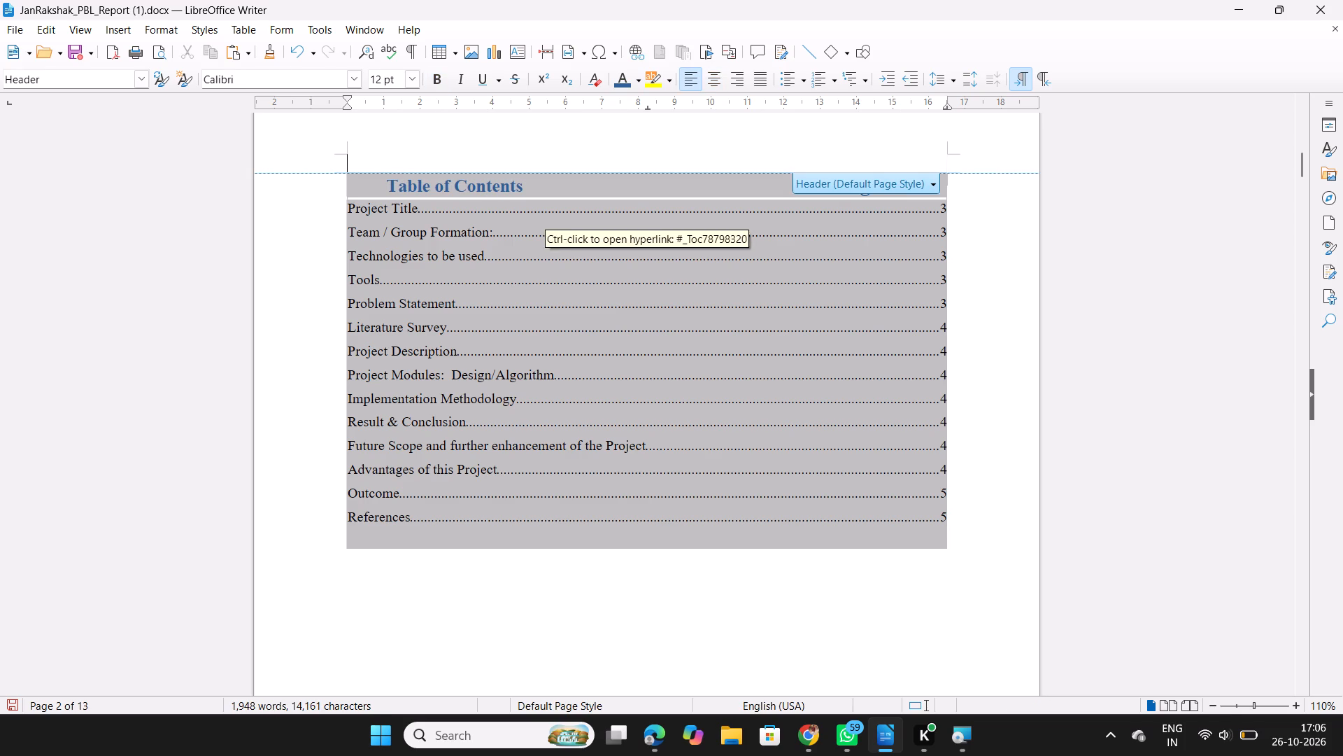
left_click(781, 636)
Move the AI-assisted civic issue reporting flowchart on page 7 down and right, to about 0.24 / 0.19.
scroll(781, 636, "down", 2)
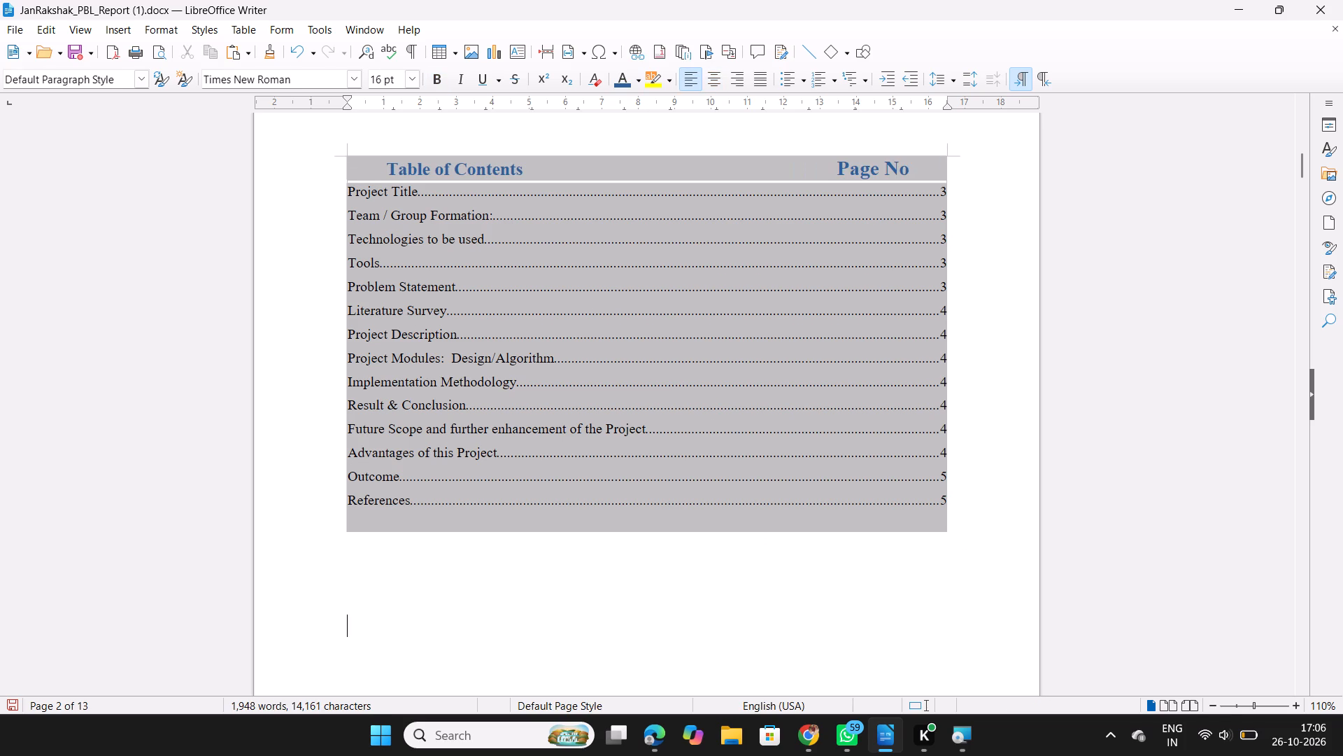
scroll(781, 636, "down", 3)
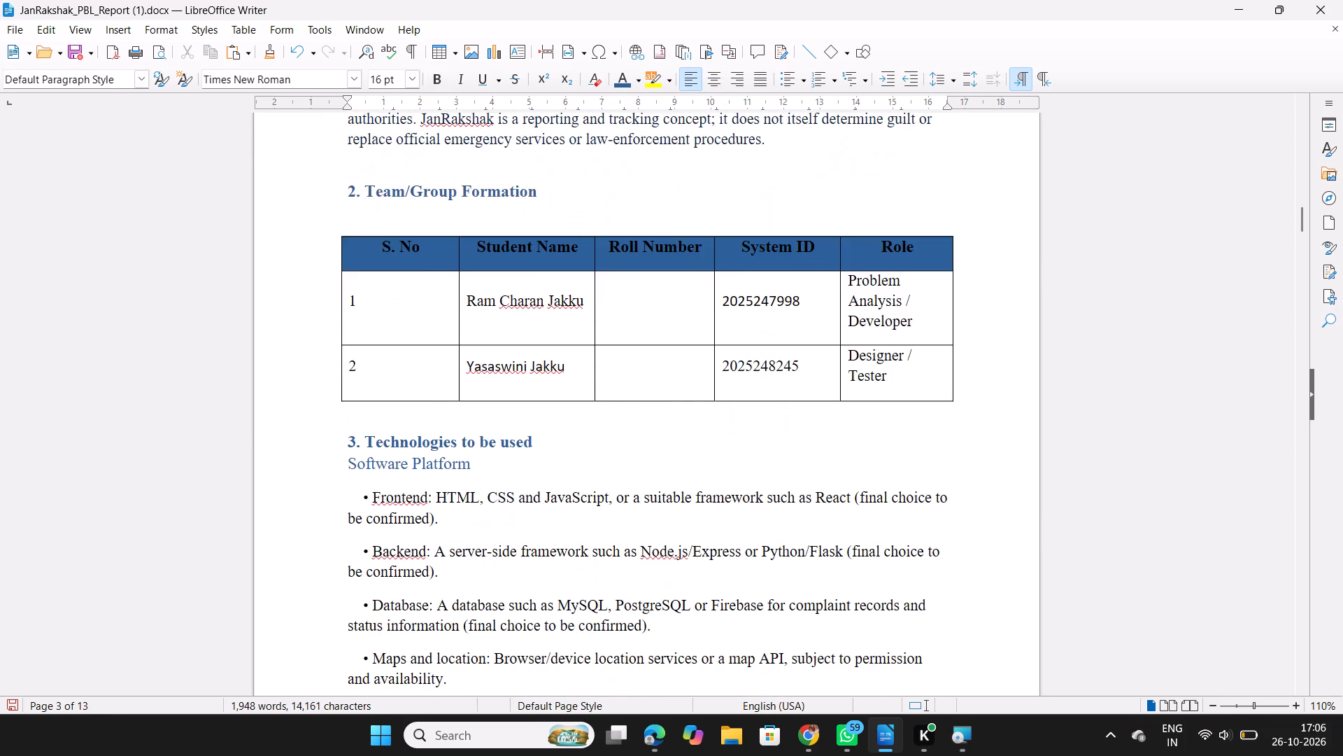
scroll(781, 636, "down", 3)
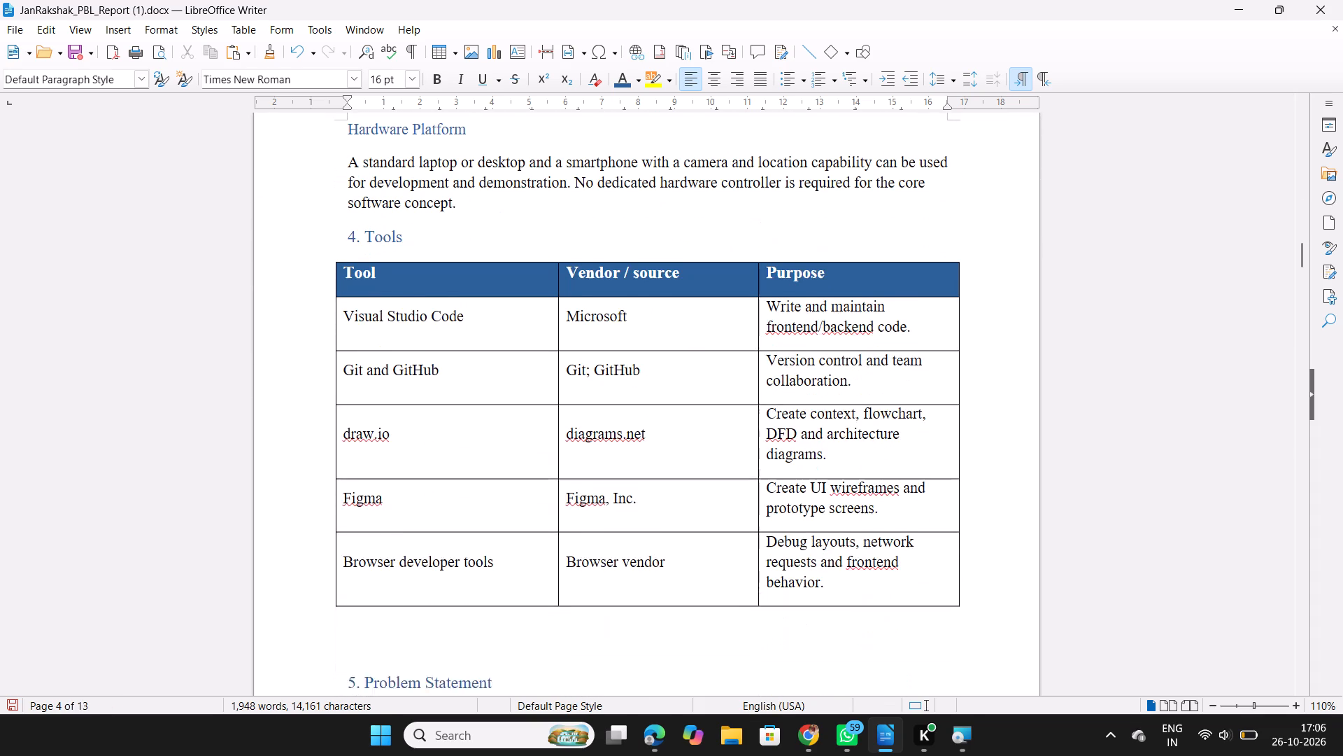
scroll(781, 636, "down", 4)
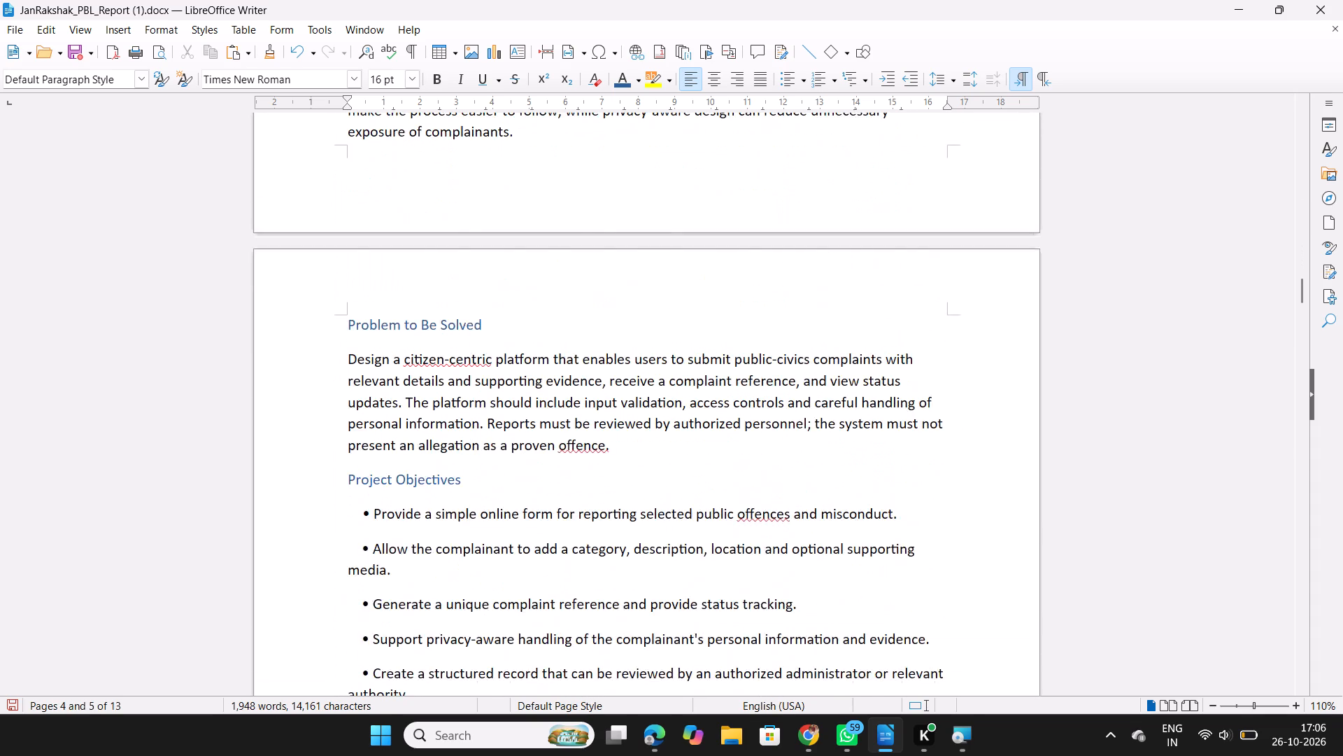
scroll(781, 636, "down", 3)
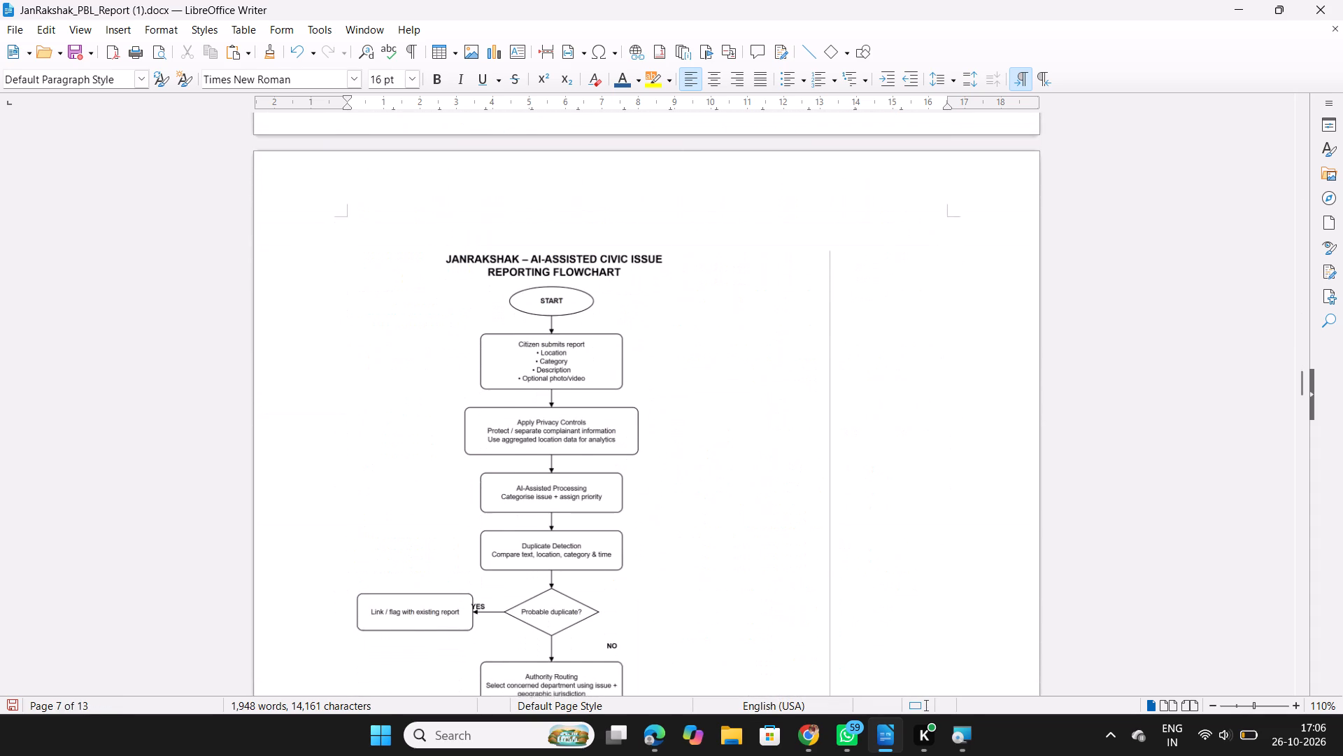
scroll(781, 636, "down", 1)
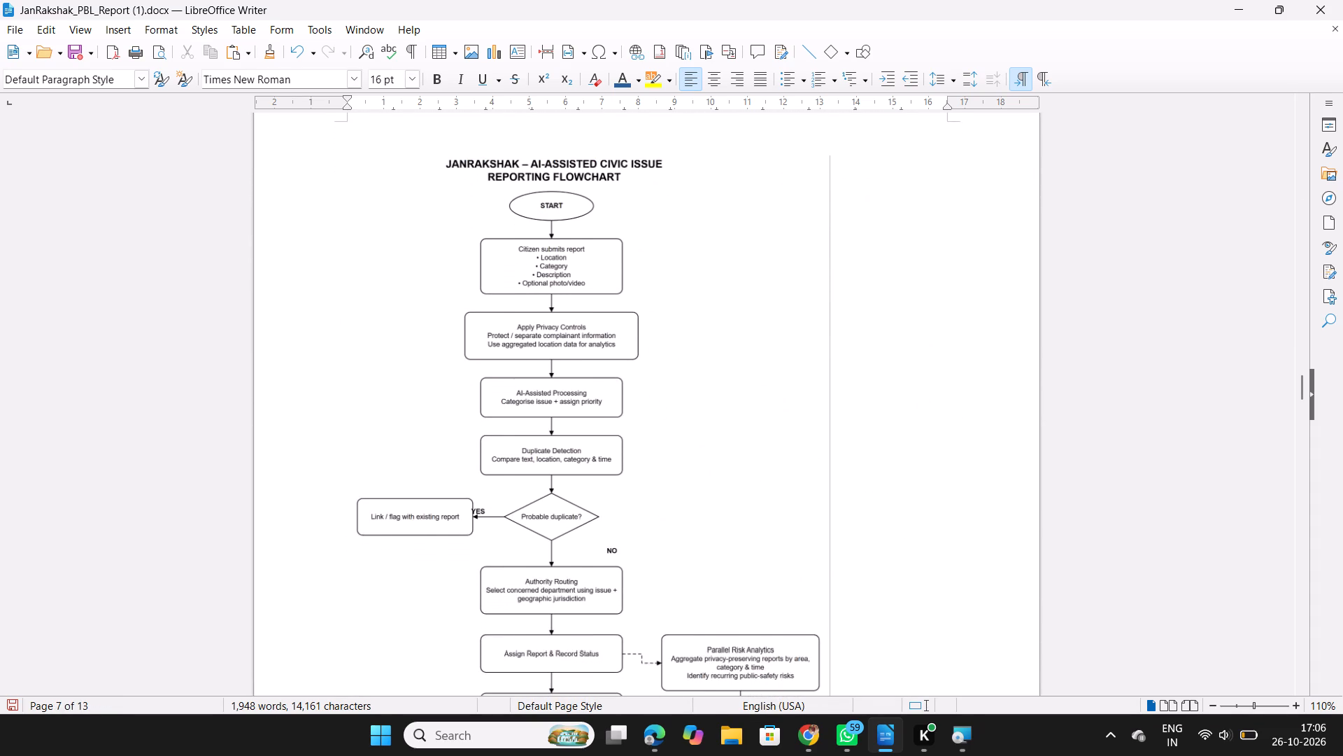
scroll(781, 636, "down", 2)
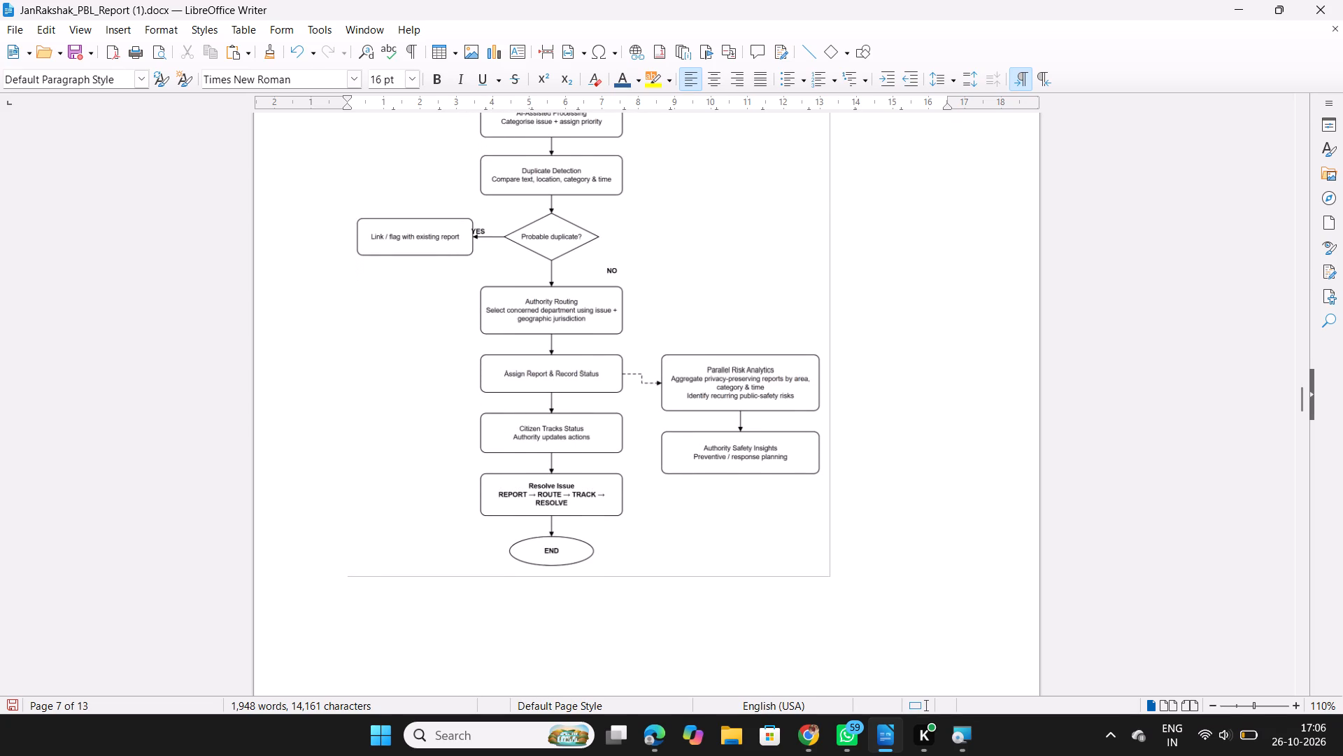
left_click_drag(829, 570, 838, 582)
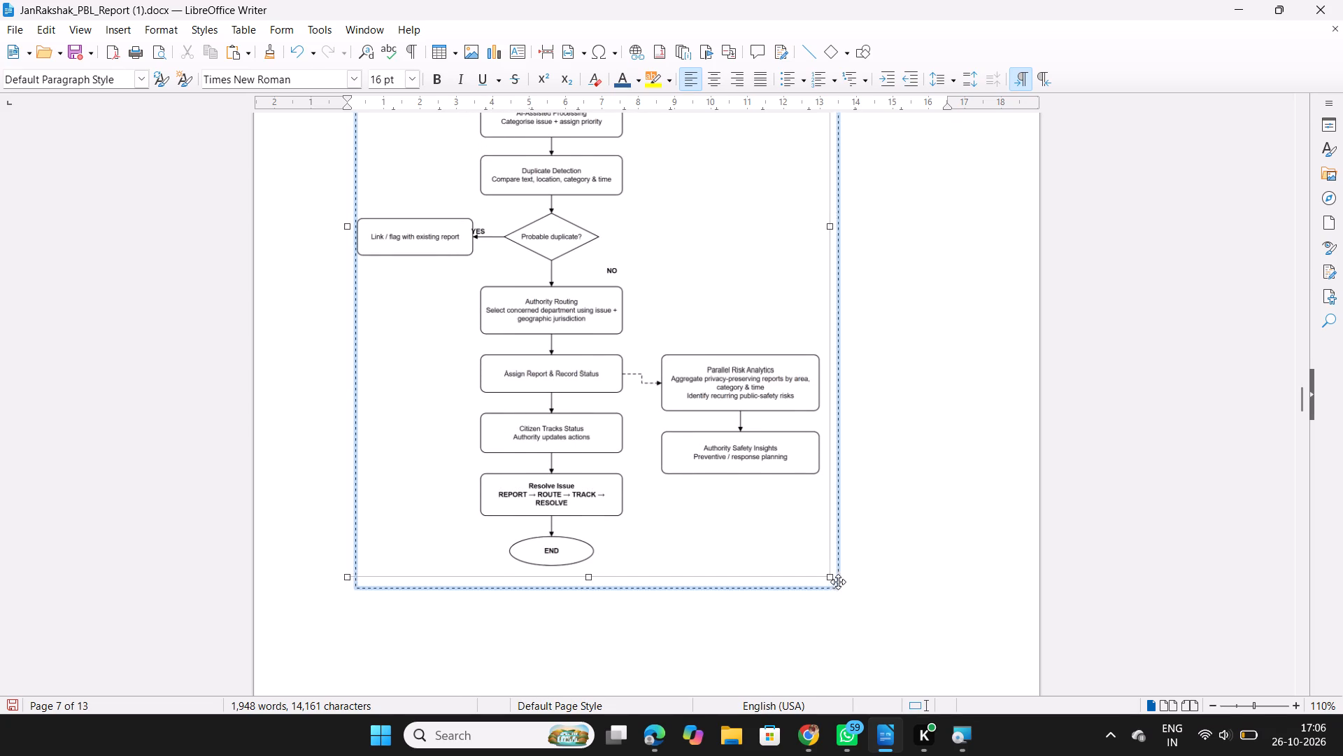
left_click_drag(838, 582, 859, 675)
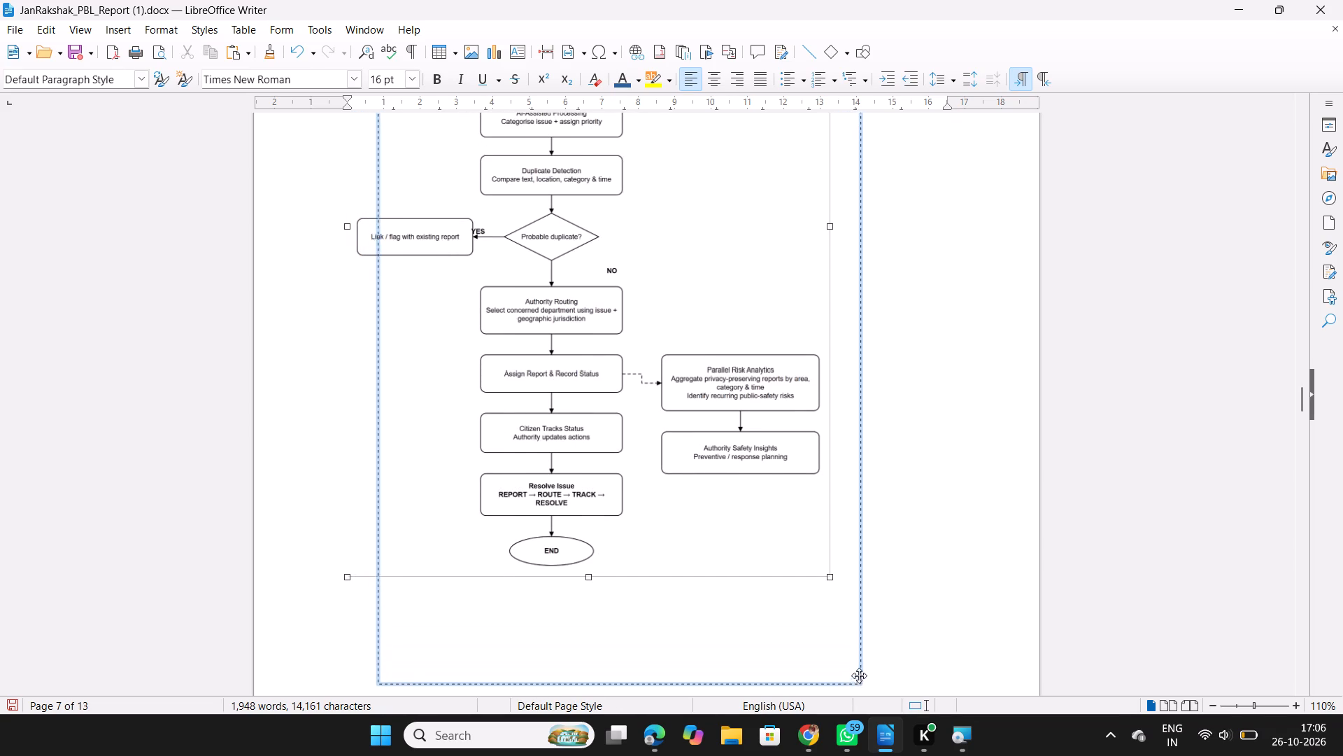
left_click_drag(859, 675, 851, 643)
Shift the page 7 flowchart further right to a position of about 0.59 / 0.19, more centred on the page.
scroll(851, 643, "down", 1)
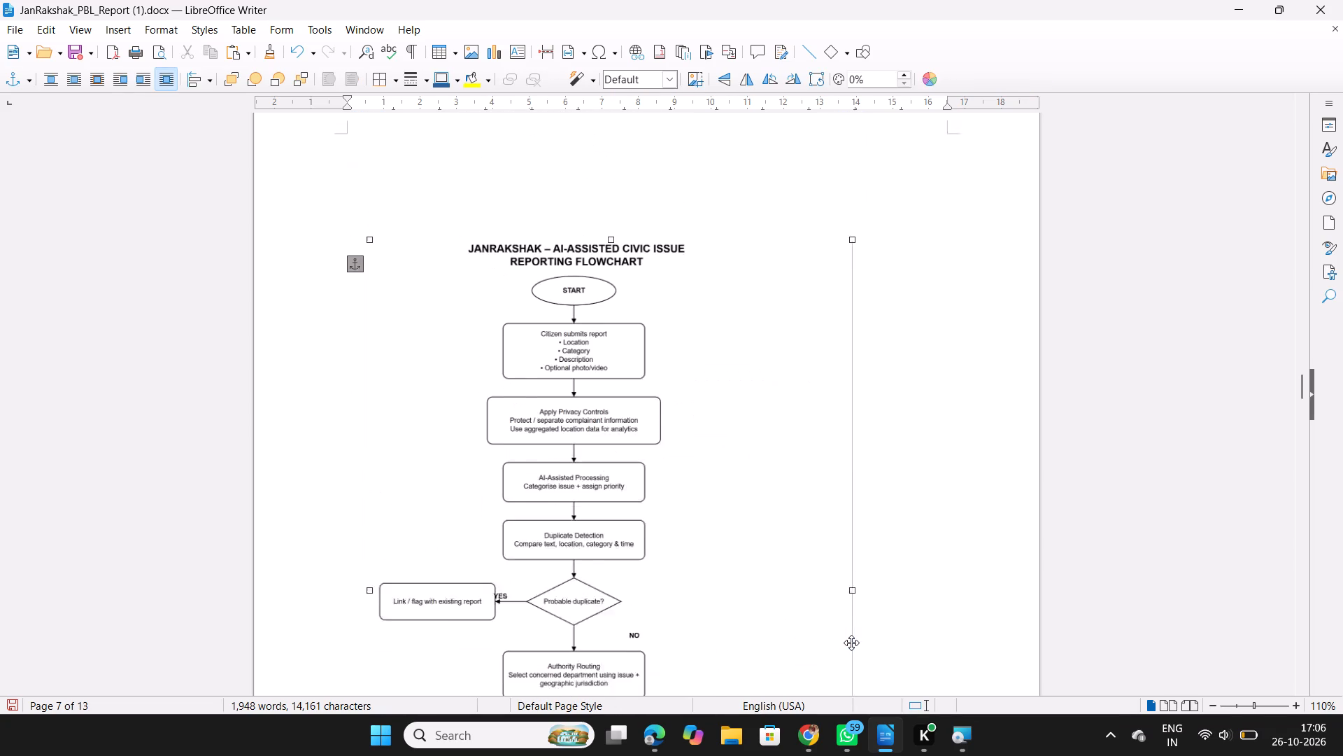
scroll(851, 643, "down", 2)
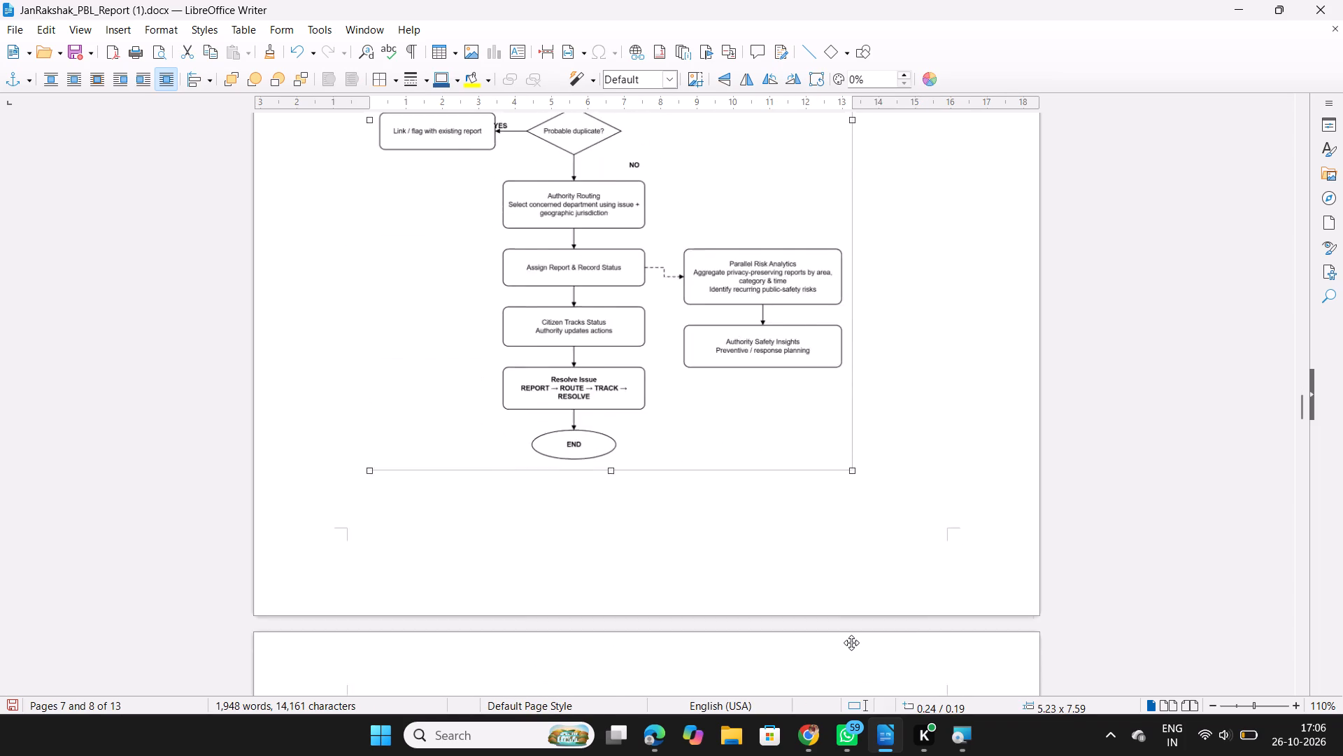
scroll(851, 643, "down", 2)
scroll(851, 643, "up", 1)
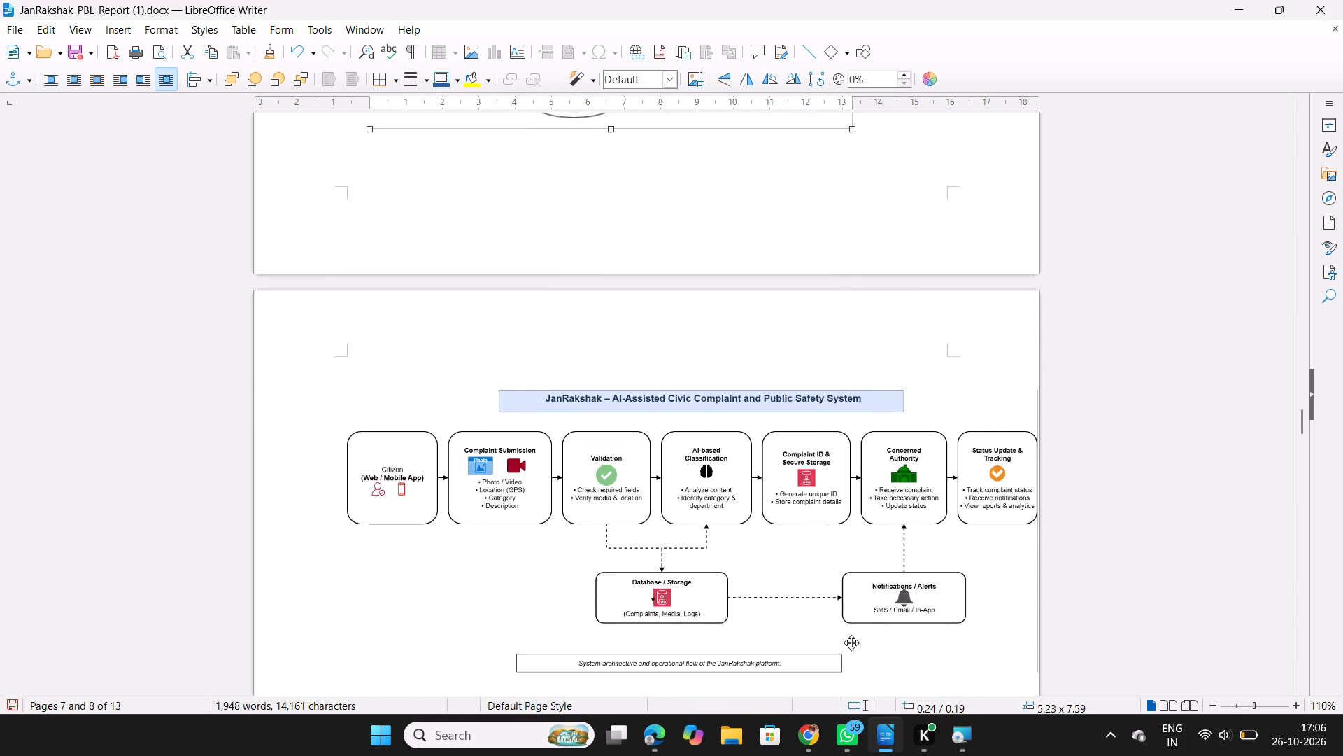
scroll(851, 643, "up", 3)
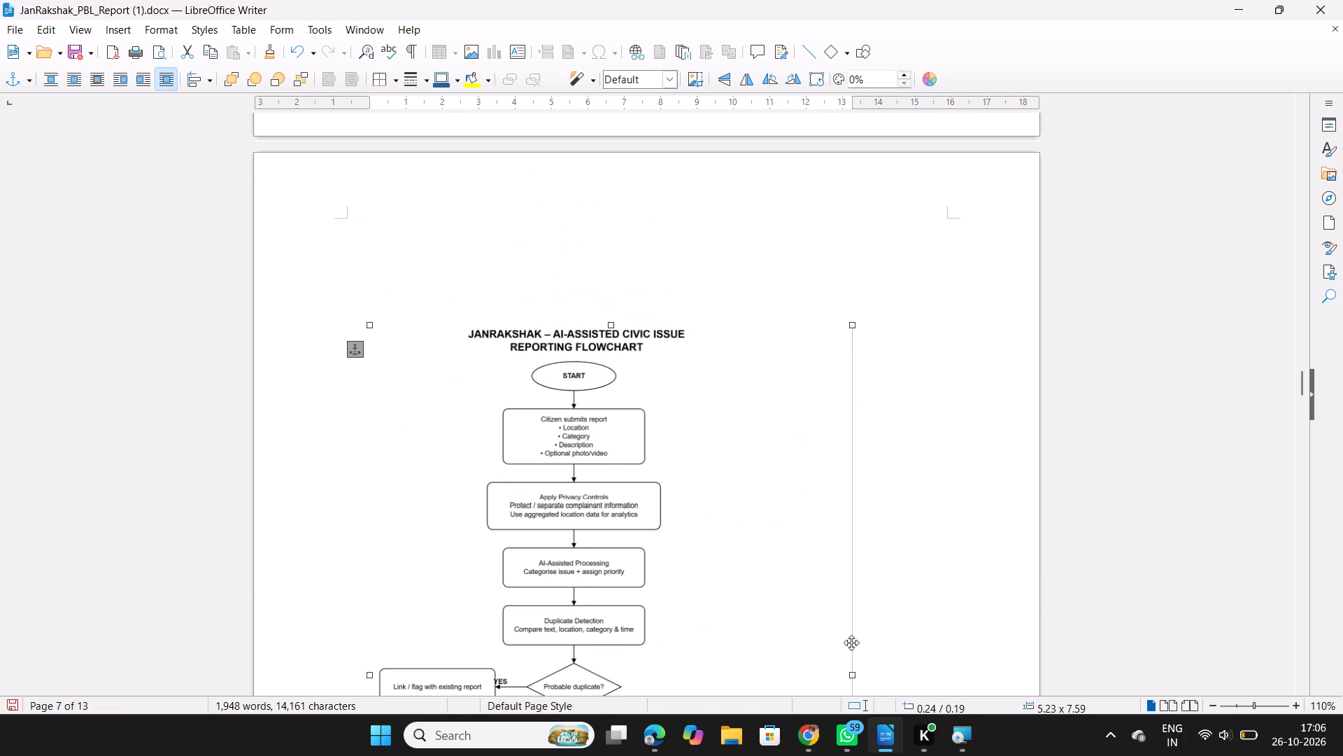
scroll(851, 643, "up", 1)
left_click_drag(852, 671, 880, 672)
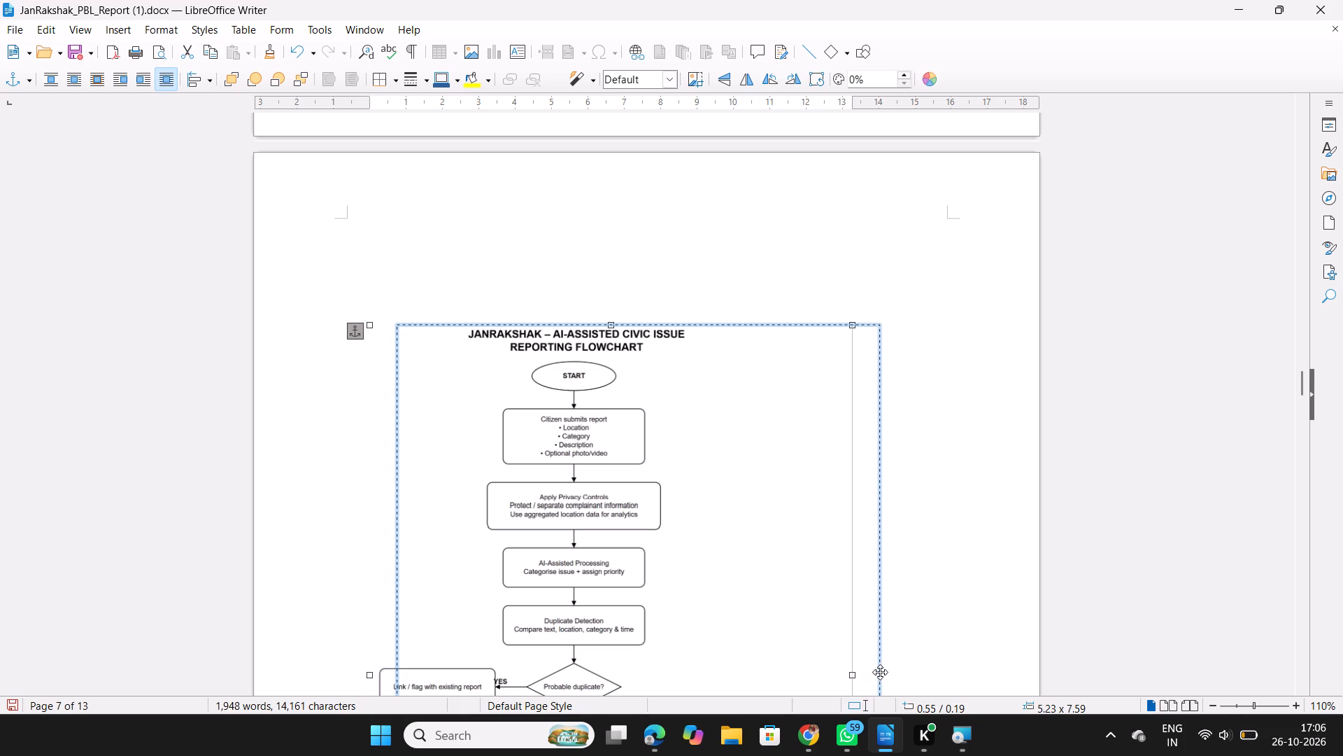
left_click_drag(880, 672, 884, 672)
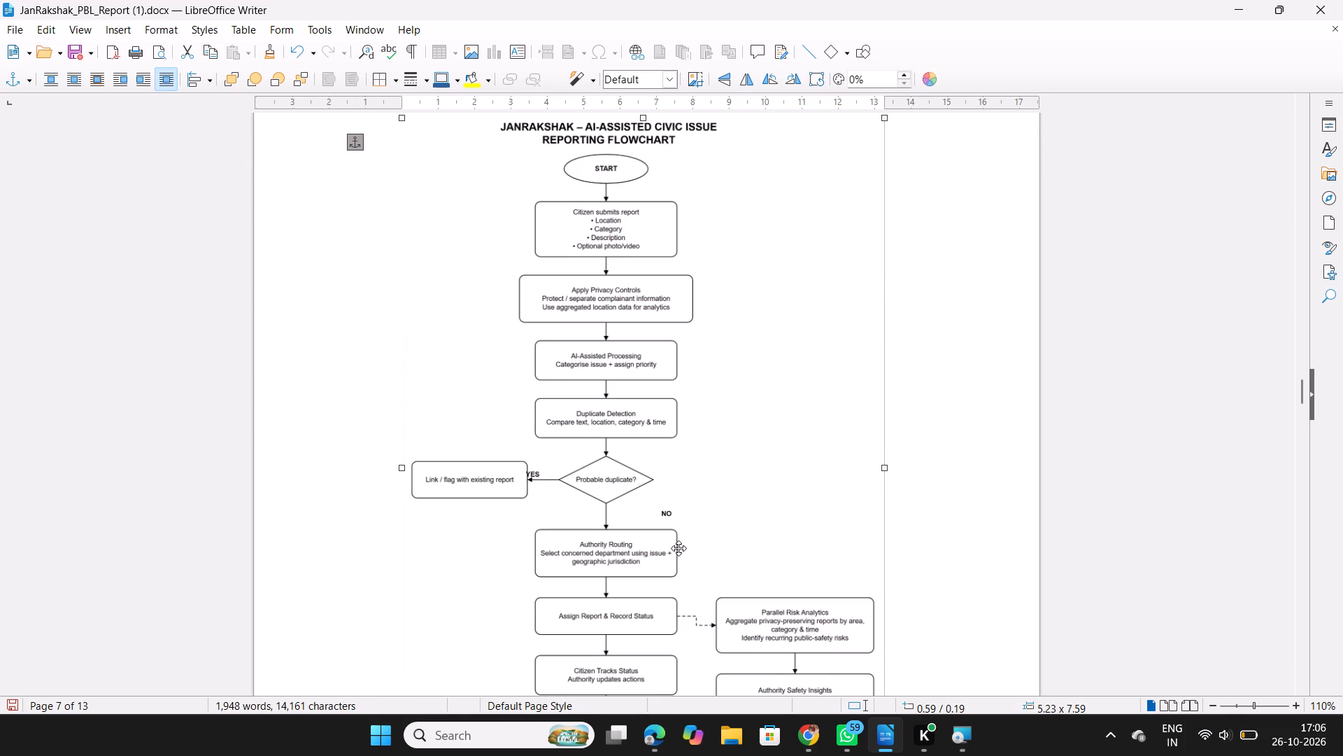
scroll(678, 548, "up", 1)
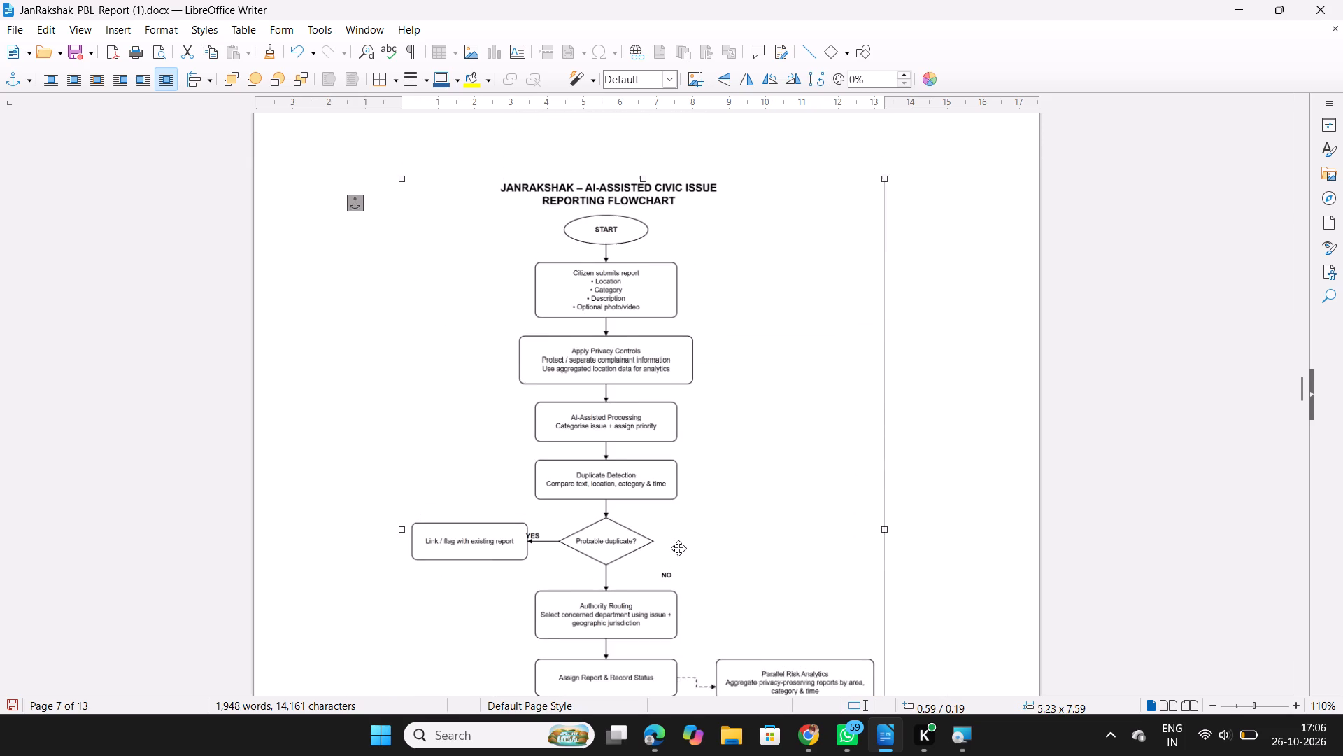
scroll(678, 548, "up", 2)
left_click(753, 489)
Widen the JanRakshak system architecture diagram on page 8 to about 8.11 × 3.05 by extending its left edge into the margin.
scroll(753, 489, "down", 1)
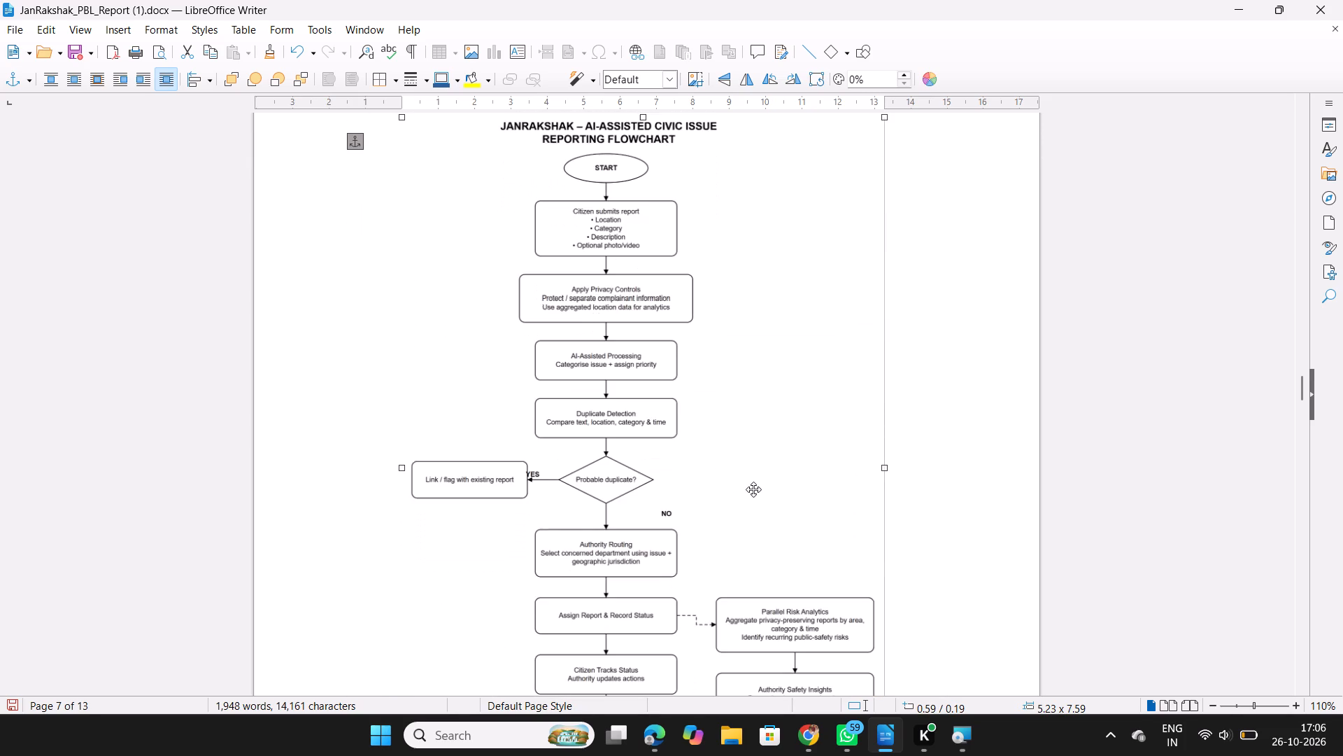
scroll(753, 489, "down", 5)
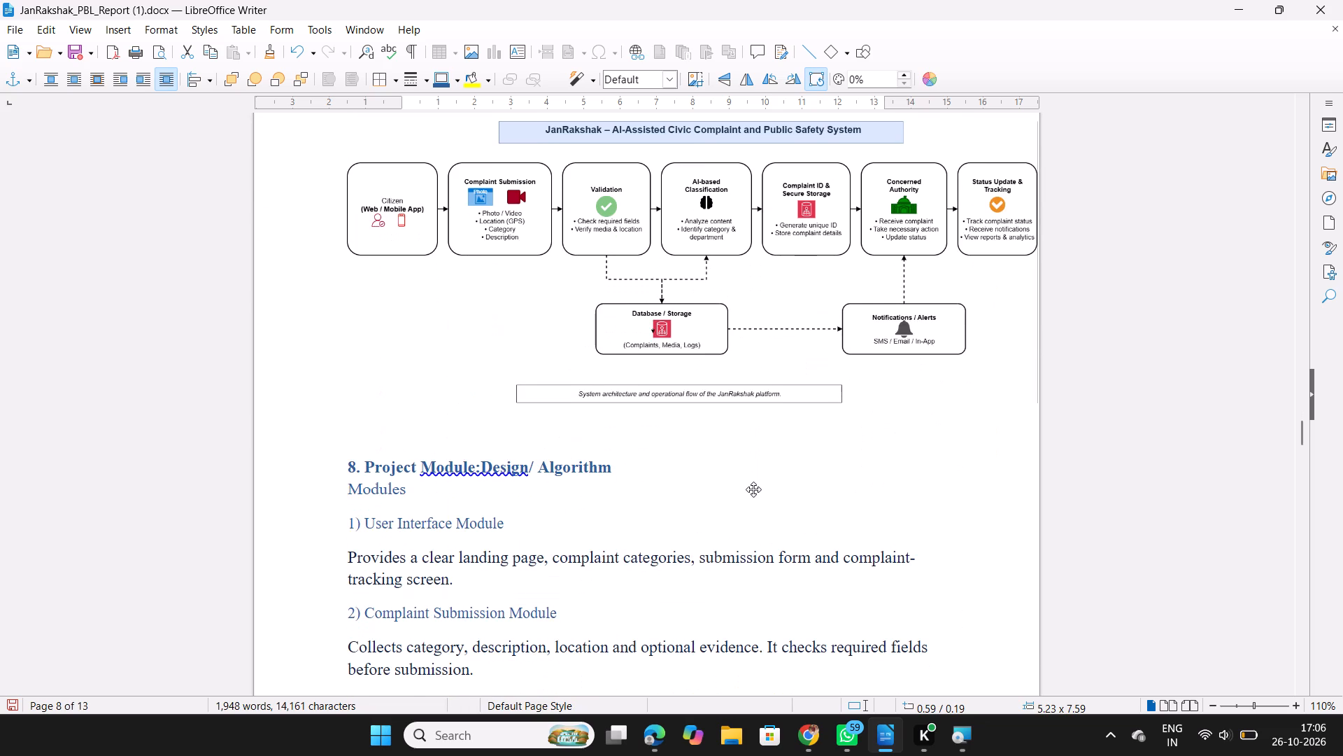
scroll(753, 489, "down", 2)
left_click(688, 289)
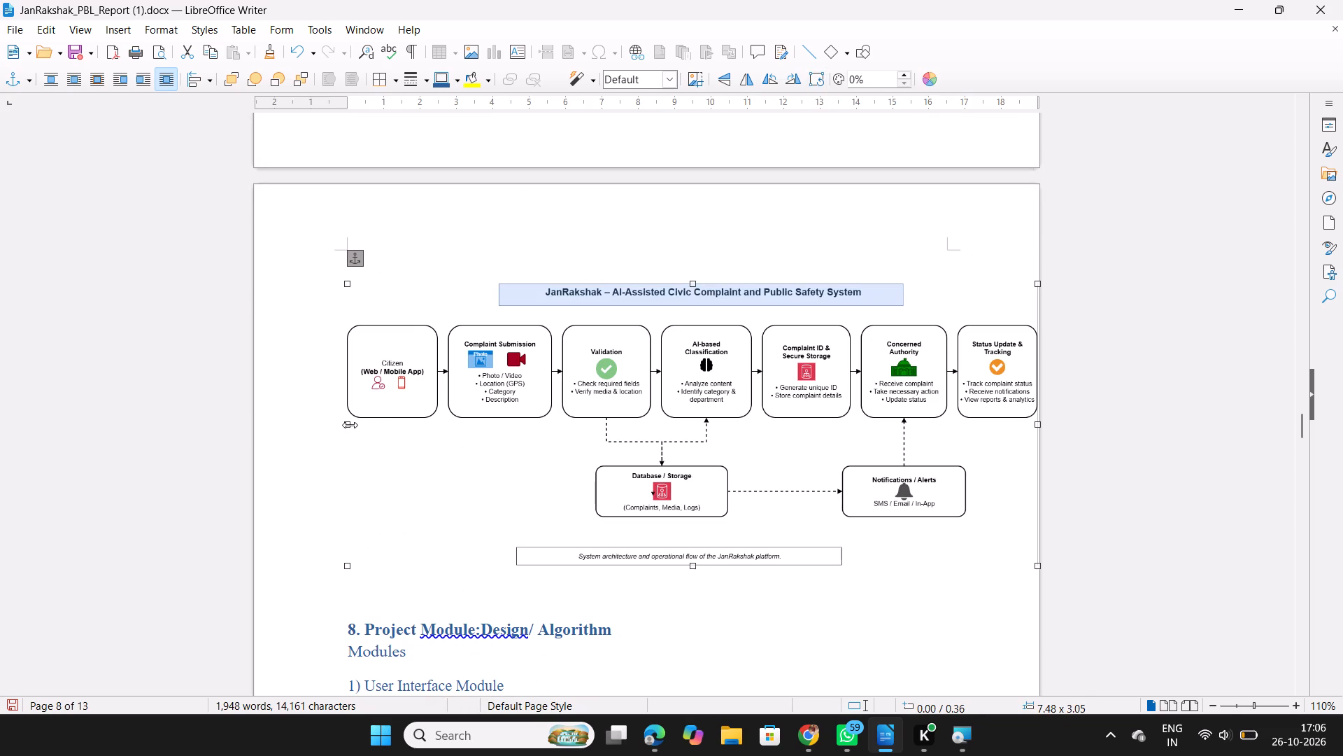
left_click_drag(350, 425, 289, 427)
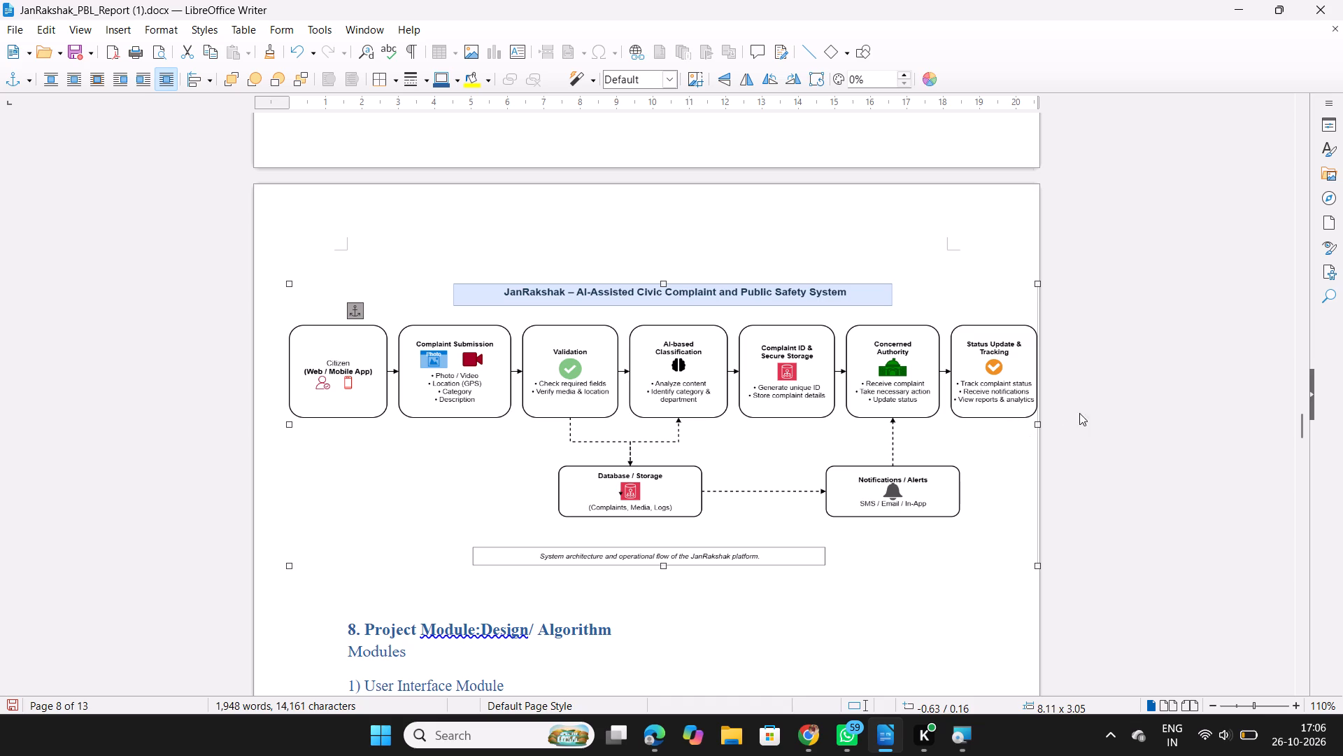
left_click(825, 423)
Start inserting an image in the blank area under the 7) Administrator / Review Module heading on page 9.
scroll(802, 488, "down", 4)
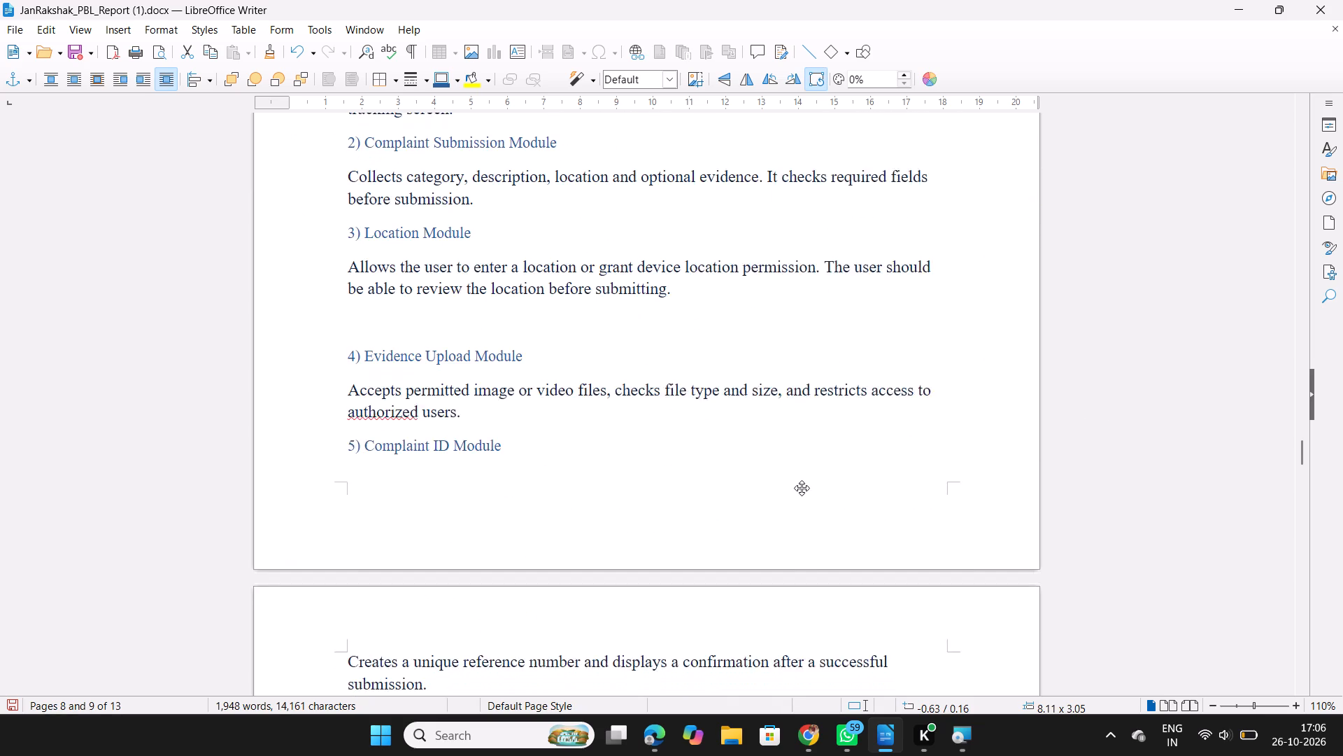
scroll(802, 488, "down", 5)
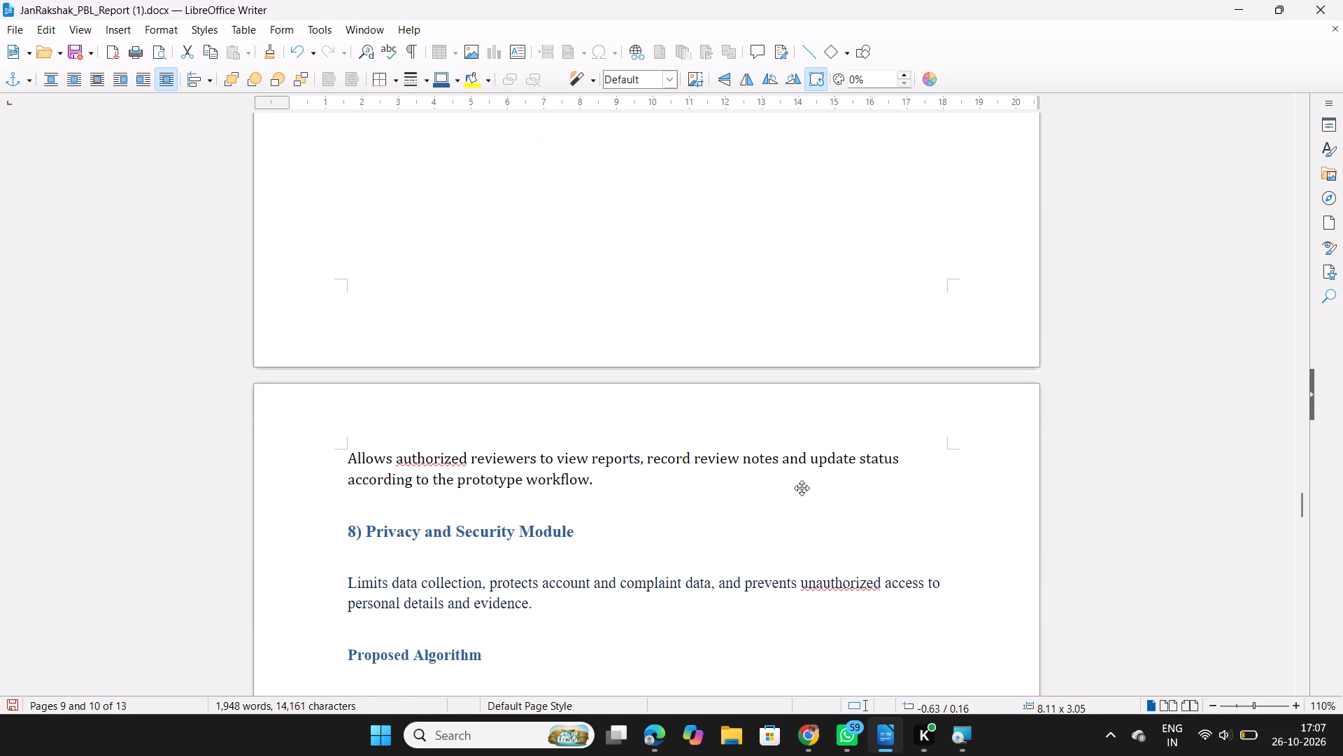
scroll(801, 488, "up", 4)
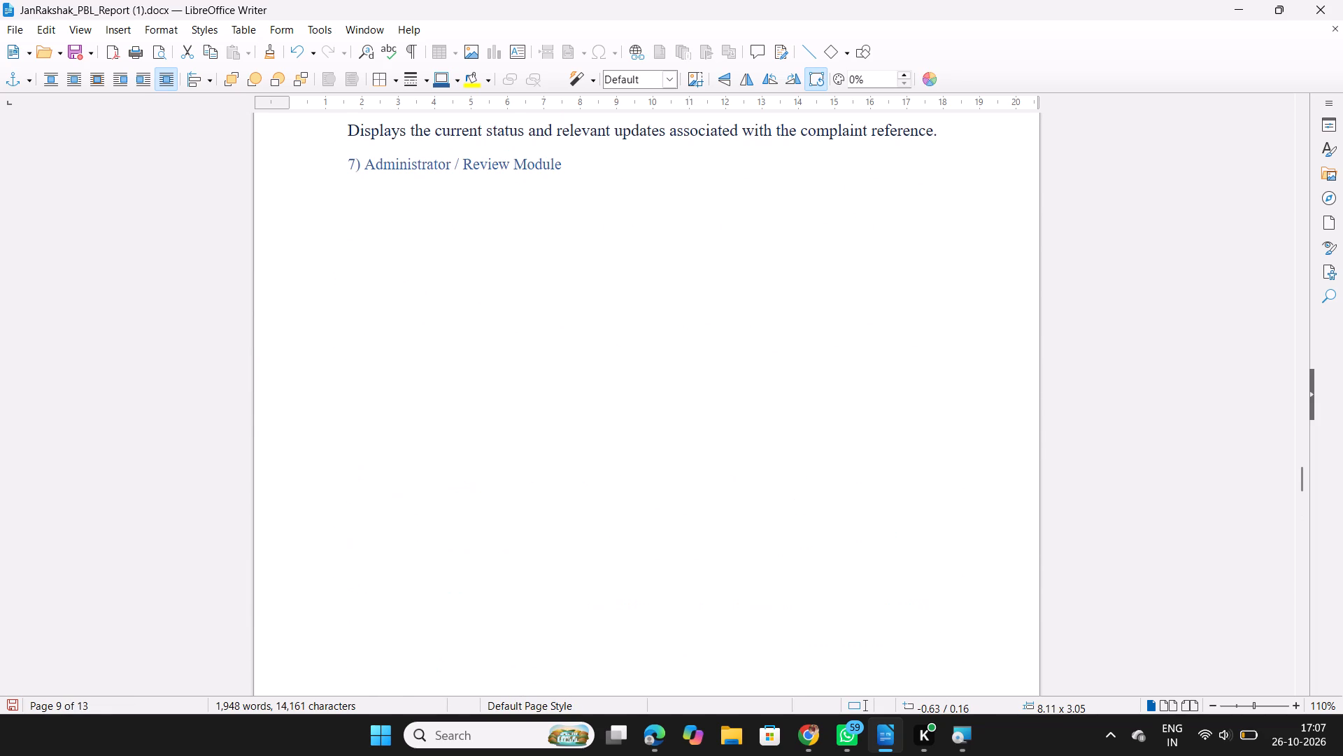
scroll(801, 488, "left", 2)
left_click(124, 27)
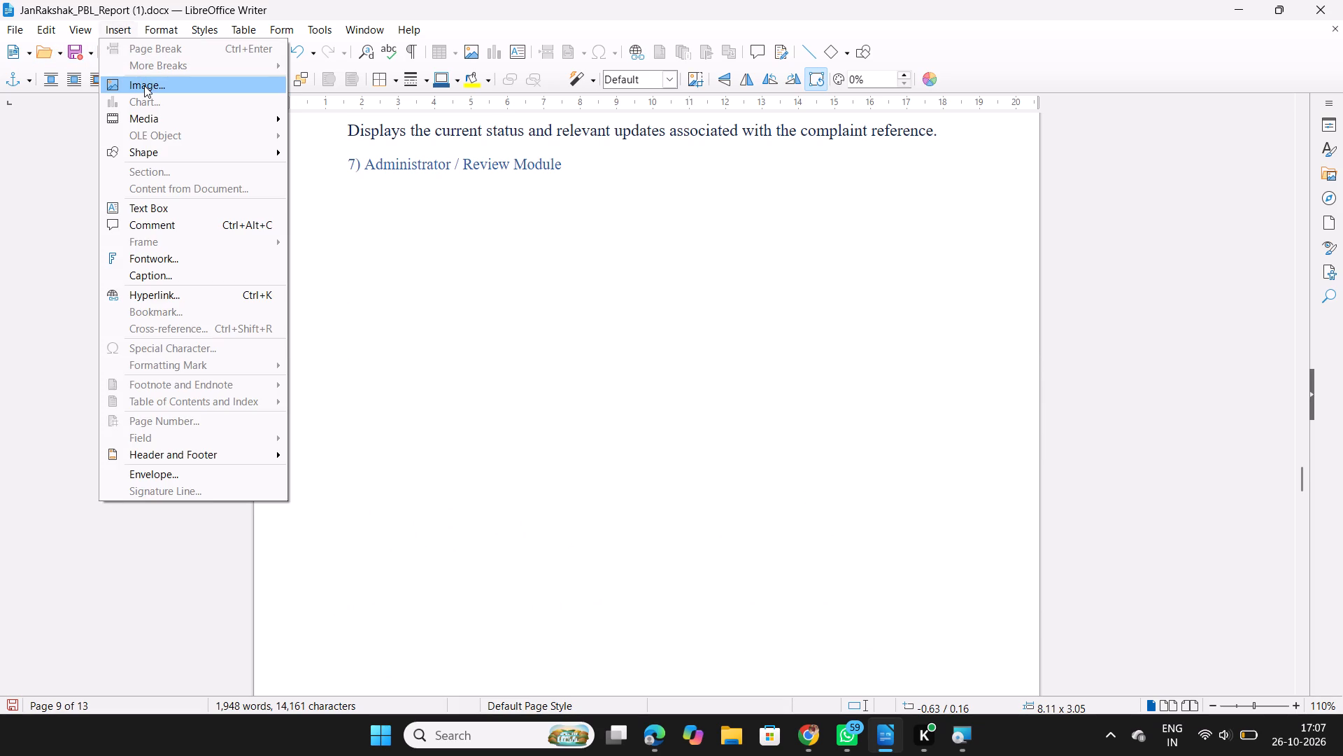
Browse the Downloads folder for an image to insert under the 7) Administrator / Review Module heading on page 9.
left_click(144, 85)
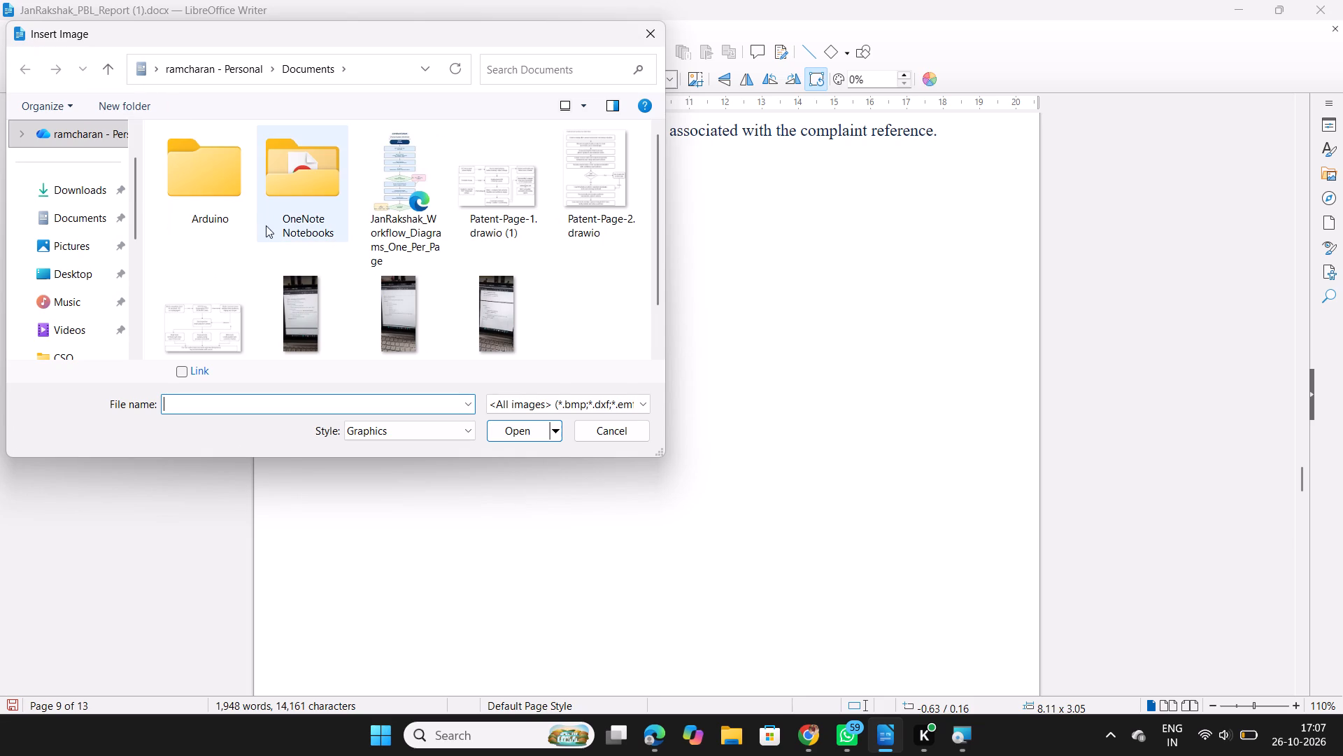
left_click(82, 191)
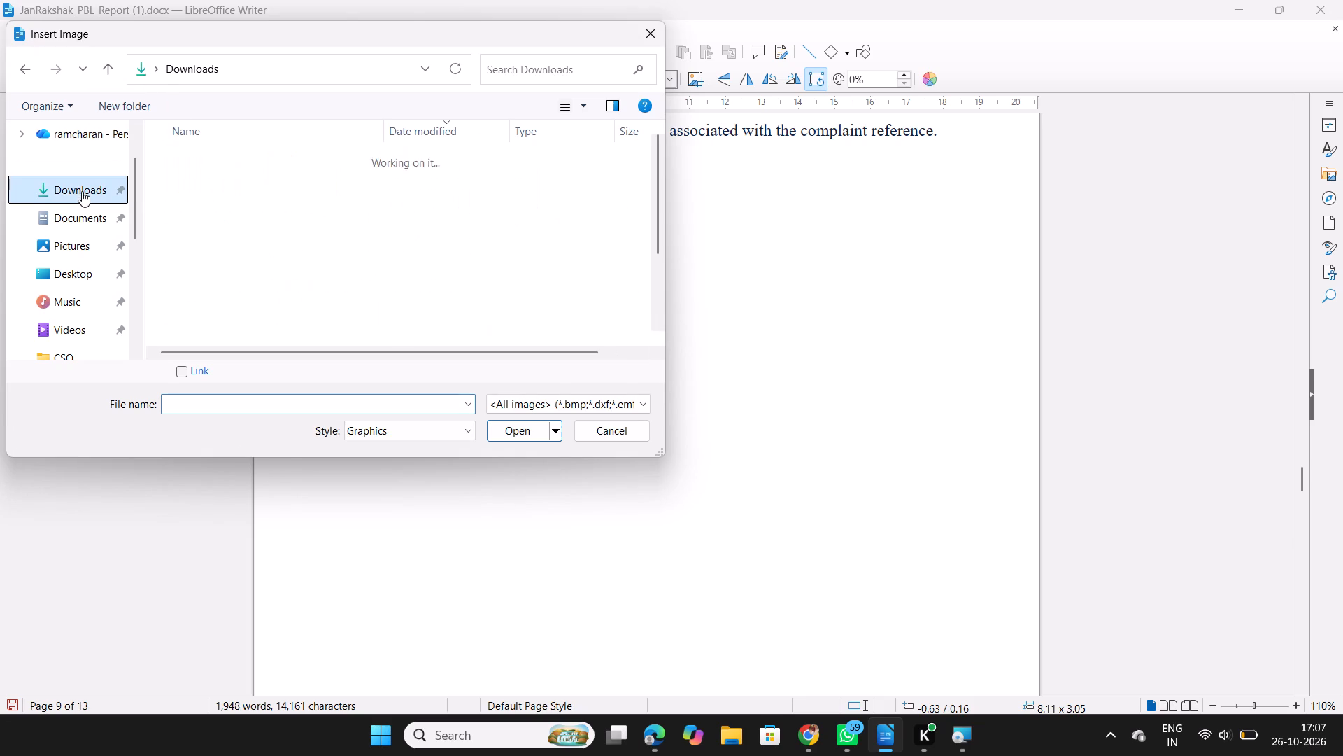
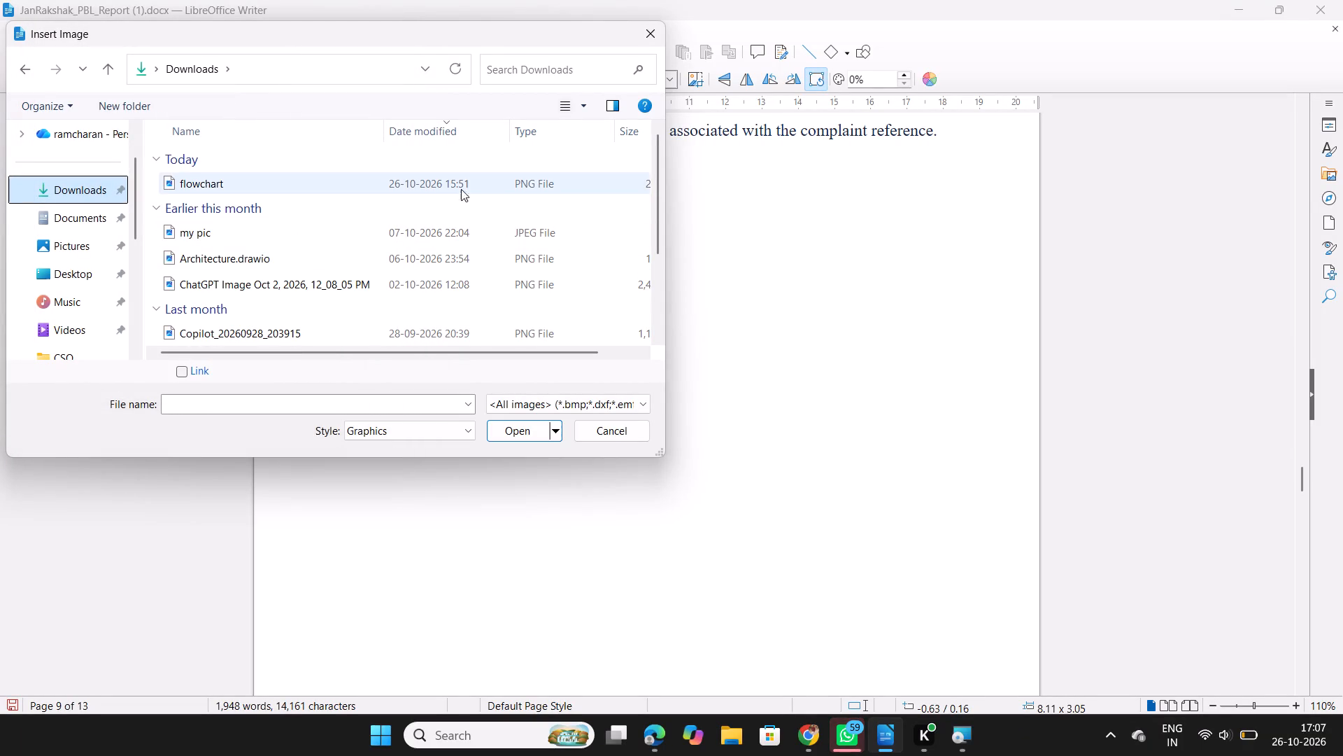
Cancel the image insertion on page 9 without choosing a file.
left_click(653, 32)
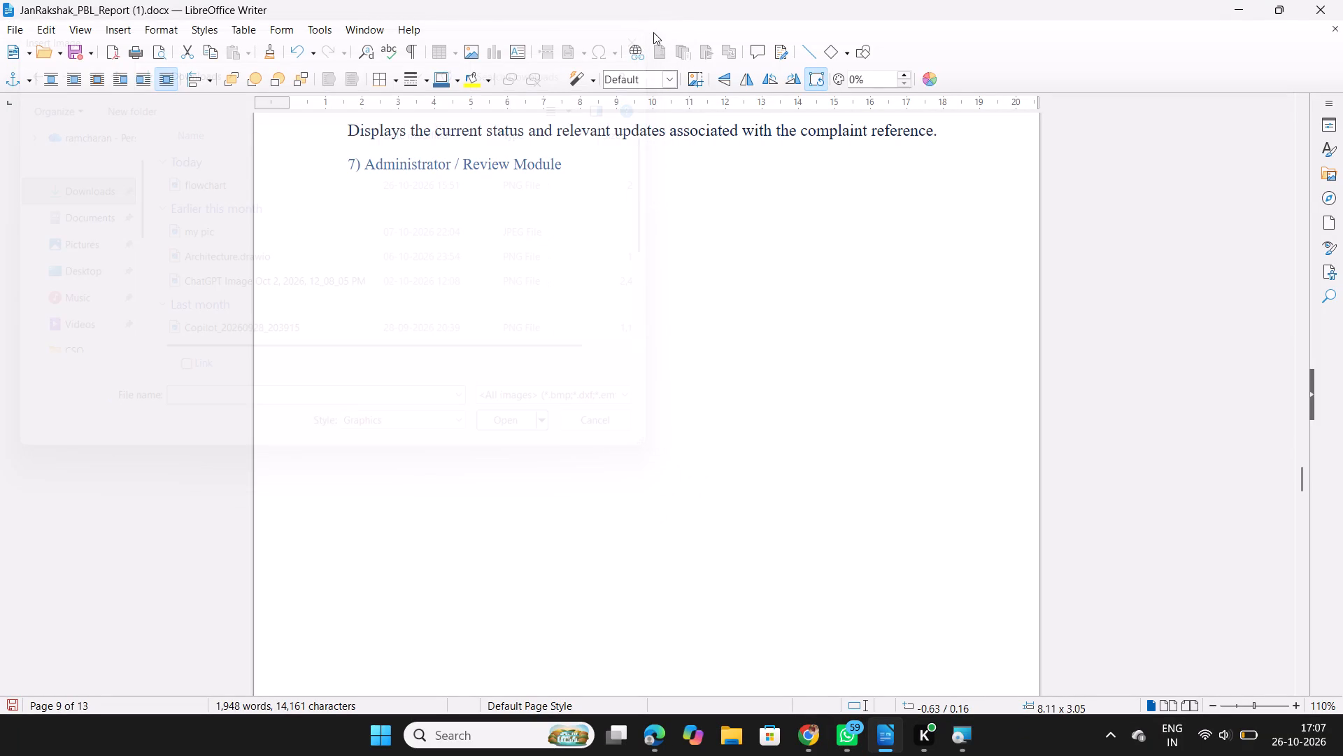
Bring up the file-level commands for the JanRakshak report document.
left_click(22, 32)
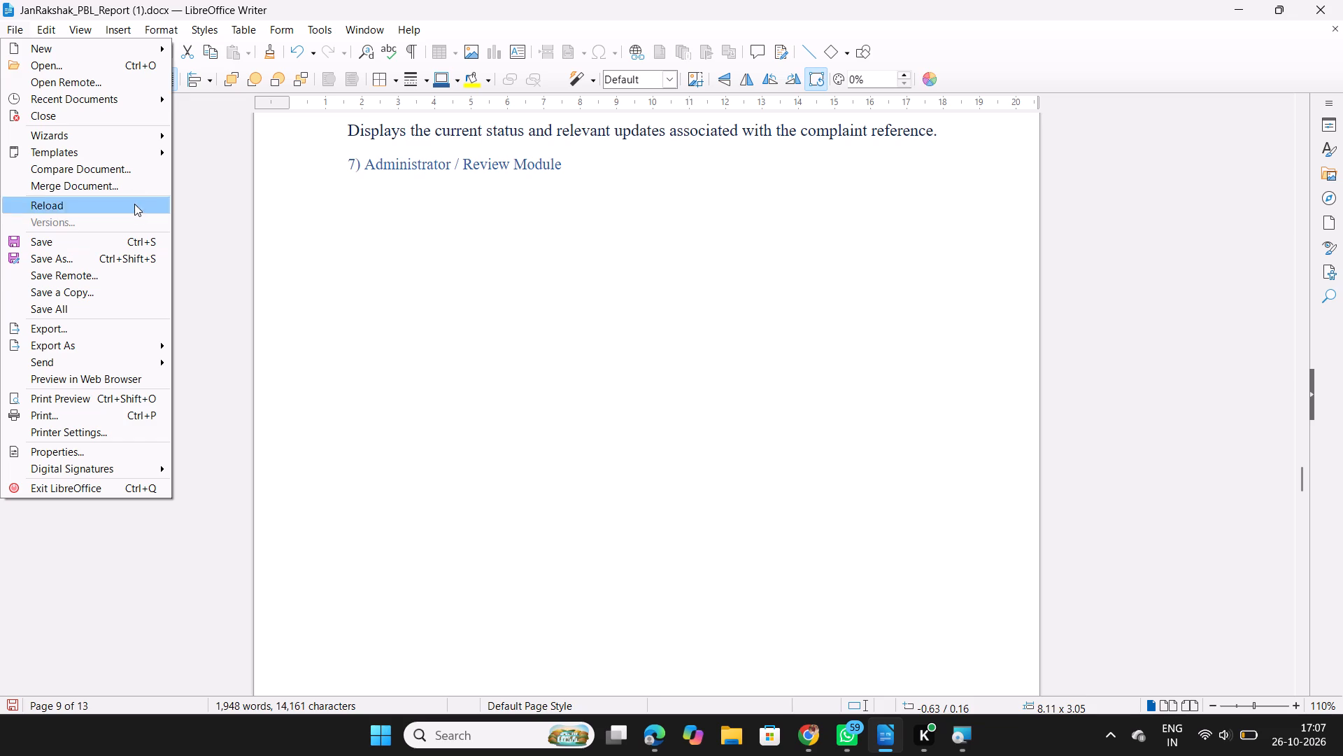
Switch to draw.io, export the Complaint Submission Flow diagram as a PNG at 100% zoom, save it to the device and preview it.
left_click(94, 329)
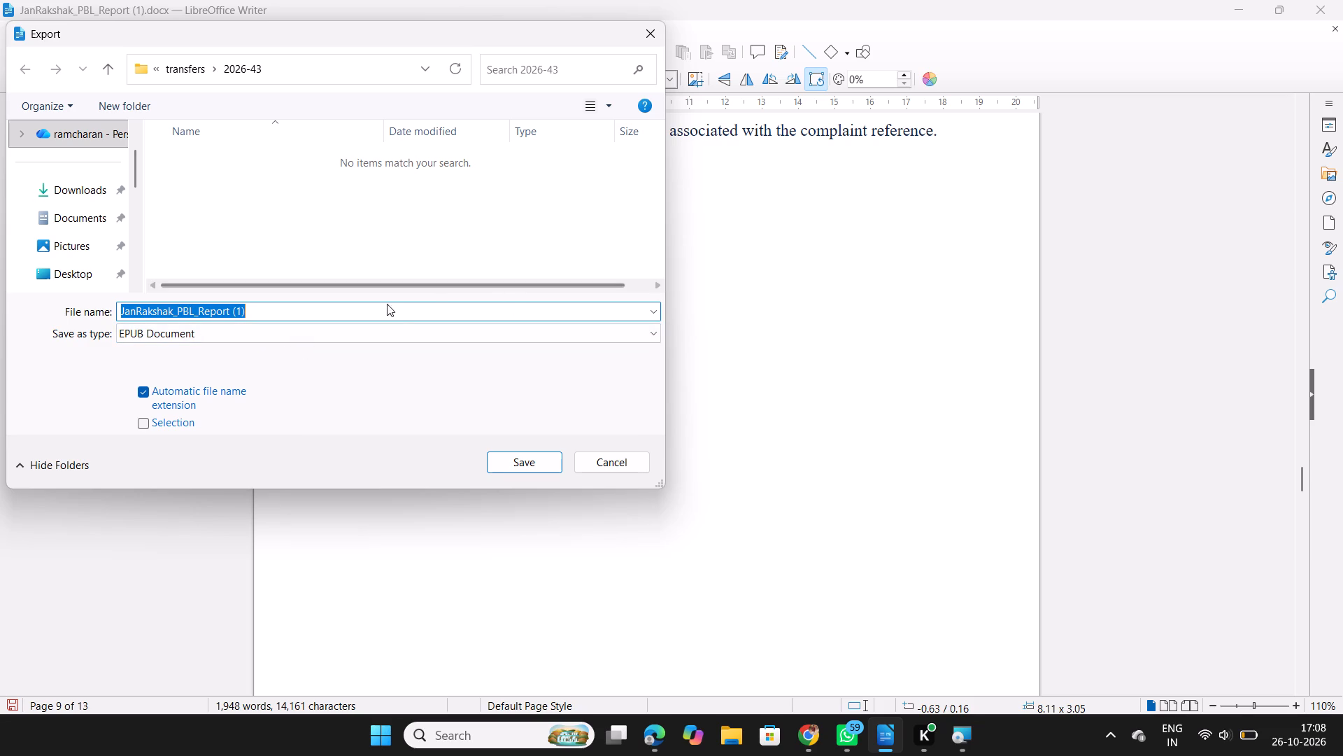
left_click(643, 34)
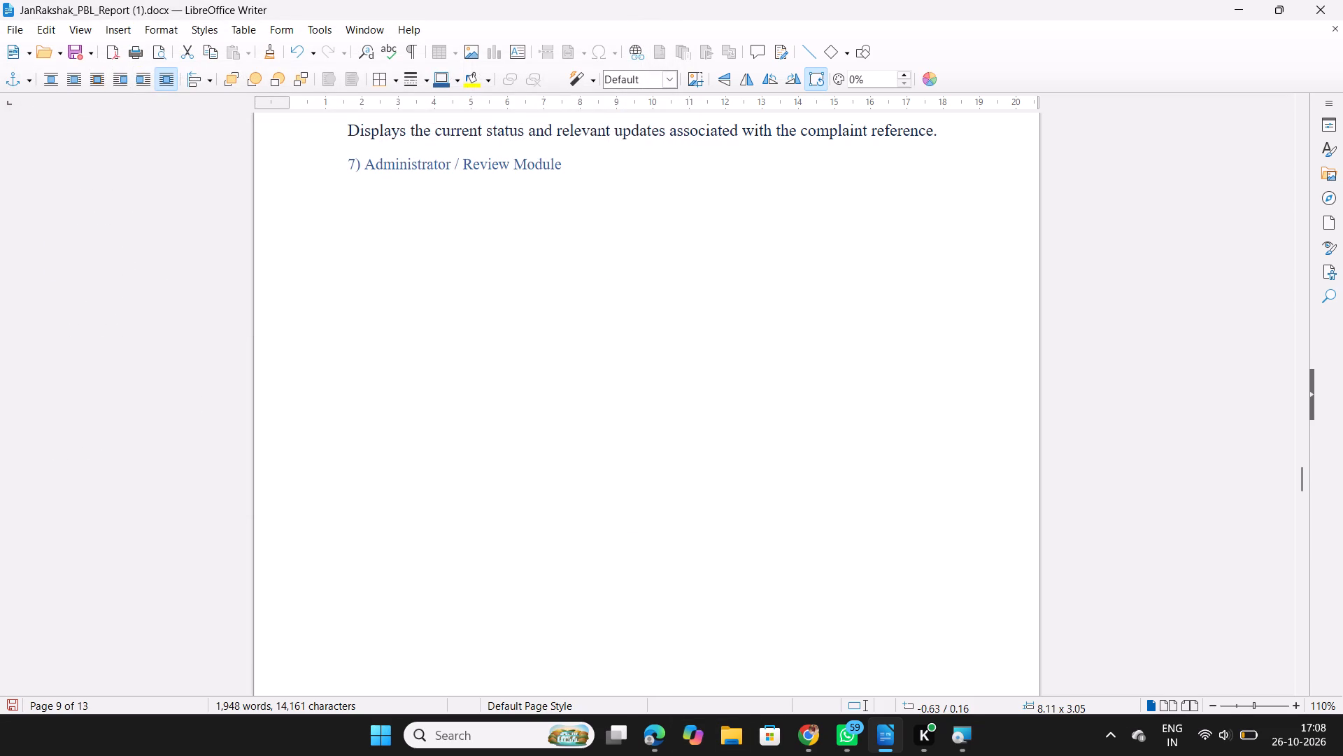
left_click(656, 732)
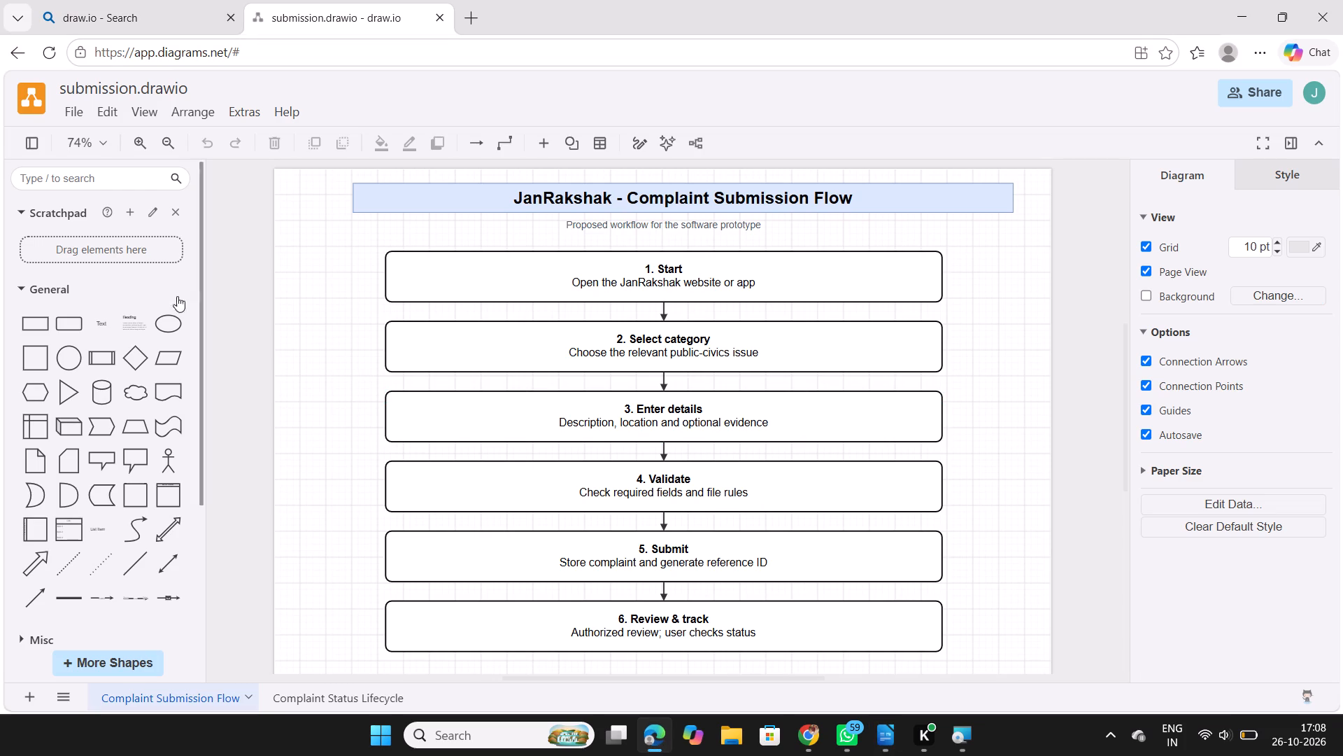
left_click(71, 108)
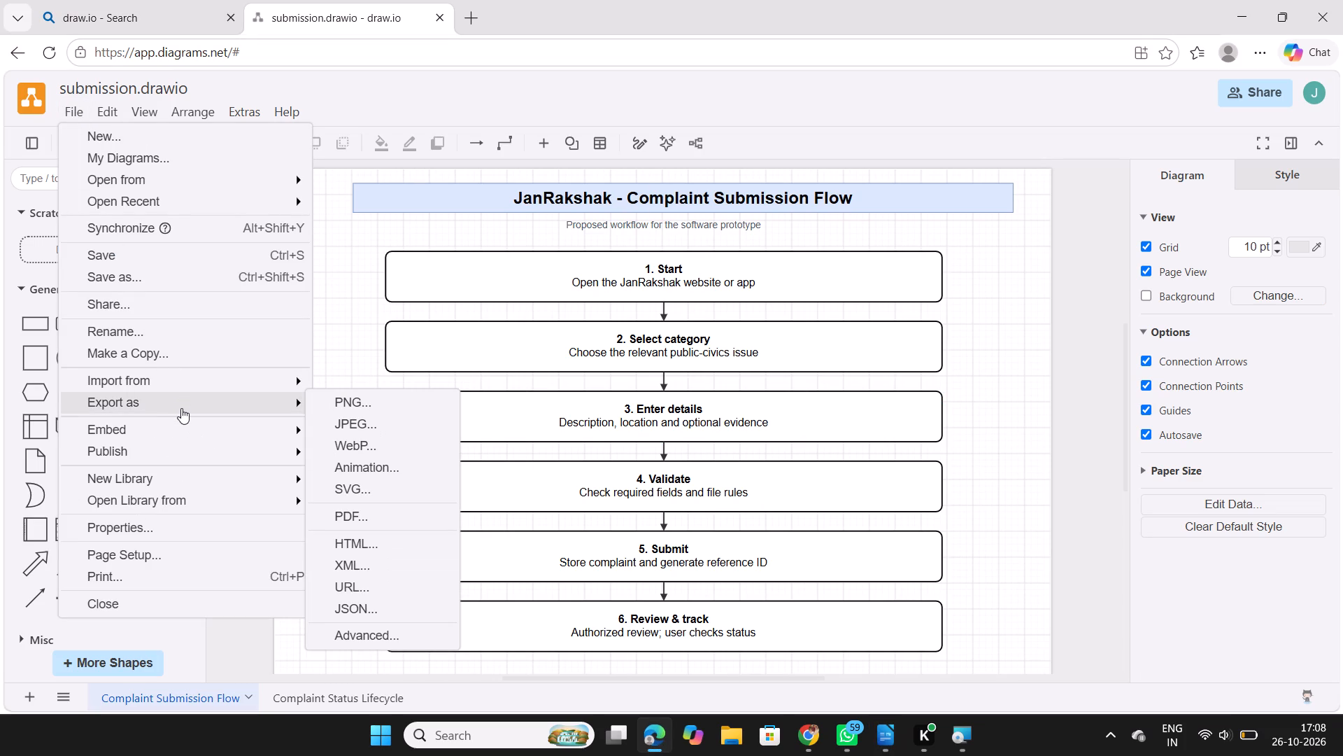
left_click(330, 396)
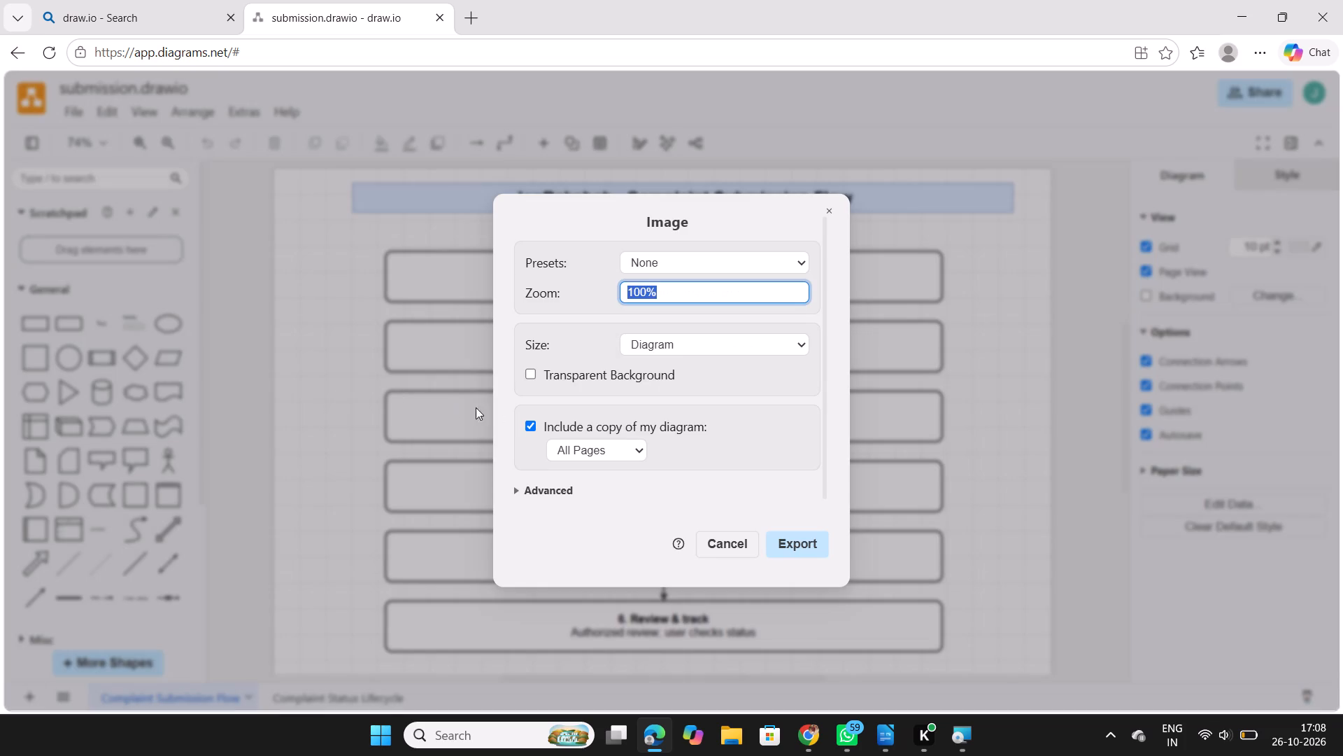
left_click(790, 541)
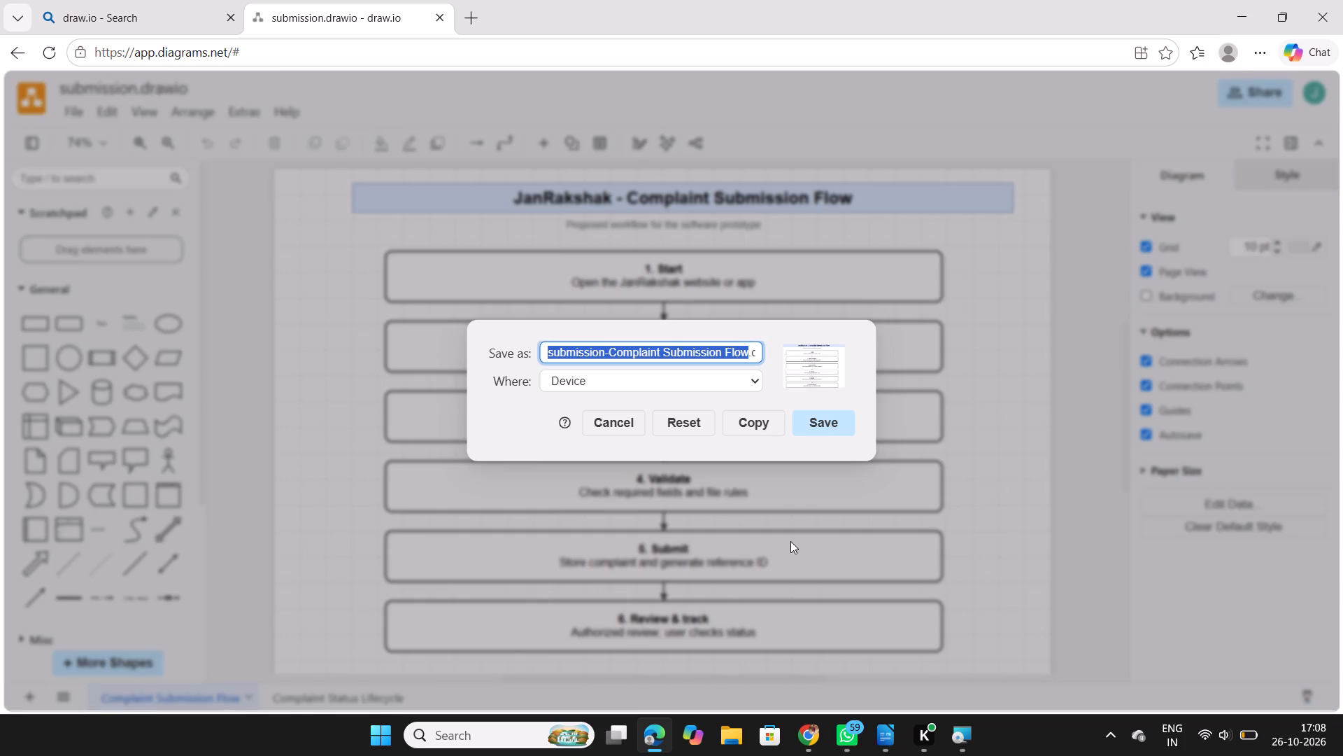
left_click(832, 423)
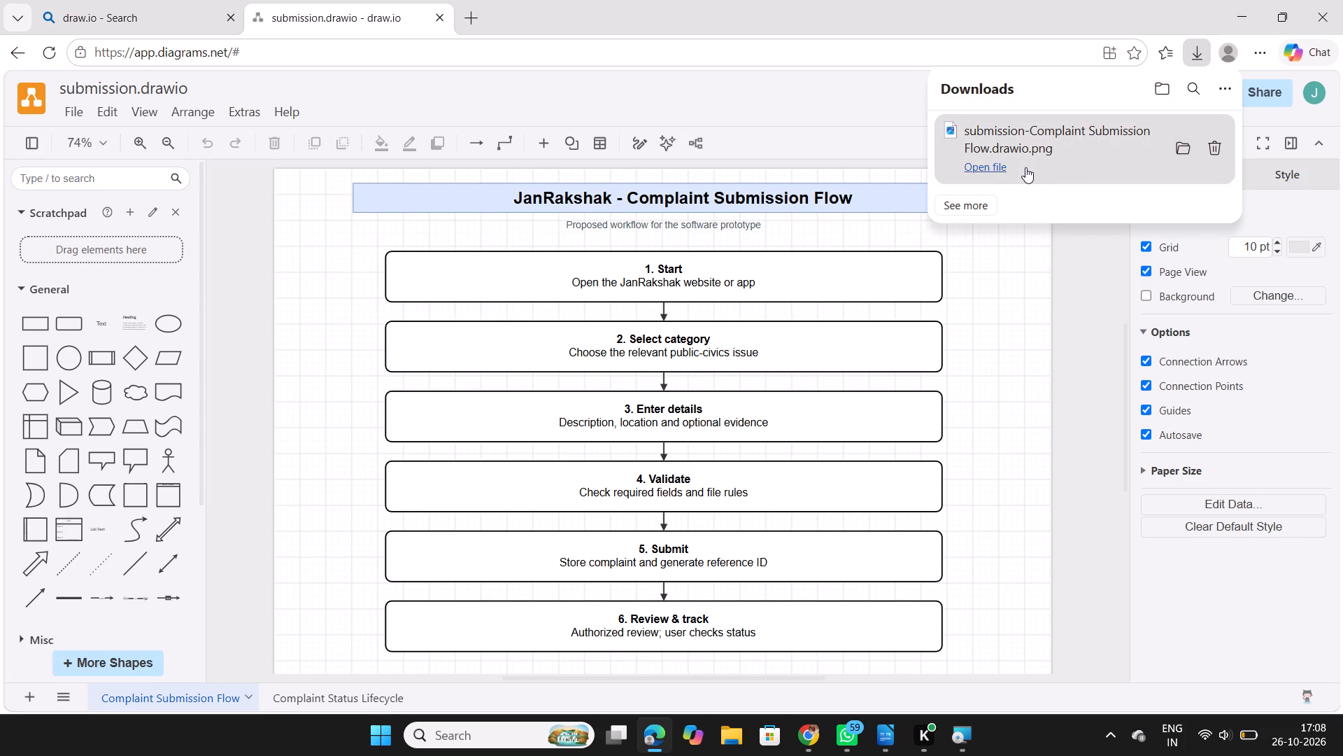
left_click(1000, 171)
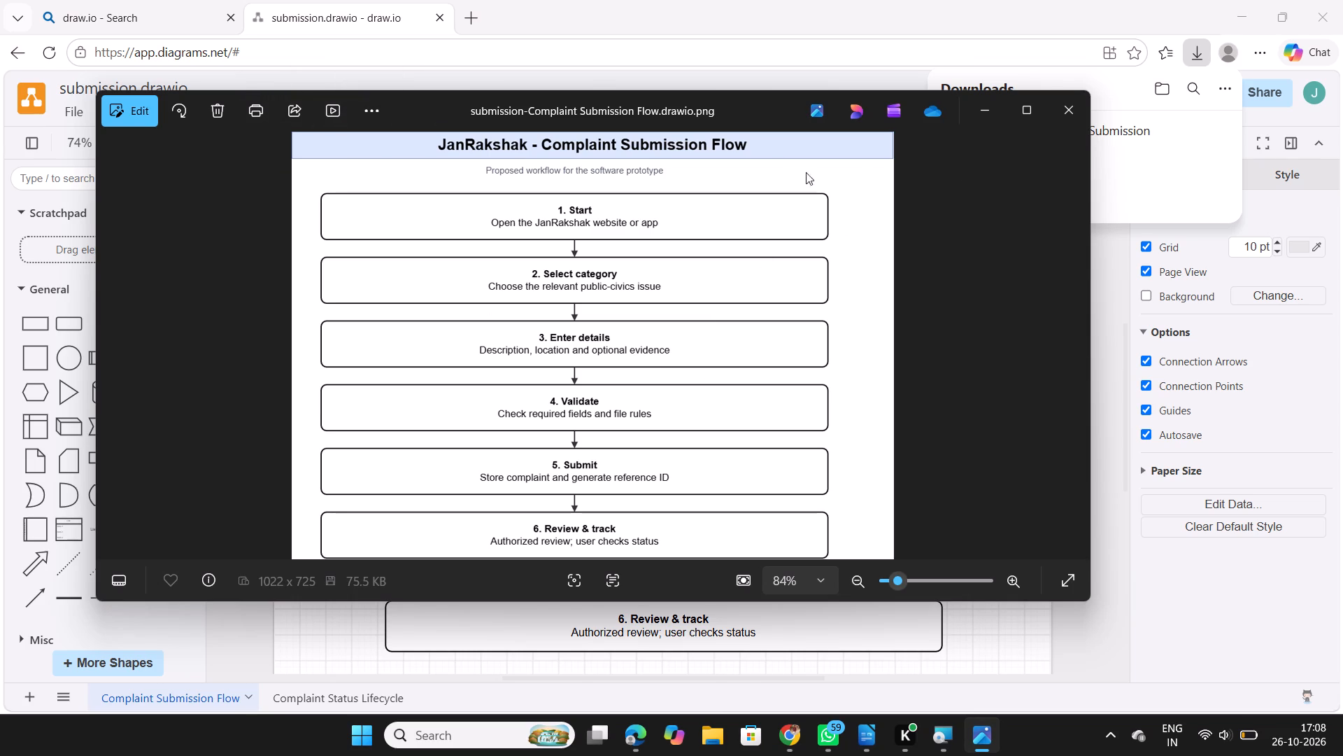
left_click(1072, 108)
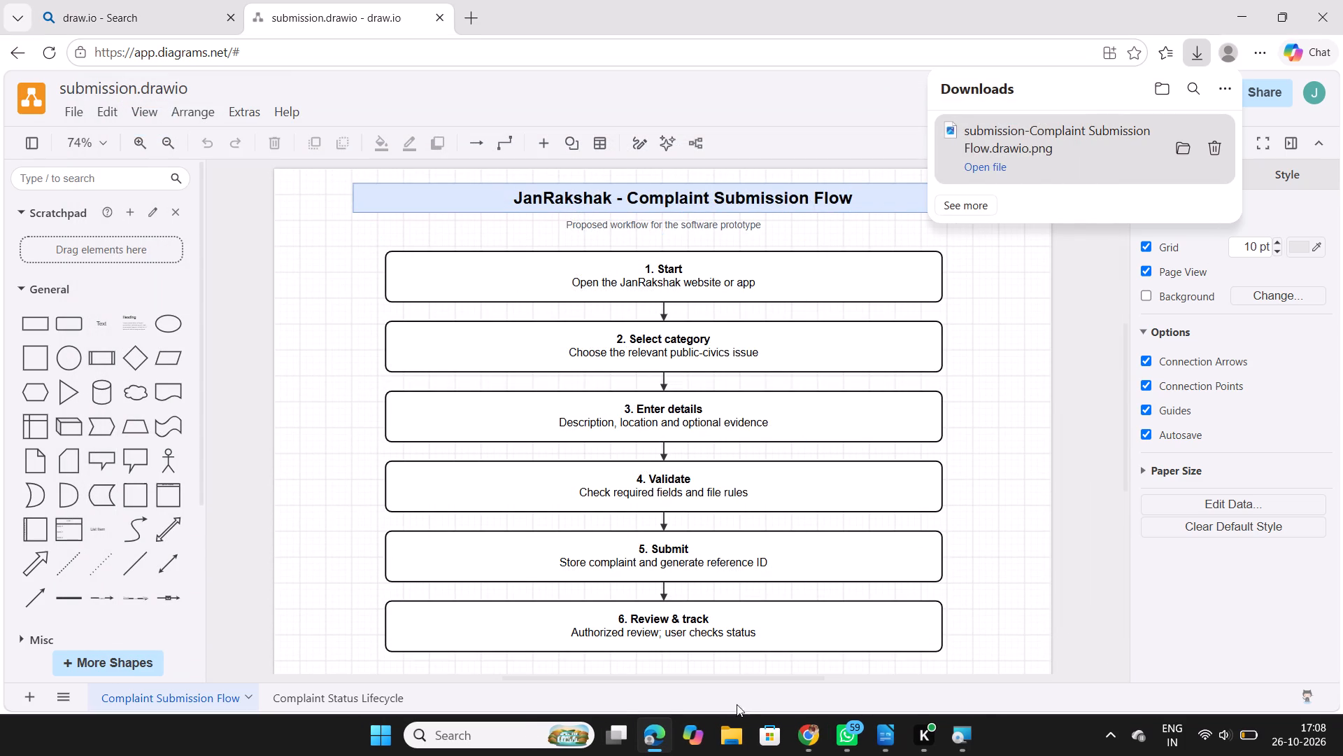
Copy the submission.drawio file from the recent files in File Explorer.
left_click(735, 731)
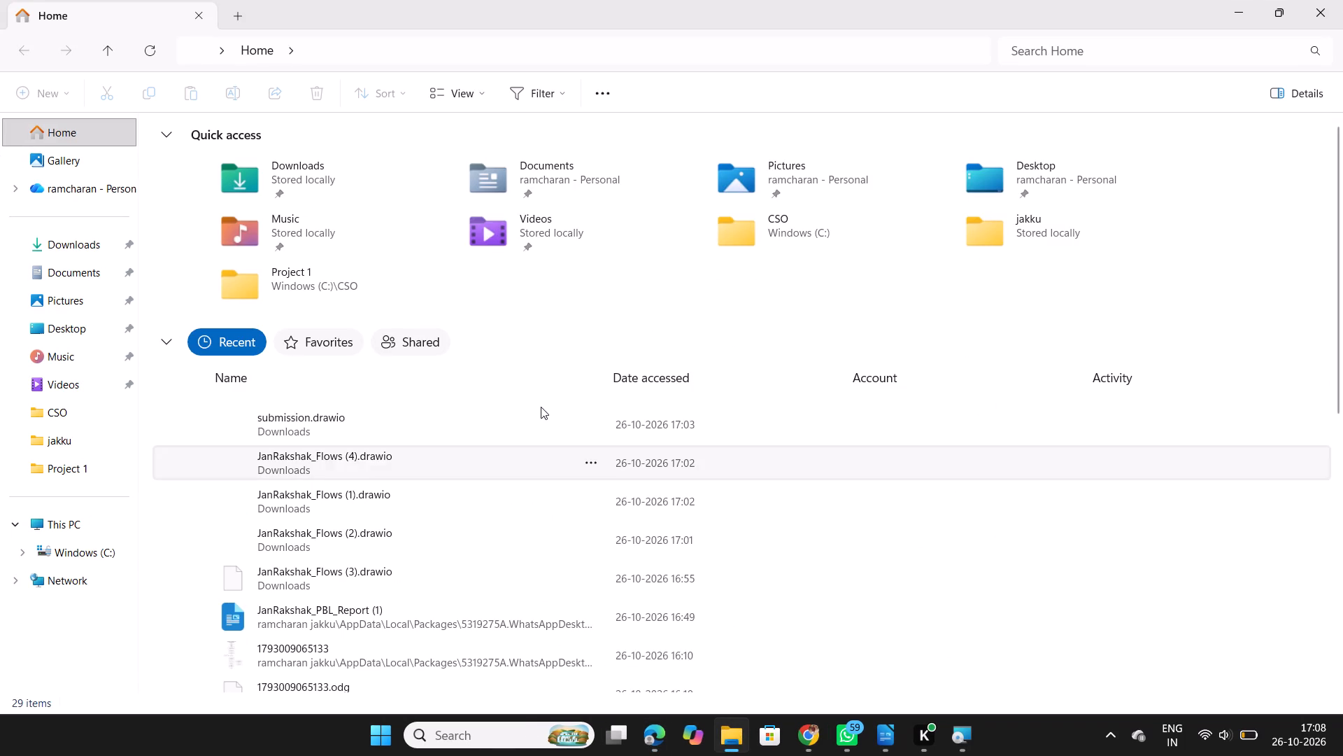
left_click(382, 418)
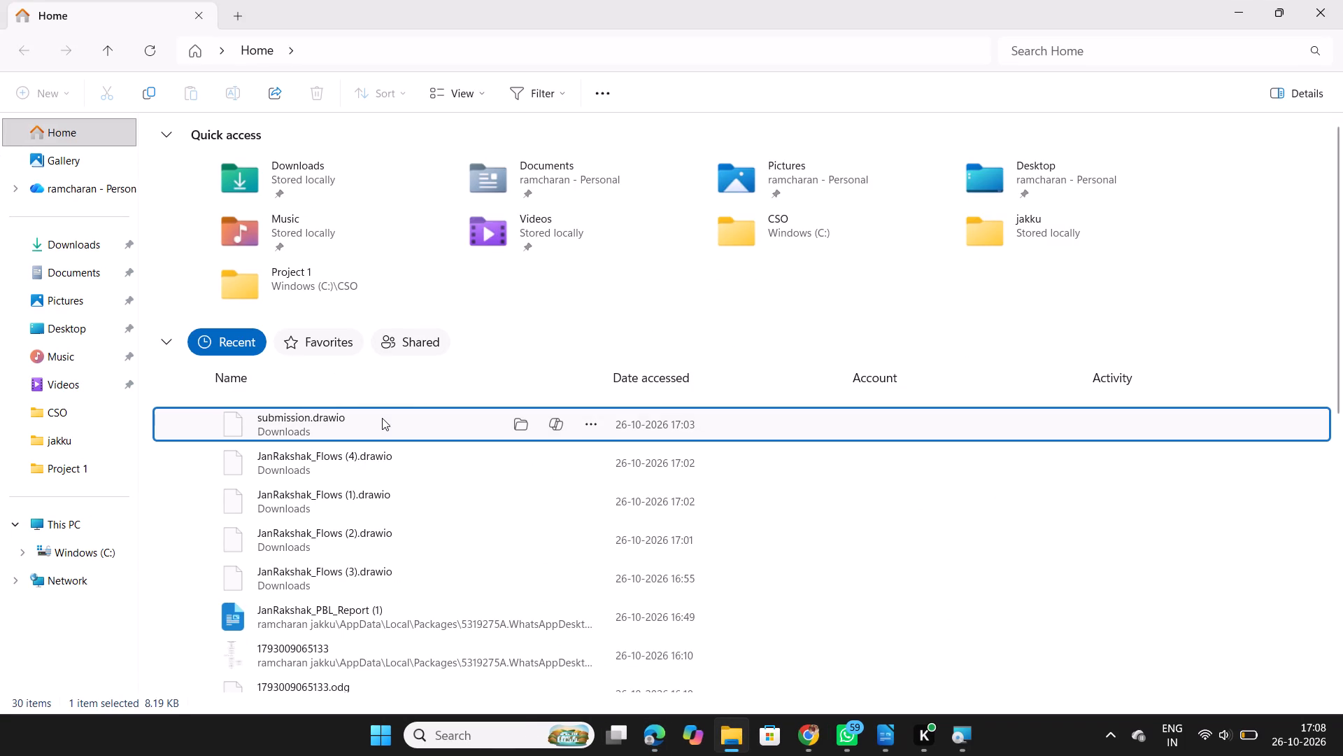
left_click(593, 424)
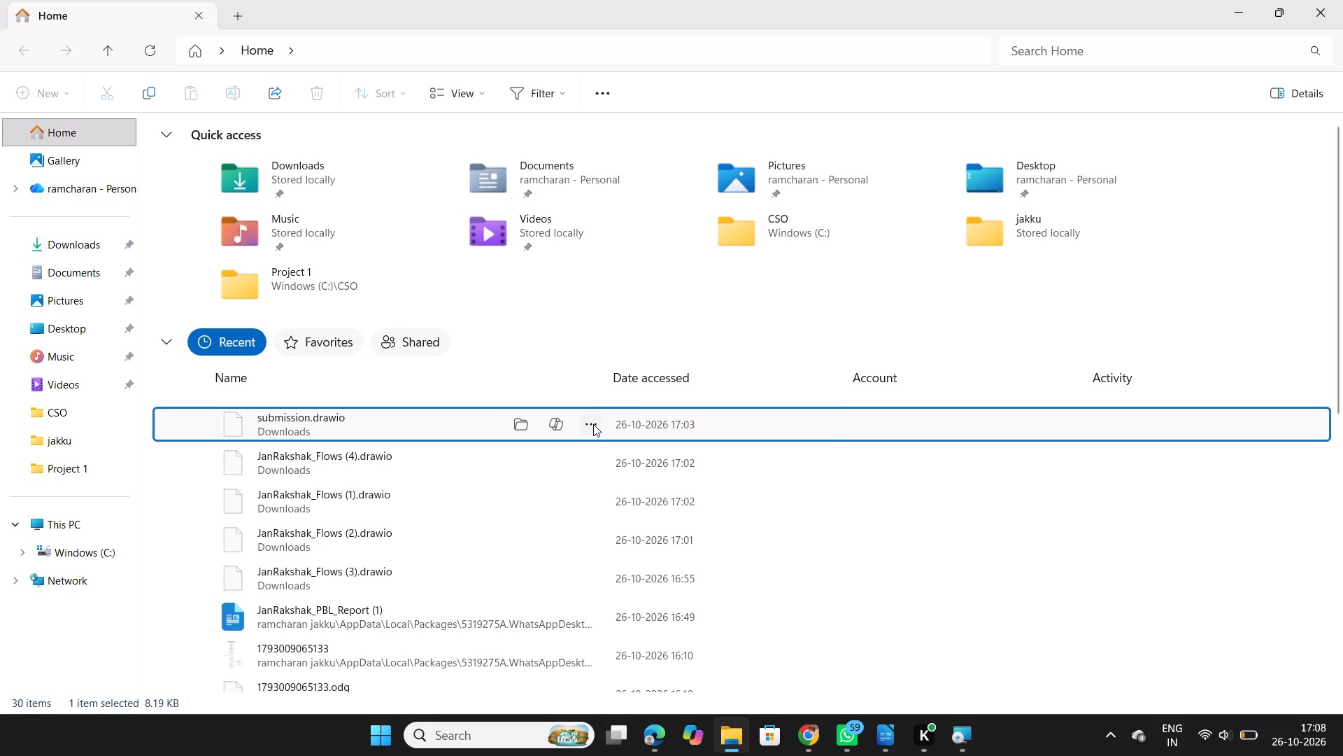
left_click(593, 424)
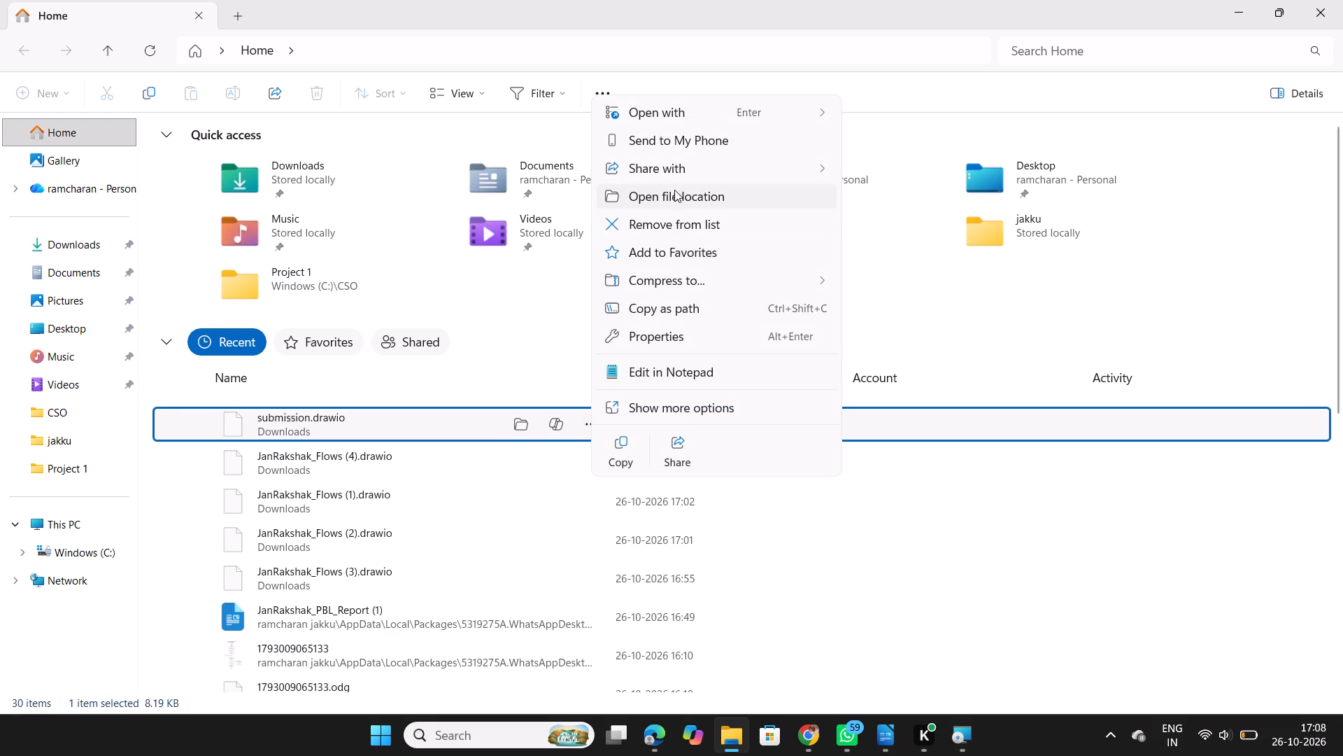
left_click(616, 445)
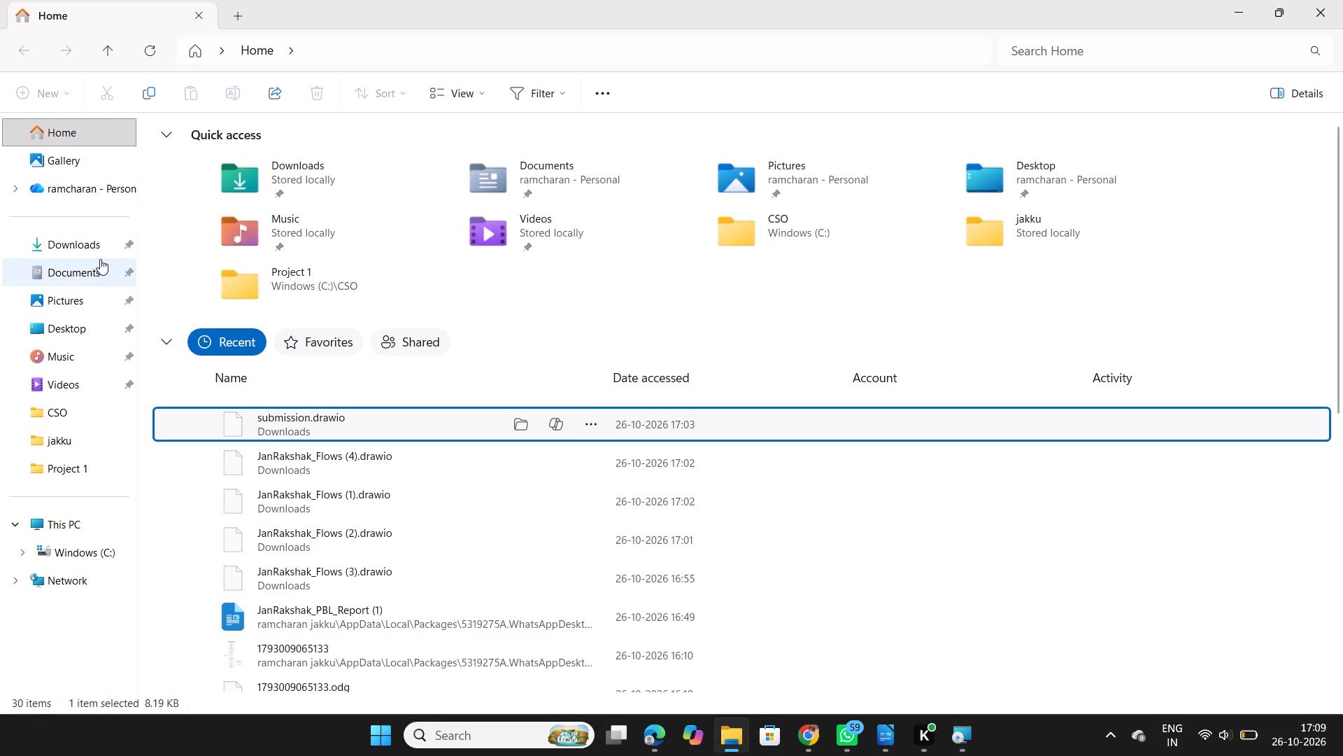
Open the flowchart PNG from the Downloads folder to check which diagram it contains.
left_click(95, 240)
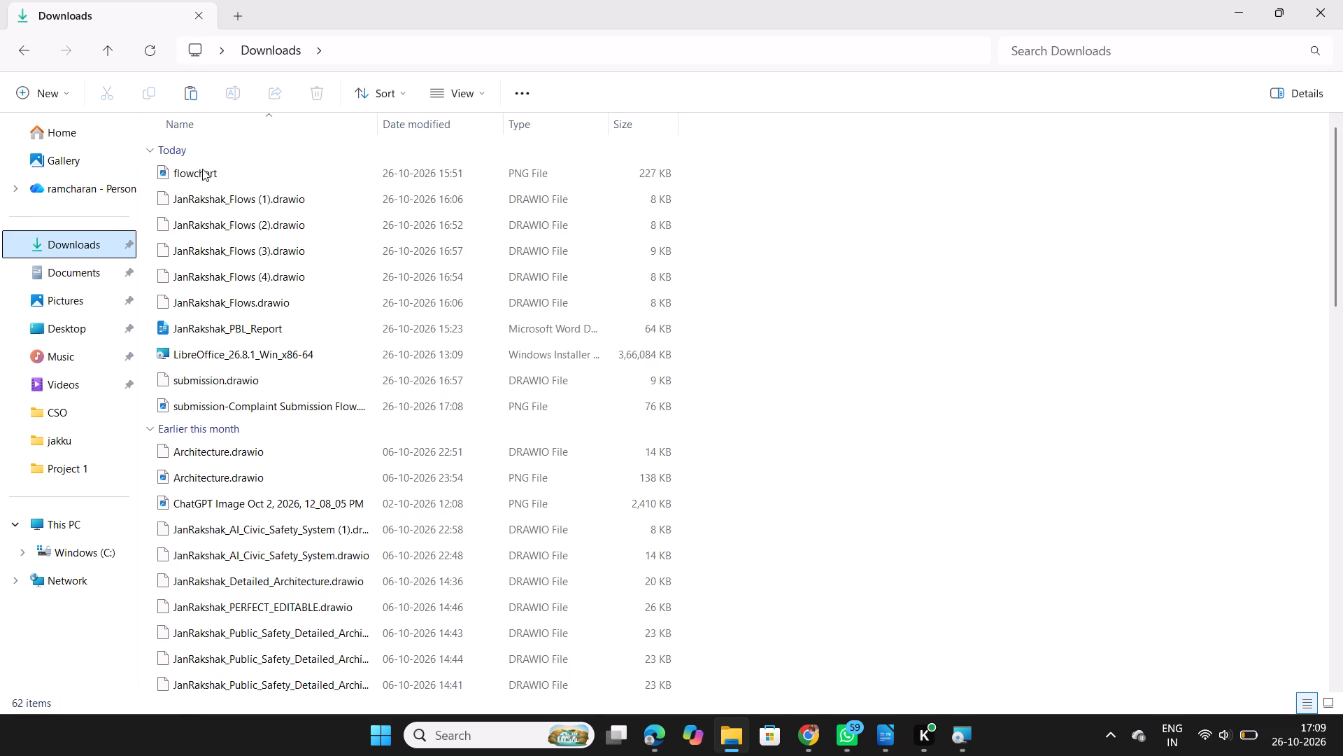
scroll(206, 172, "up", 8)
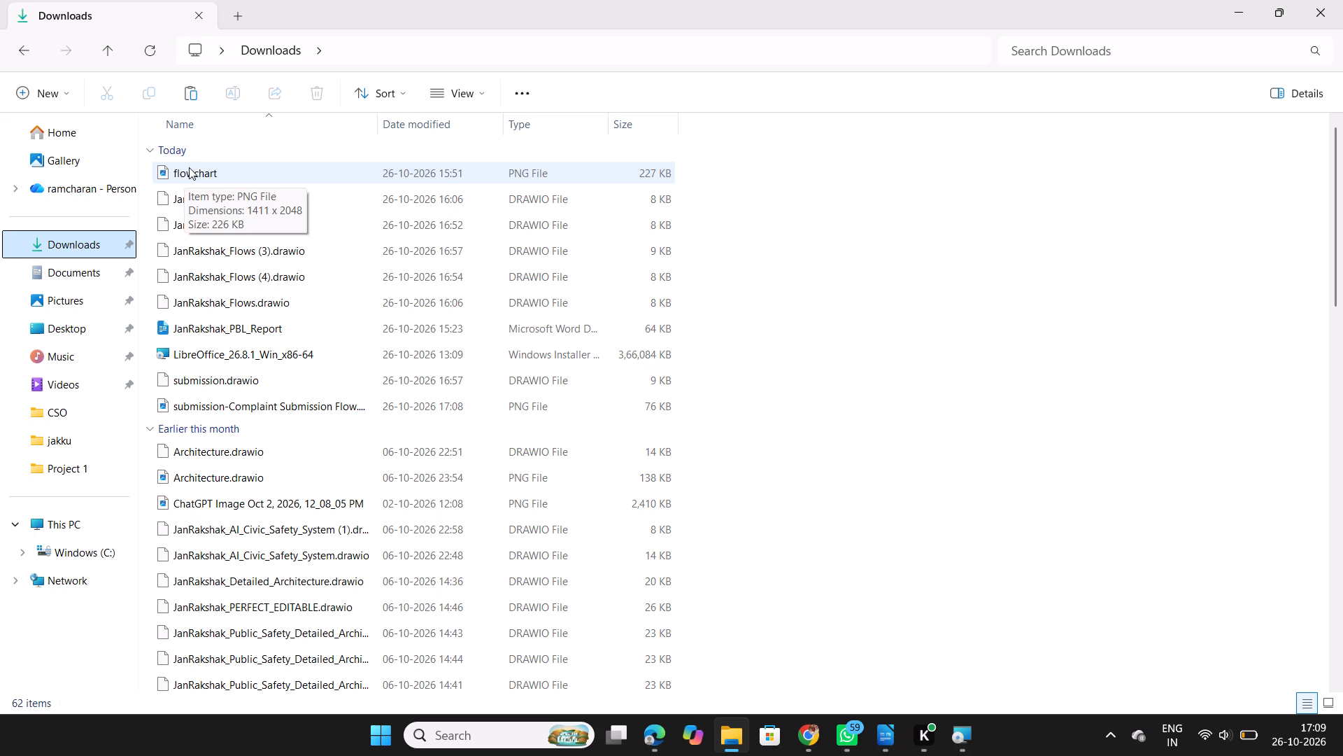
left_click(189, 167)
double_click(189, 167)
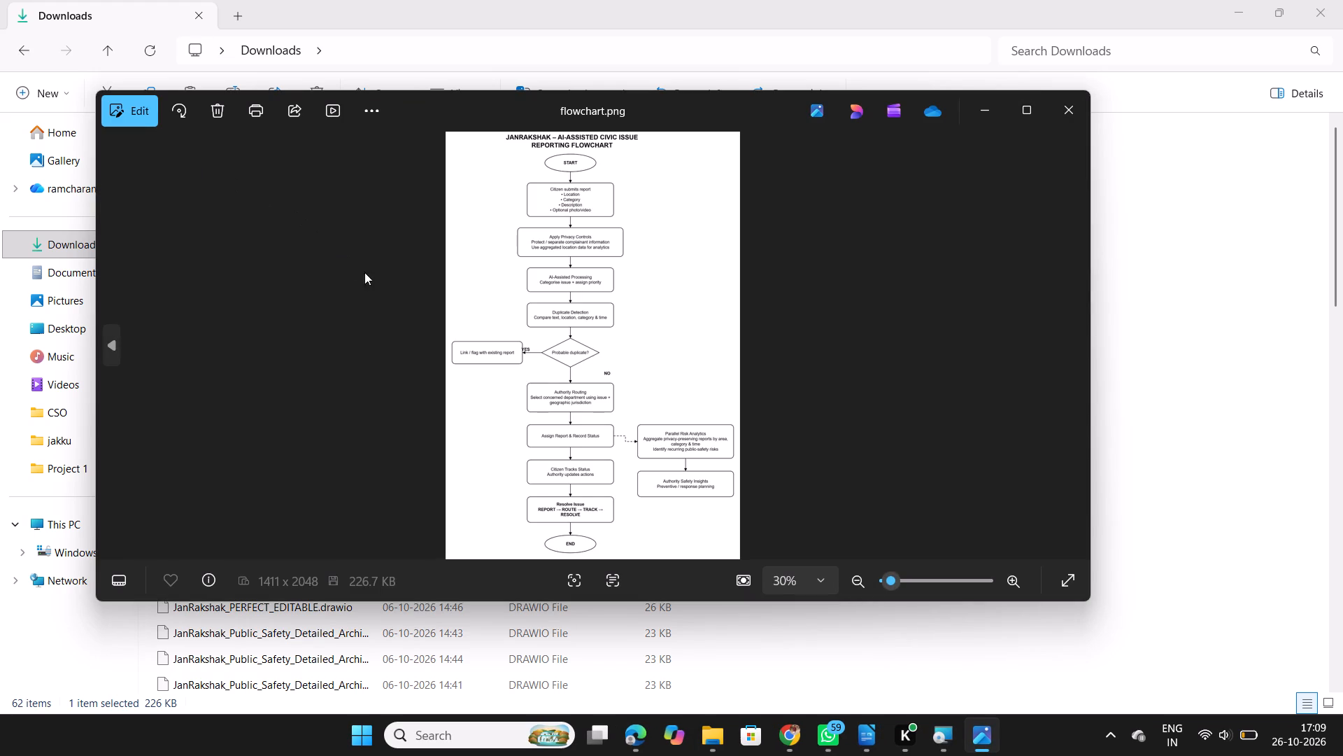
left_click(1076, 105)
left_click(1076, 105)
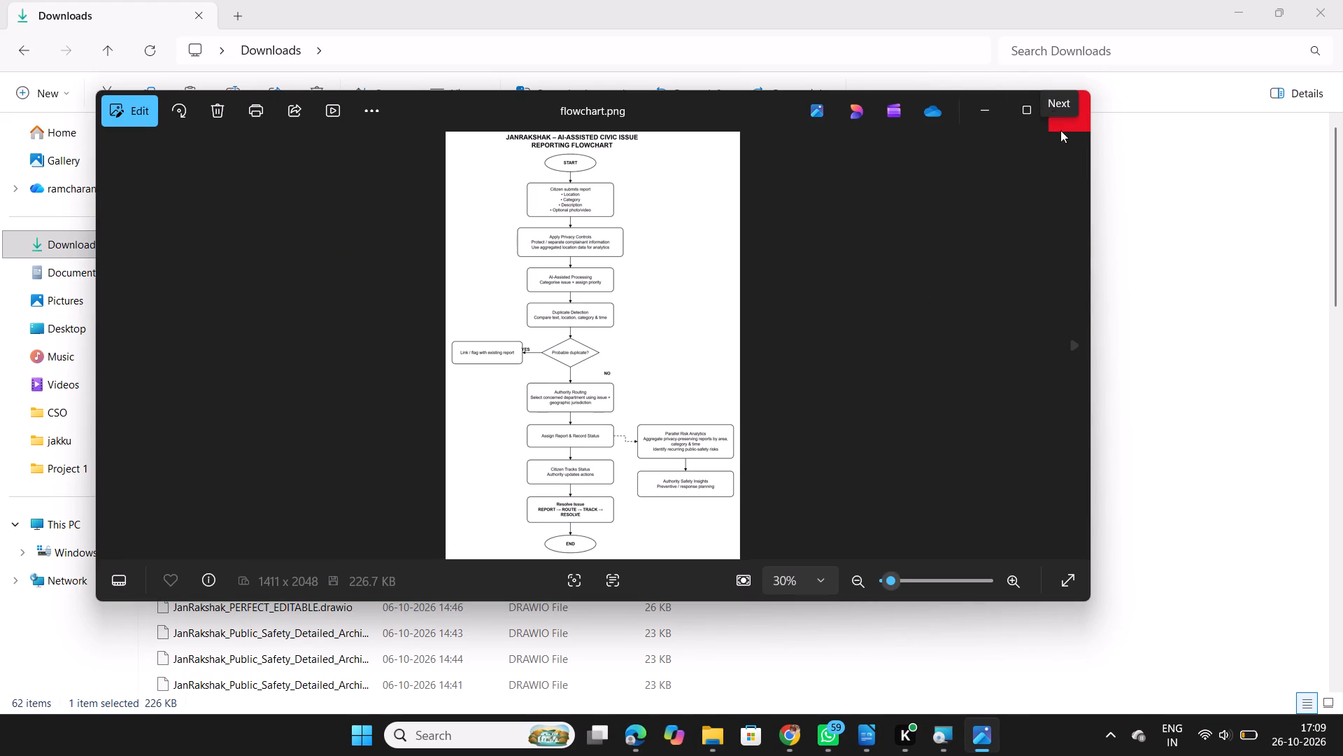
left_click(1065, 108)
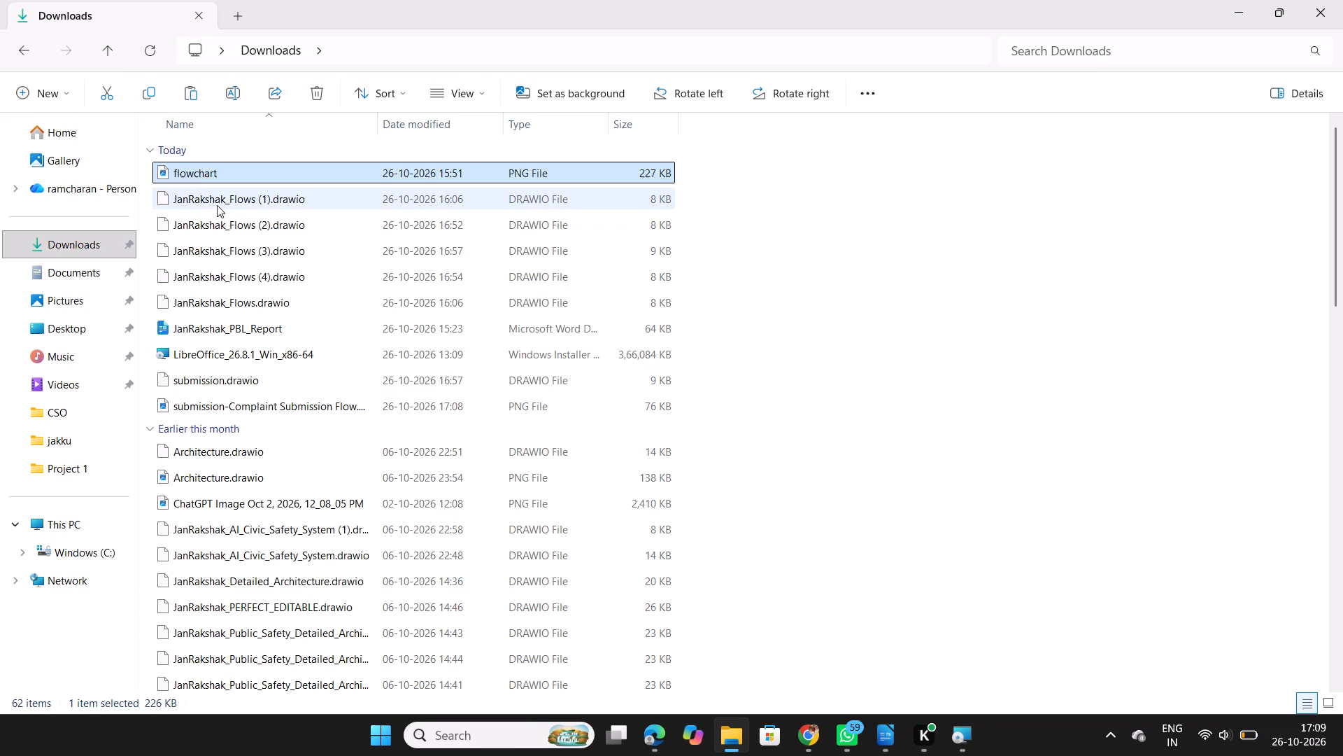
Find and preview the submission-Complaint Submission Flow PNG in the Downloads folder.
scroll(224, 205, "up", 6)
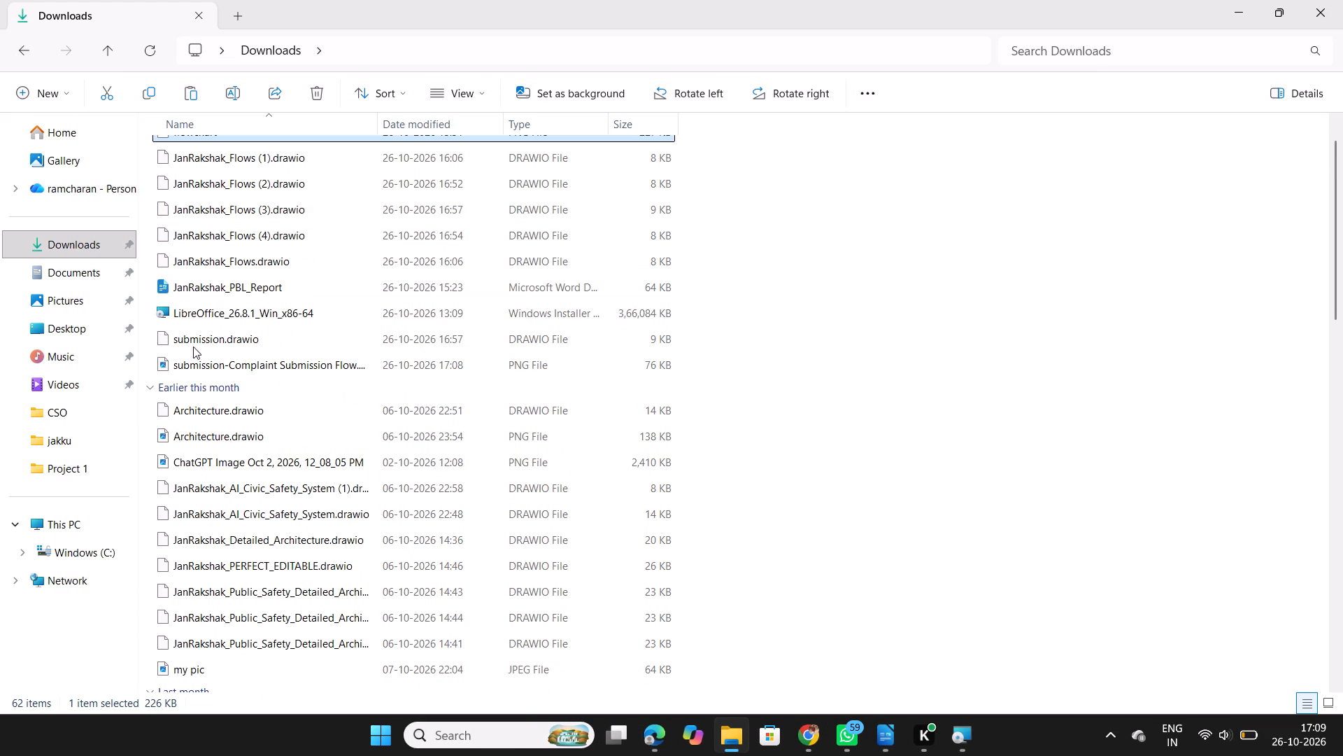
left_click(222, 334)
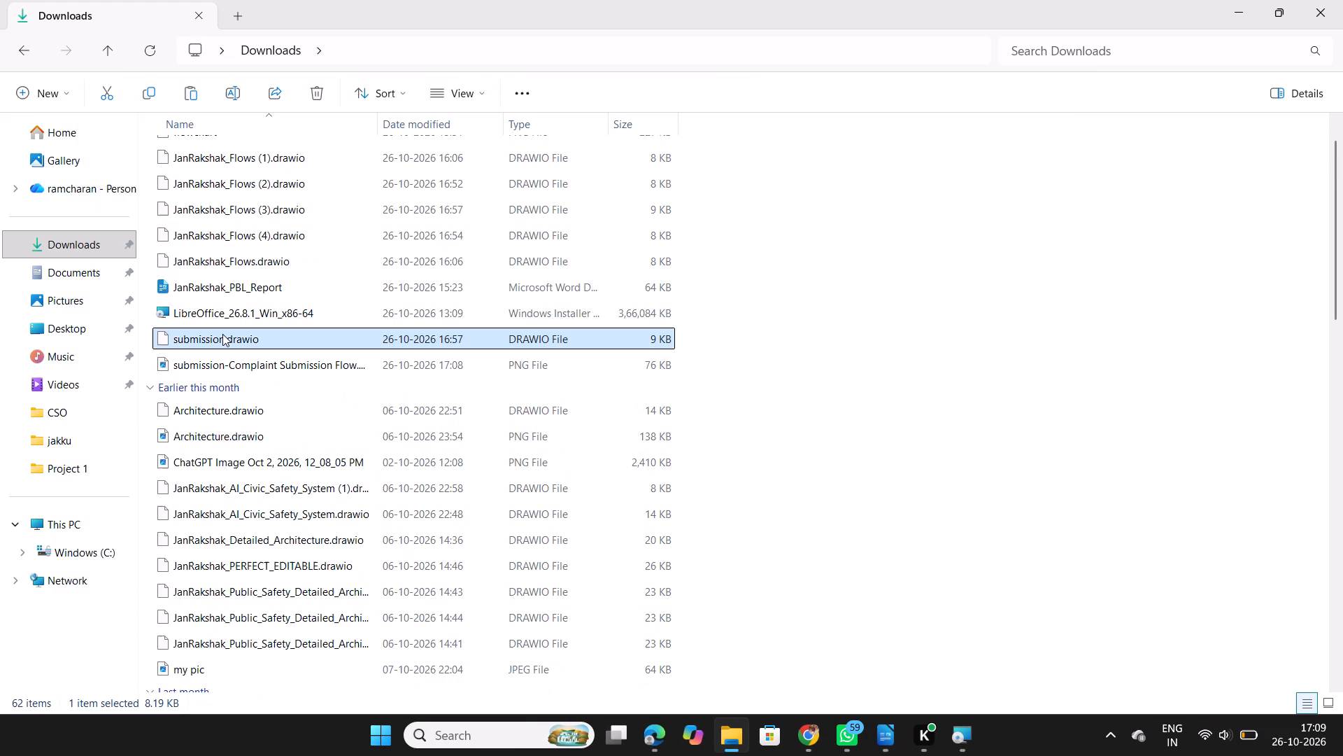
double_click(222, 334)
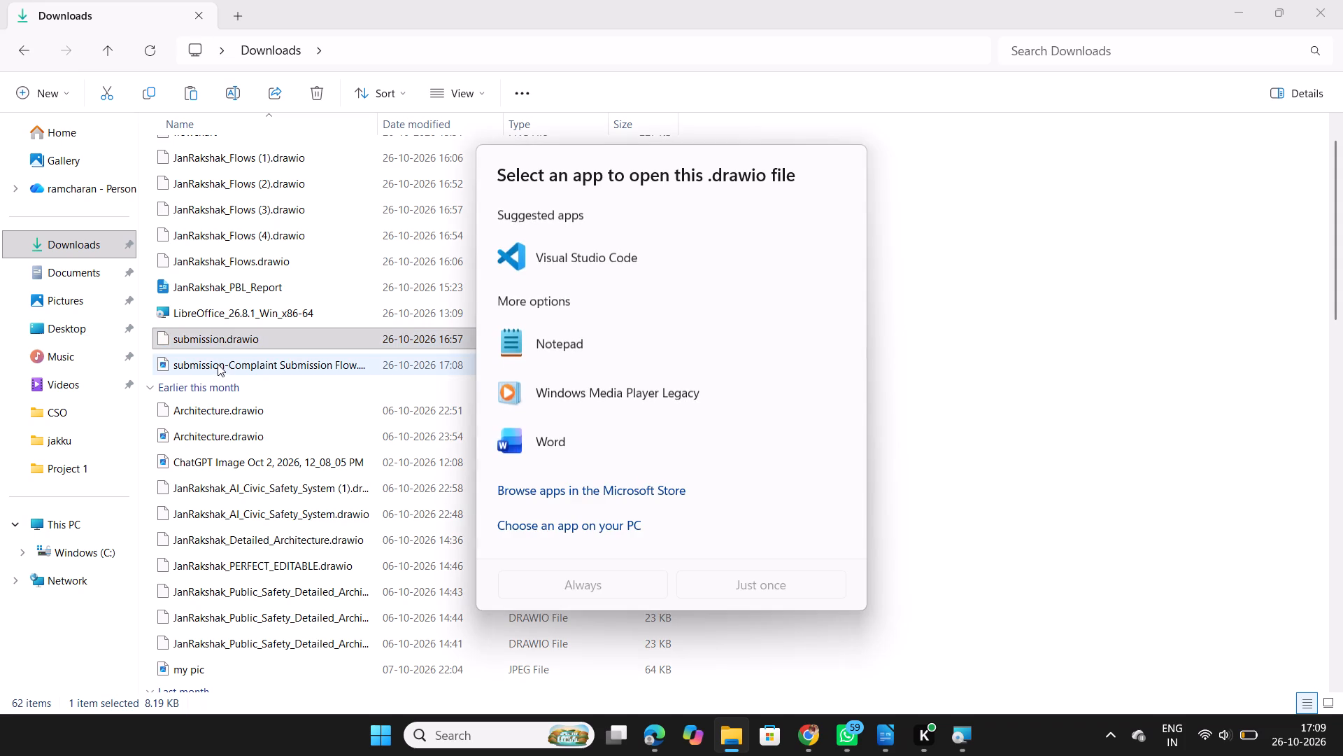
double_click(218, 365)
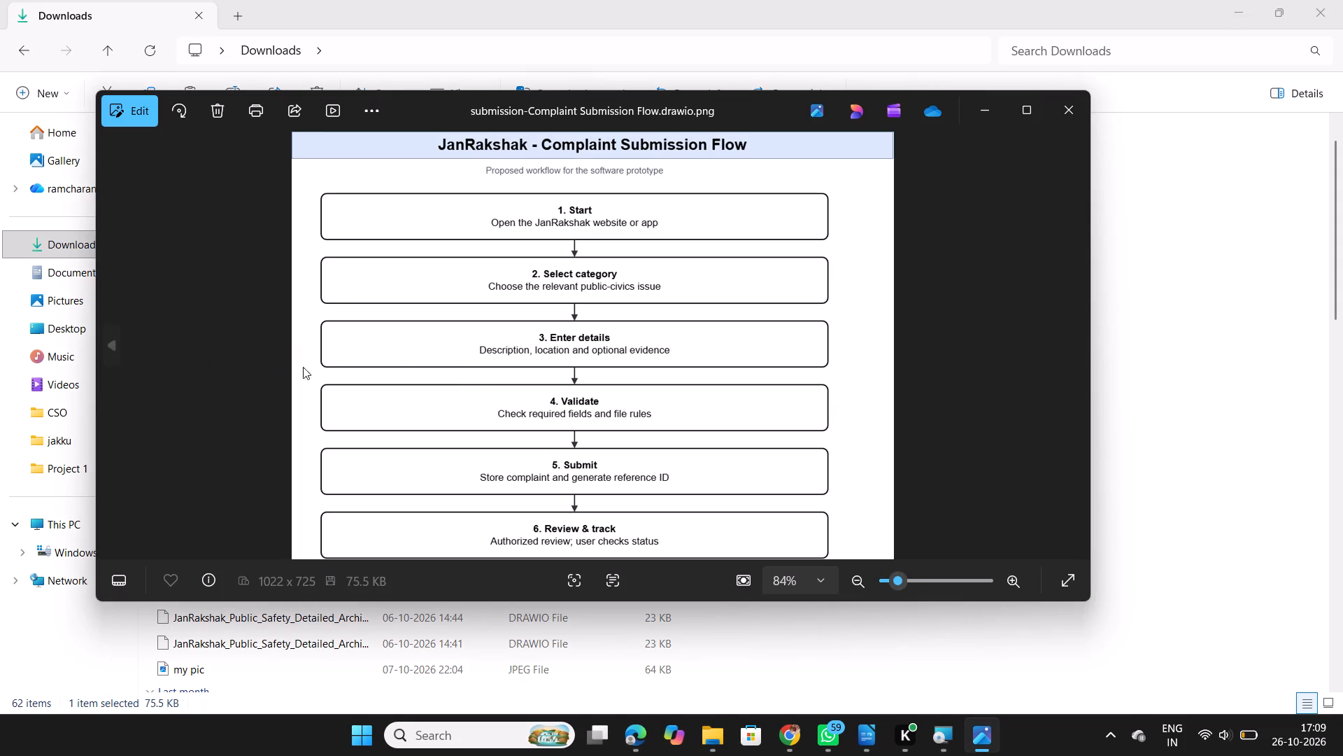
scroll(480, 377, "down", 2)
left_click(1063, 112)
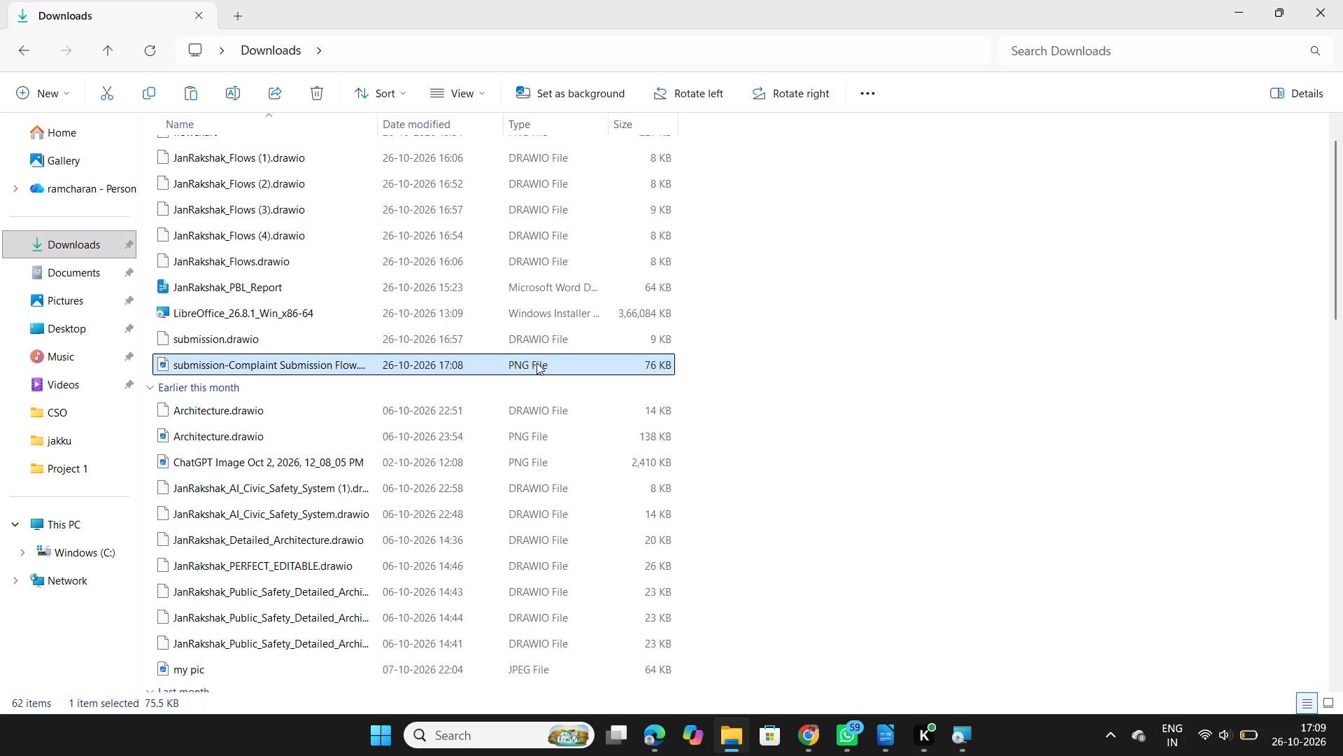
Copy the submission-Complaint Submission Flow PNG and paste it into the Writer report under the 7) Administrator / Review Module heading on page 9.
left_click(356, 362)
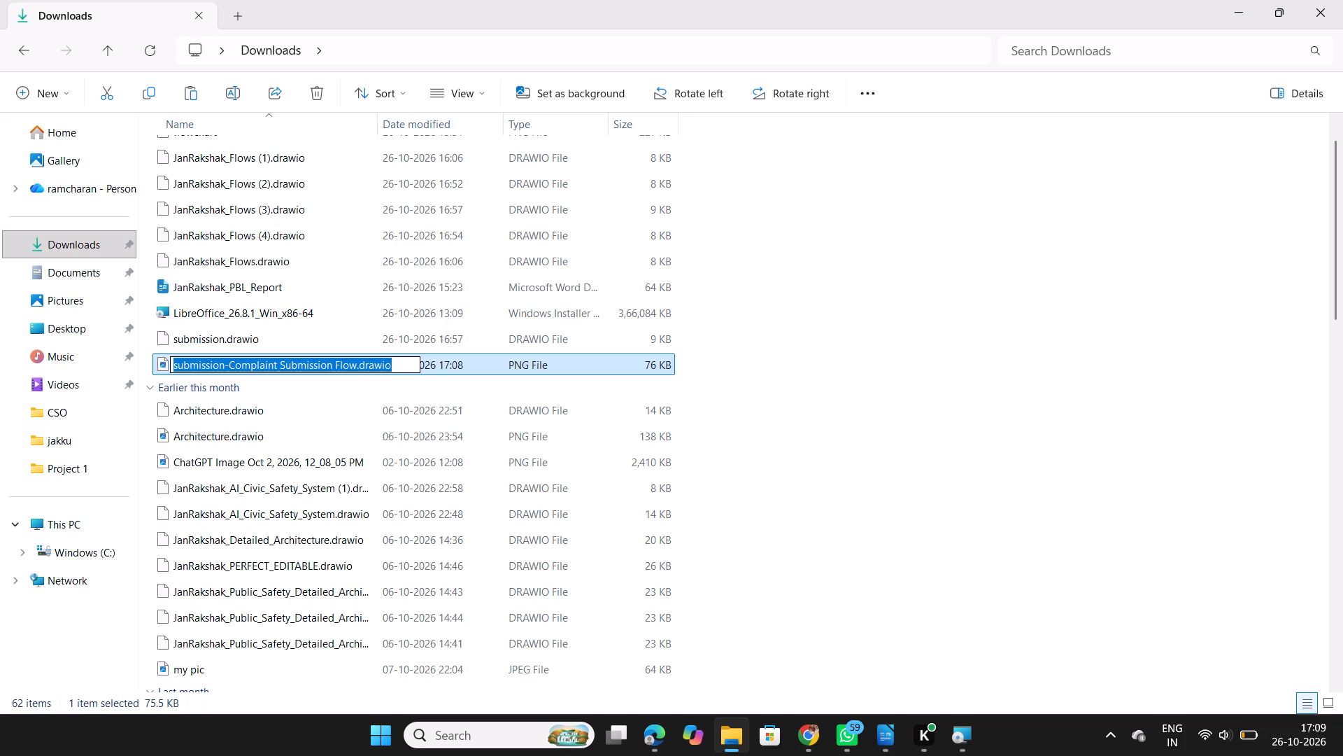
left_click(462, 358)
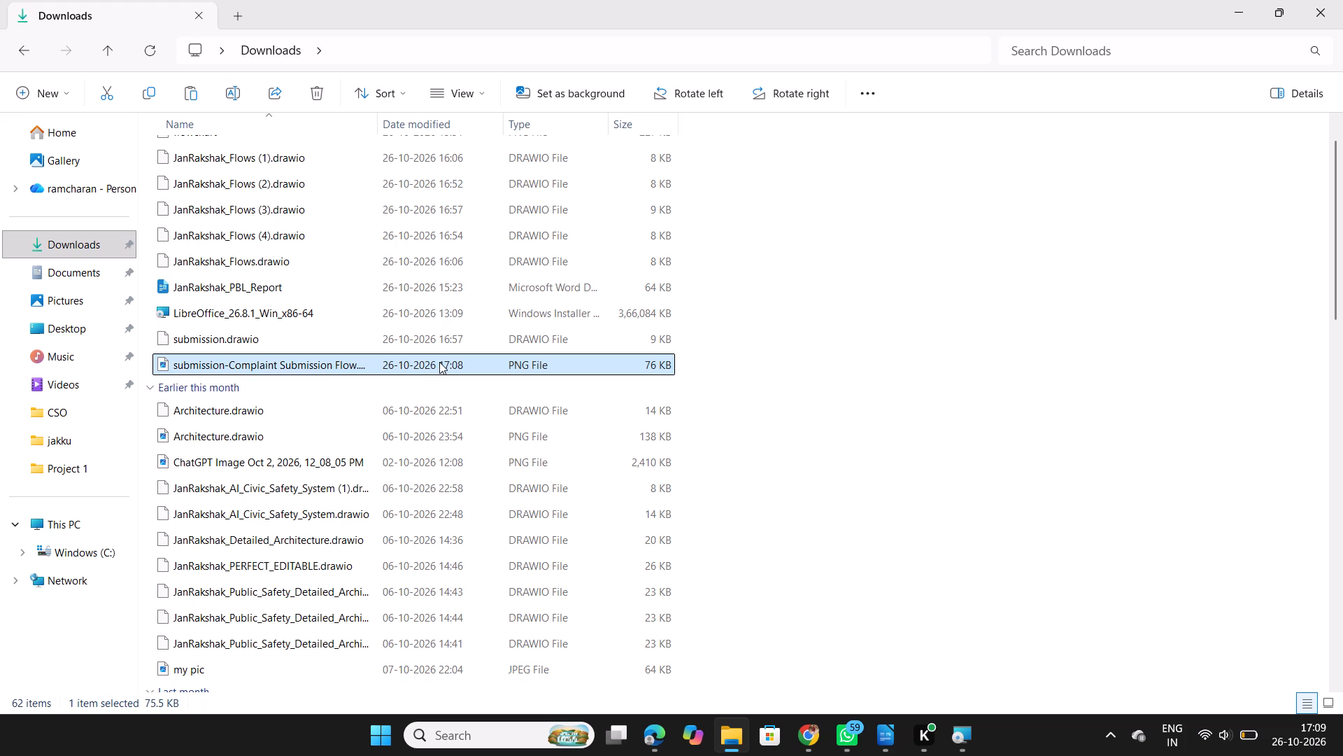
key("ctrl+c")
key("ctrl+c")
left_click(890, 747)
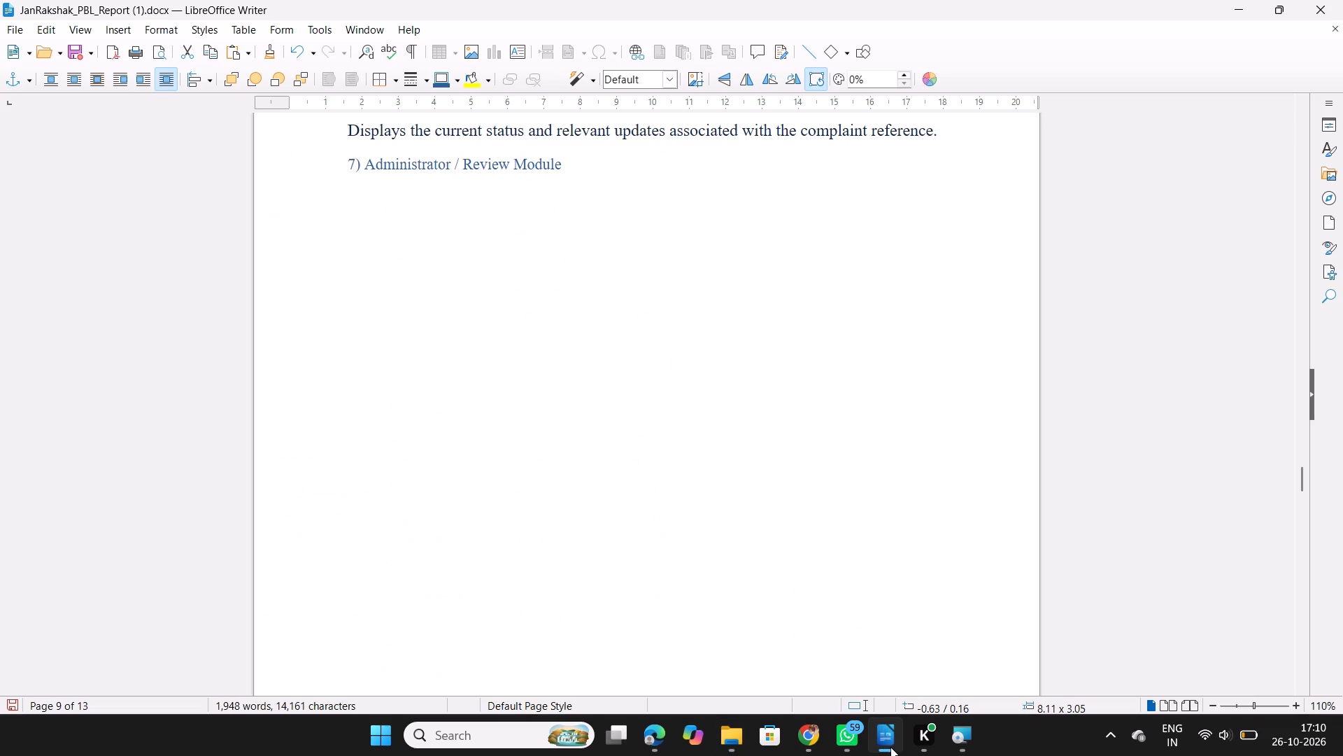
left_click(413, 280)
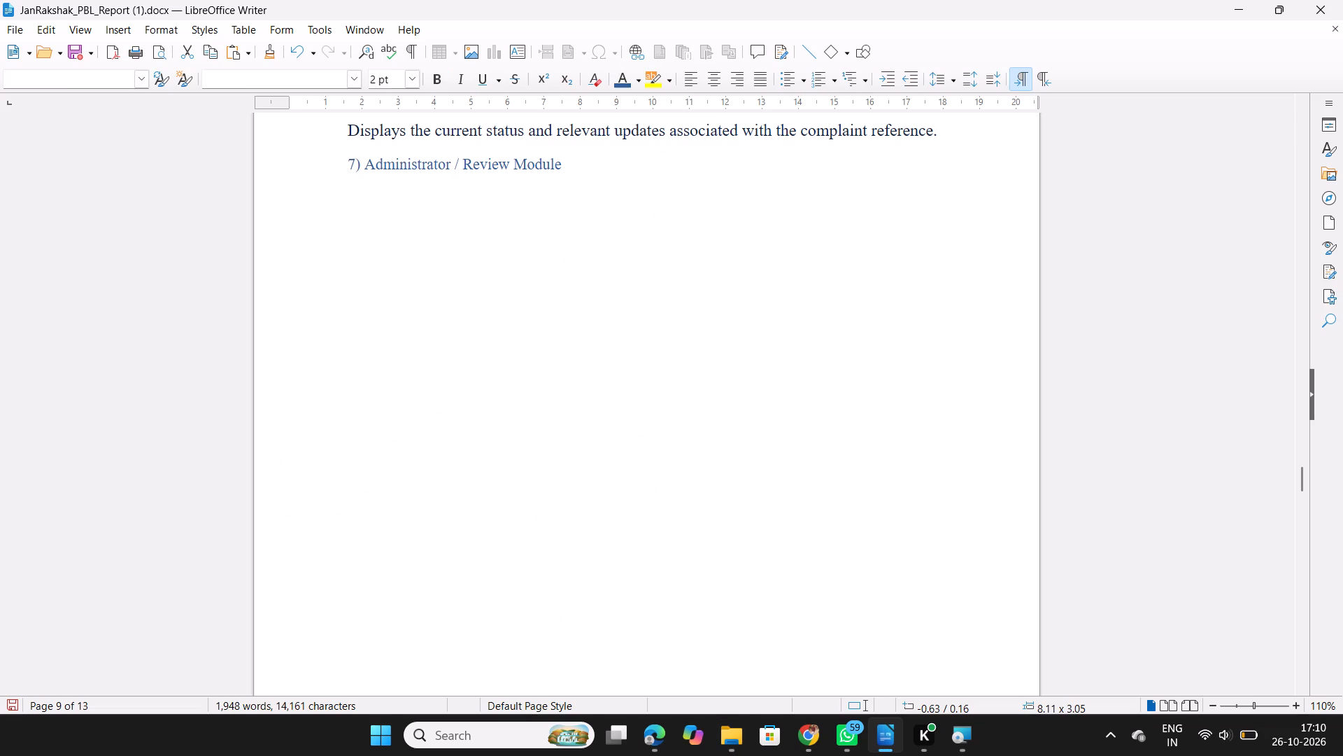
left_click(383, 328)
key("ctrl+v")
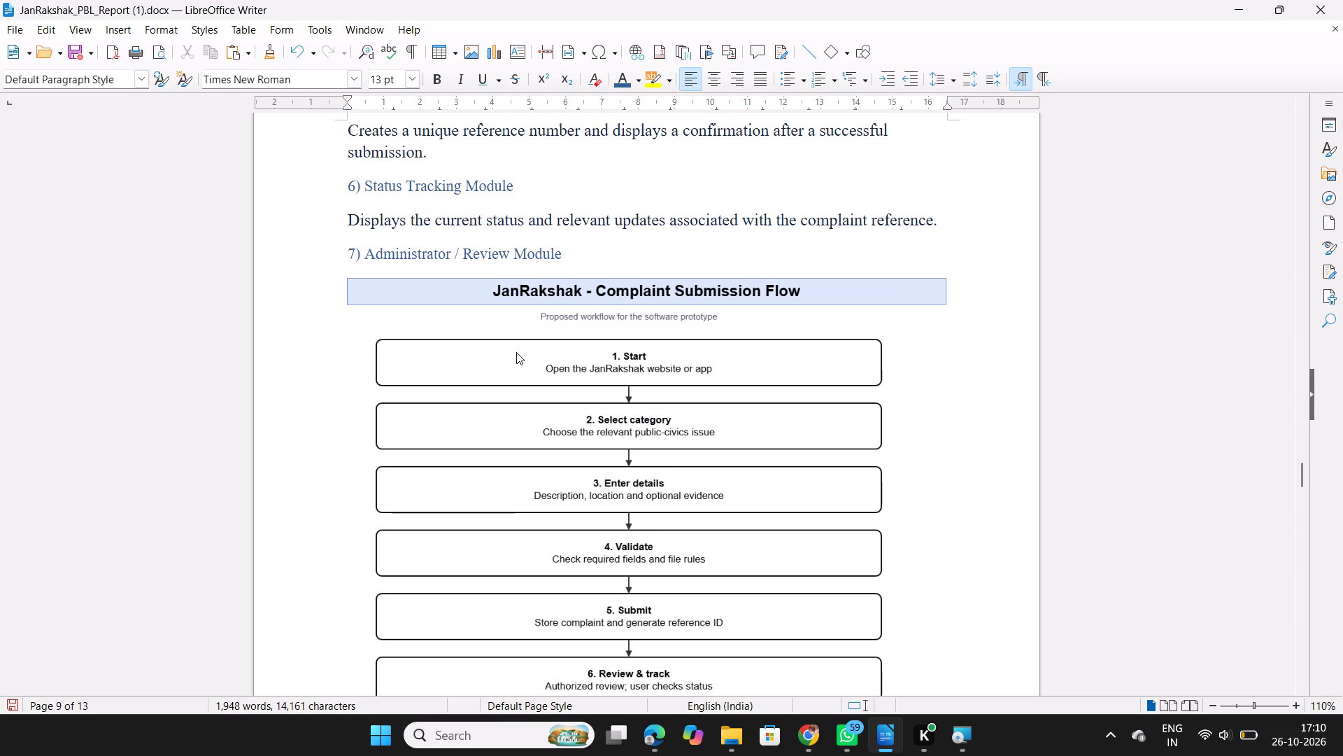
scroll(516, 352, "down", 1)
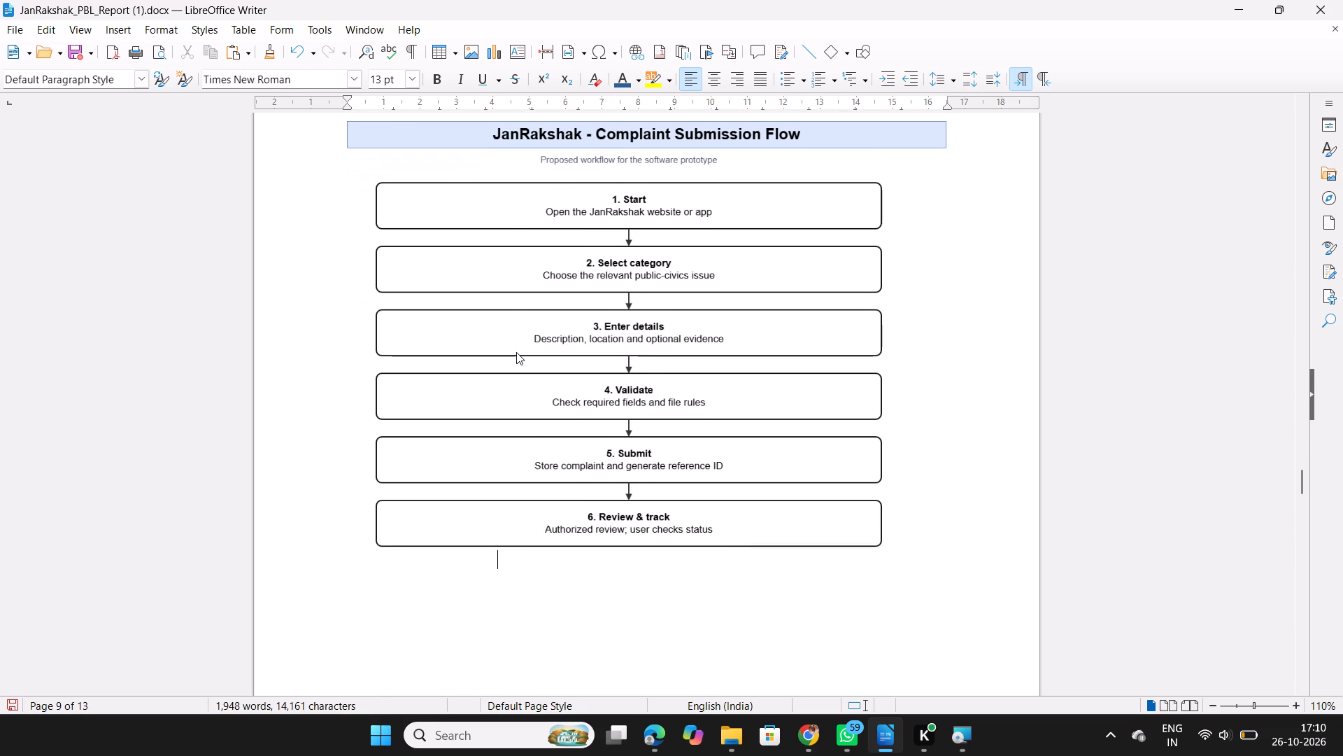
scroll(516, 352, "down", 1)
scroll(516, 352, "up", 1)
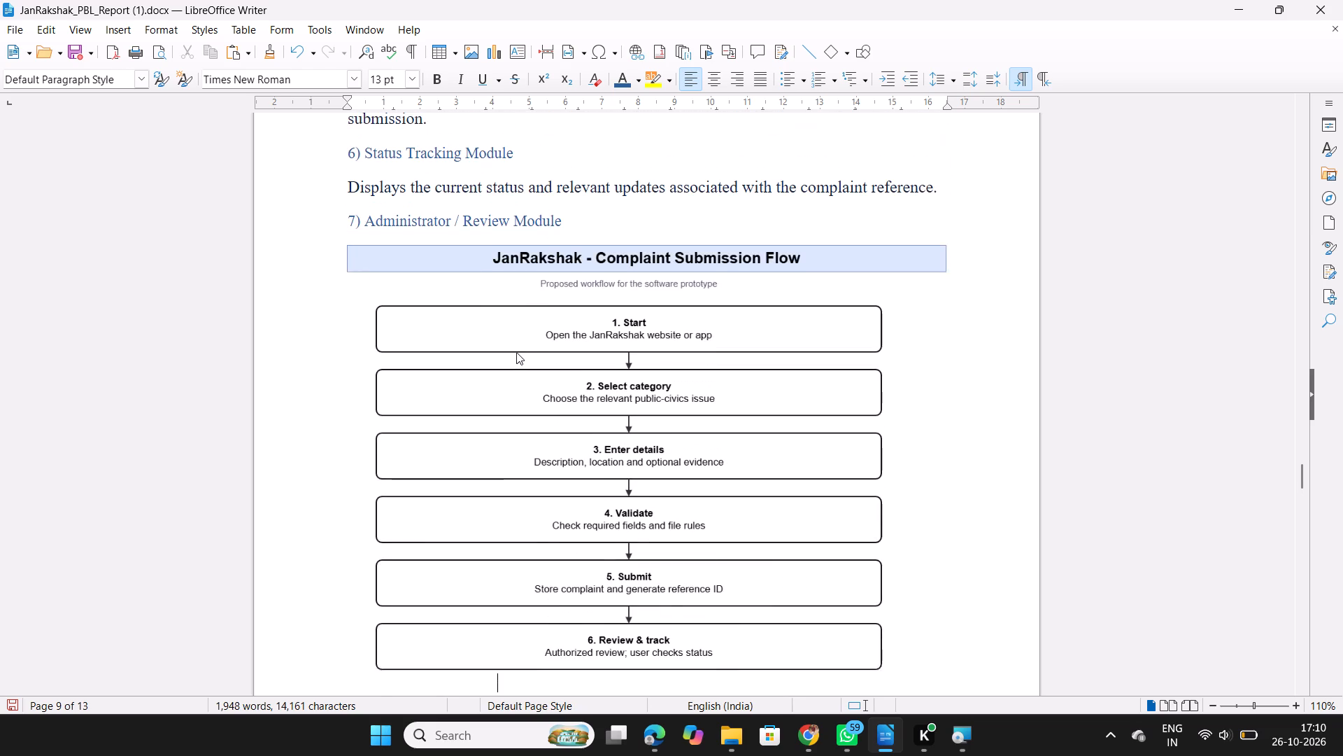
scroll(516, 352, "up", 1)
scroll(516, 352, "down", 1)
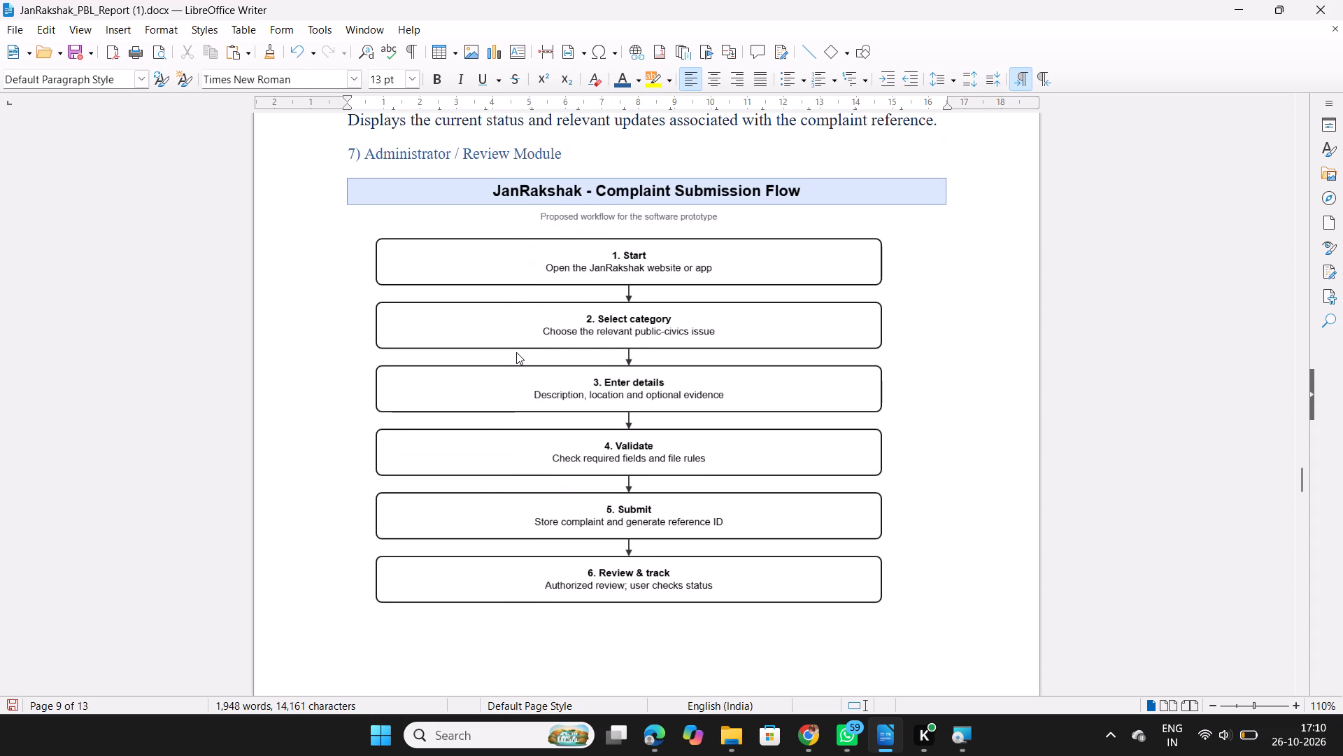
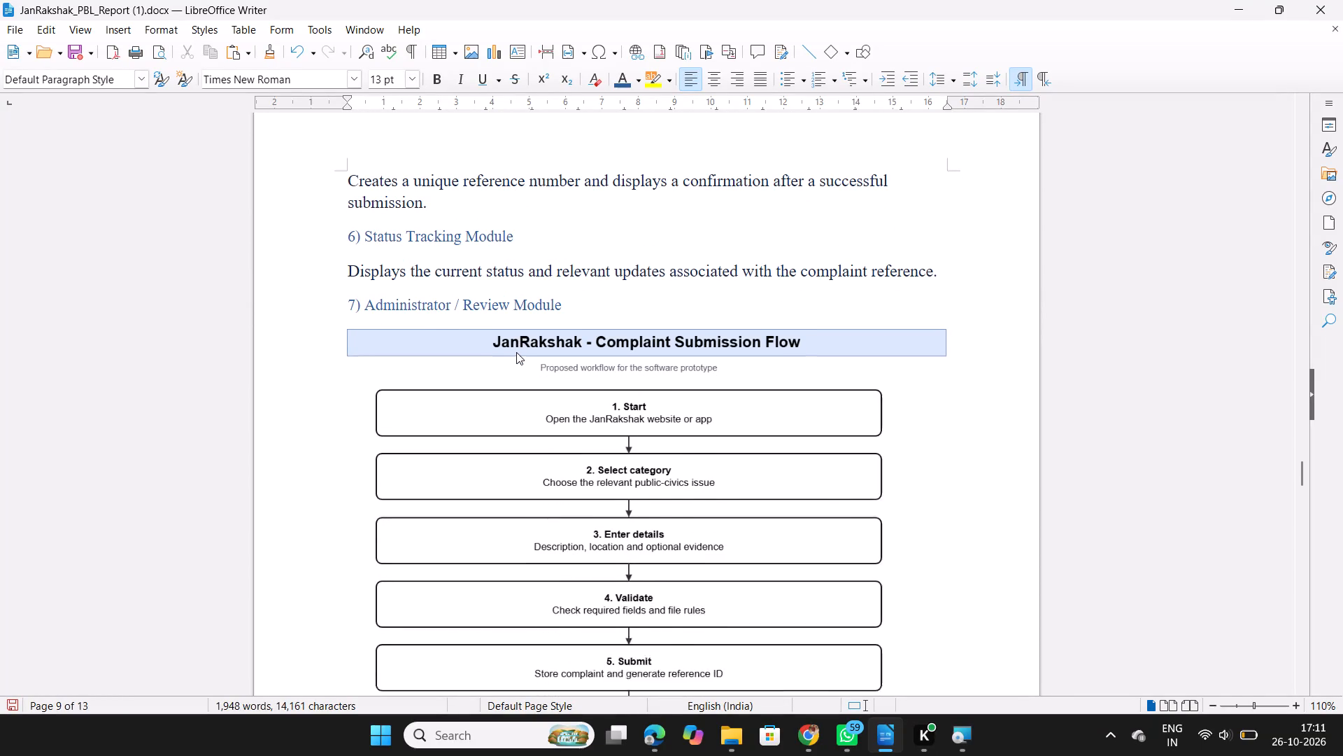
Delete the AI-Assisted Civic Issue Reporting Flowchart image from page 7 of the report.
scroll(516, 352, "right", 1)
scroll(516, 352, "down", 1)
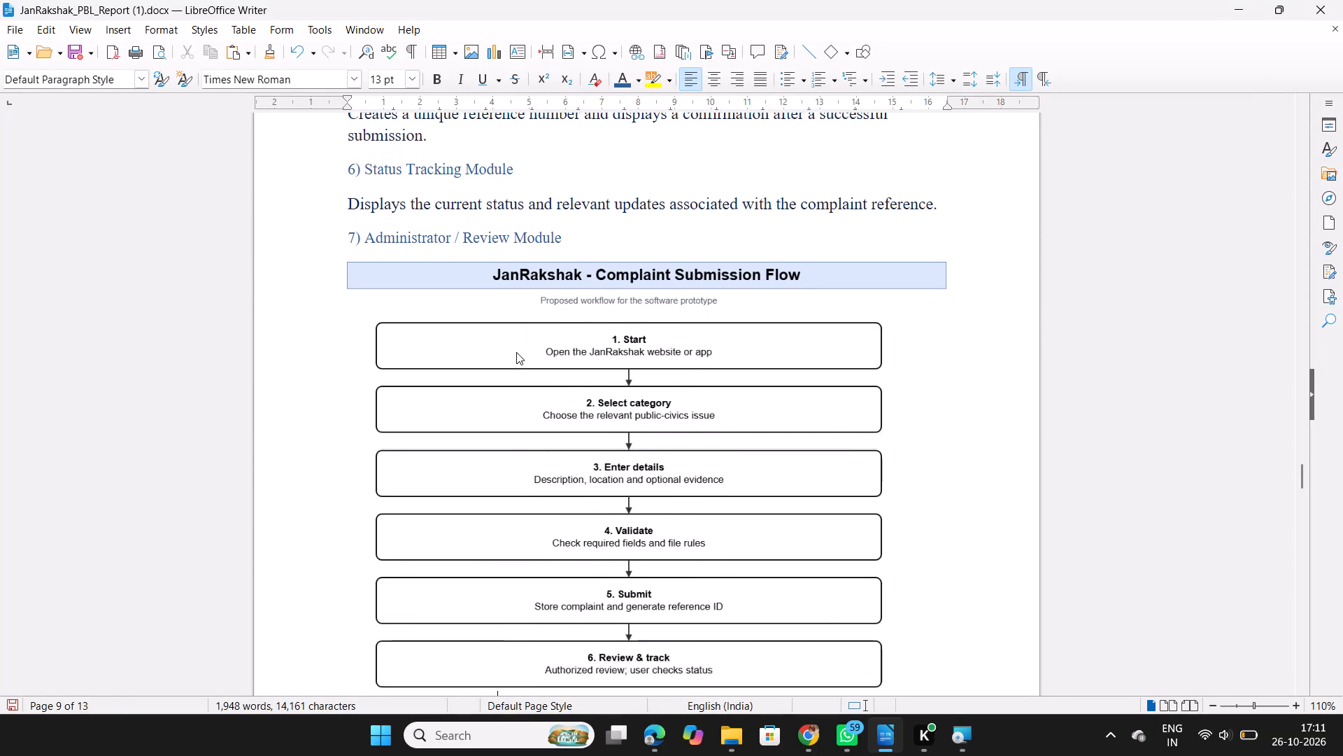
scroll(516, 352, "down", 1)
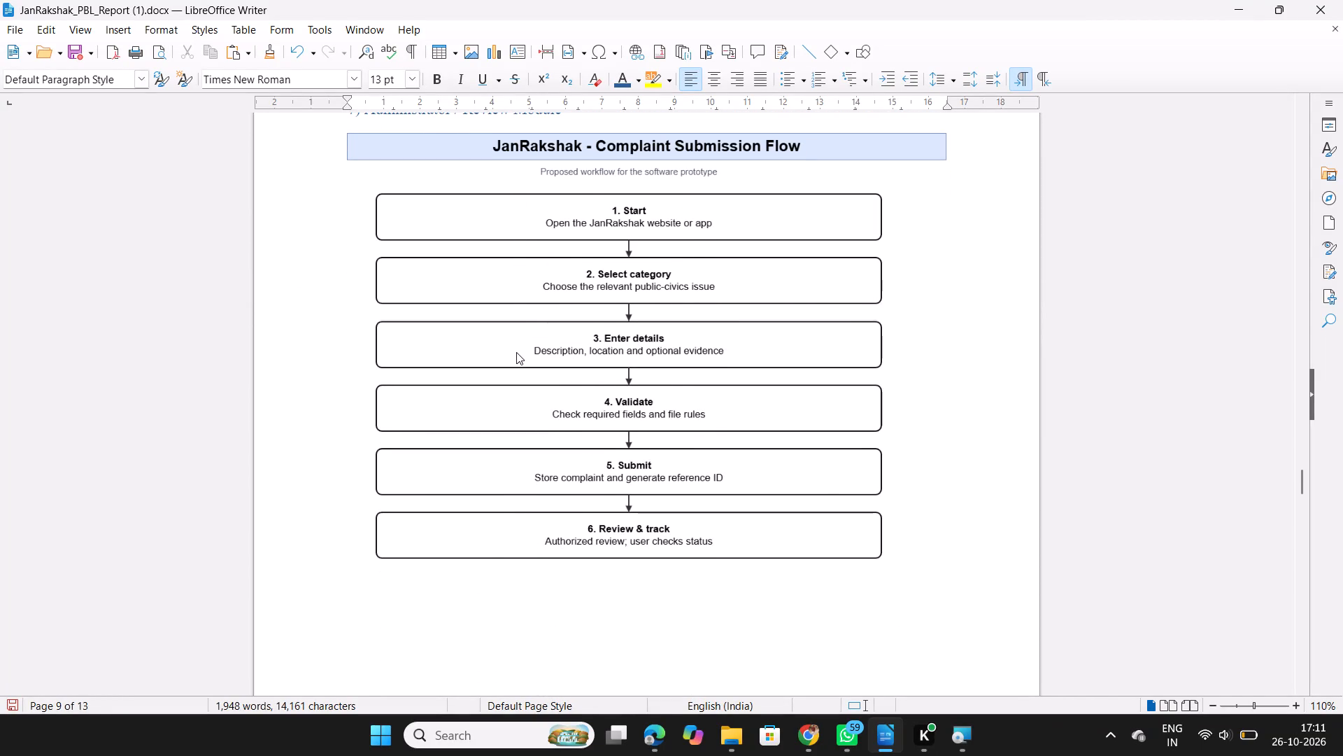
scroll(516, 352, "up", 8)
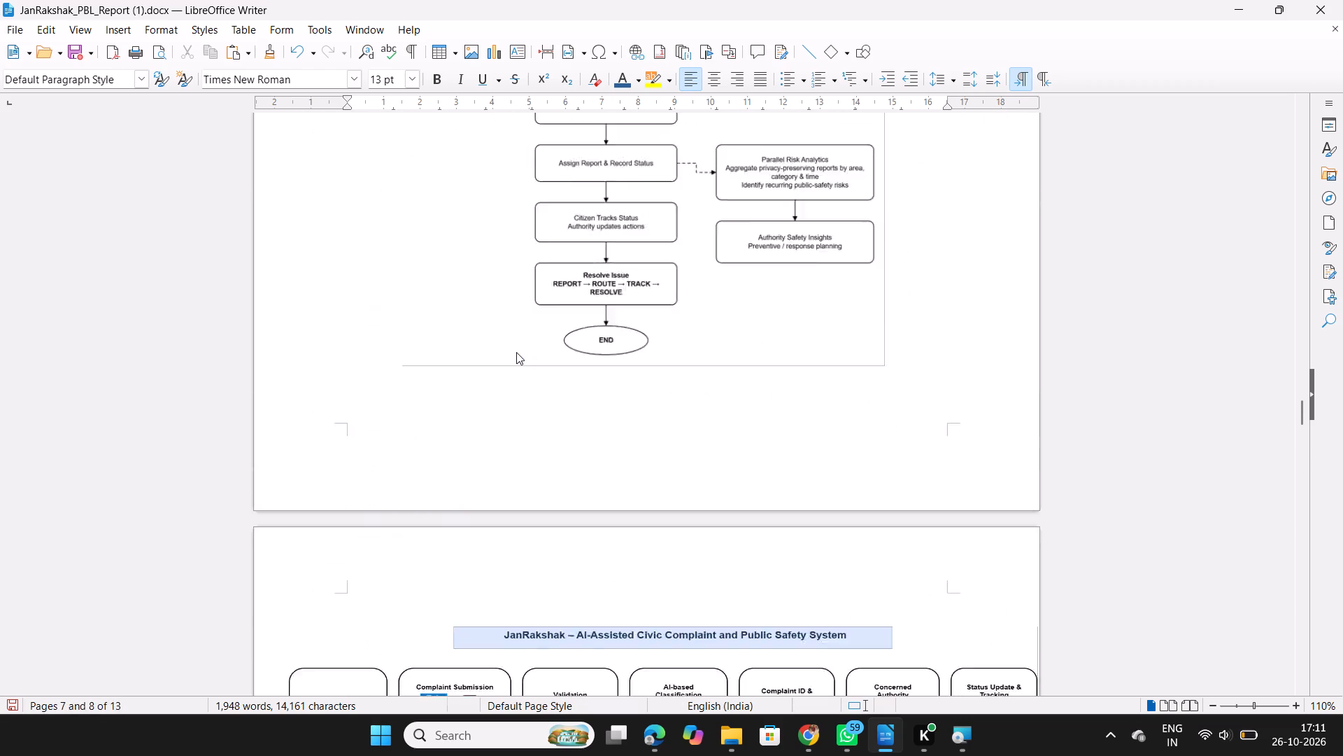
scroll(516, 352, "up", 4)
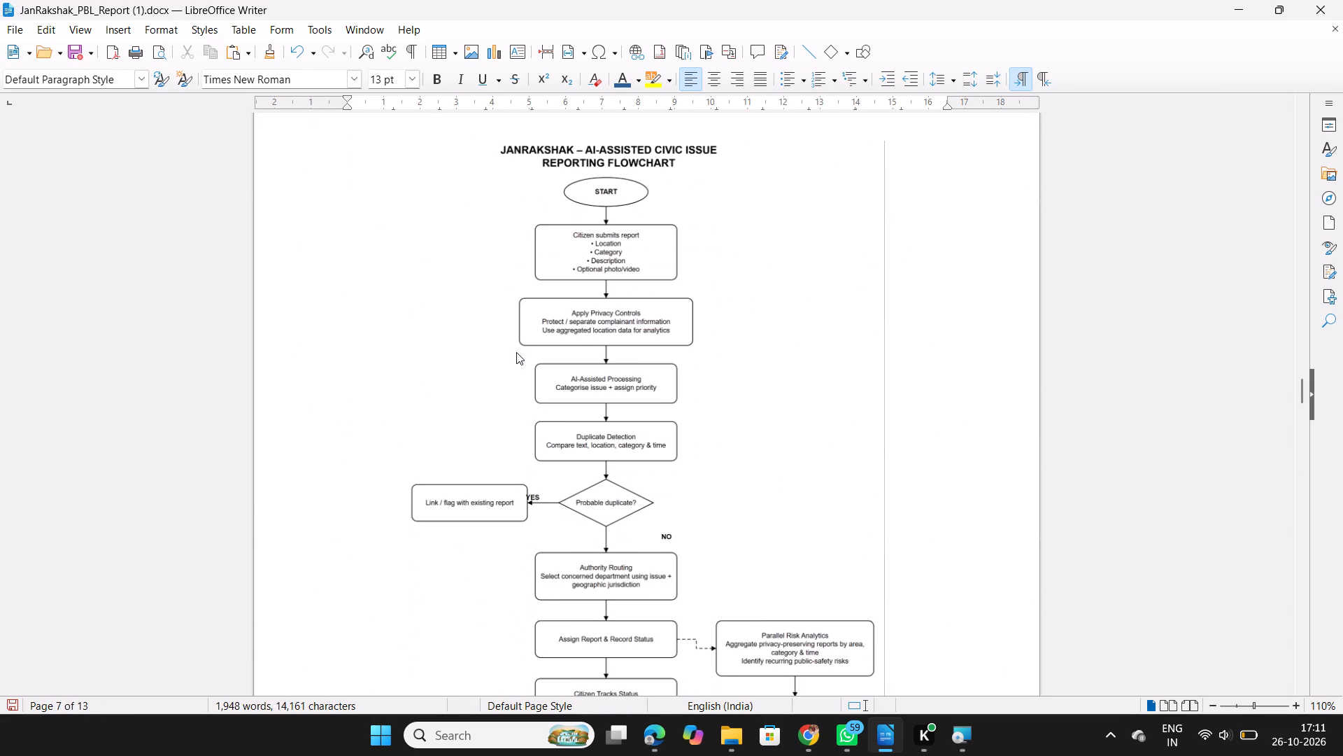
left_click(657, 483)
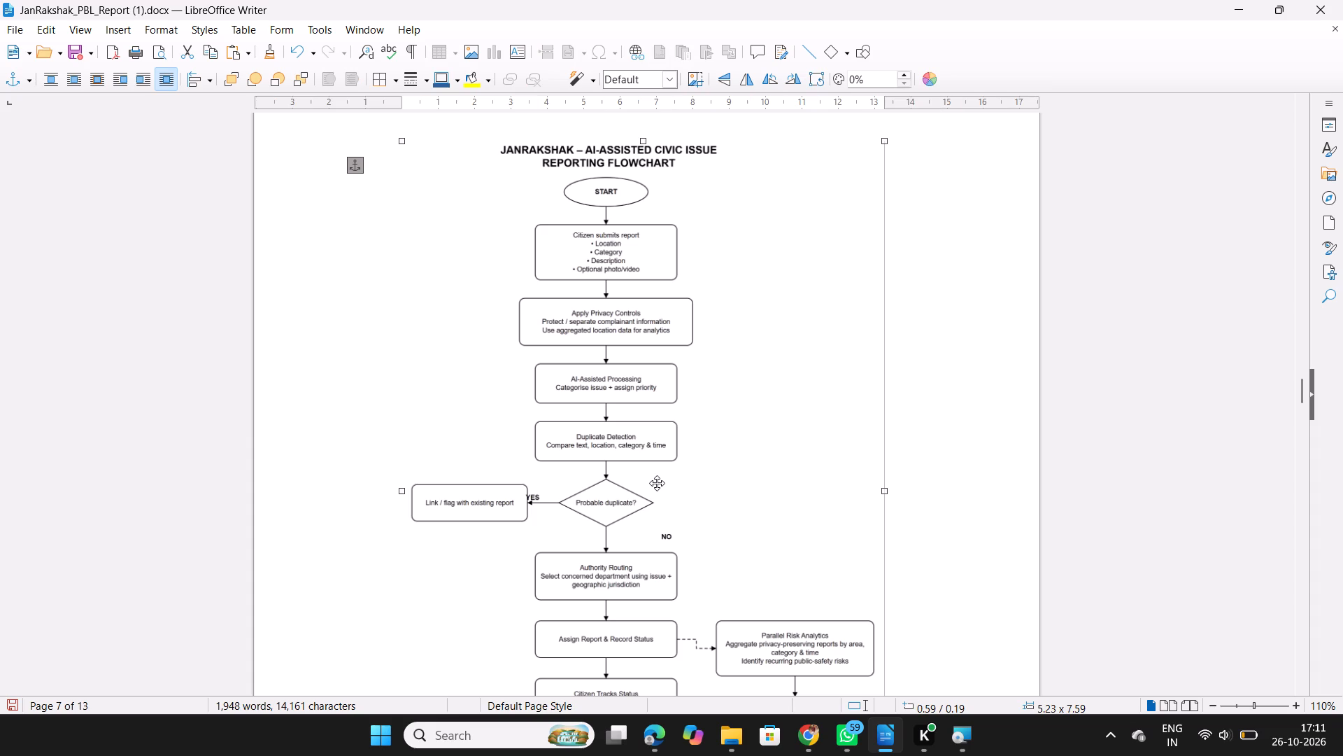
scroll(657, 483, "left", 1)
scroll(657, 483, "down", 1)
key("BackSpace")
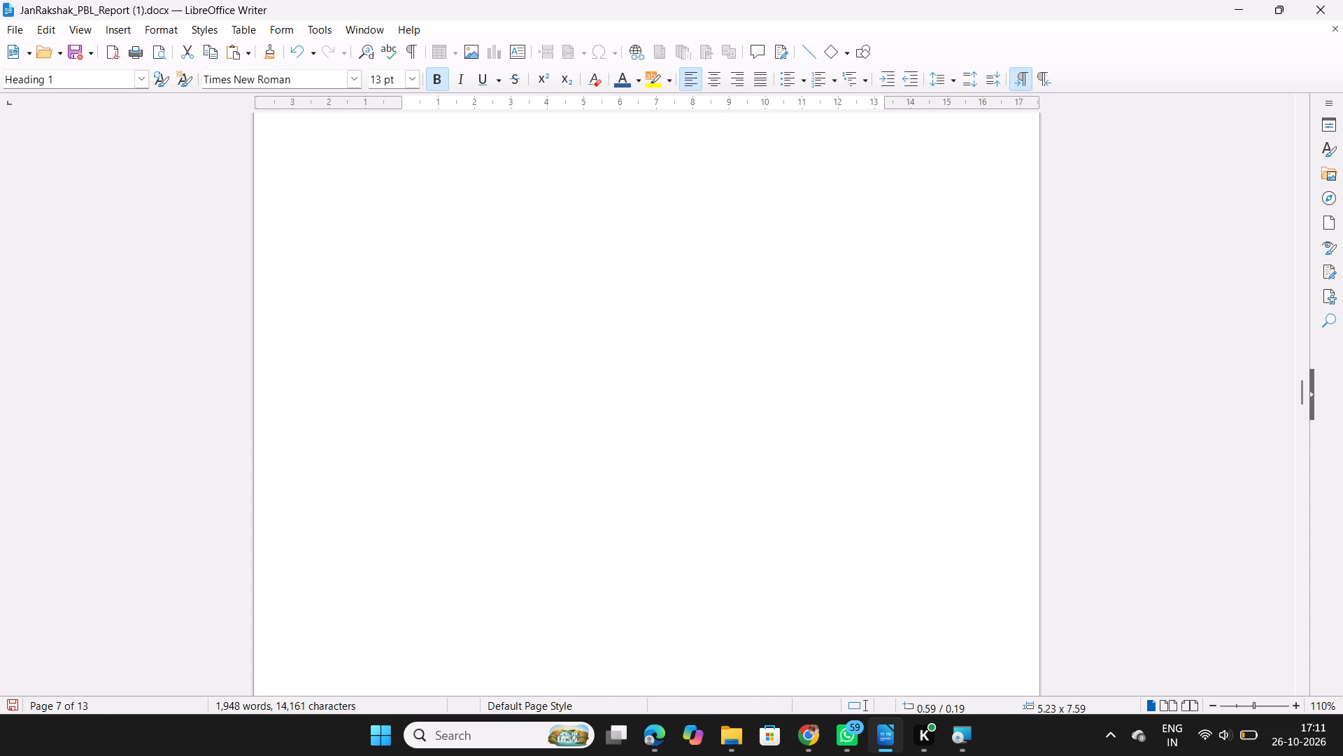
scroll(616, 461, "down", 2)
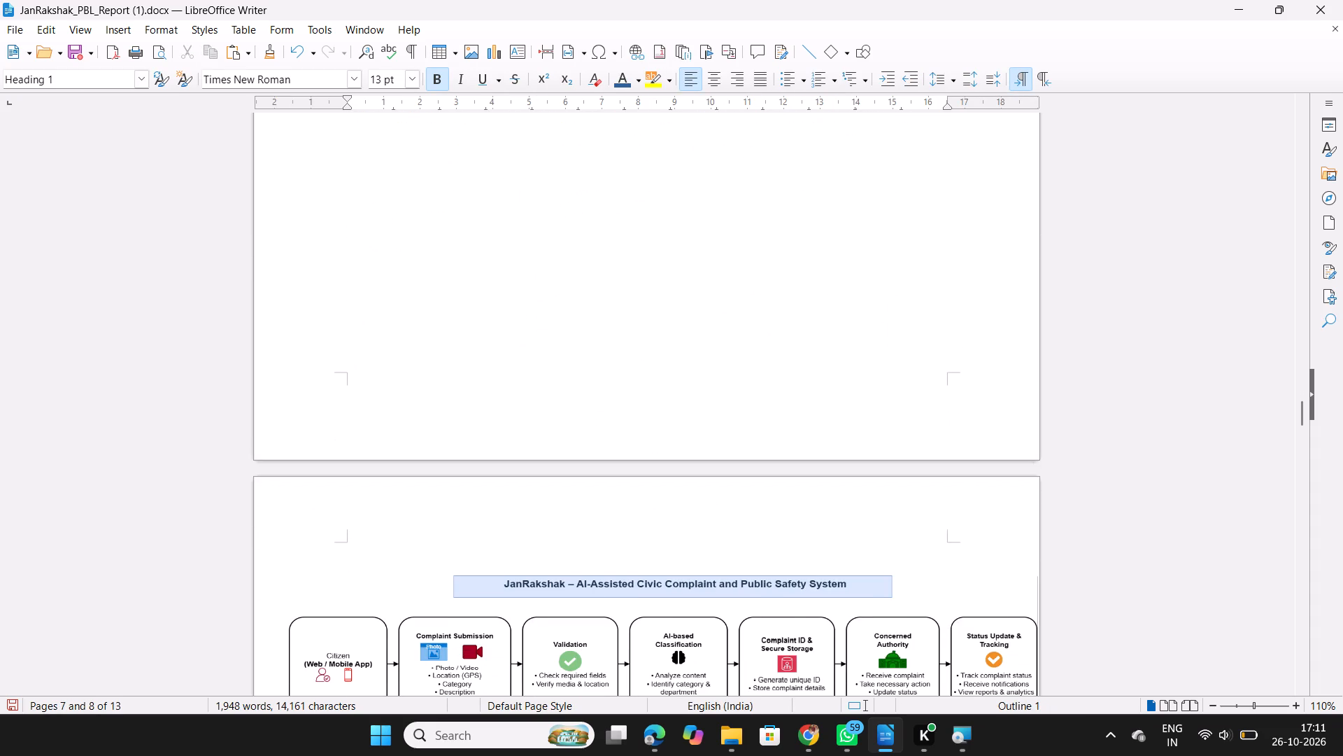
Copy the flowchart PNG from the Downloads folder in File Explorer and paste it onto the emptied page 7 of the Writer report.
left_click(731, 730)
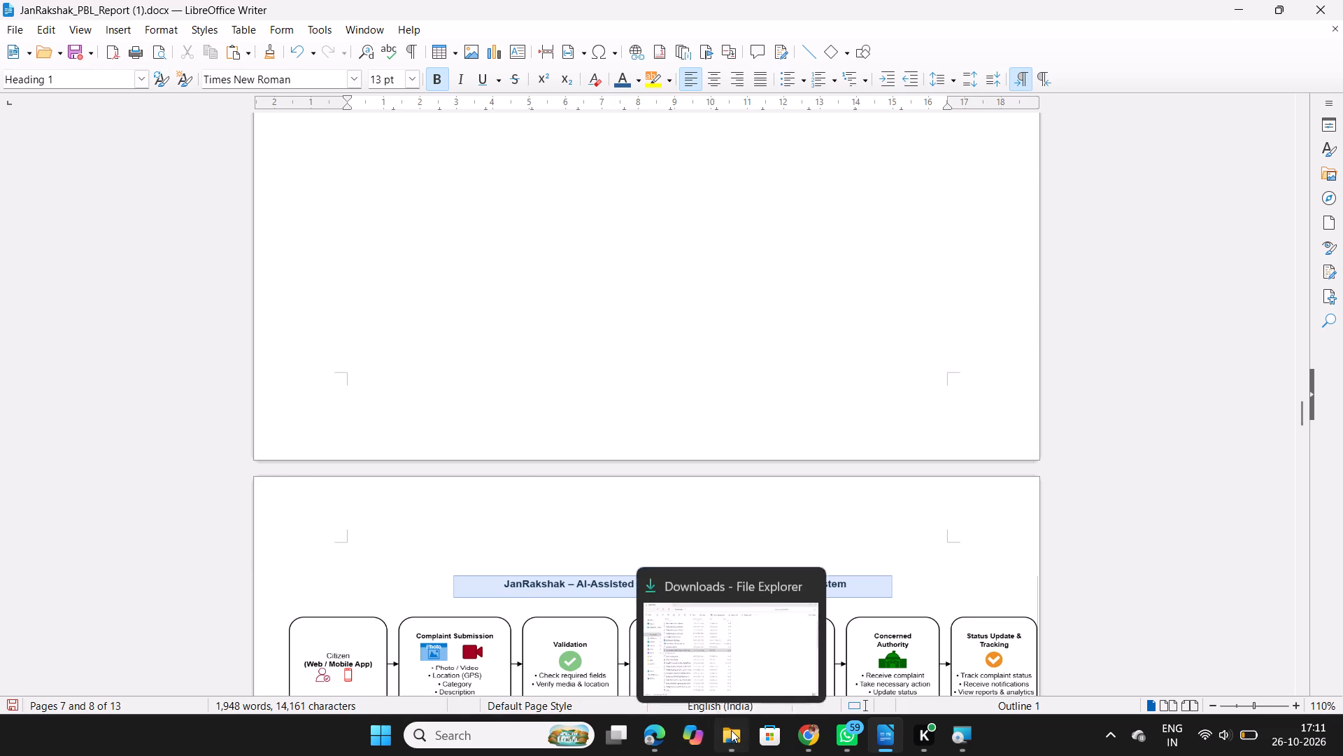
scroll(241, 222, "up", 1)
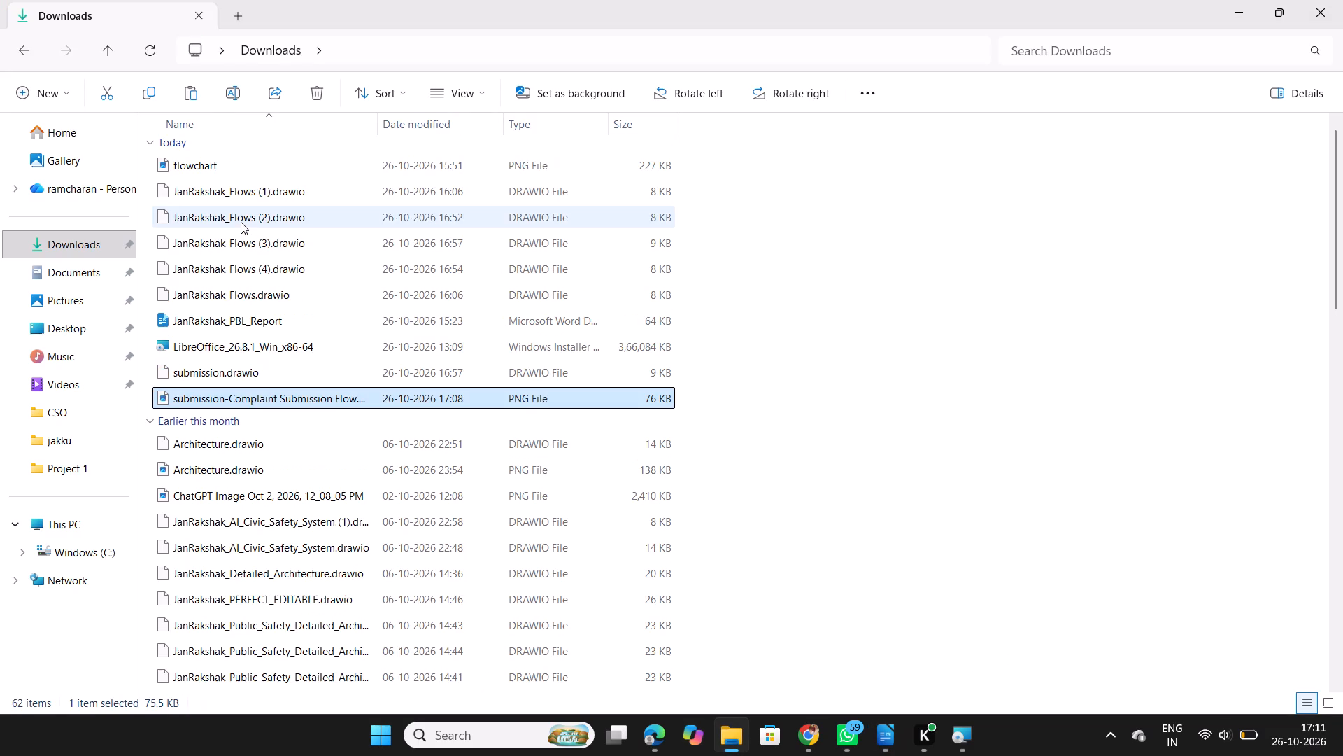
scroll(241, 222, "up", 1)
left_click(233, 177)
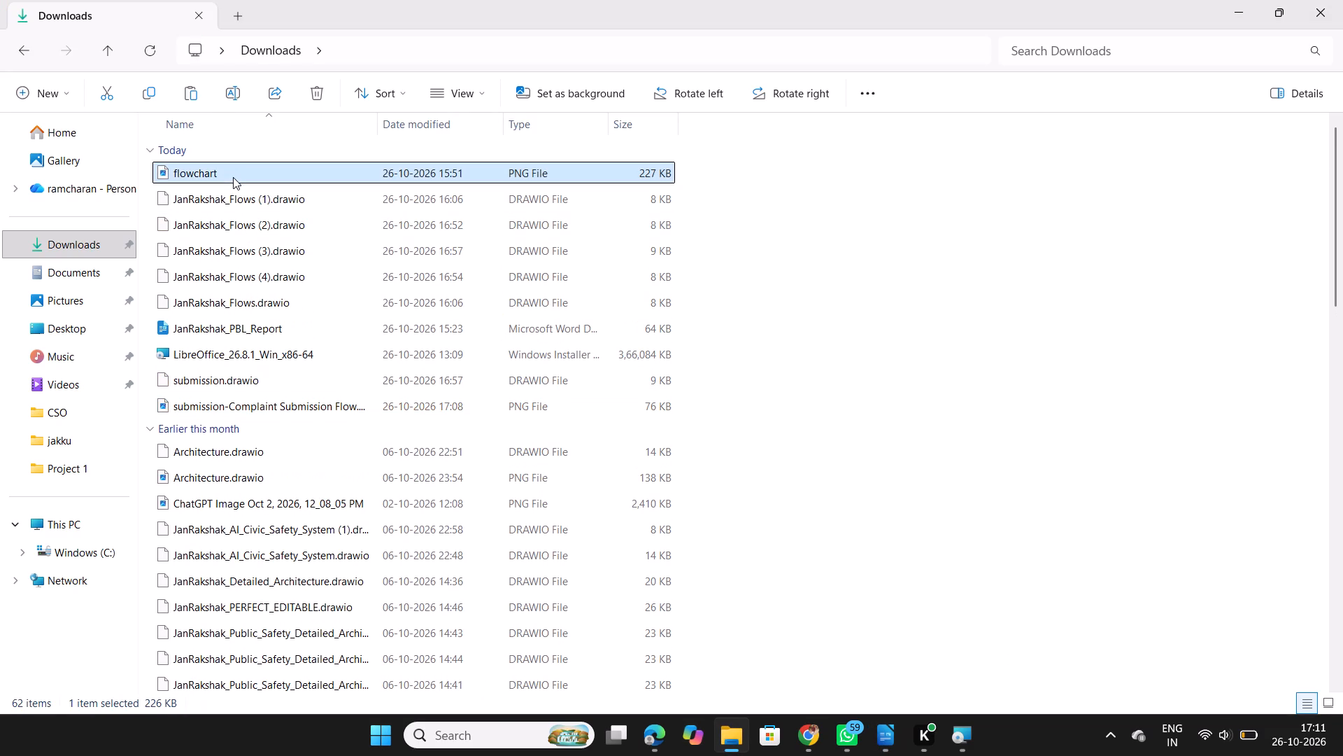
key("ctrl+c")
key("ctrl+c")
left_click(885, 737)
scroll(713, 342, "up", 3)
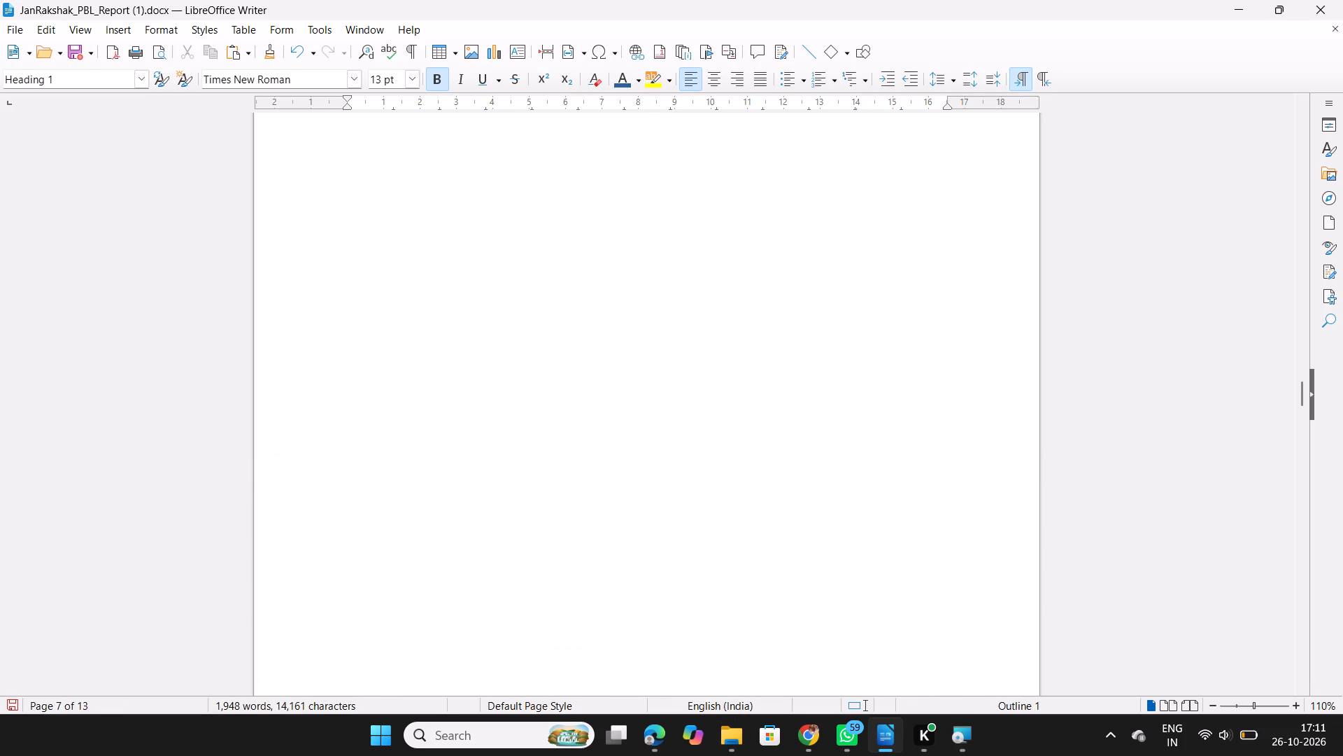
scroll(713, 342, "up", 3)
scroll(713, 342, "right", 1)
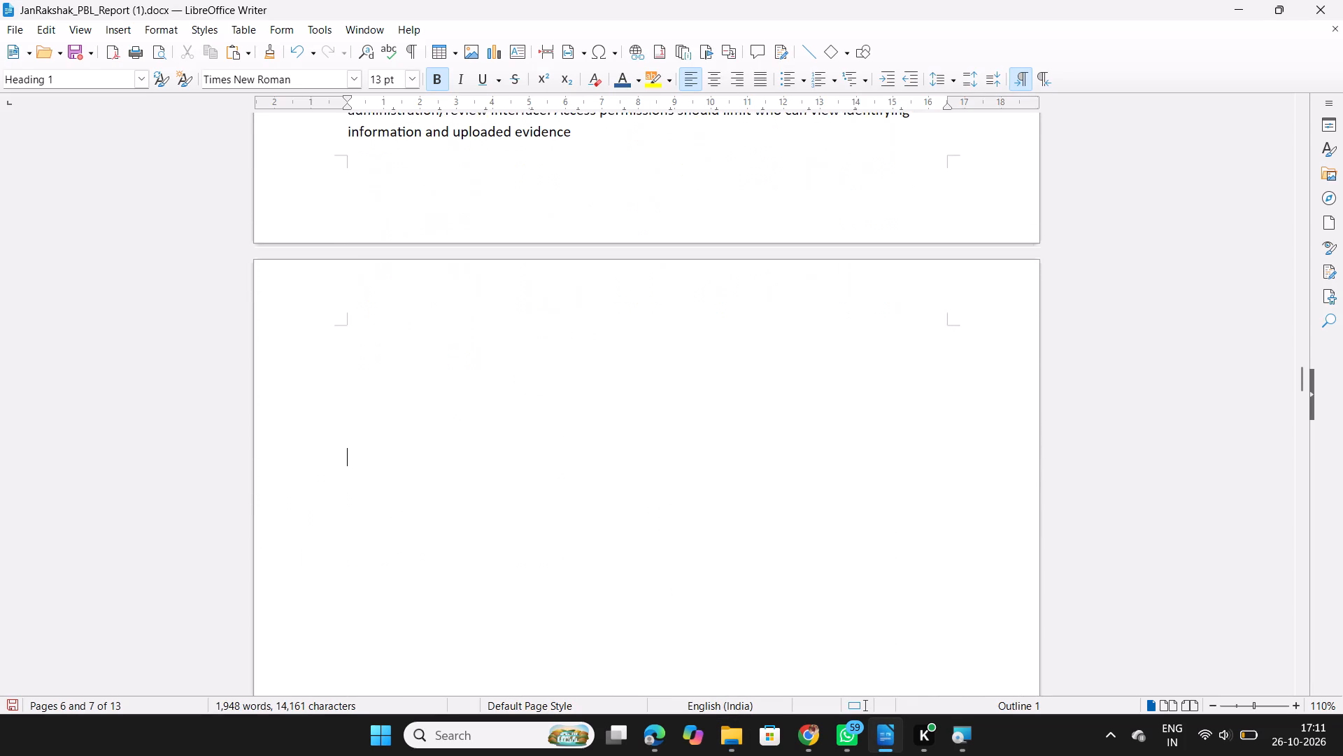
scroll(713, 342, "right", 1)
left_click(567, 413)
key("ctrl+v")
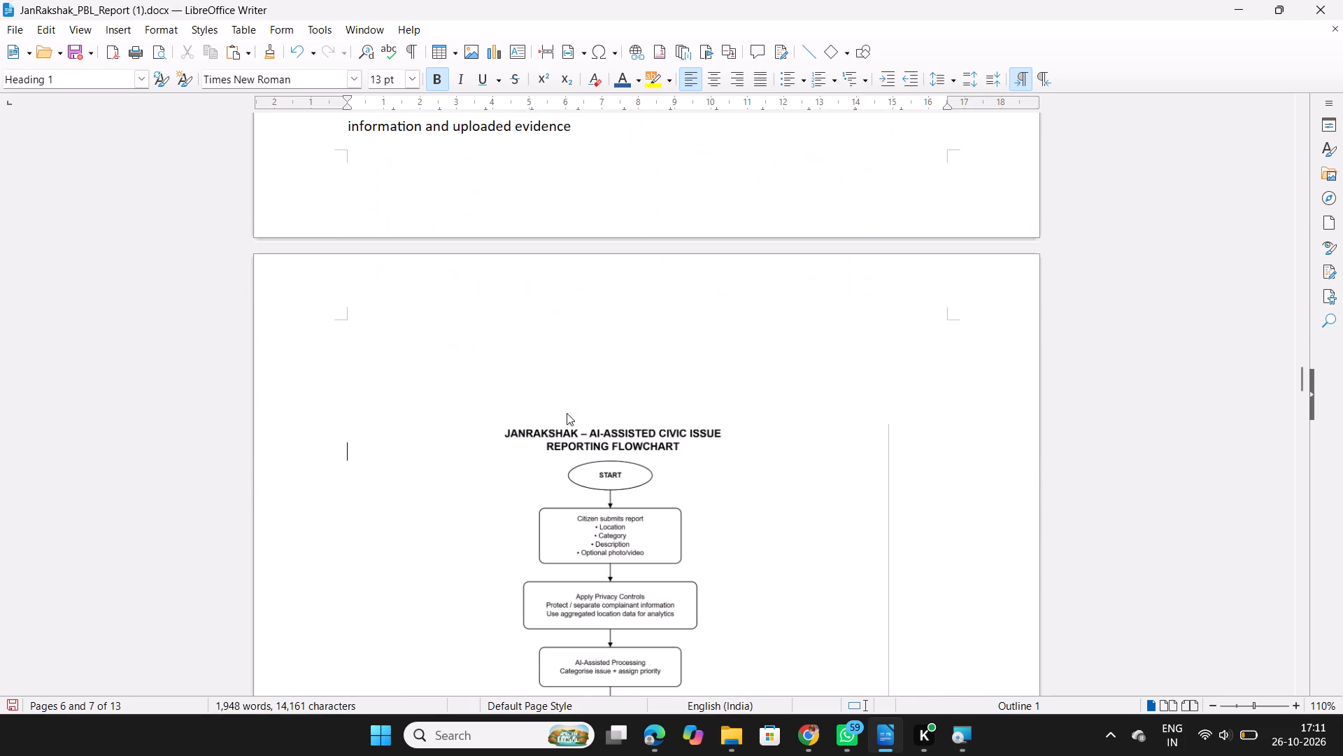
Review the placement of the diagrams and module text across pages 6 to 9 of the report.
scroll(567, 413, "down", 3)
scroll(567, 413, "up", 2)
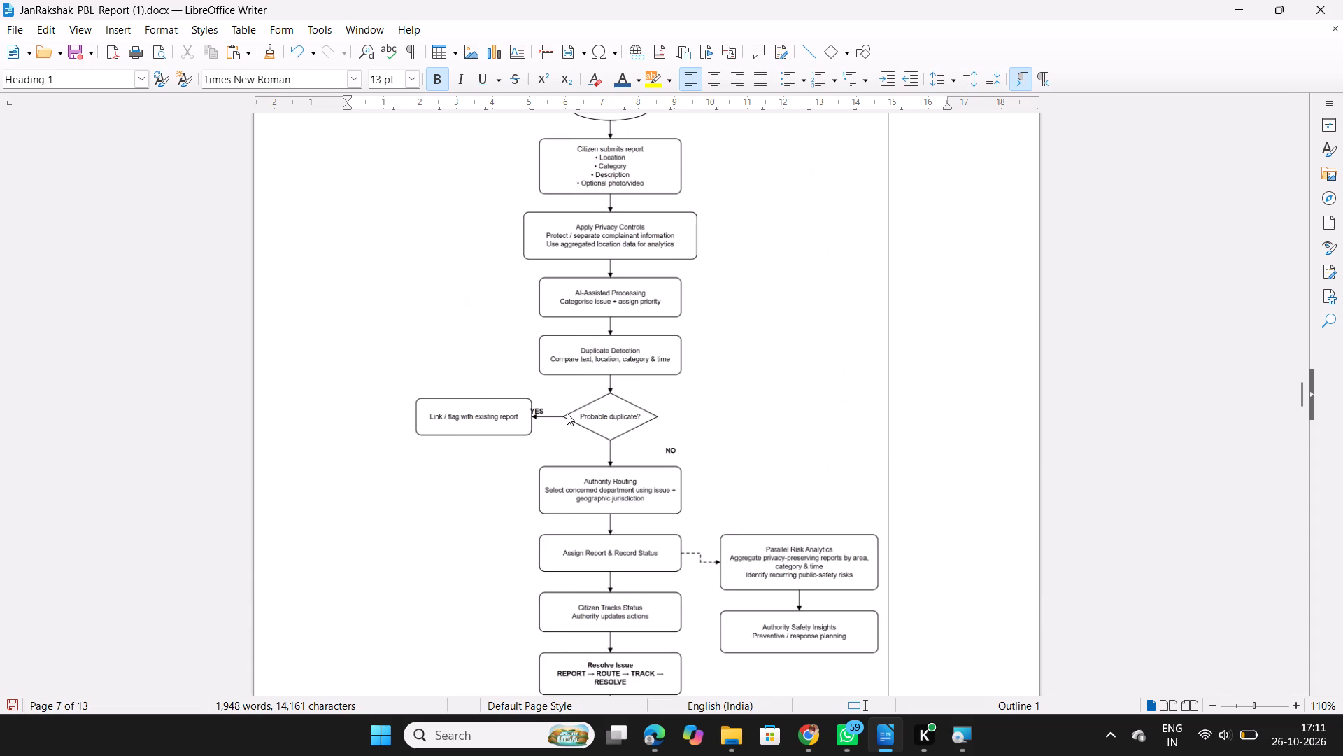
scroll(567, 413, "up", 3)
scroll(567, 413, "down", 1)
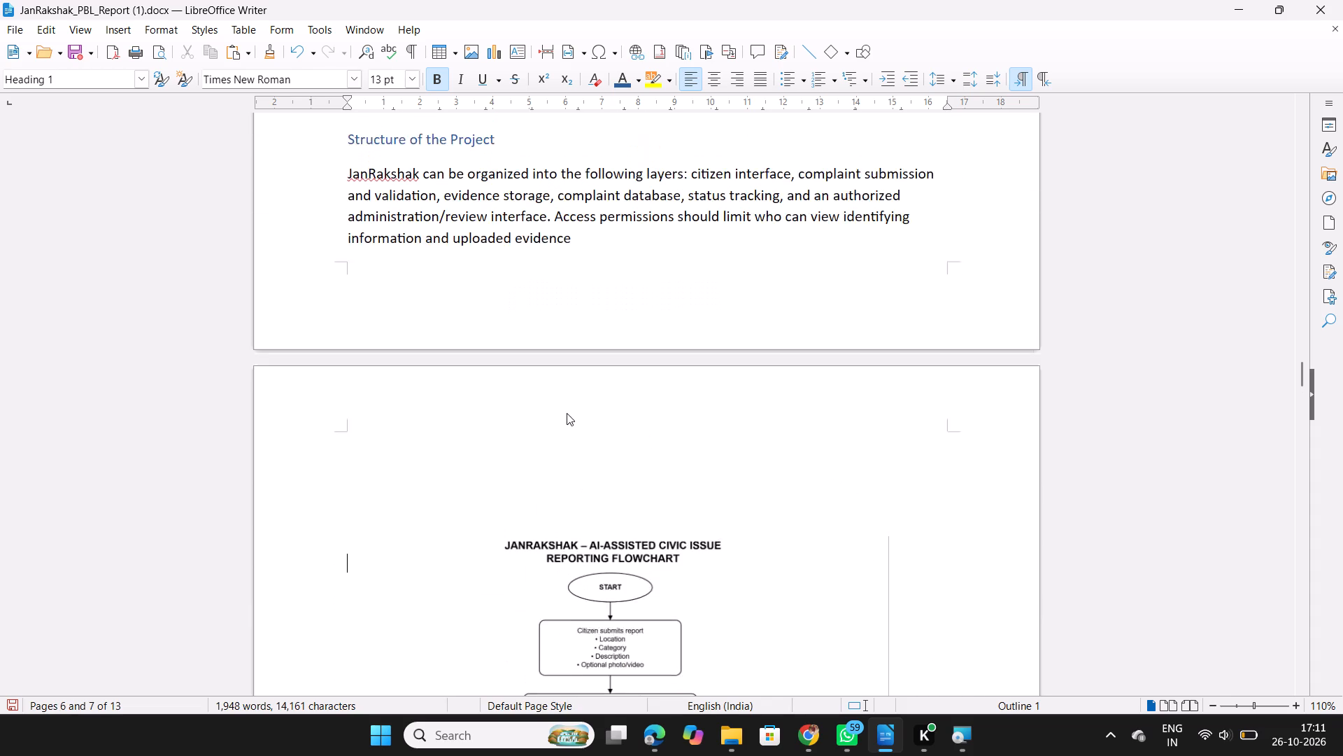
scroll(567, 413, "down", 3)
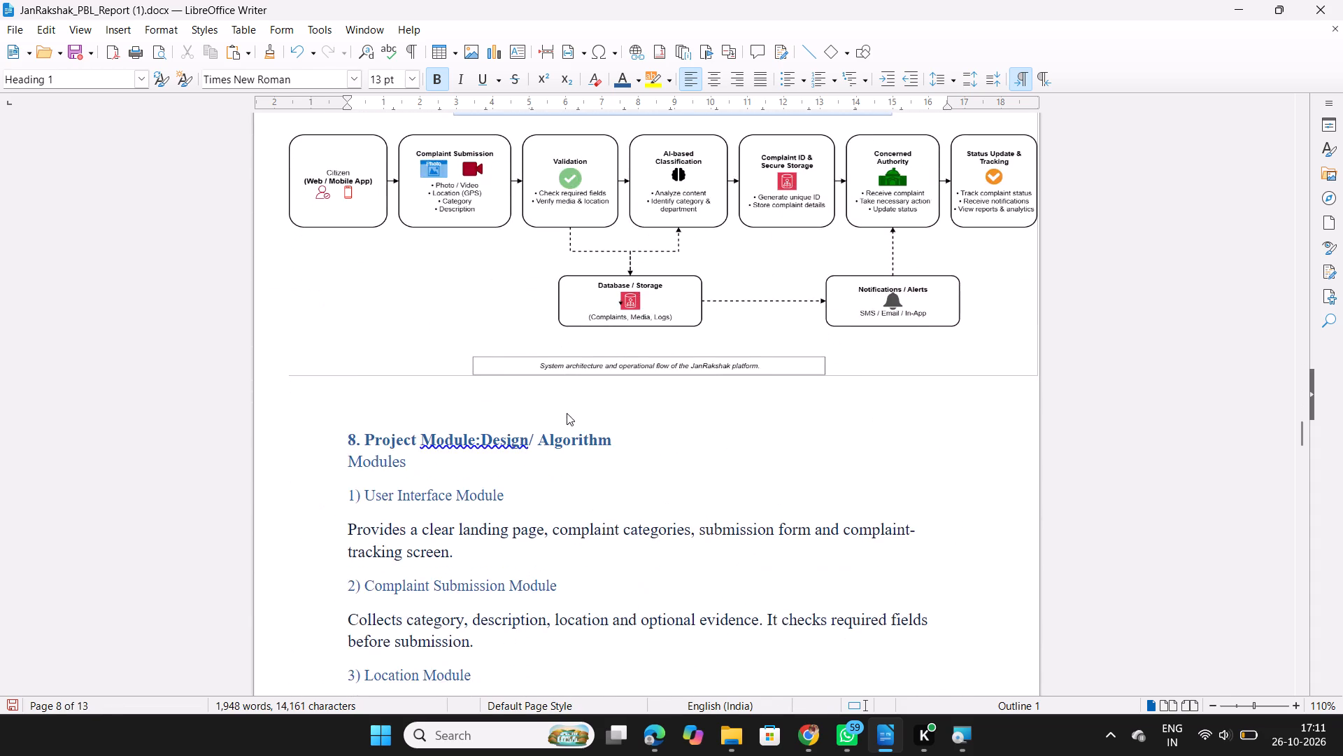
scroll(567, 413, "up", 3)
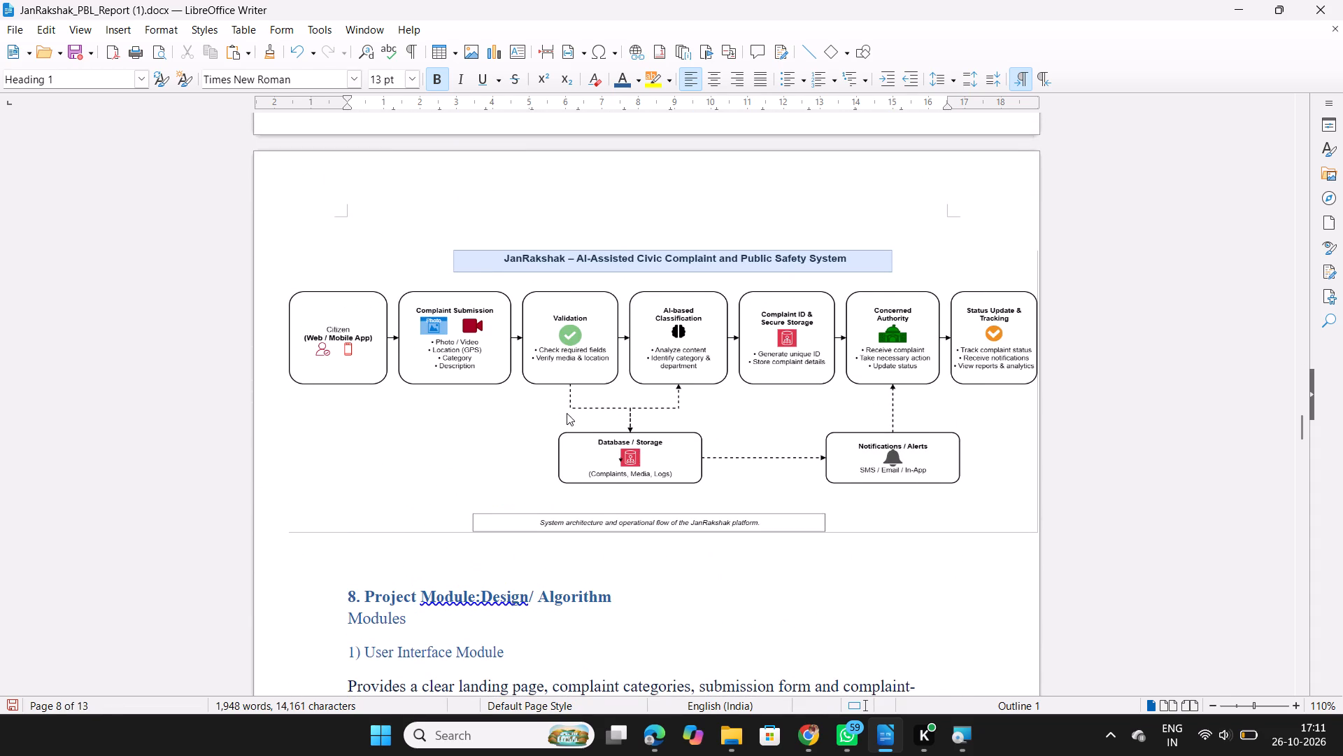
scroll(567, 413, "down", 2)
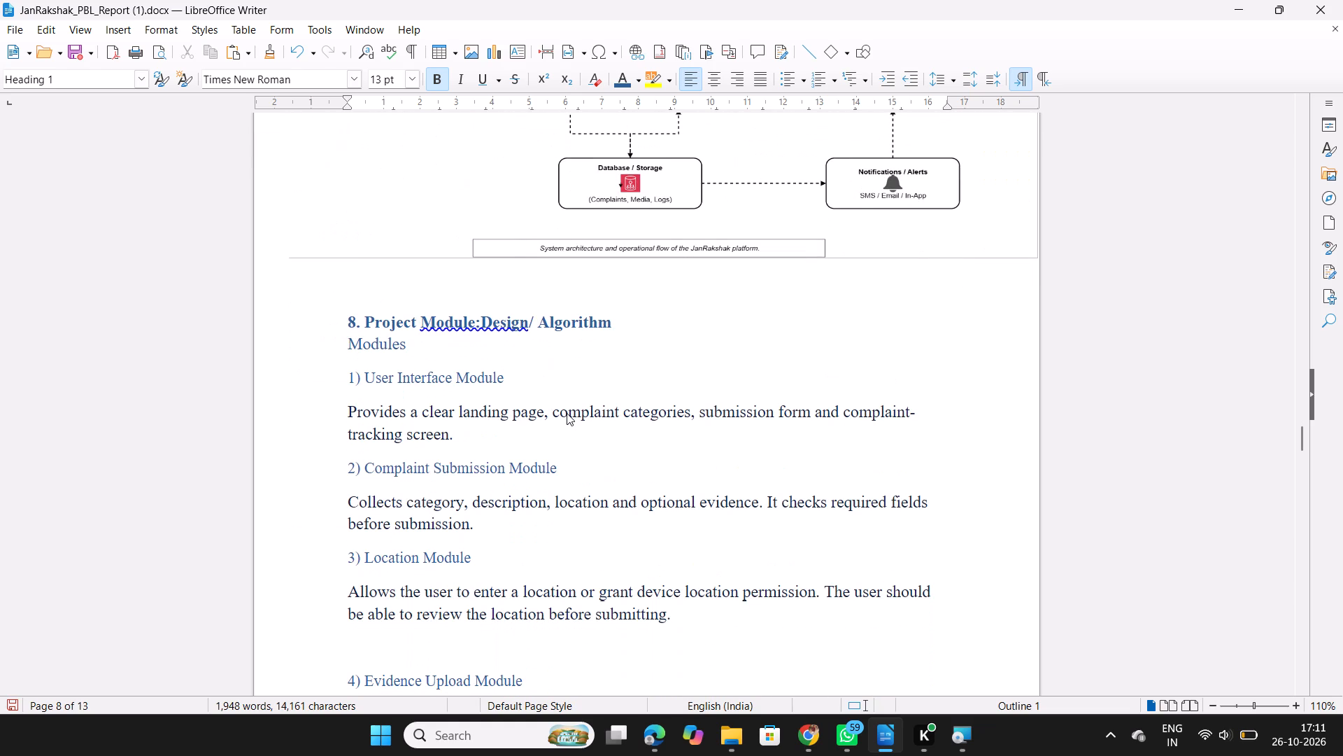
scroll(567, 413, "down", 3)
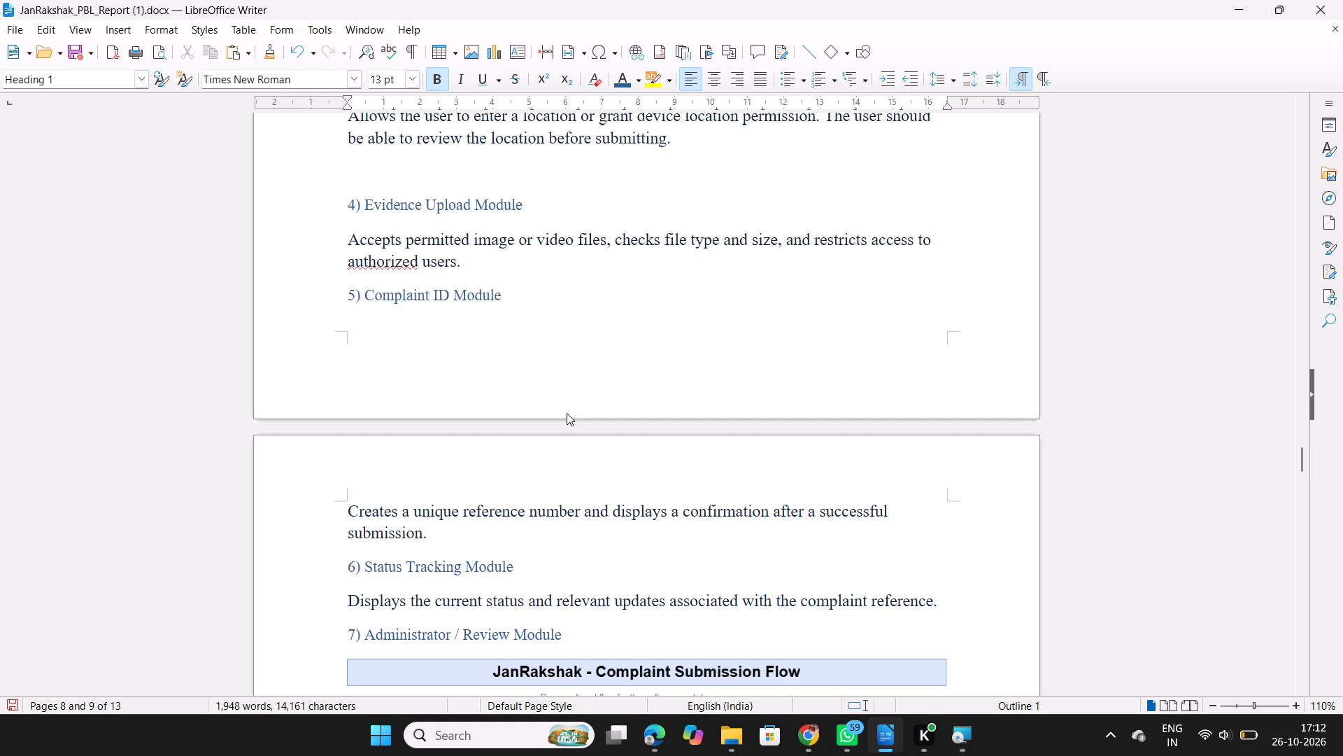
scroll(567, 413, "down", 1)
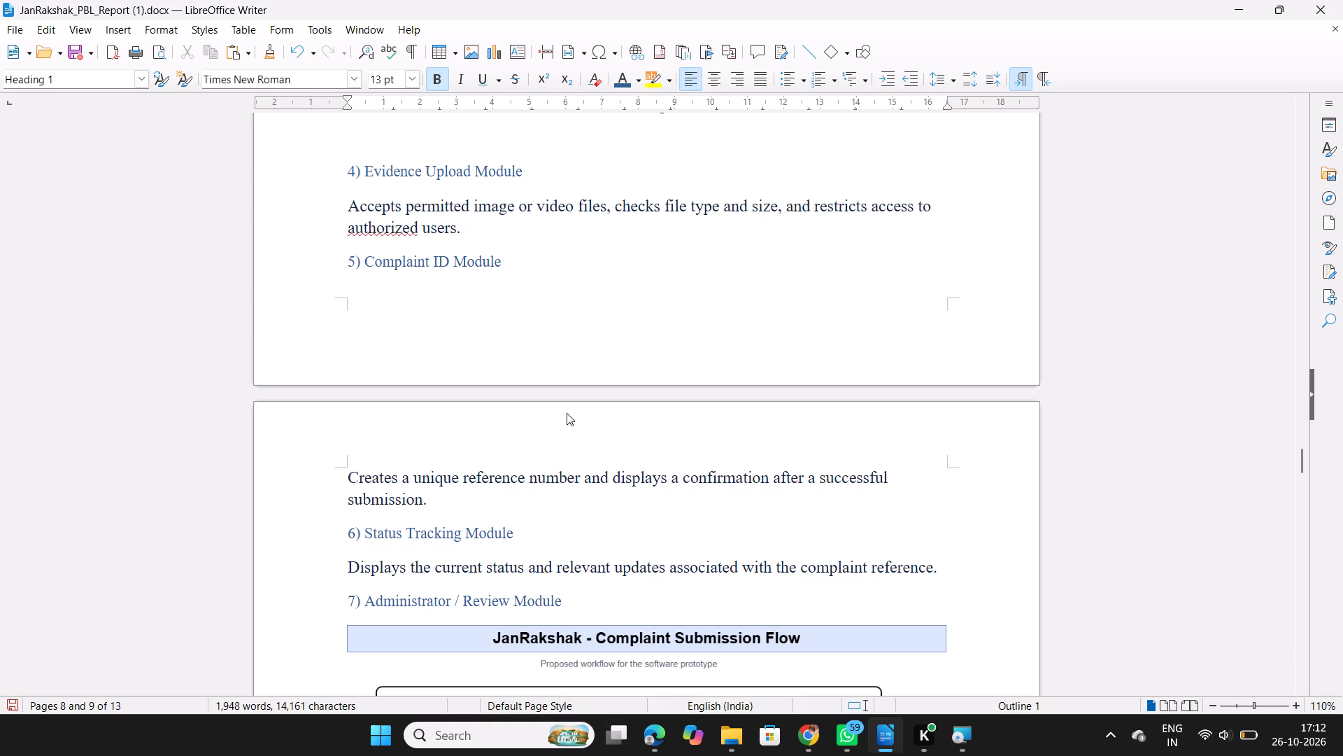
scroll(567, 413, "down", 1)
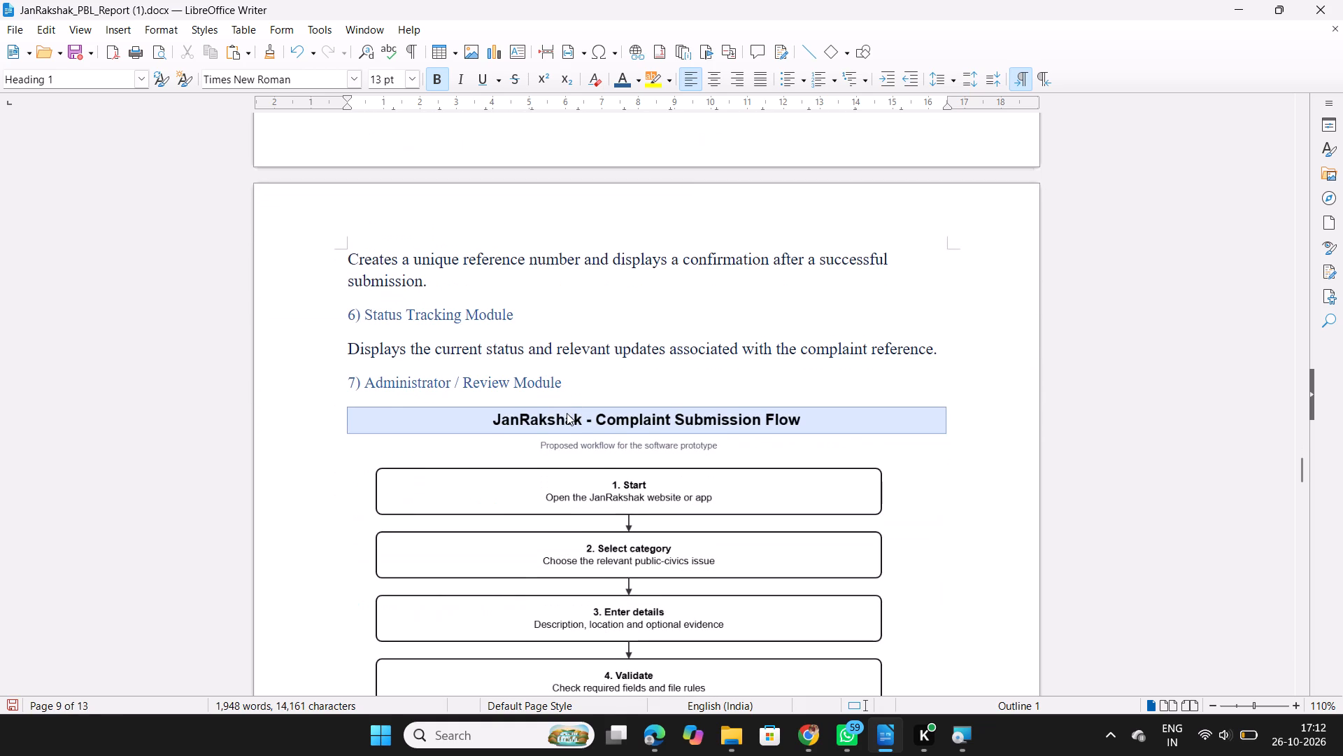
scroll(567, 413, "down", 1)
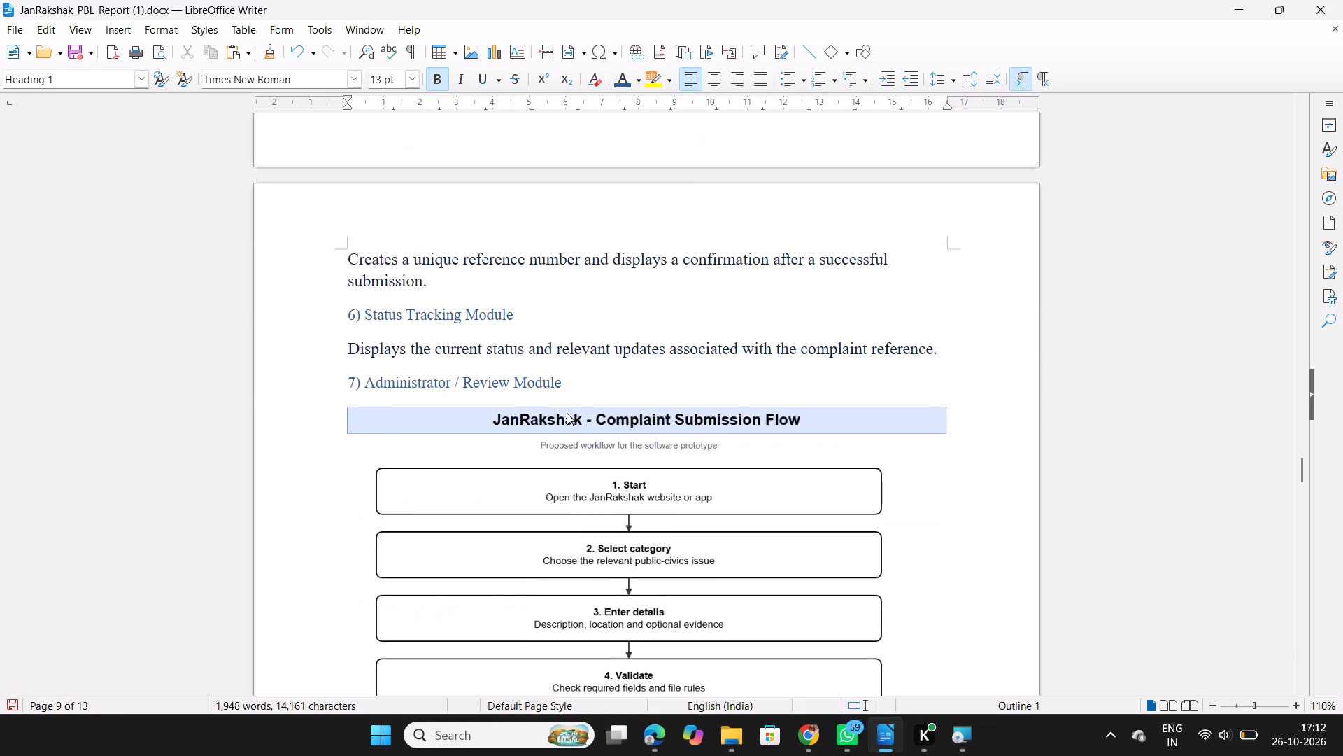
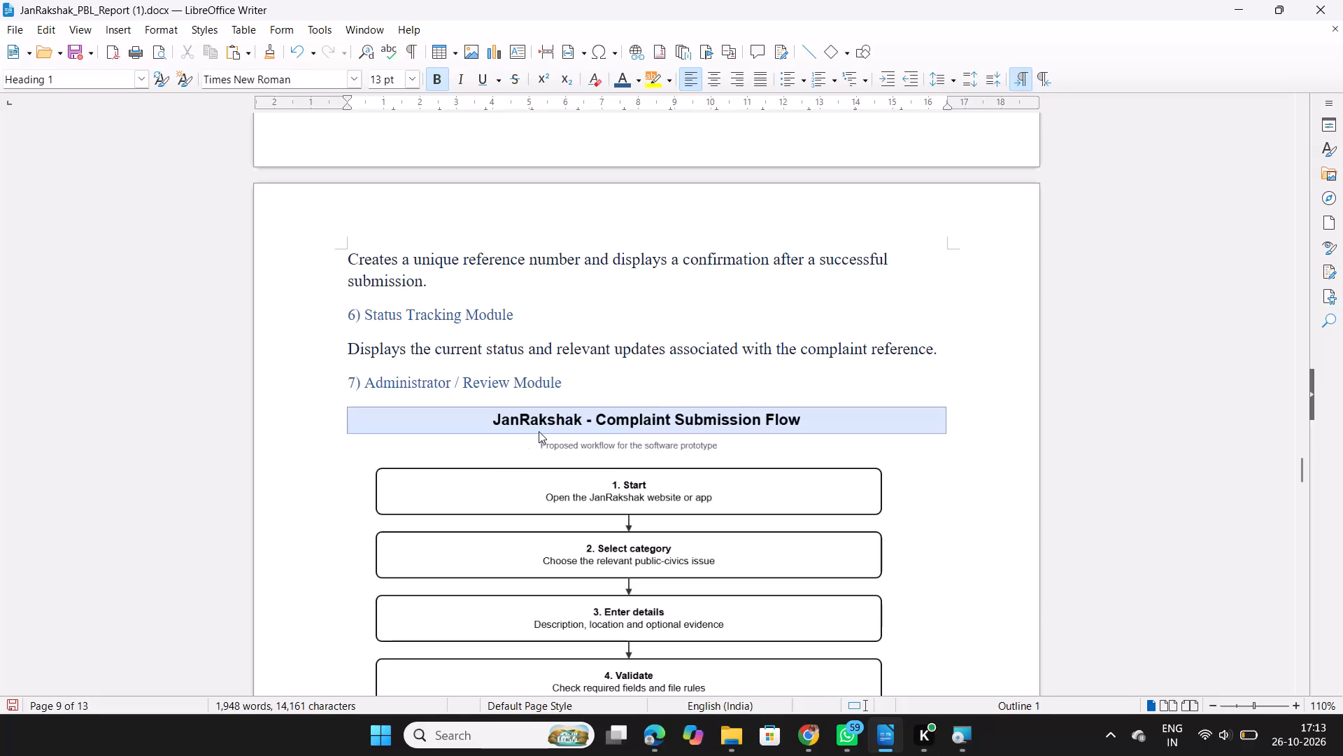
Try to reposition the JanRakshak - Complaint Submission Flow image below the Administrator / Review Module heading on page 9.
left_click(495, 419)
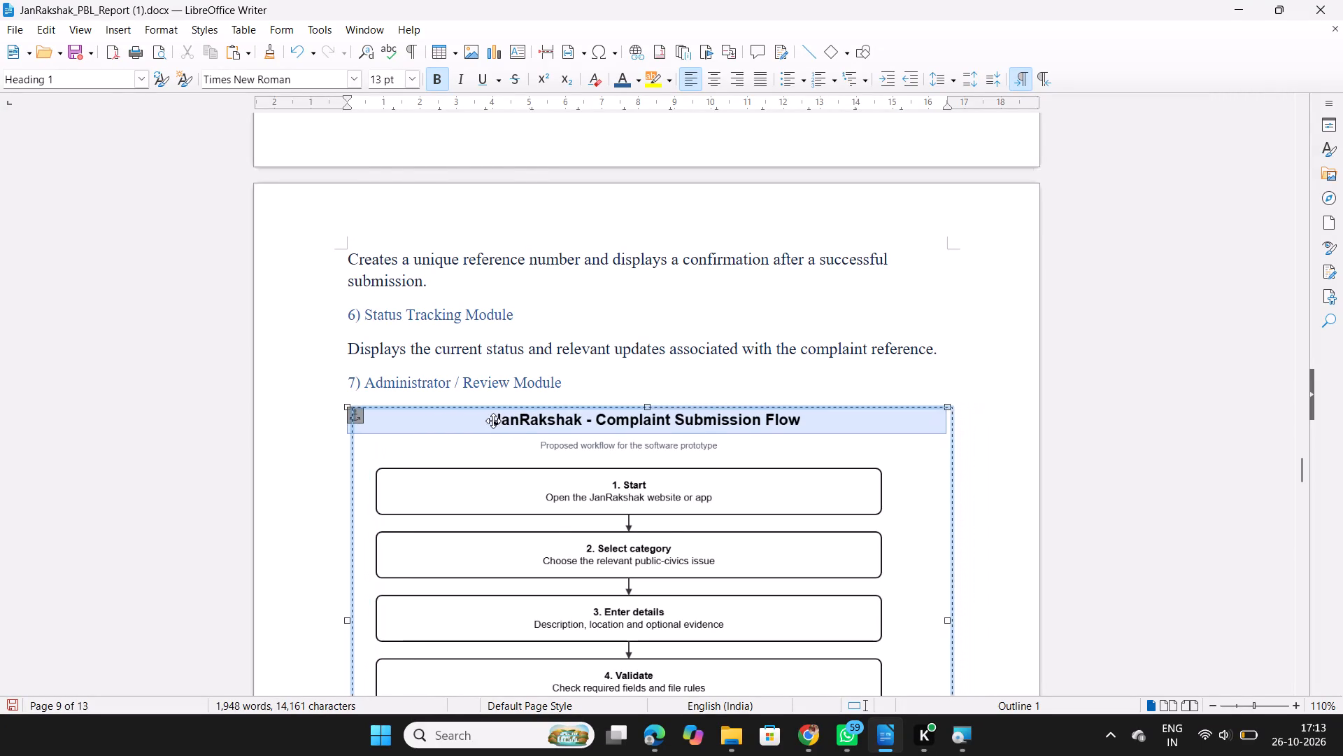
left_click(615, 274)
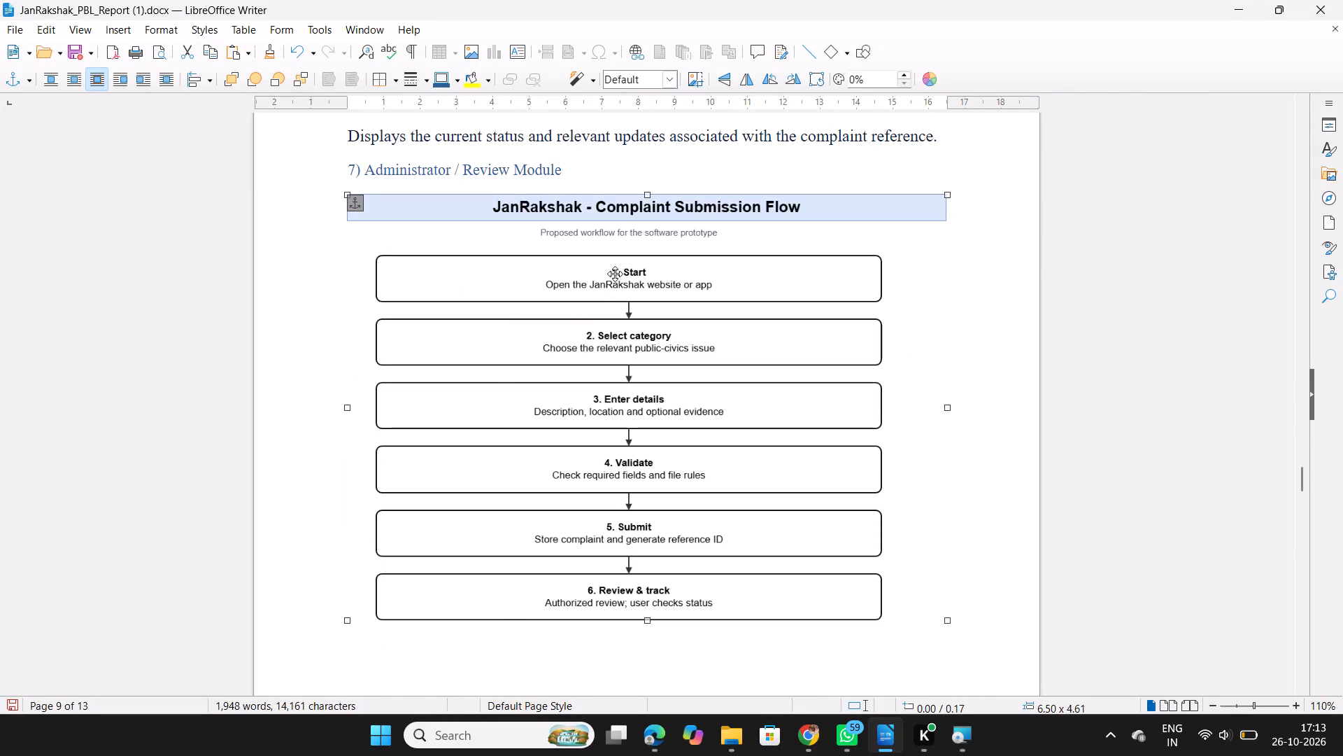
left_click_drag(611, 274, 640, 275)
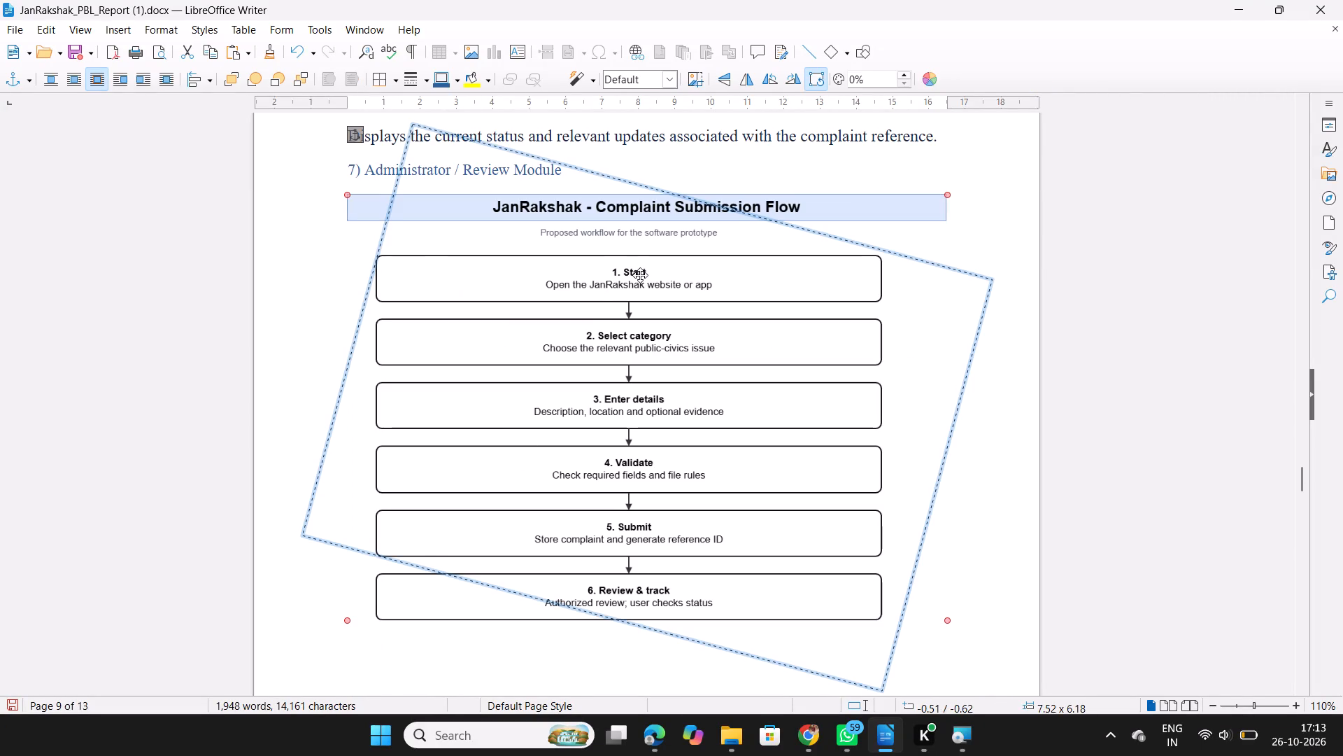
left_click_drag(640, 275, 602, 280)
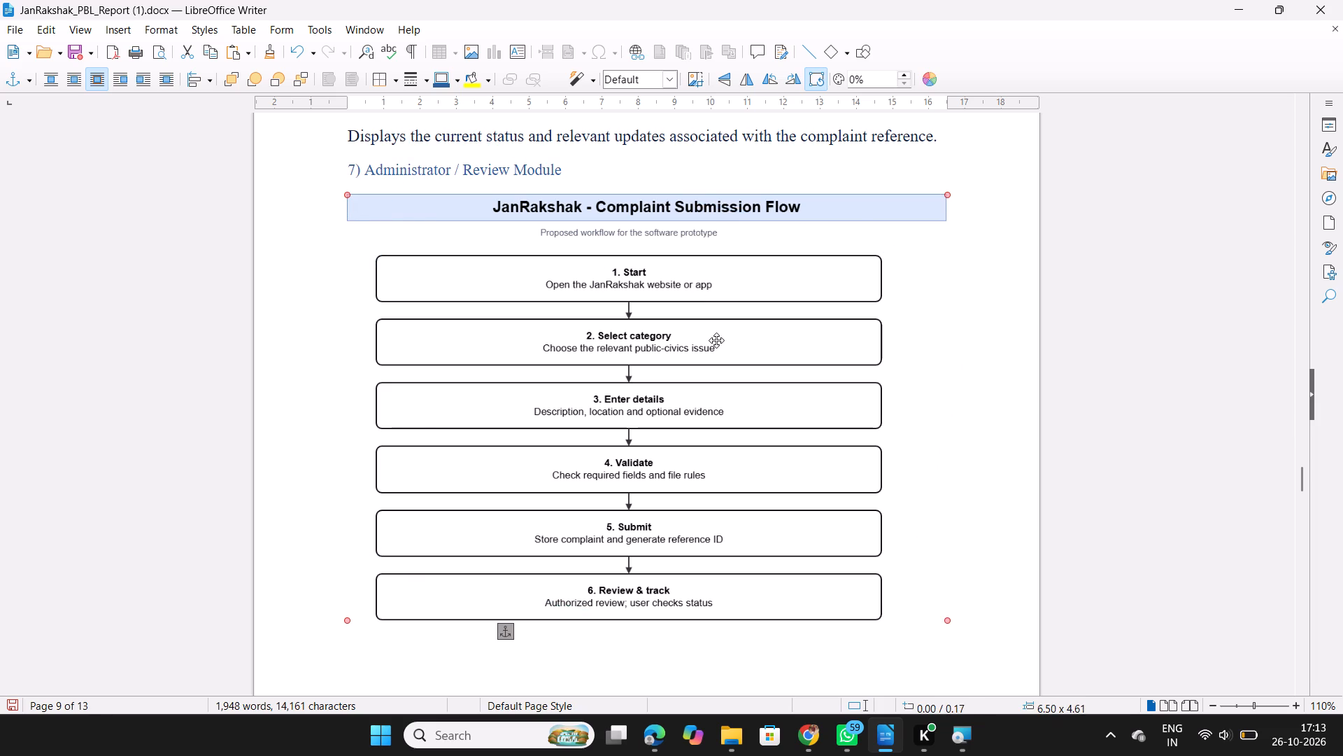
Review the report layout from the cover page and table of contents through to the submission flow diagram on page 9.
scroll(716, 340, "up", 8)
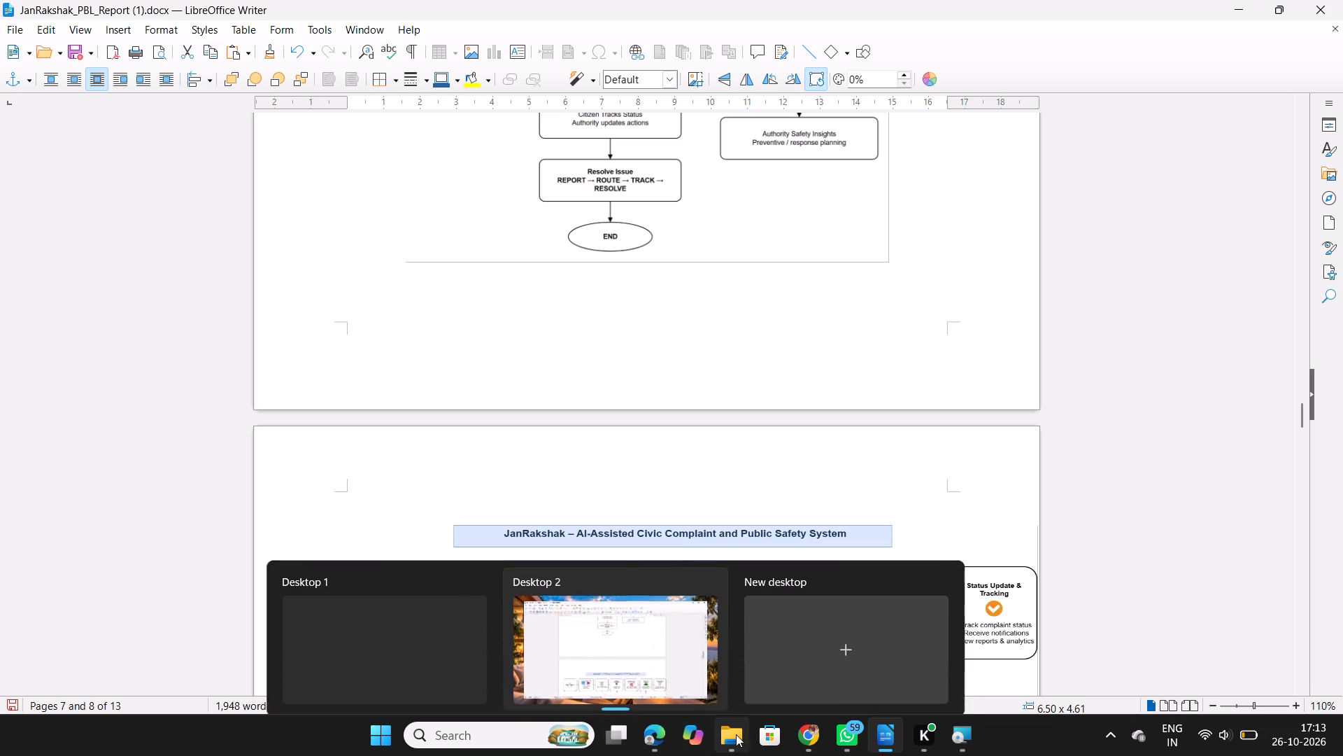
scroll(673, 389, "up", 8)
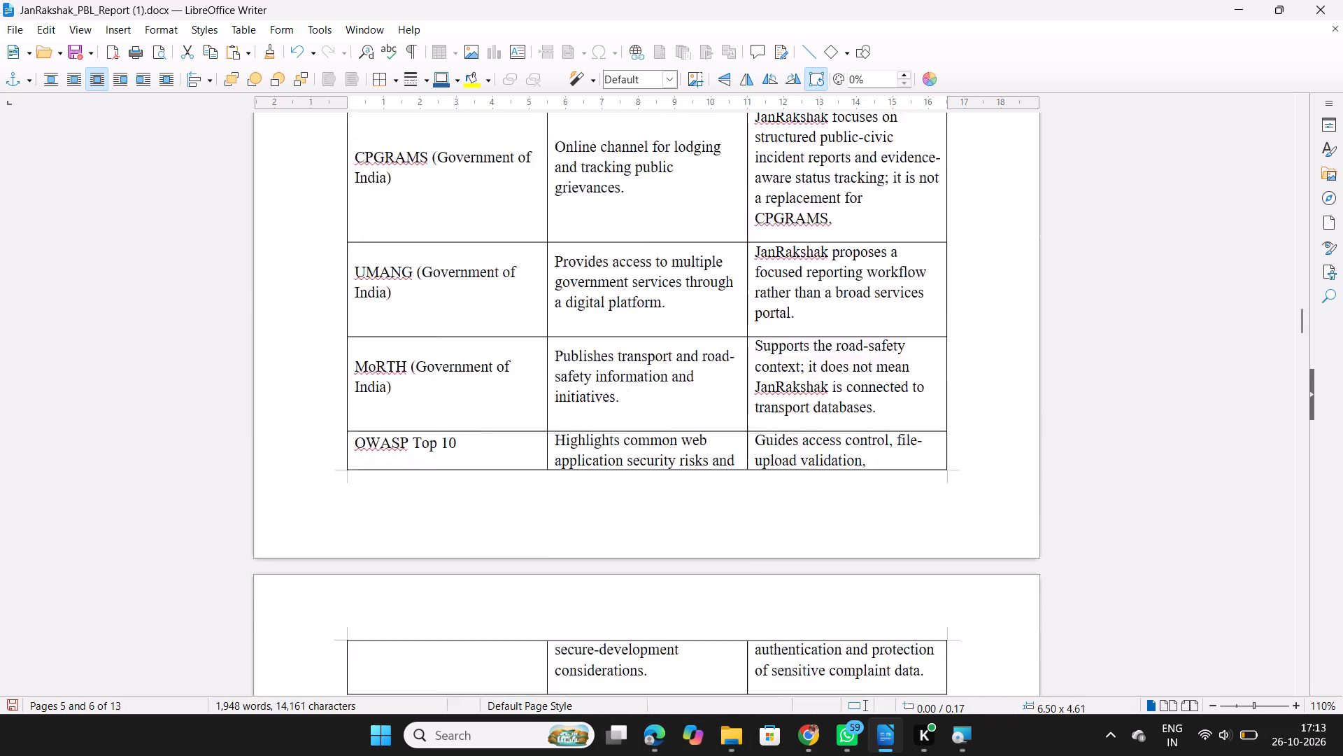
scroll(673, 389, "up", 12)
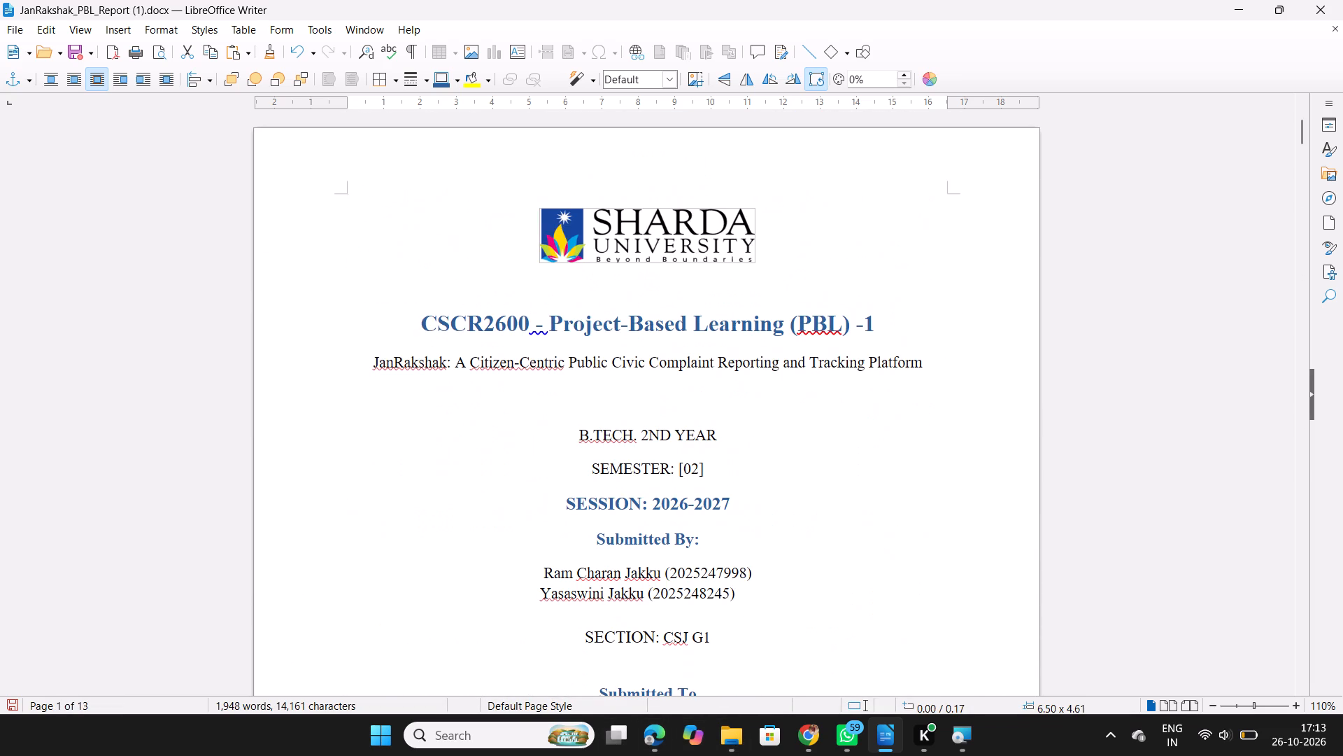
scroll(658, 319, "down", 2)
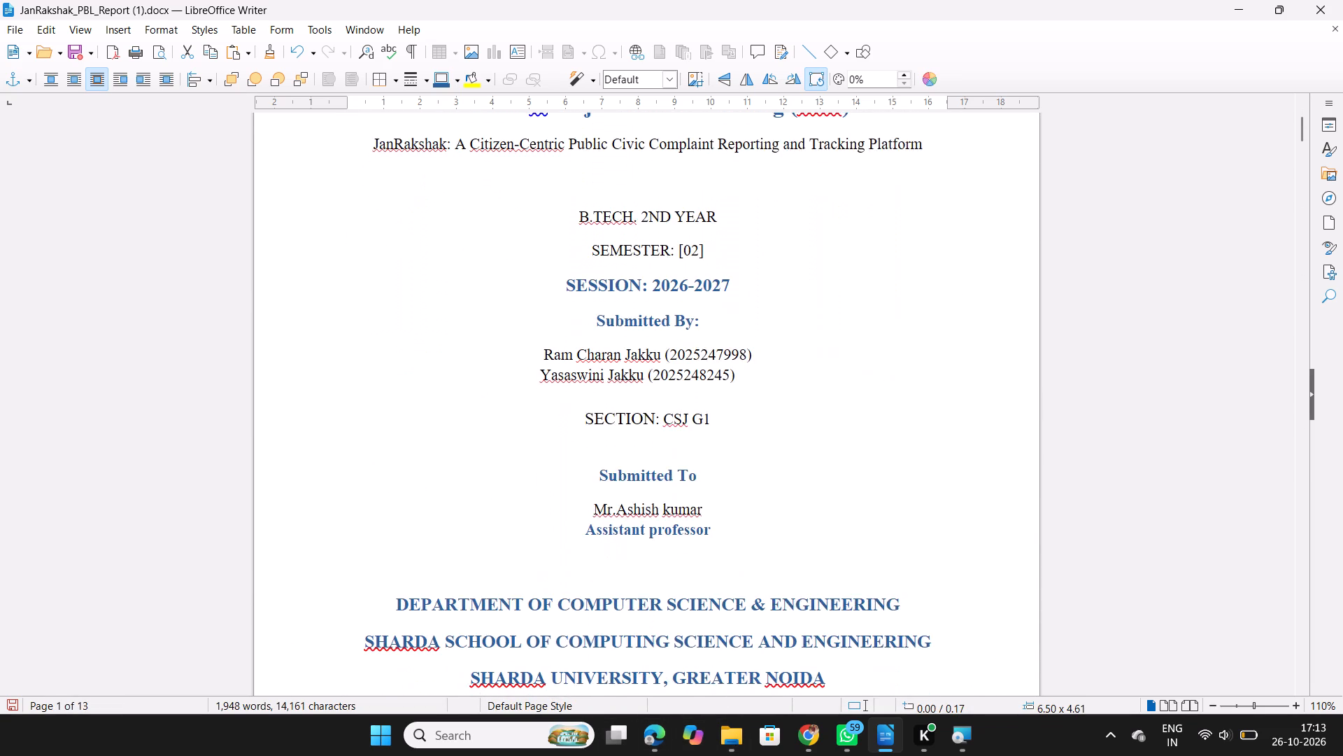
scroll(658, 319, "down", 6)
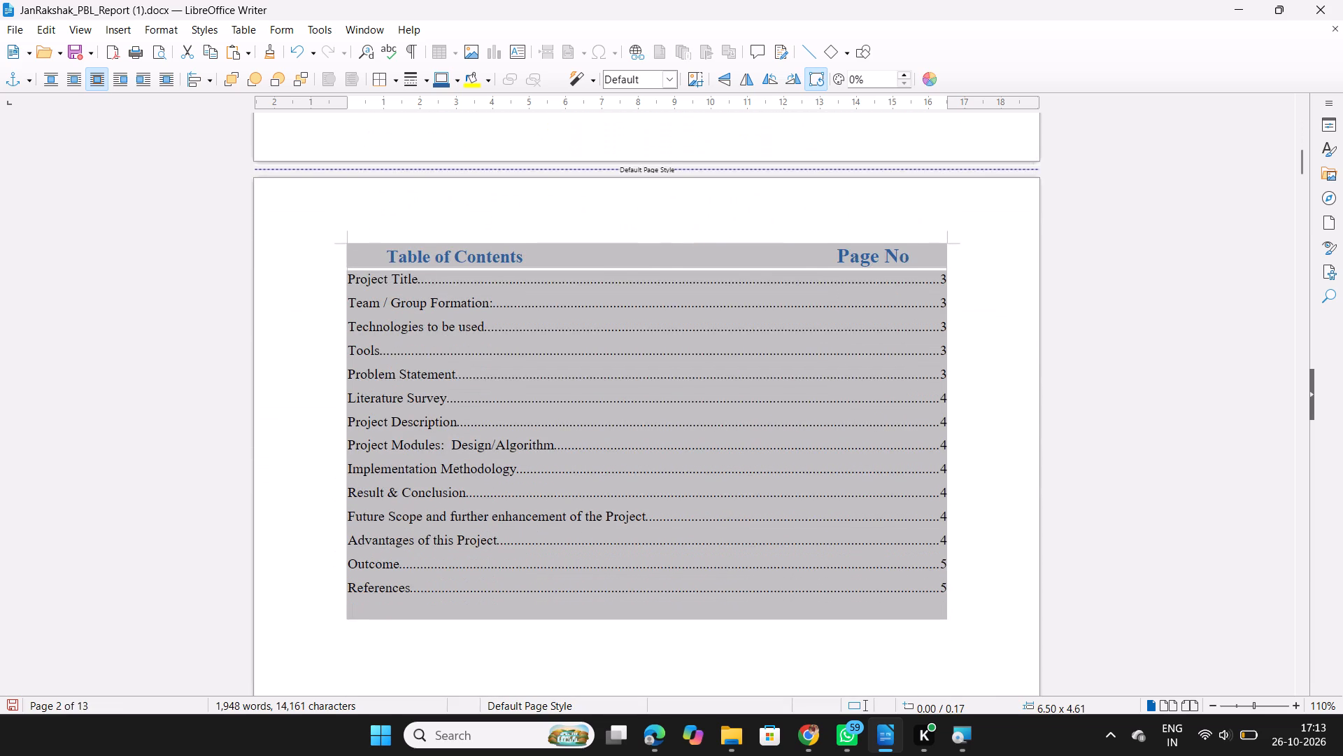
scroll(658, 319, "down", 1)
left_click(819, 636)
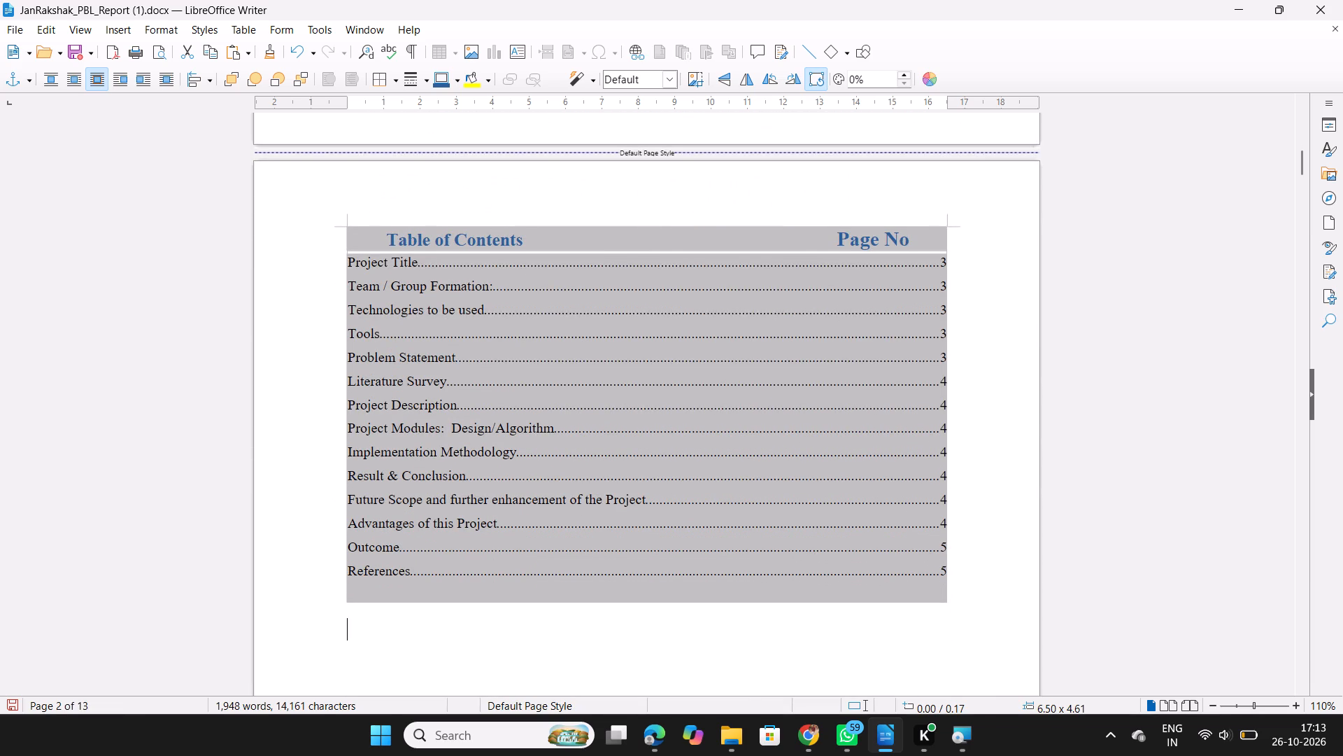
scroll(786, 581, "down", 3)
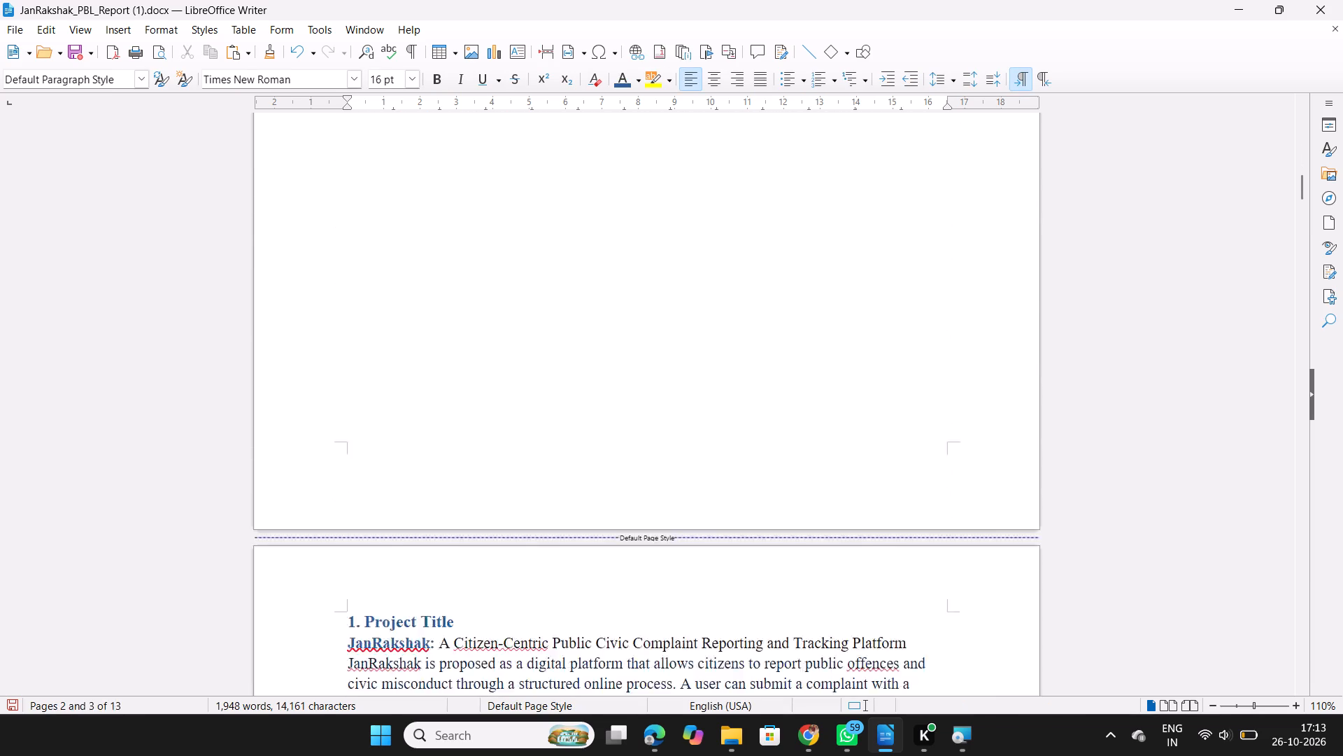
scroll(786, 581, "down", 4)
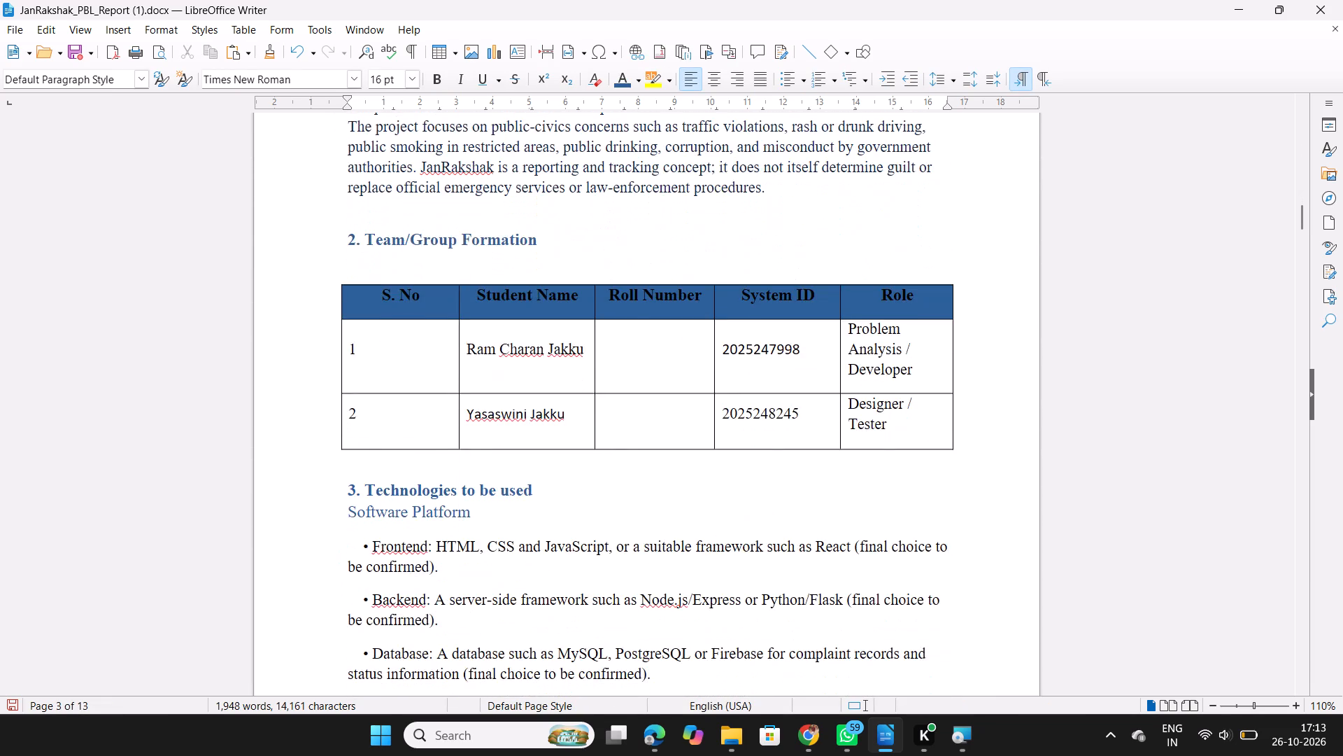
scroll(786, 581, "down", 4)
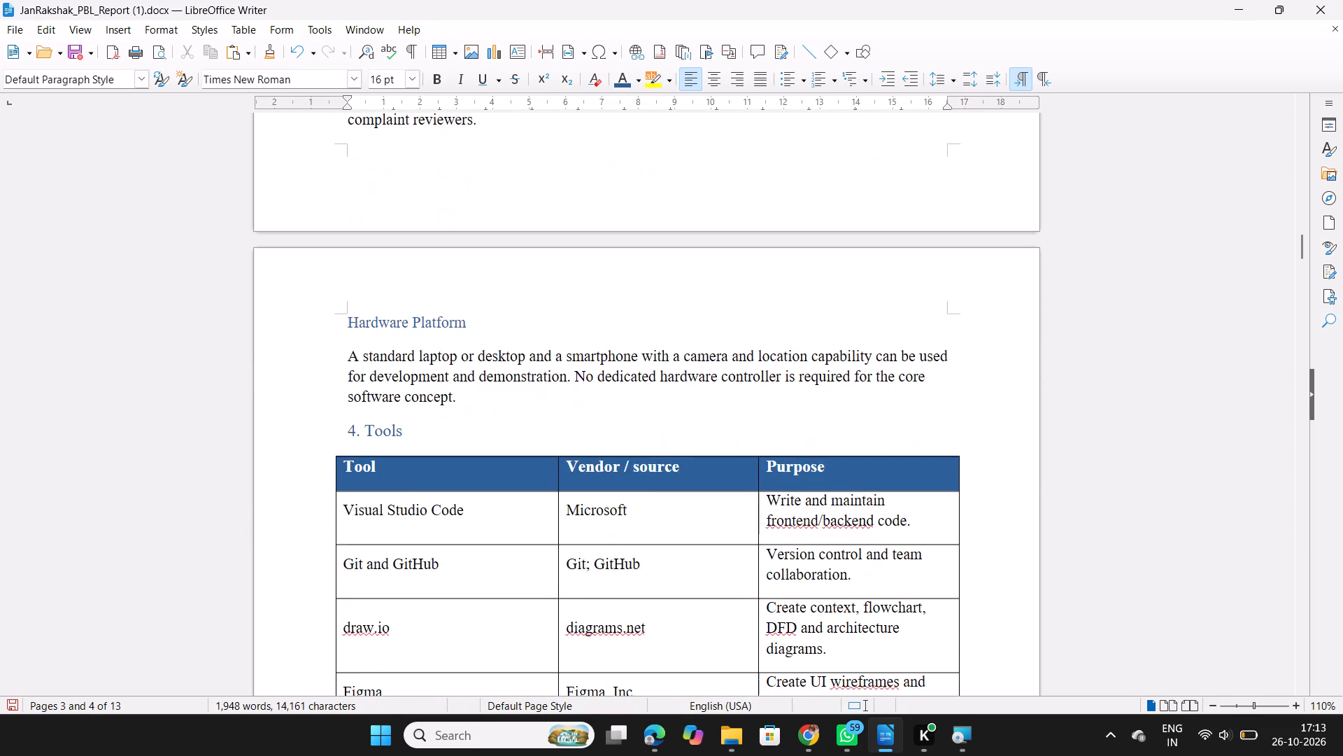
scroll(786, 581, "down", 4)
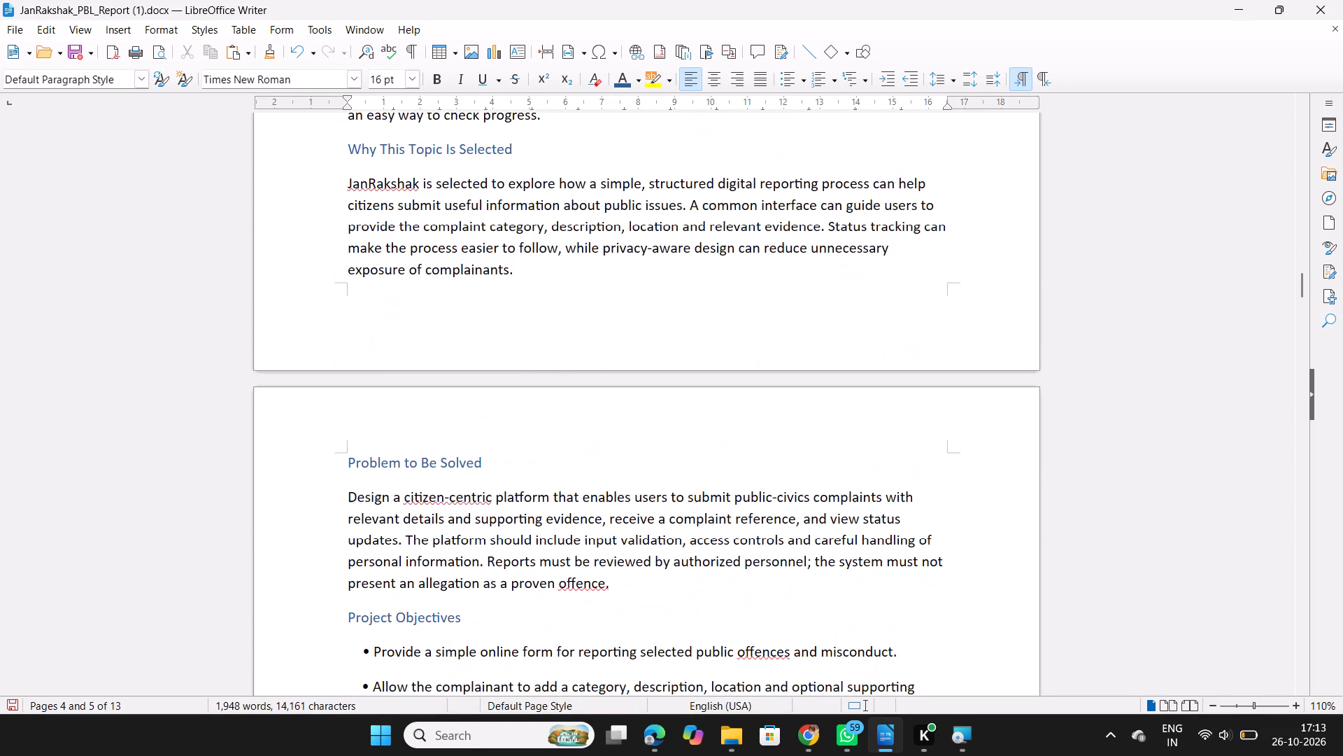
scroll(786, 581, "down", 6)
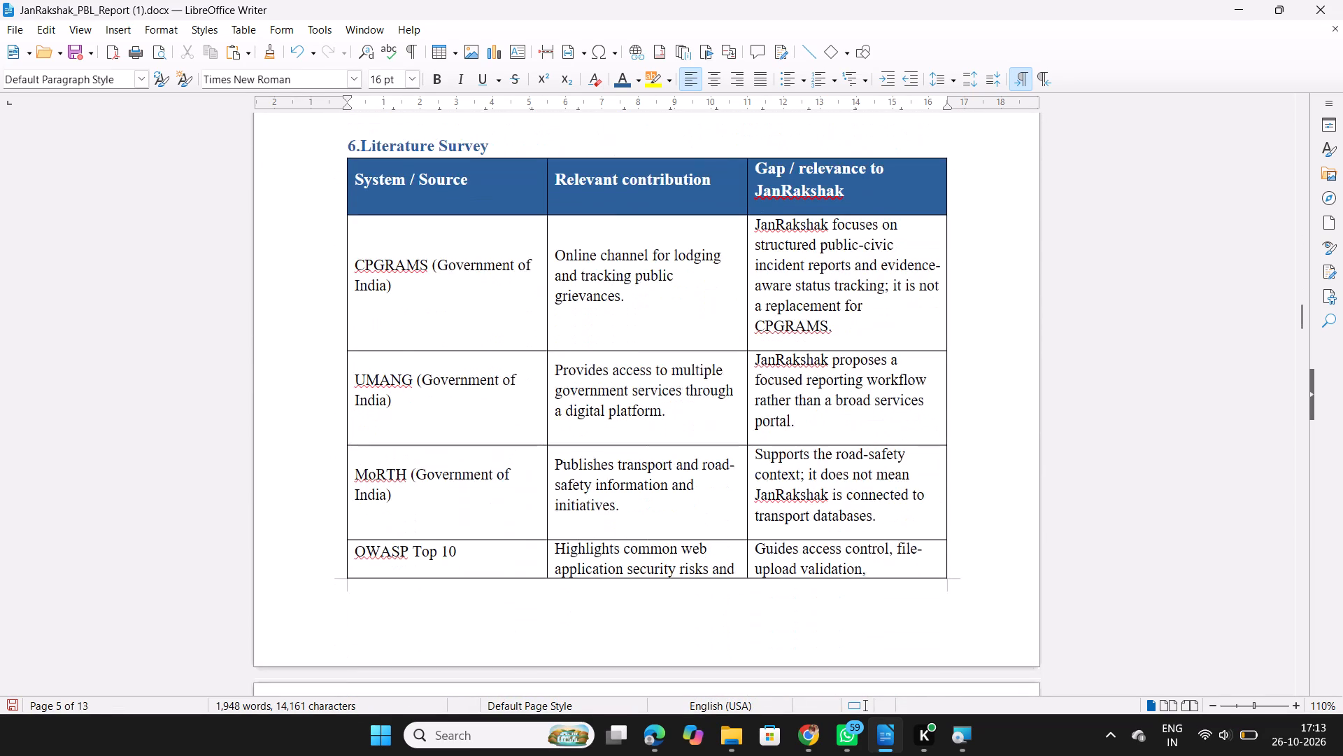
scroll(786, 581, "down", 5)
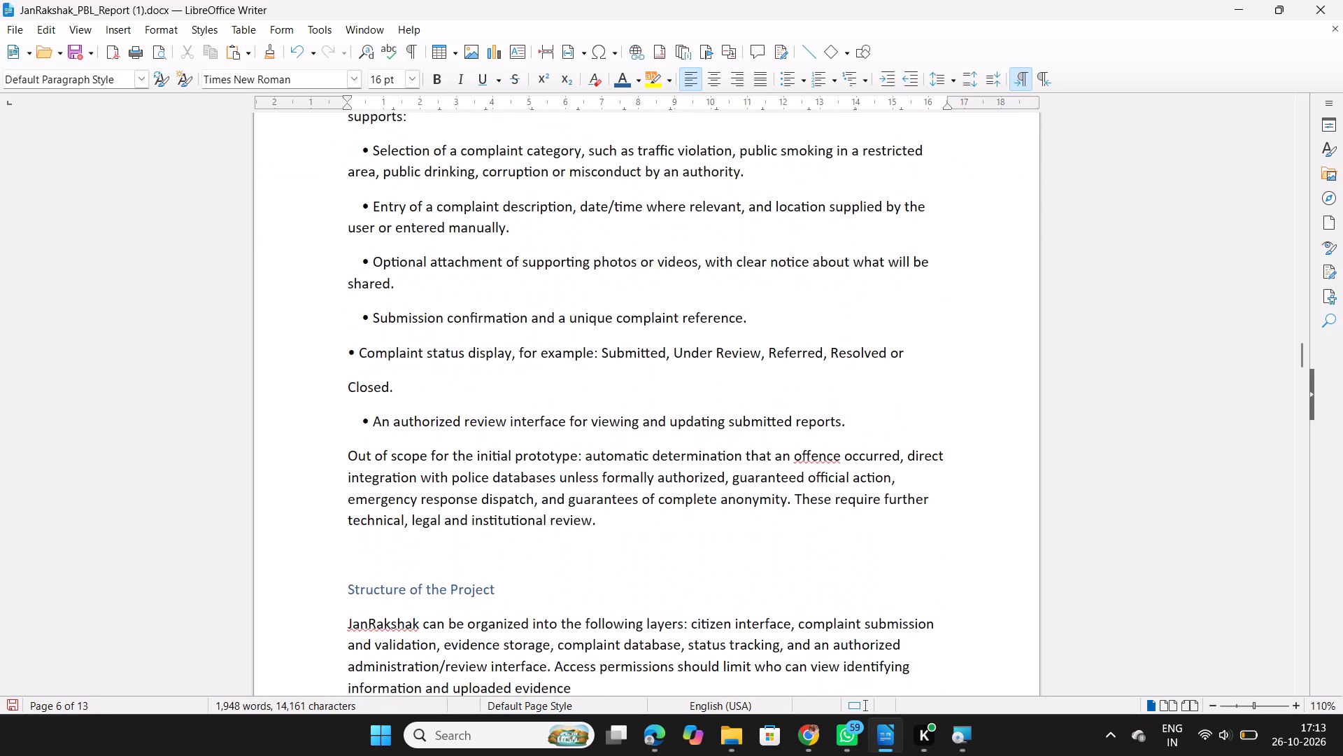
scroll(786, 581, "down", 7)
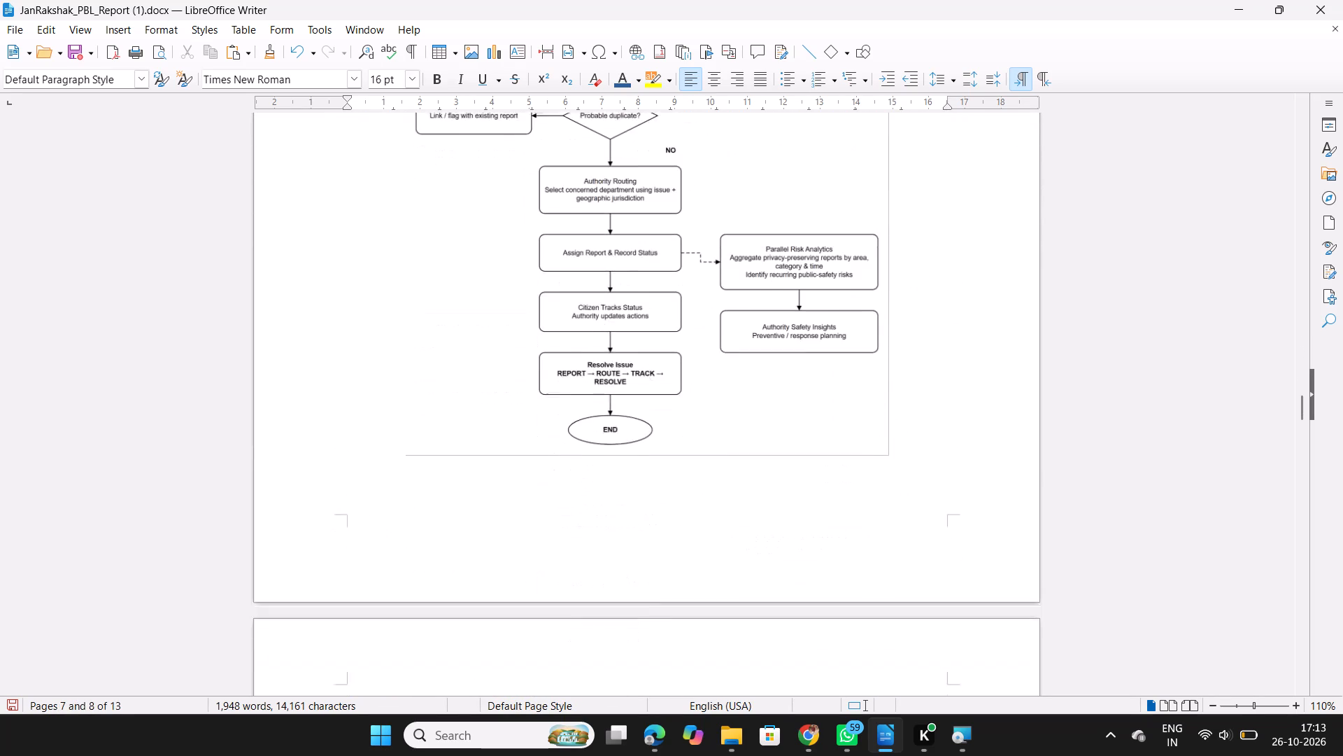
scroll(786, 581, "down", 5)
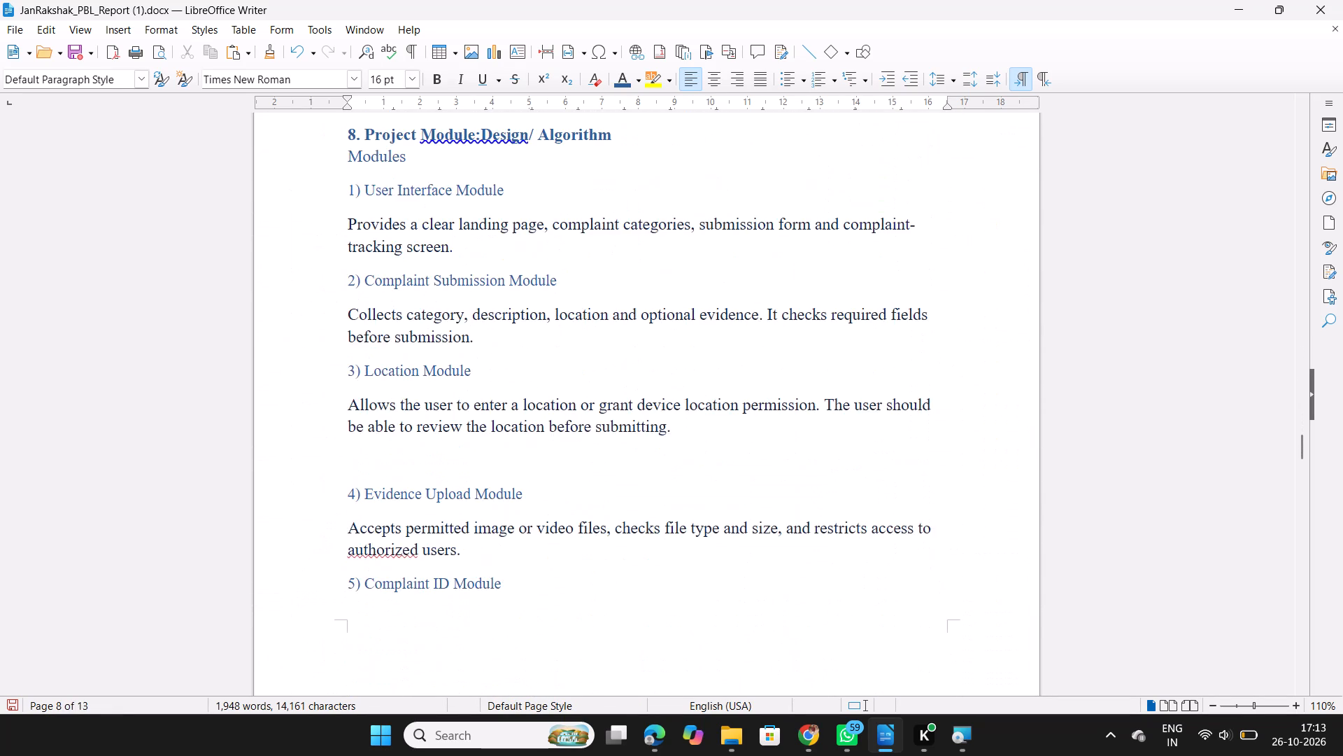
scroll(786, 581, "down", 3)
Examine the module text, algorithm, methodology and future scope sections on pages 8 to 12 of the report.
scroll(786, 581, "up", 2)
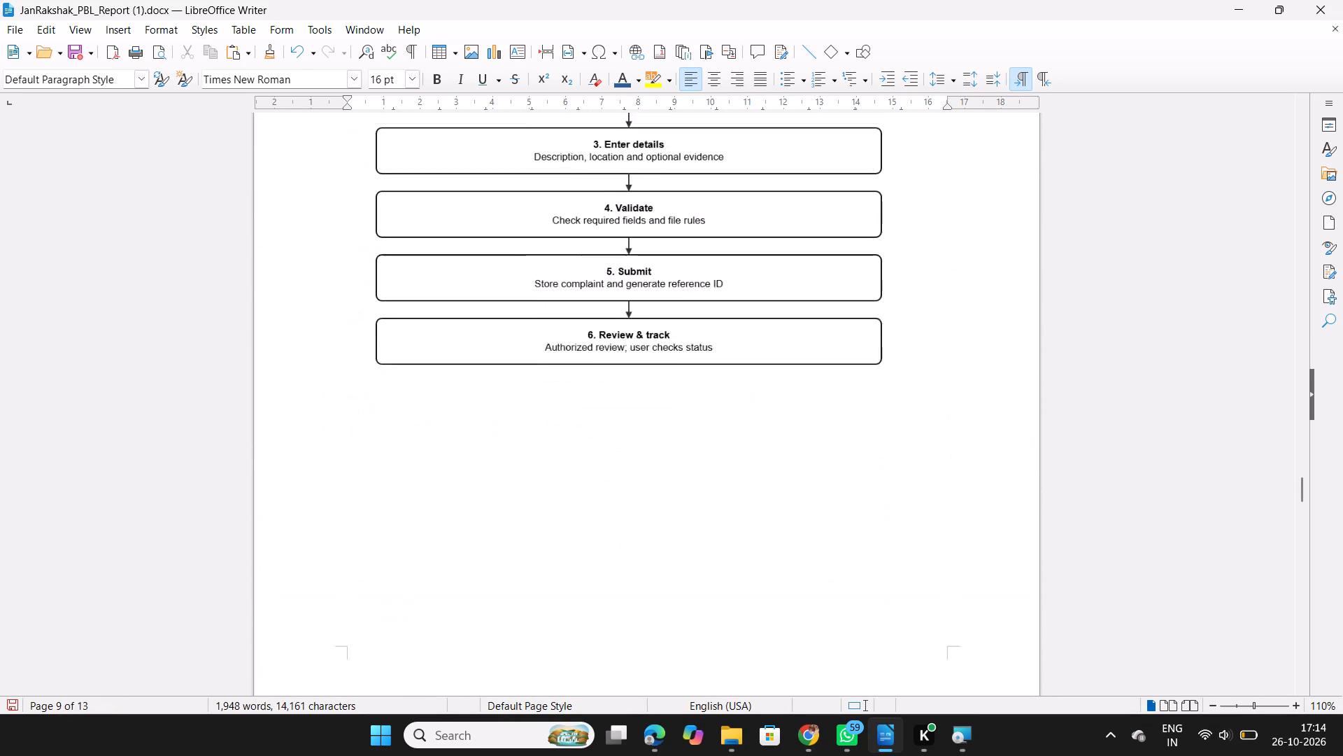
scroll(786, 581, "up", 4)
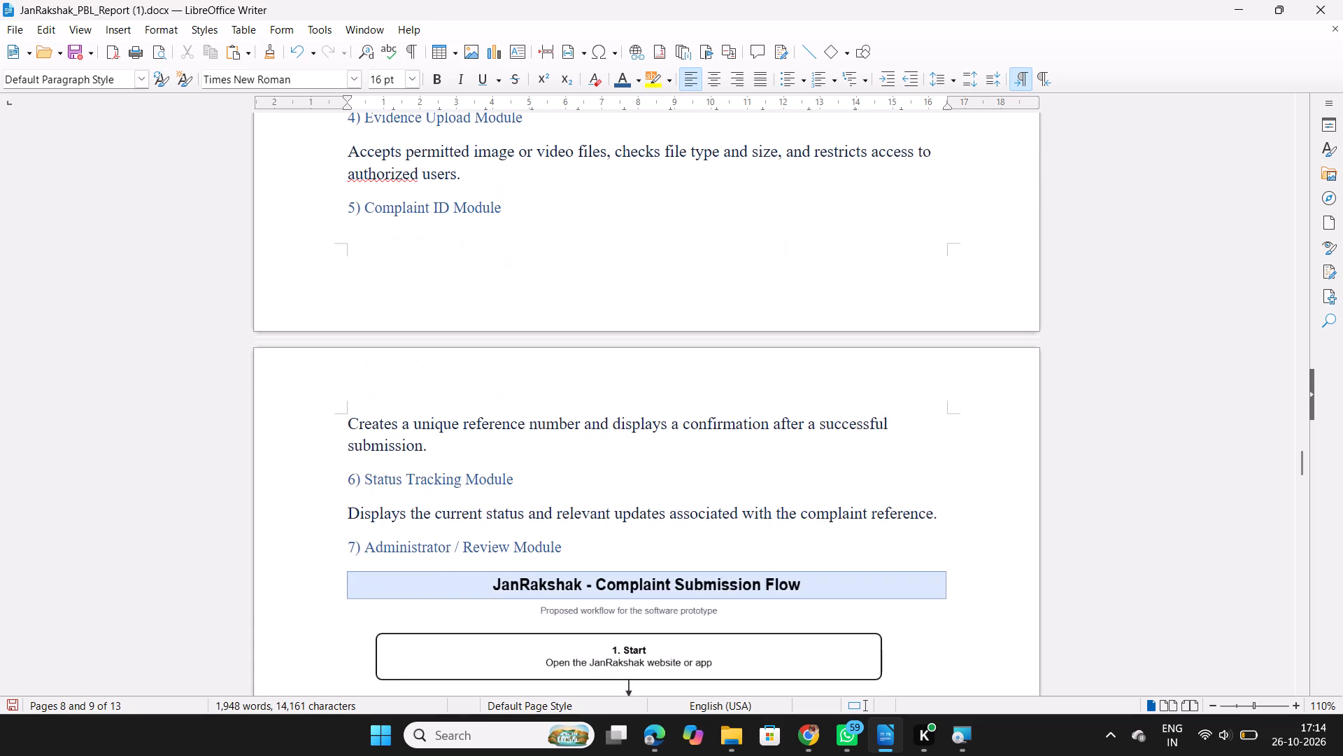
scroll(786, 581, "up", 1)
scroll(786, 581, "down", 10)
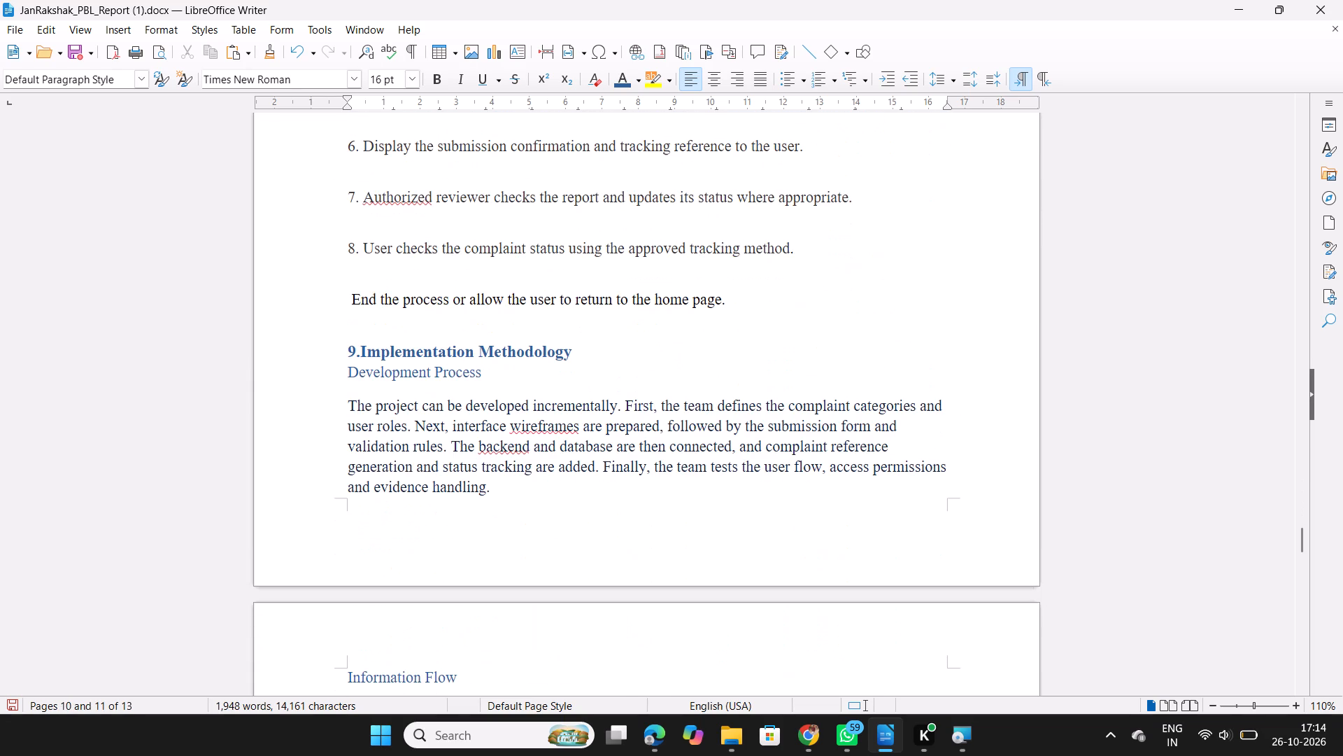
scroll(786, 581, "down", 8)
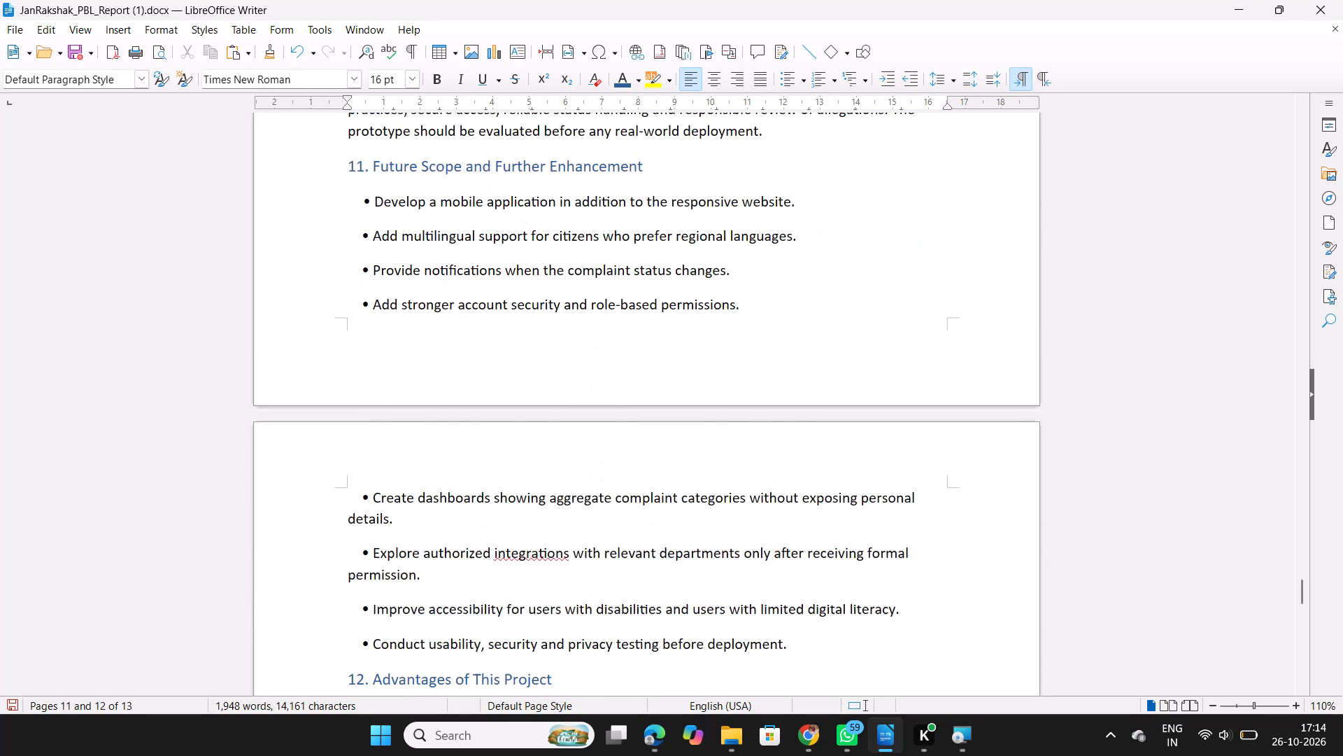
scroll(786, 581, "down", 6)
scroll(786, 581, "up", 3)
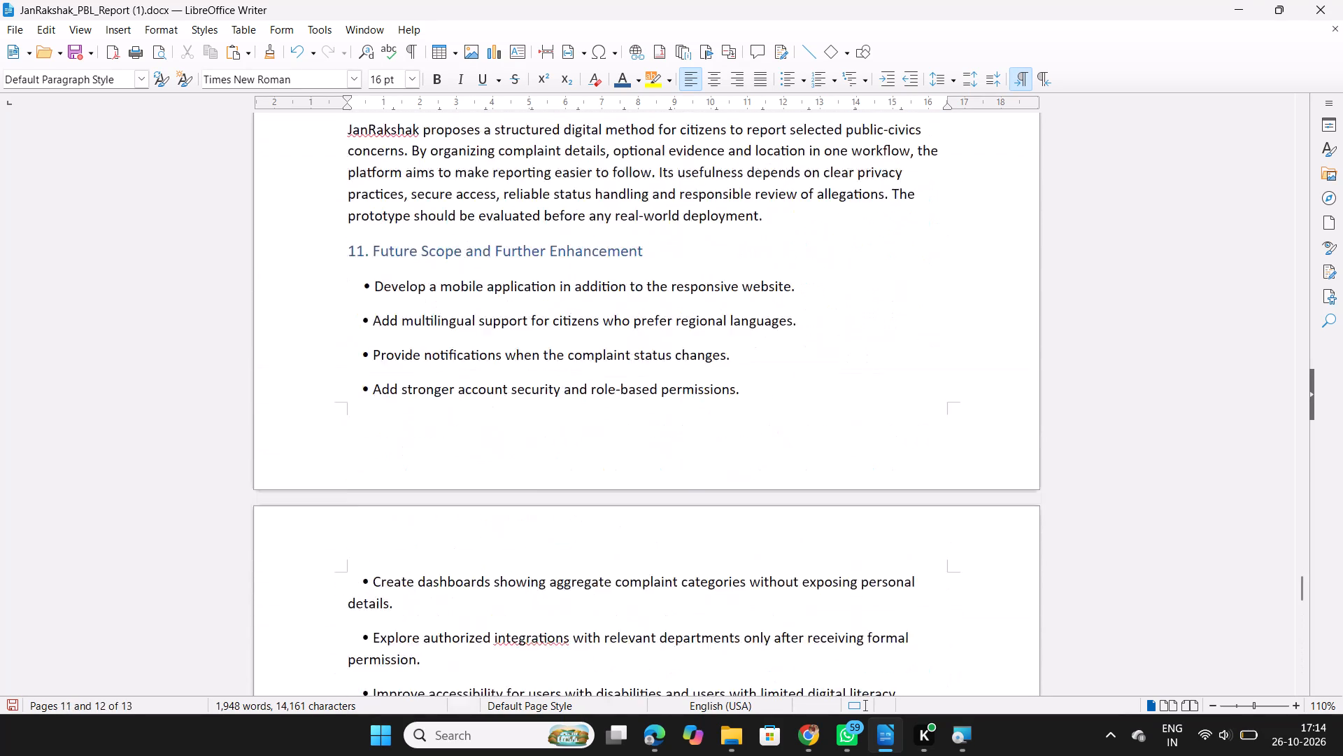
scroll(786, 581, "up", 2)
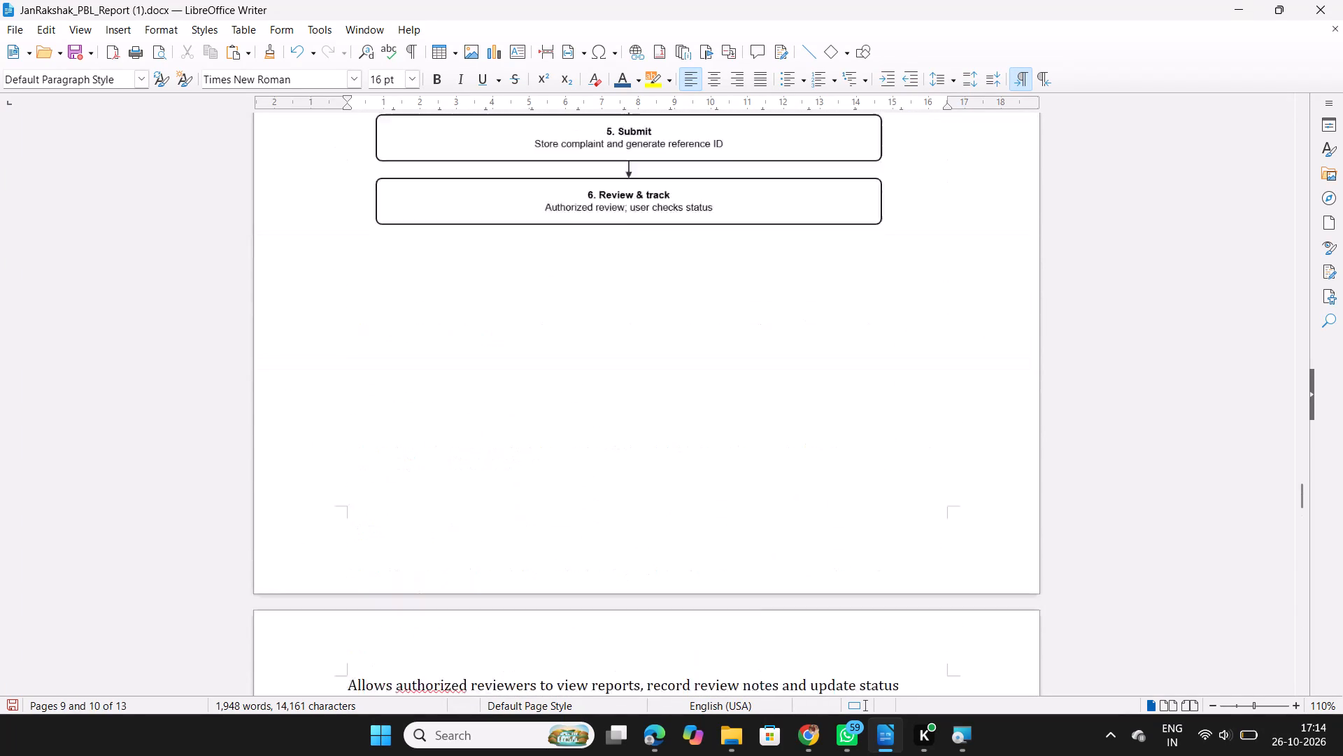
scroll(786, 581, "up", 2)
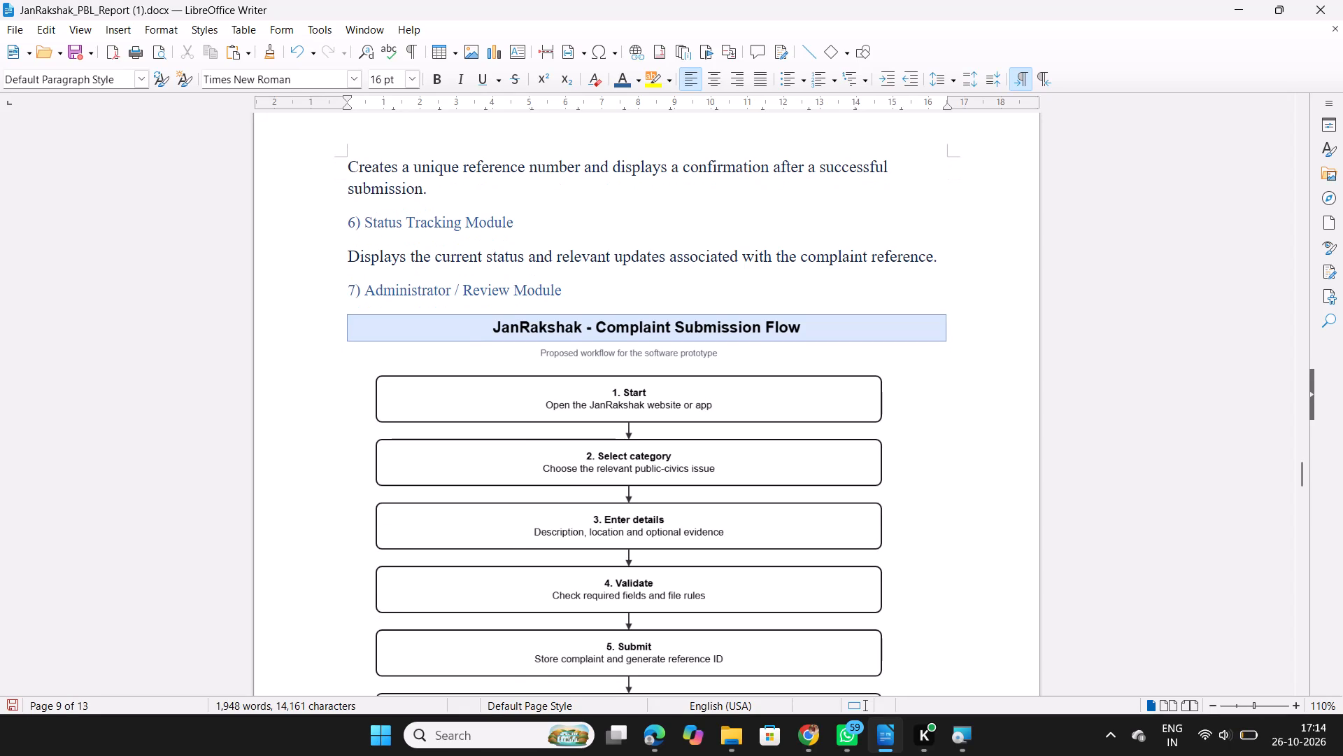
Add the number "9." before "End the process or allow the user to return to the home page" in the Proposed Algorithm list on page 10.
scroll(786, 581, "down", 1)
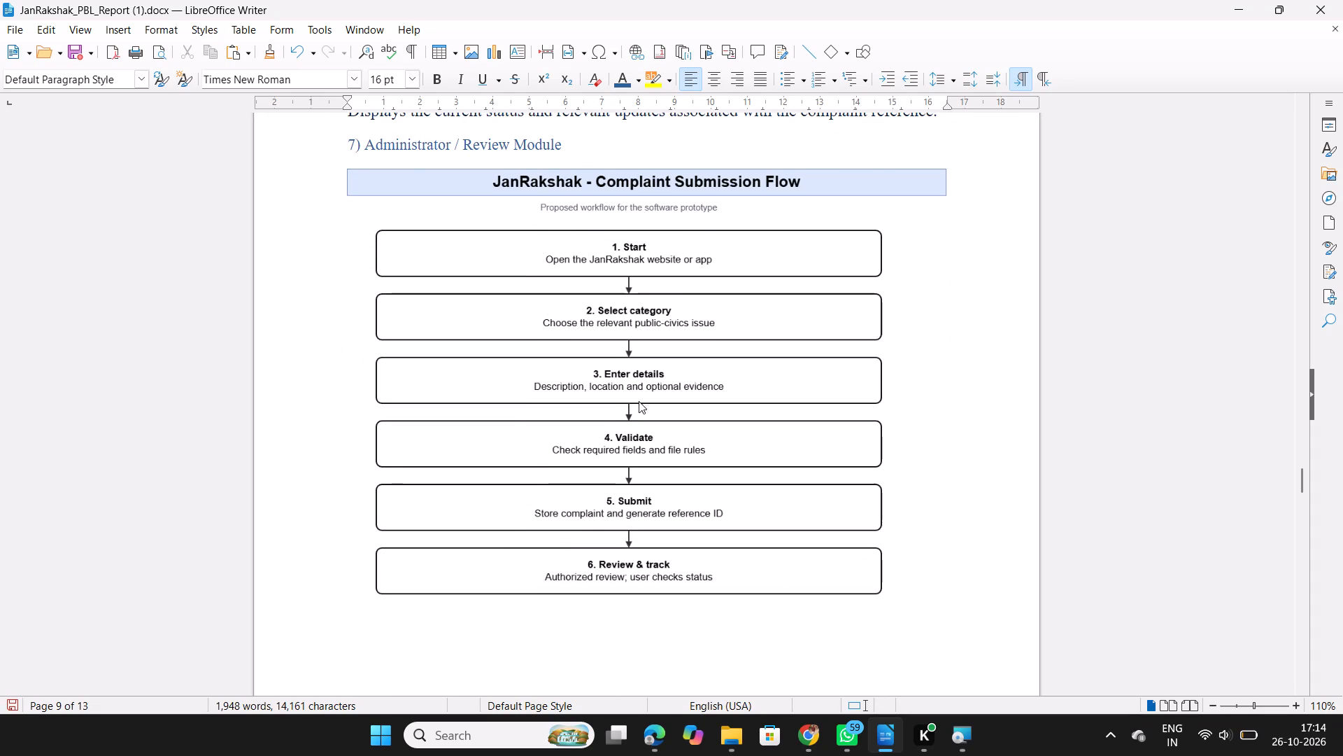
scroll(721, 390, "down", 2)
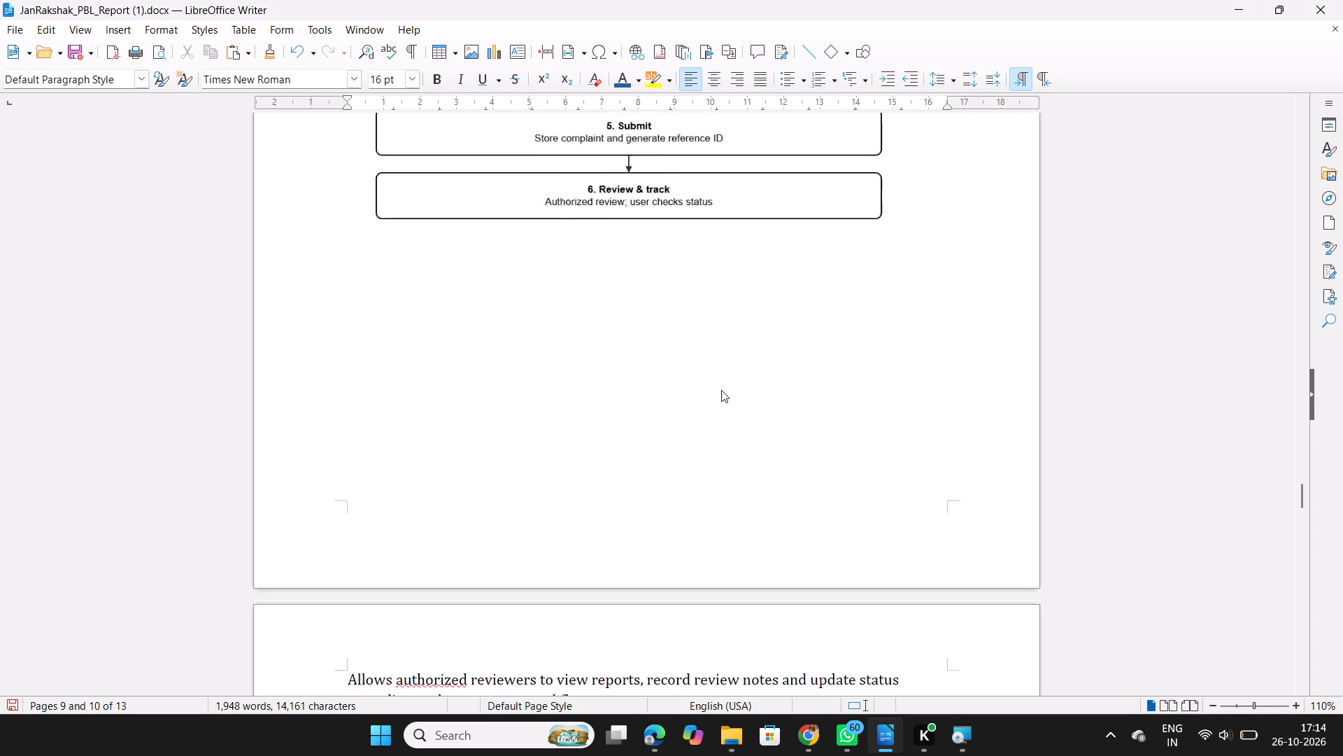
scroll(721, 390, "down", 3)
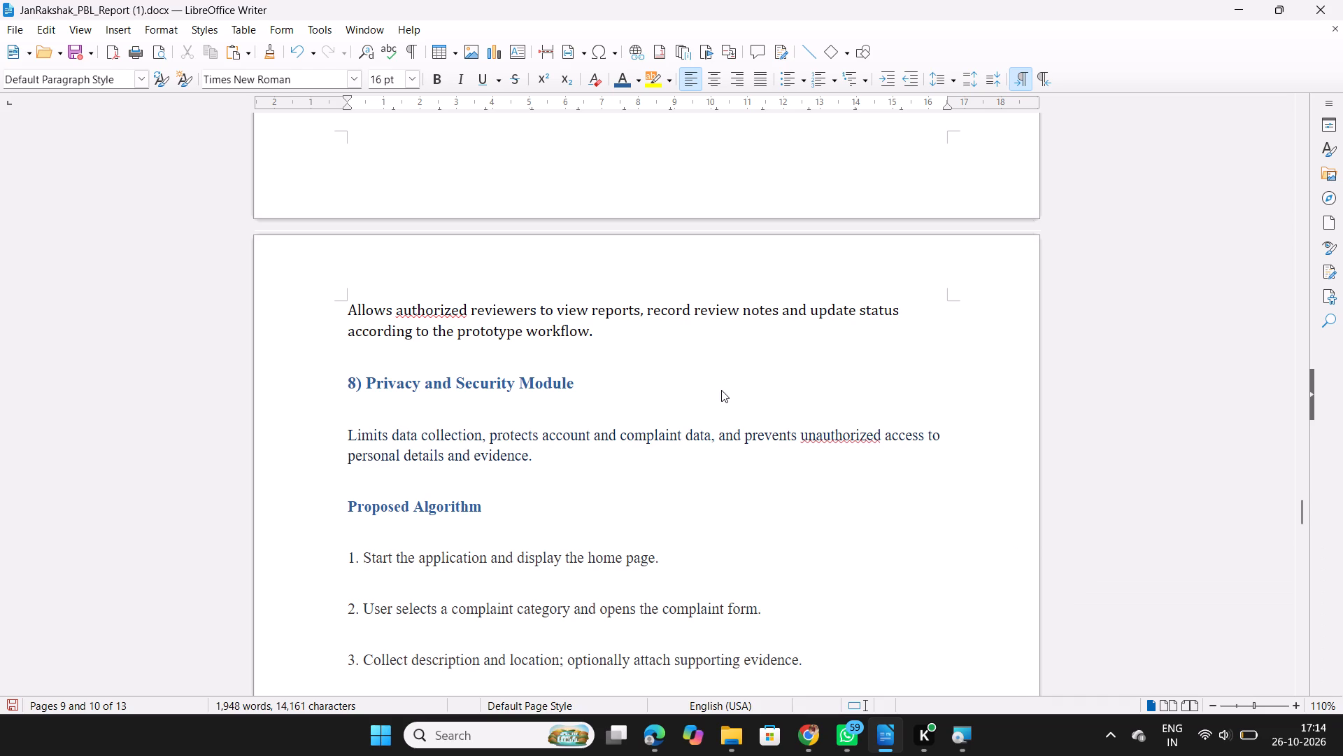
scroll(721, 390, "down", 1)
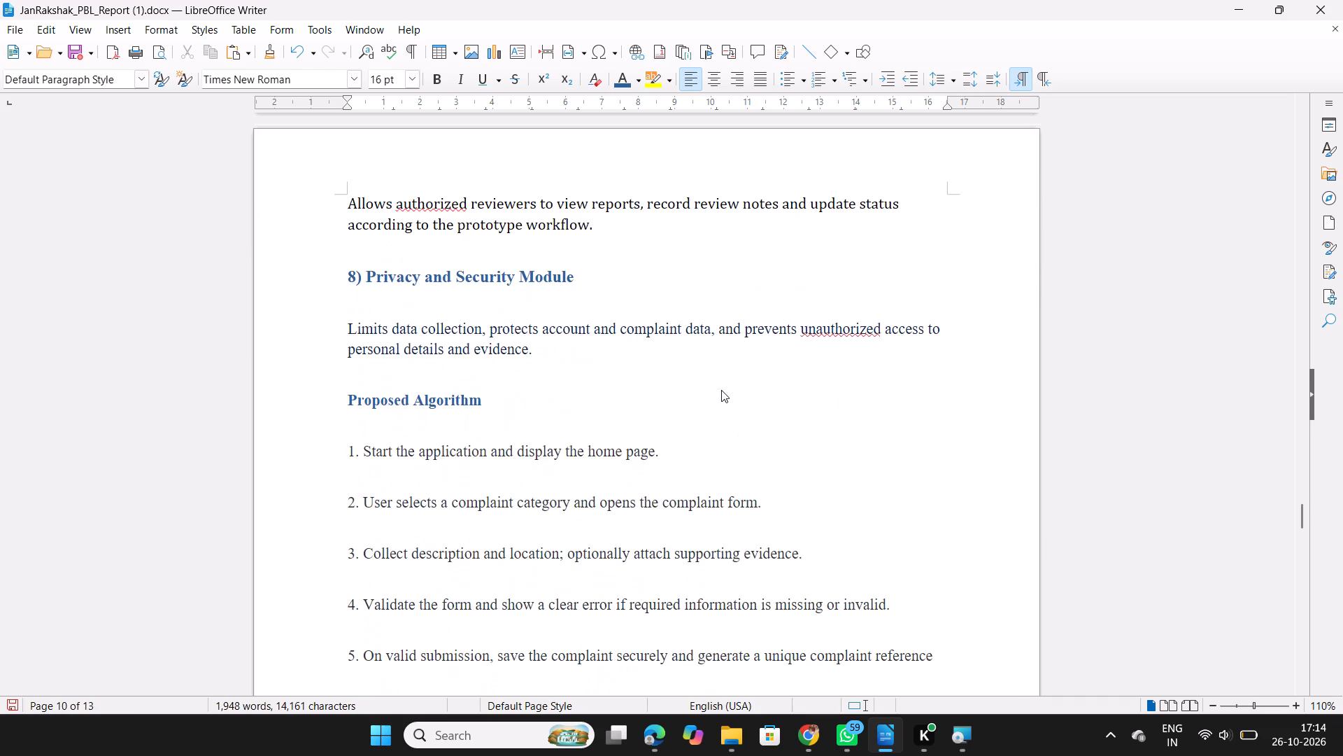
scroll(691, 410, "down", 1)
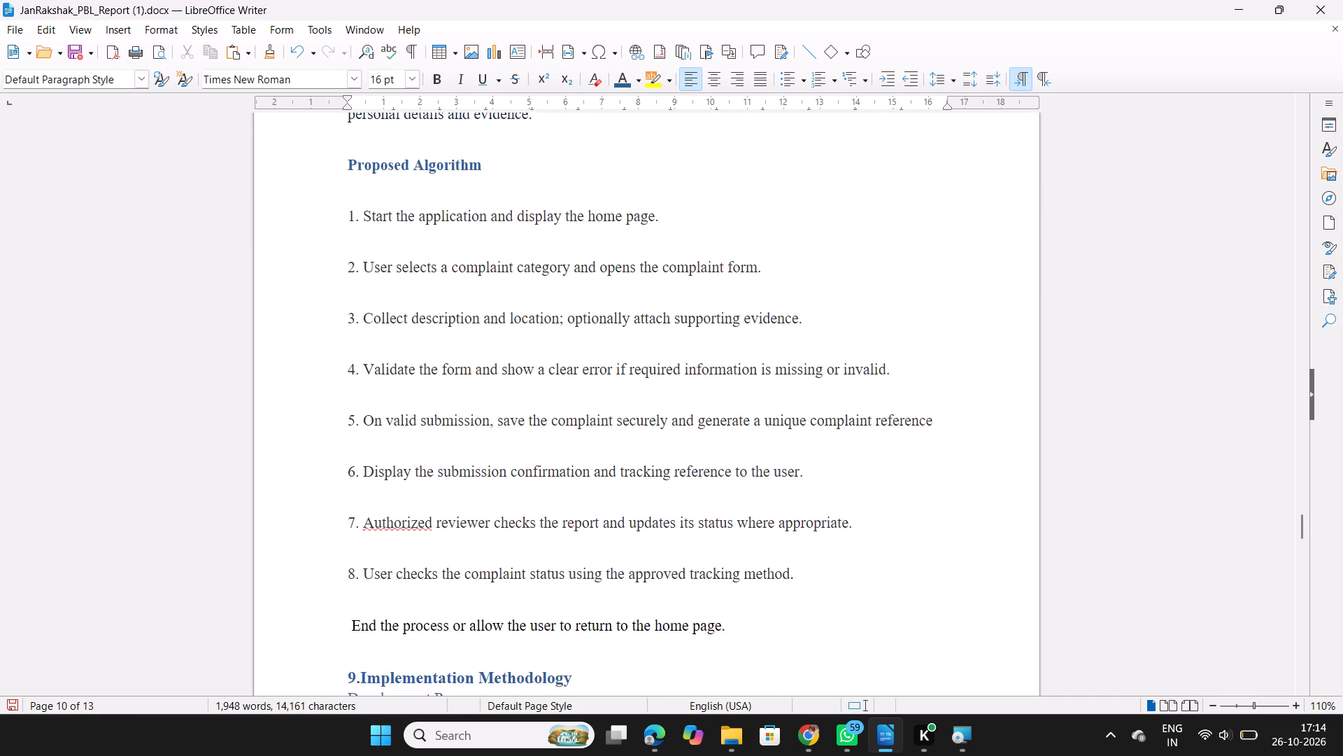
scroll(691, 410, "down", 2)
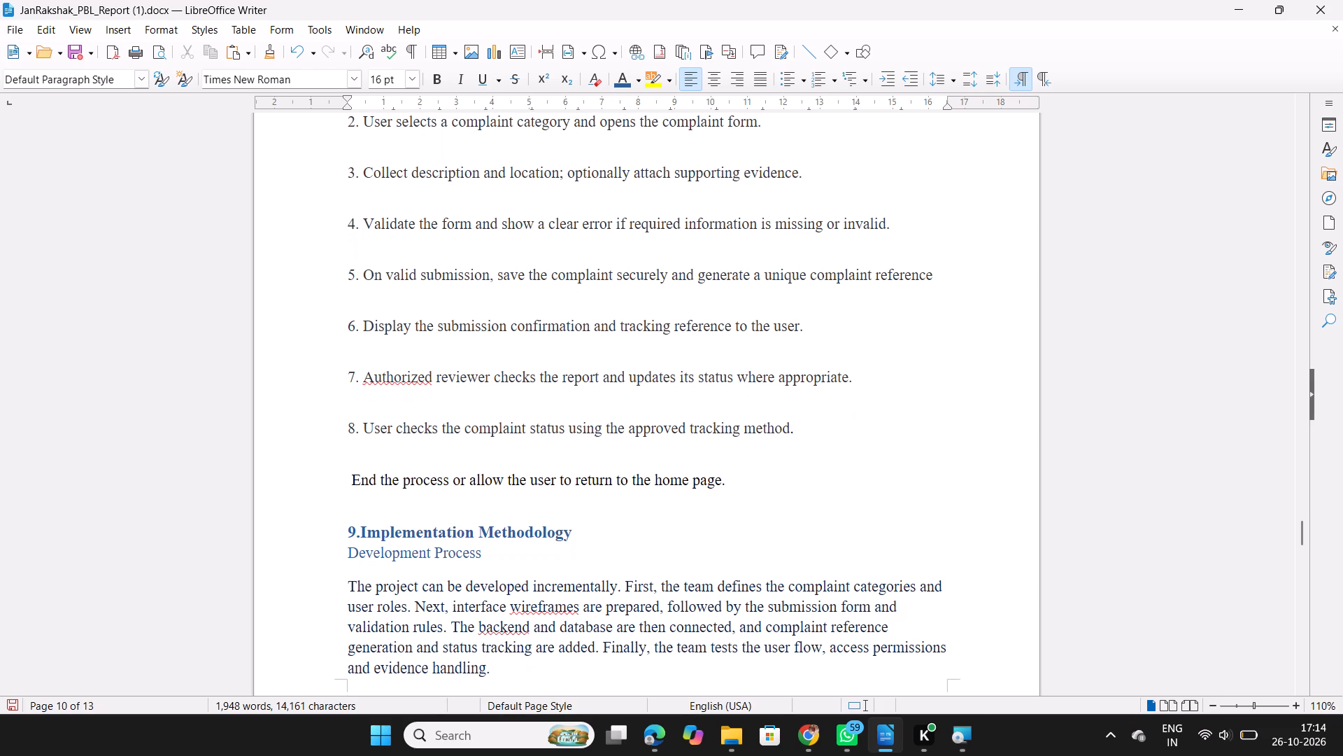
scroll(691, 410, "down", 1)
left_click(347, 477)
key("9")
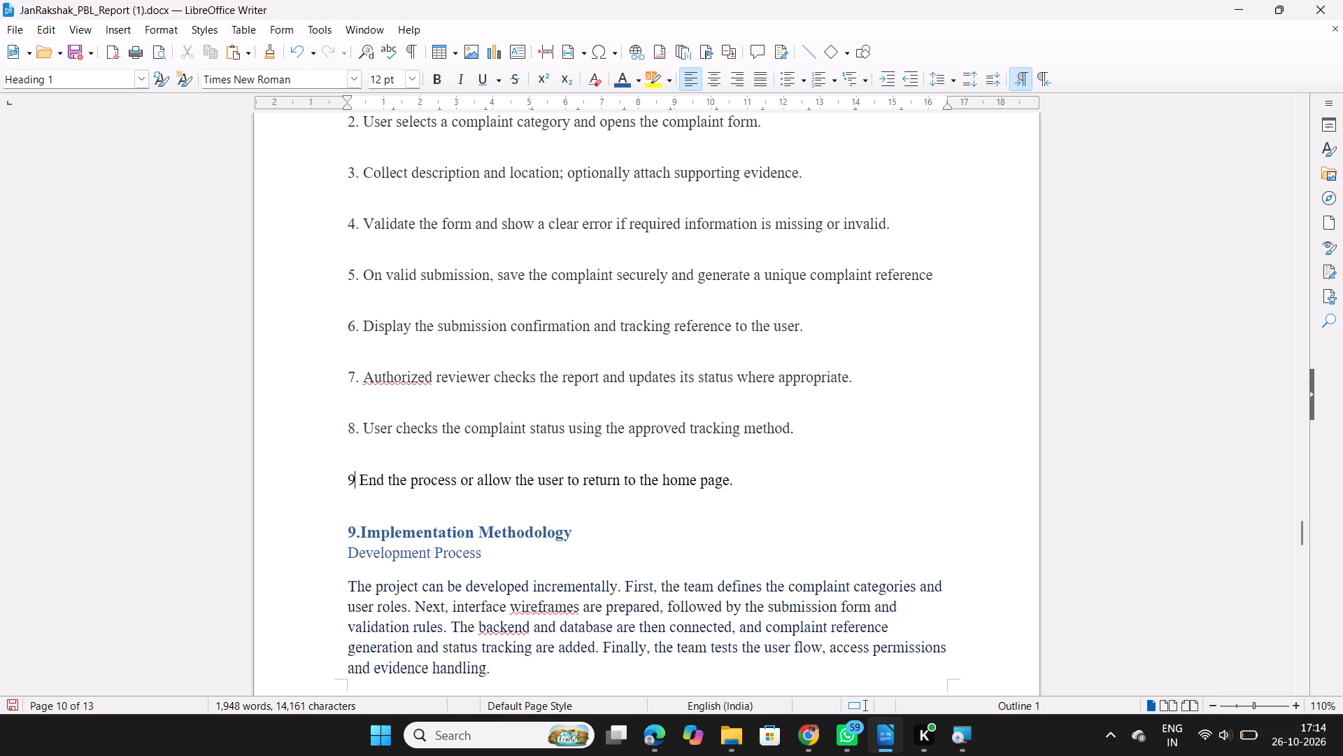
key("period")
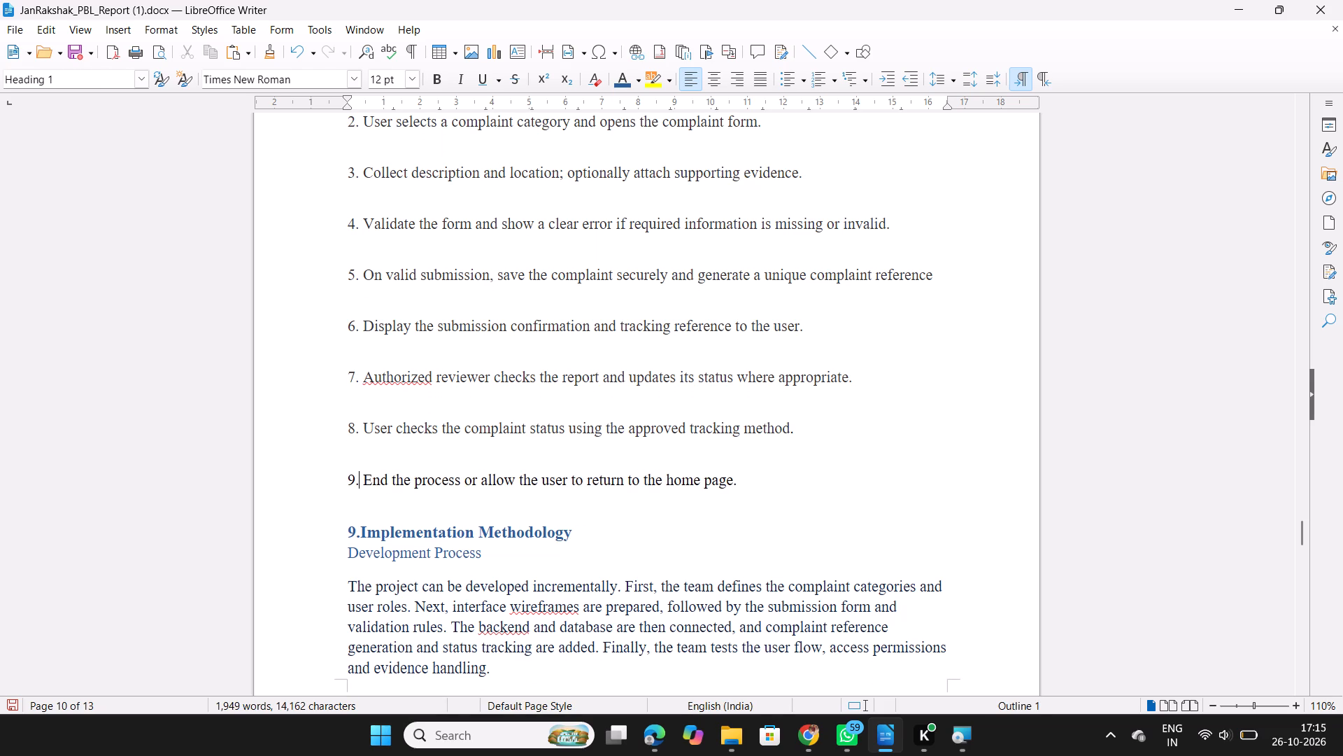
Add blank lines after step 9 of the Proposed Algorithm to push the Implementation Methodology section onto page 11.
left_click(746, 488)
key("Return")
key("Return")
key("Return")
key("Return")
key("Return")
key("Return")
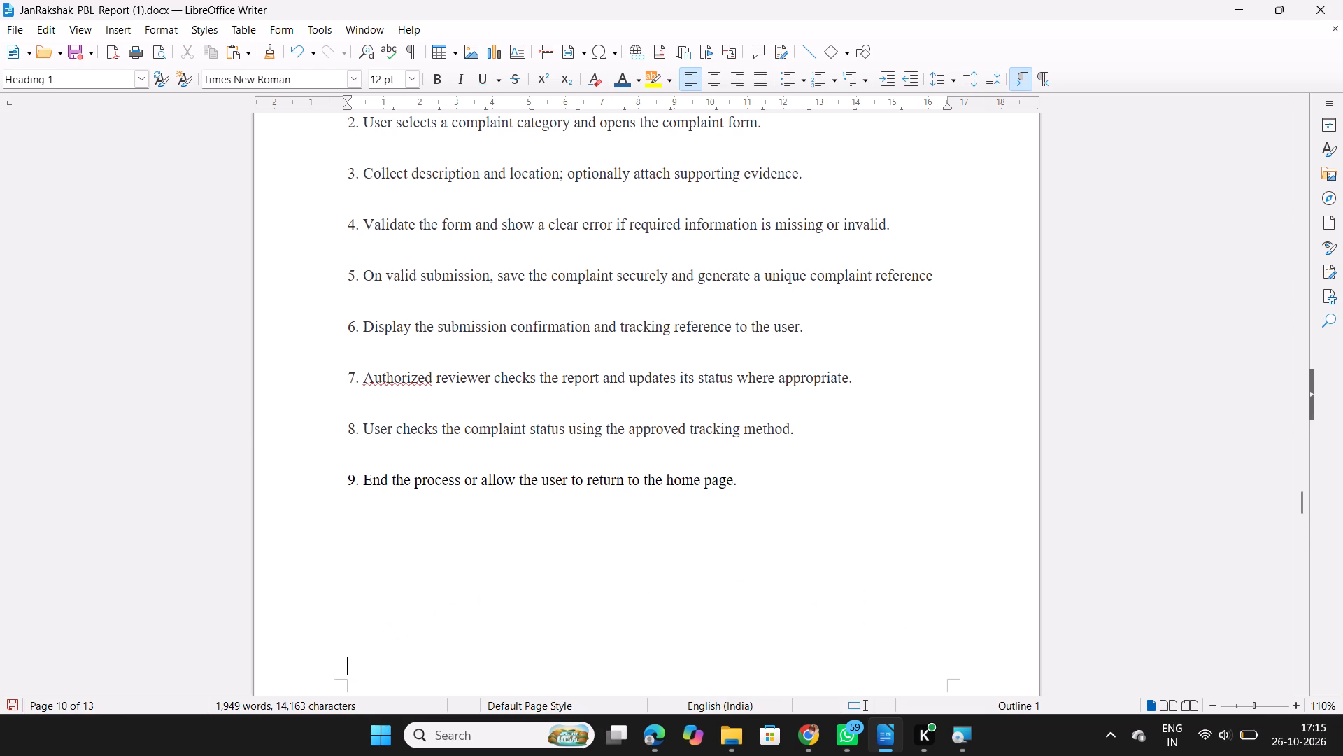
key("Return")
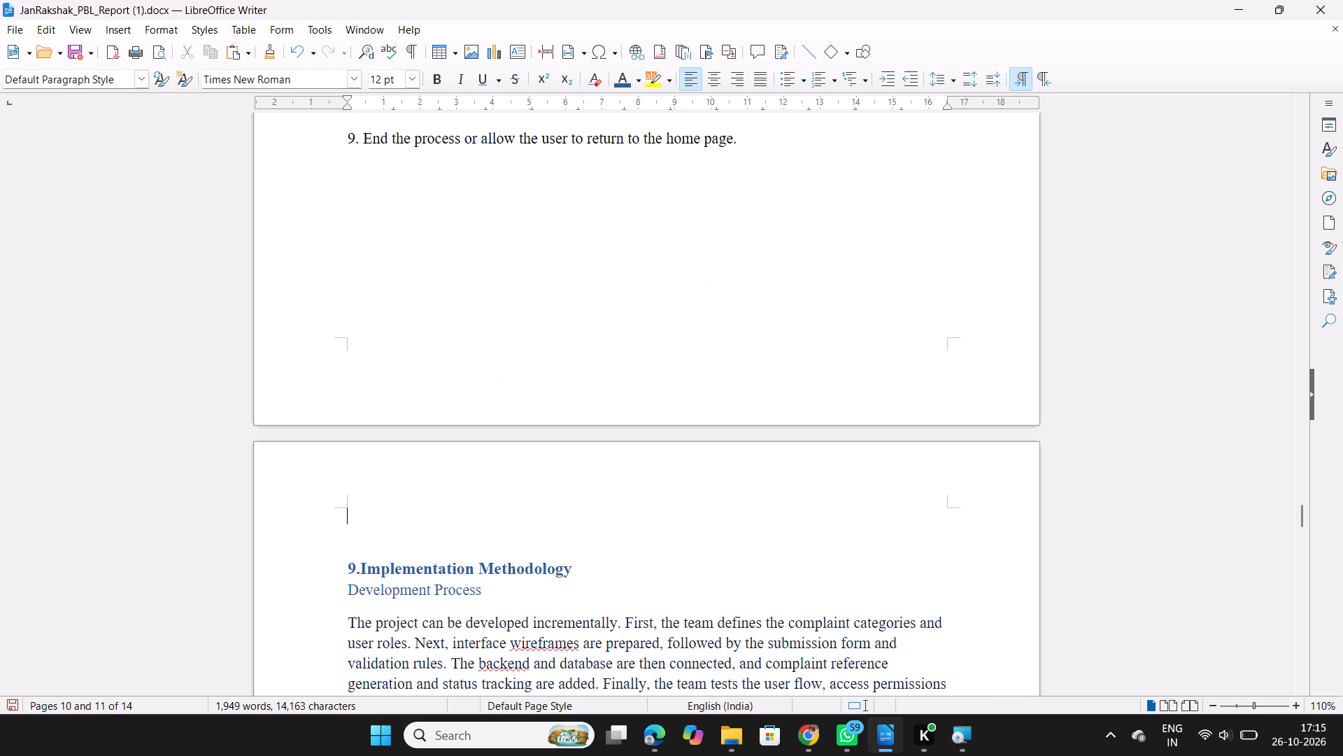
Insert eight blank lines below the Proposed Algorithm heading, pushing algorithm step 1 onto page 11.
scroll(746, 488, "up", 4)
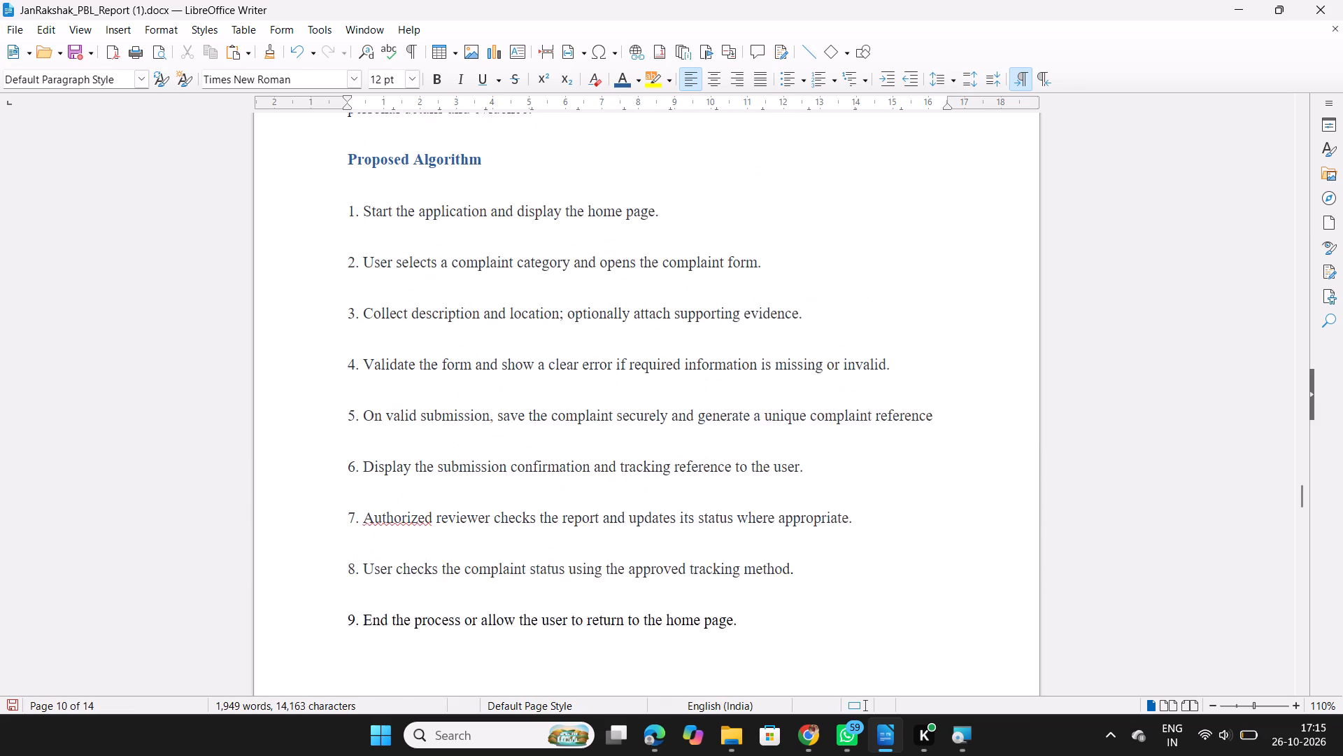
scroll(746, 488, "up", 2)
scroll(746, 488, "right", 1)
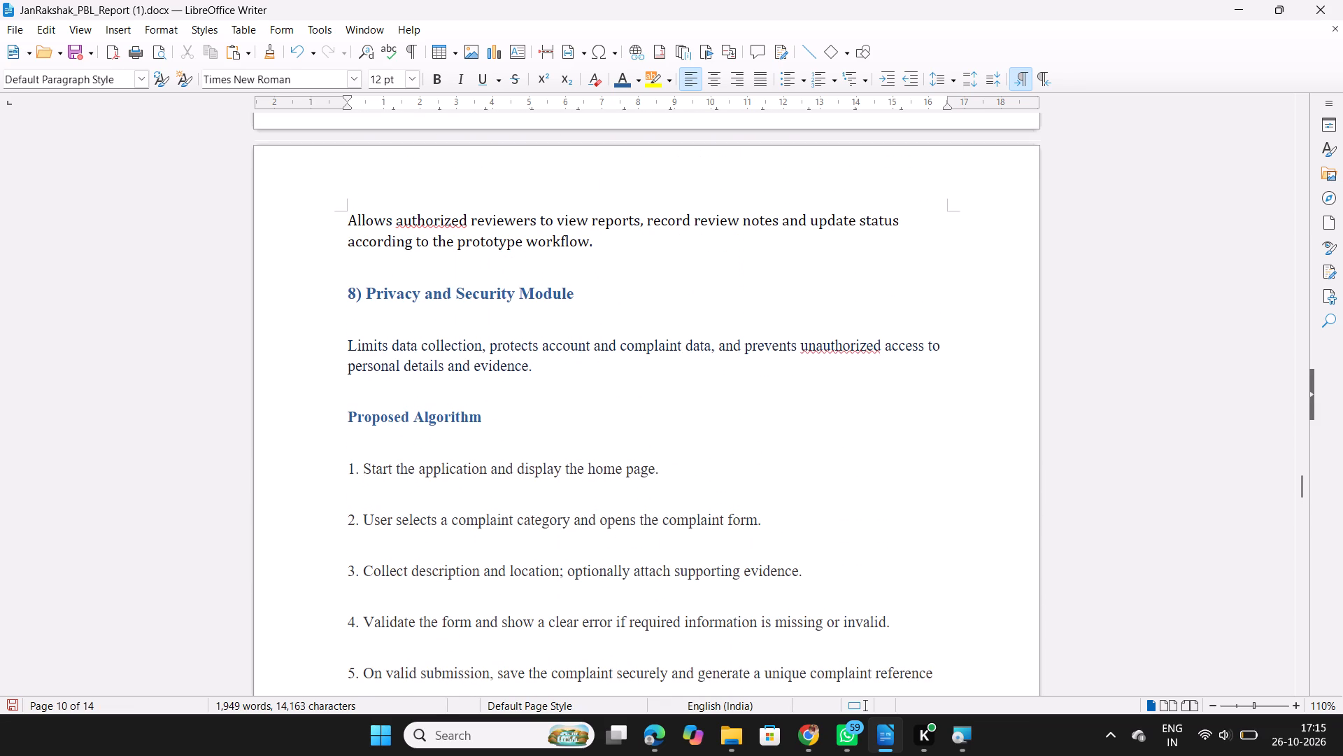
scroll(746, 488, "right", 2)
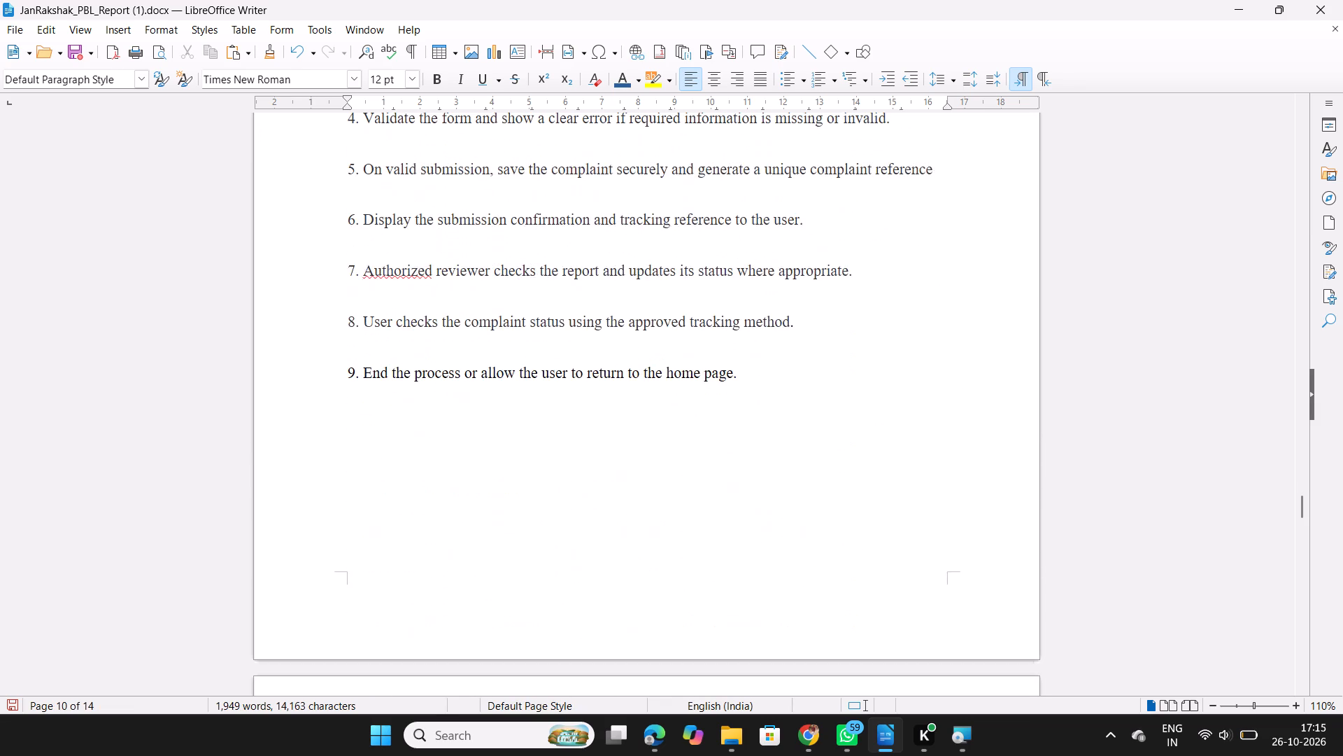
scroll(746, 488, "right", 1)
scroll(746, 488, "up", 2)
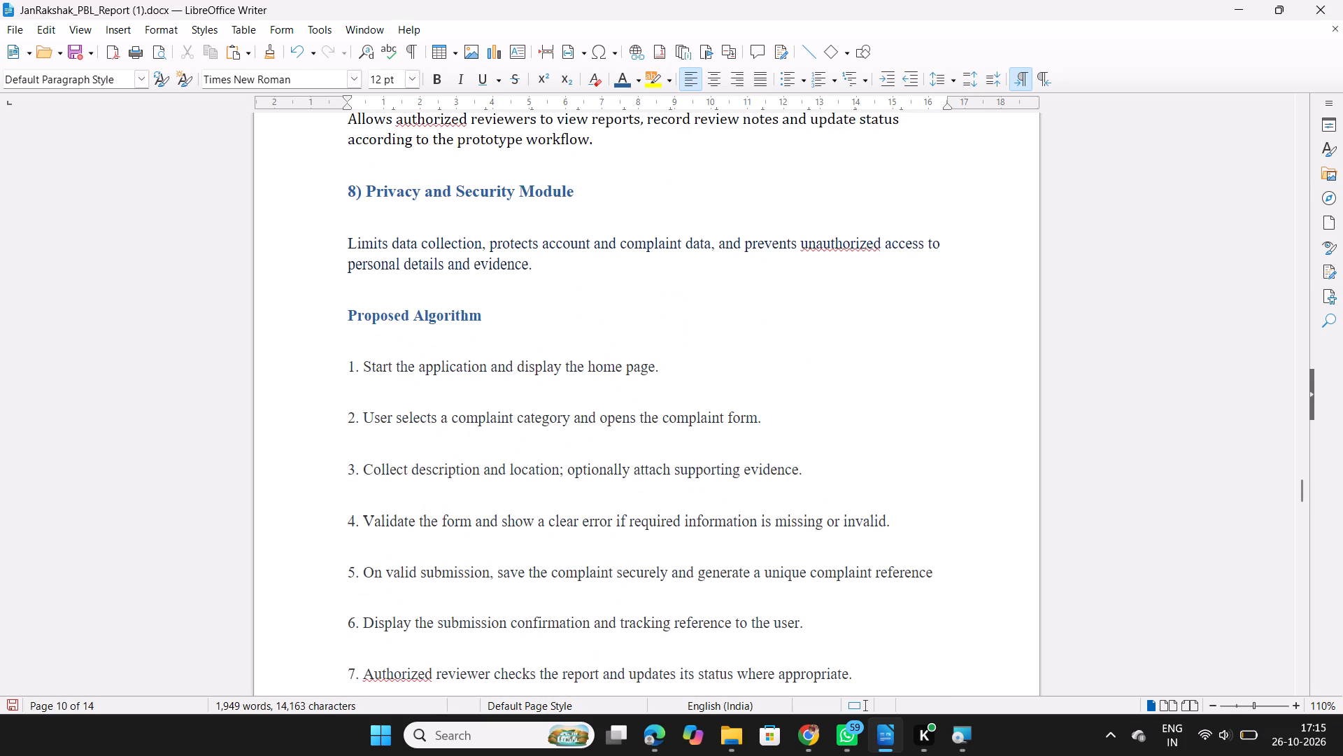
left_click(512, 317)
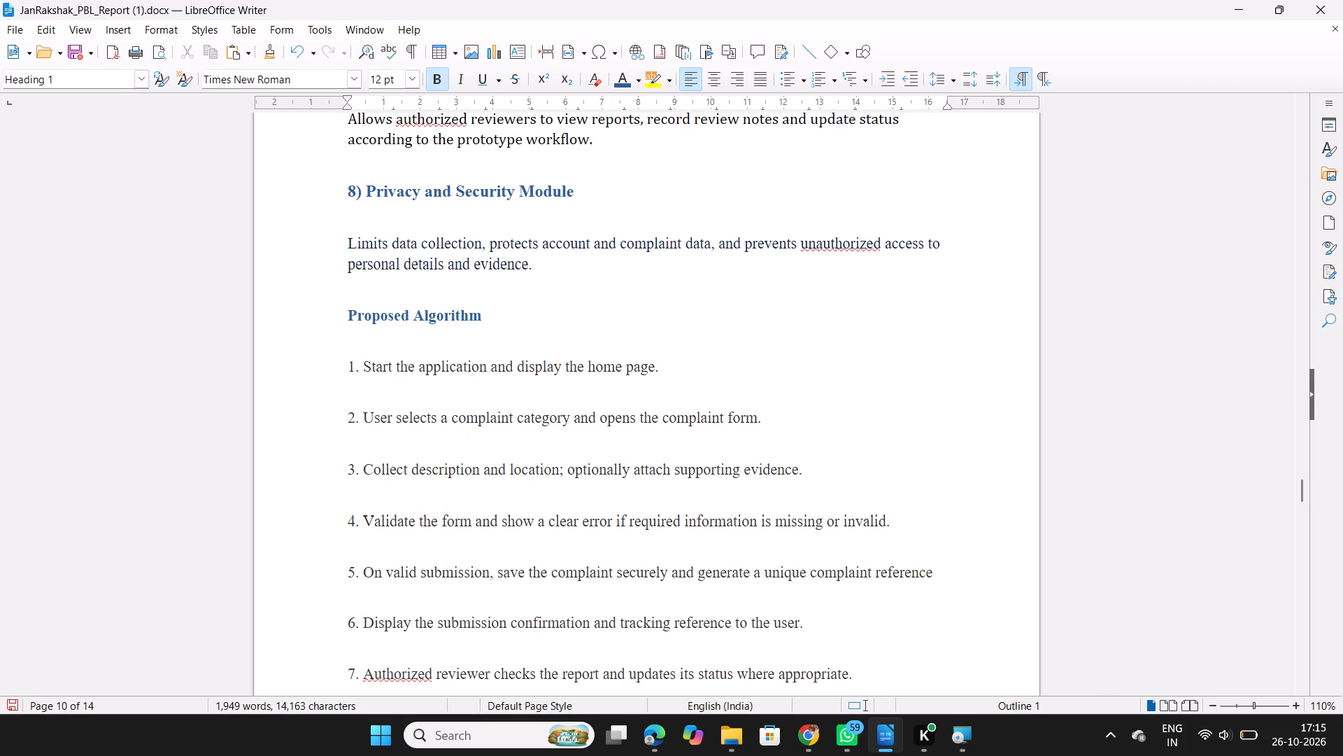
key("Return")
key("Return")
key("Return")
key("Return")
key("Return")
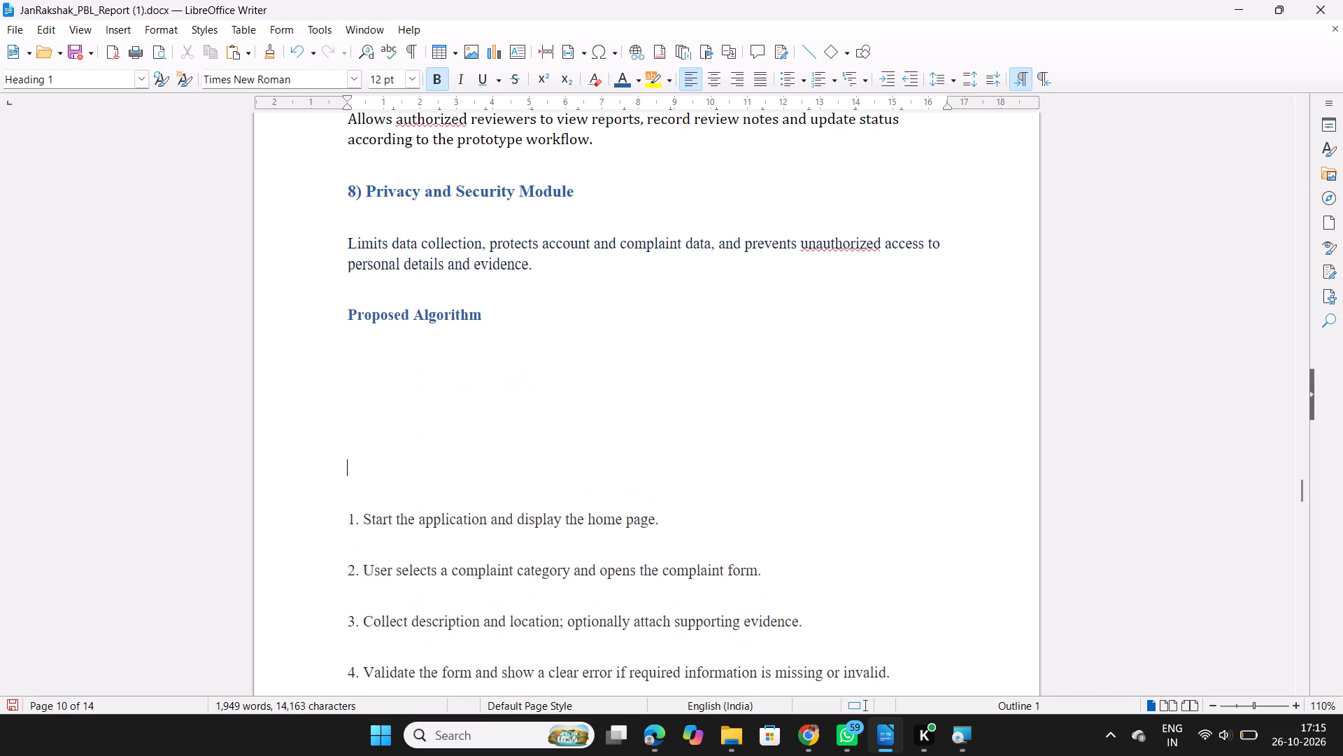
key("Return")
key("Return")
key("Return")
Delete the blank lines between step 9 of the Proposed Algorithm and the Implementation Methodology heading.
scroll(512, 317, "down", 2)
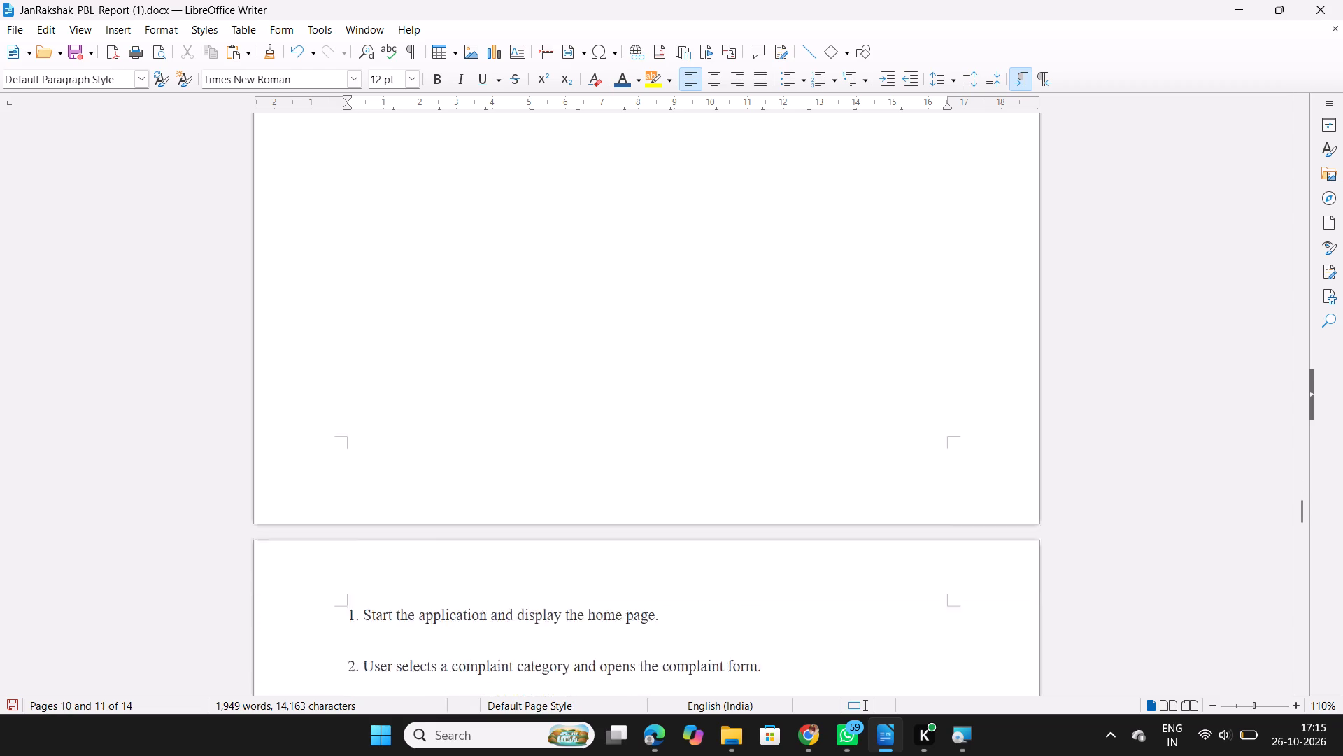
scroll(512, 317, "down", 4)
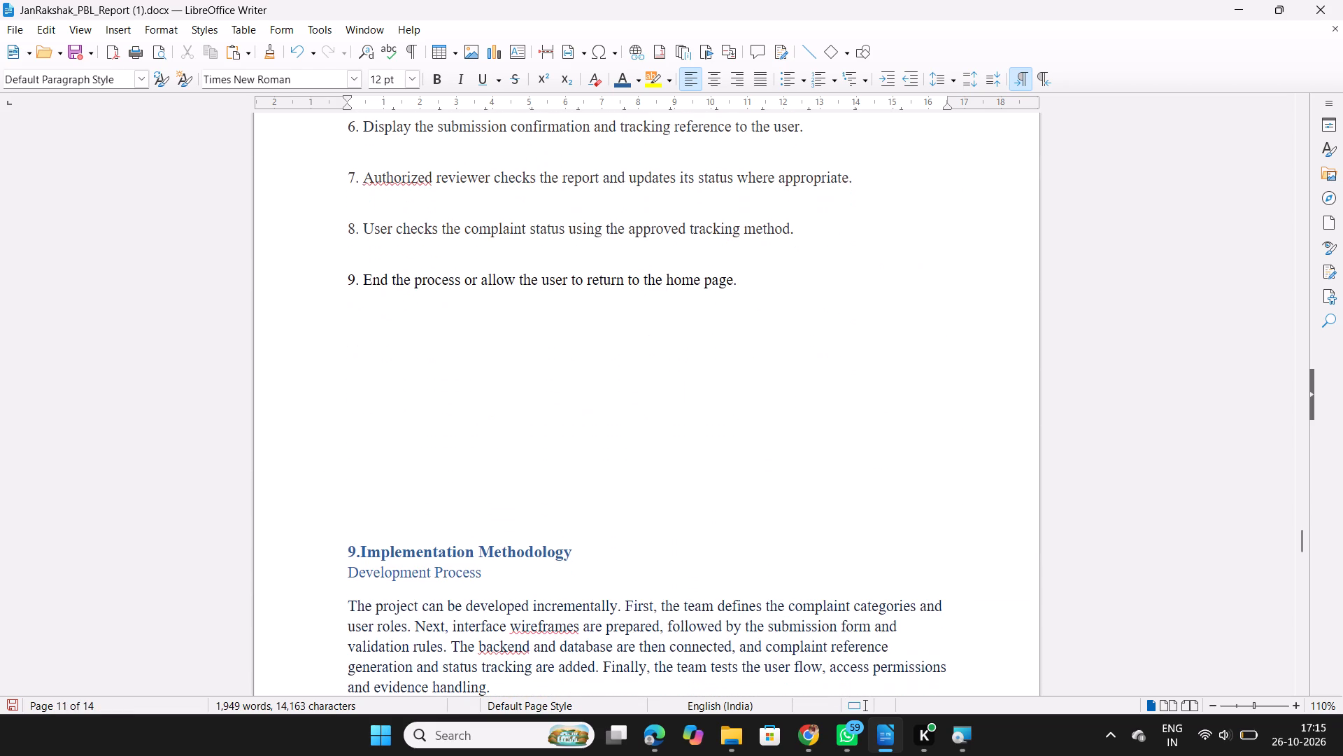
scroll(512, 317, "down", 1)
left_click(395, 490)
key("BackSpace")
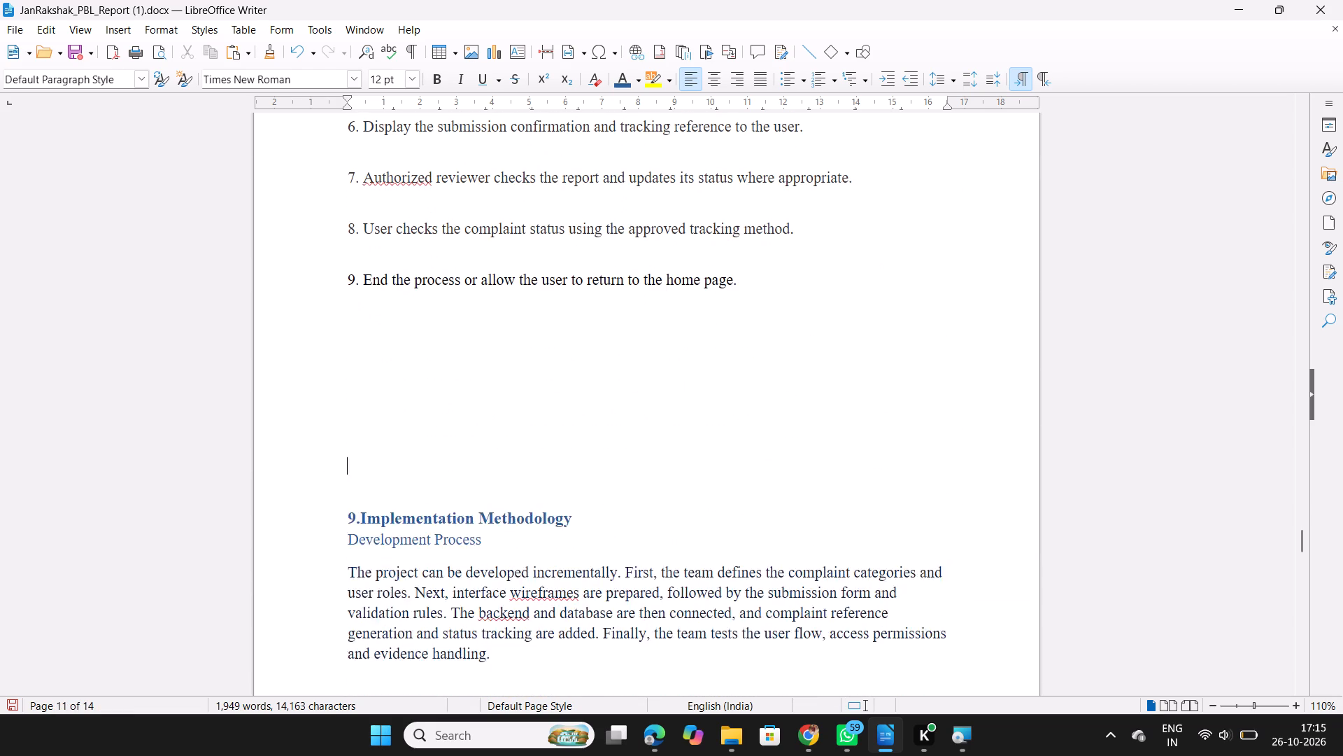
key("BackSpace")
key("BackSpace")
key("BackSpace")
key("BackSpace")
key("BackSpace")
key("BackSpace")
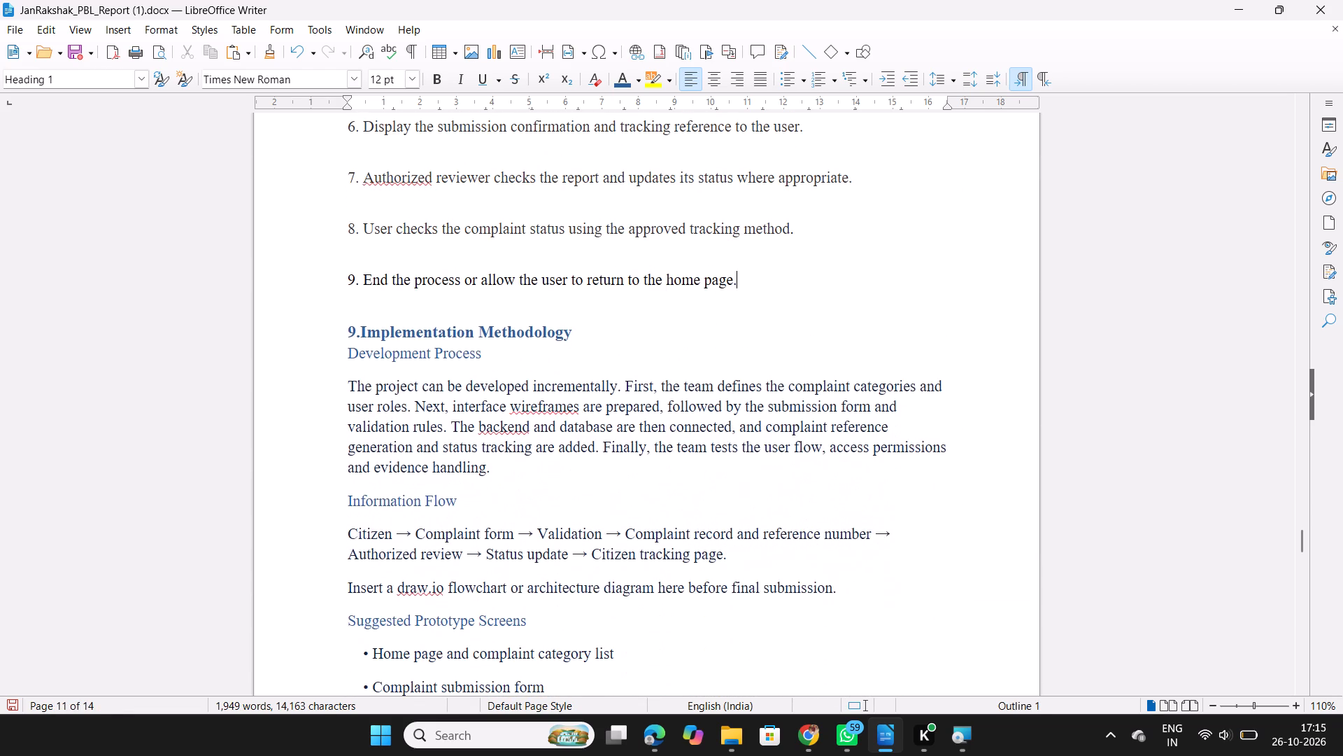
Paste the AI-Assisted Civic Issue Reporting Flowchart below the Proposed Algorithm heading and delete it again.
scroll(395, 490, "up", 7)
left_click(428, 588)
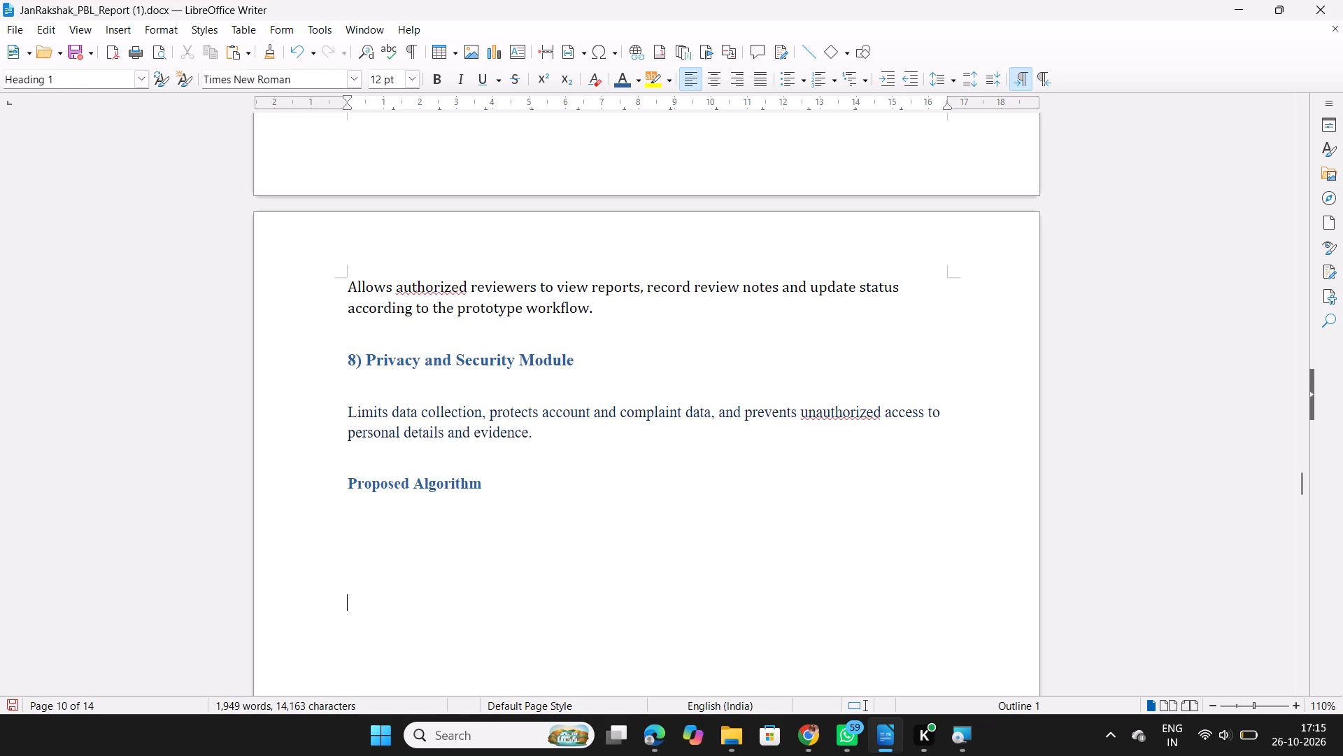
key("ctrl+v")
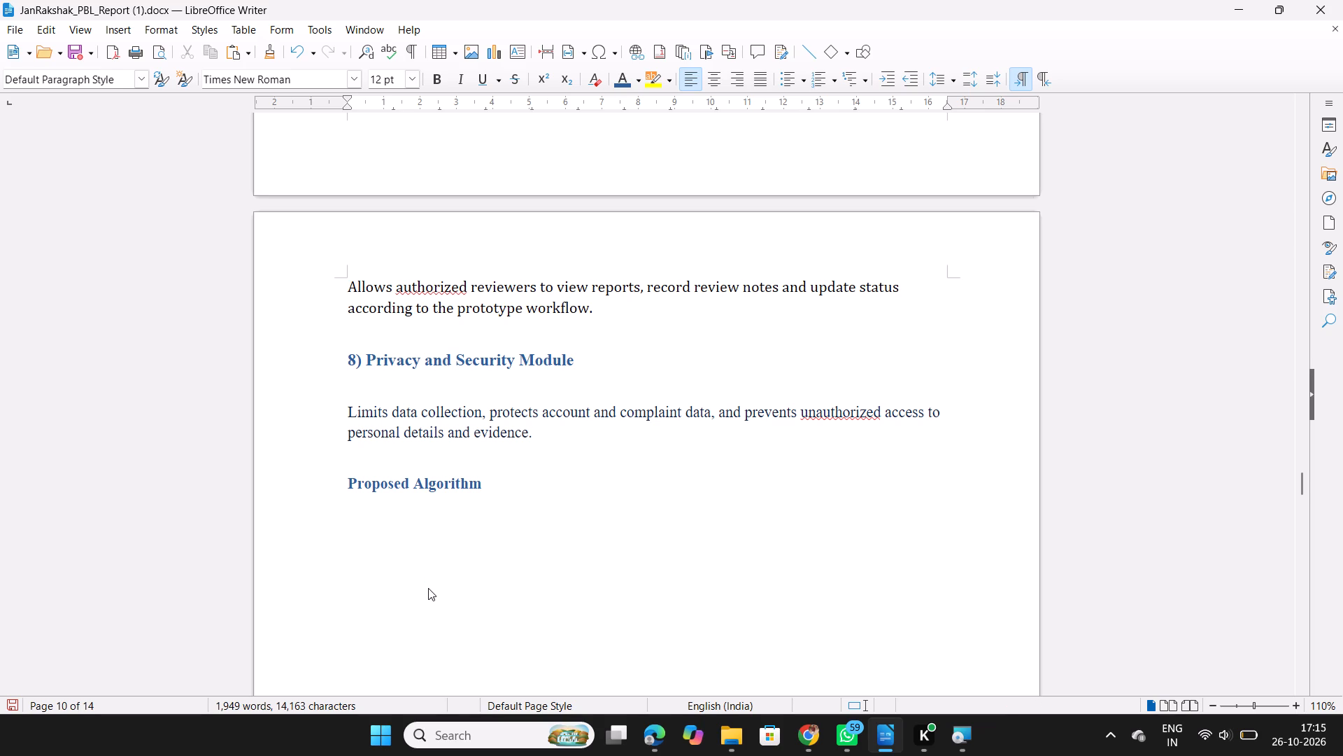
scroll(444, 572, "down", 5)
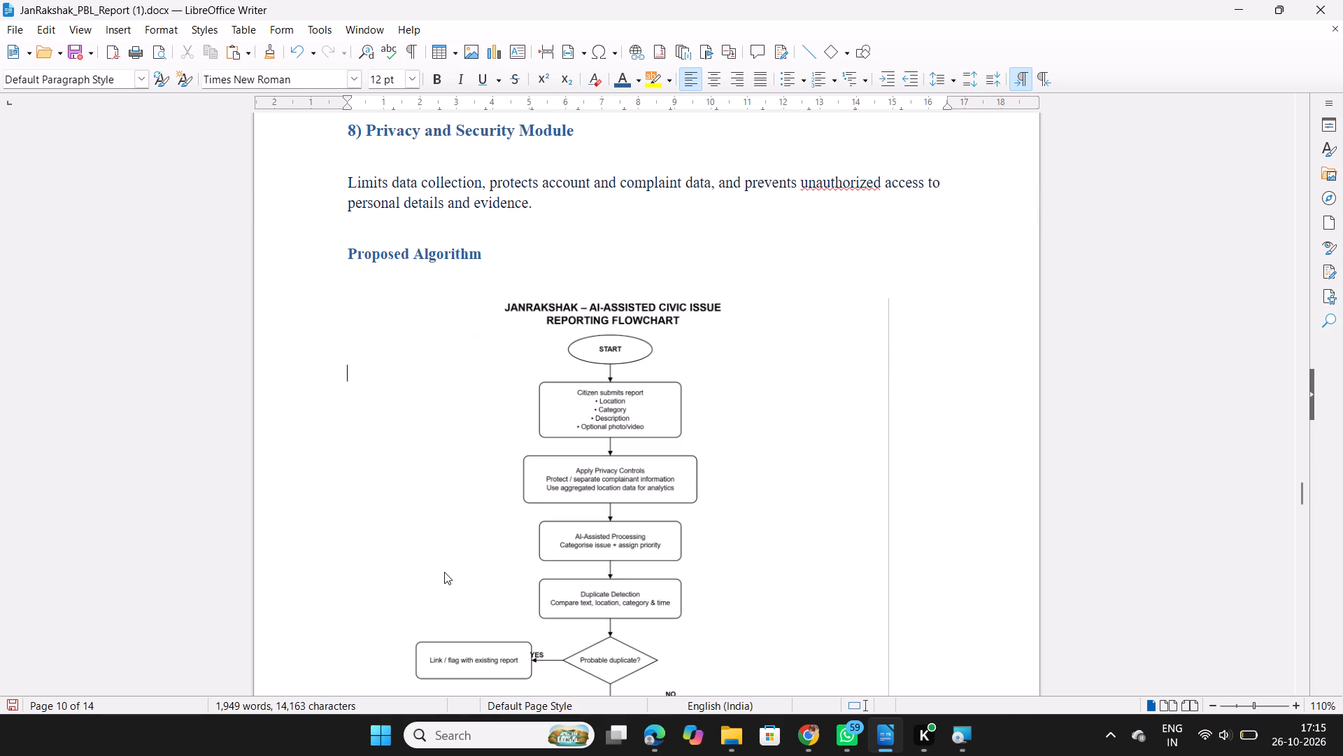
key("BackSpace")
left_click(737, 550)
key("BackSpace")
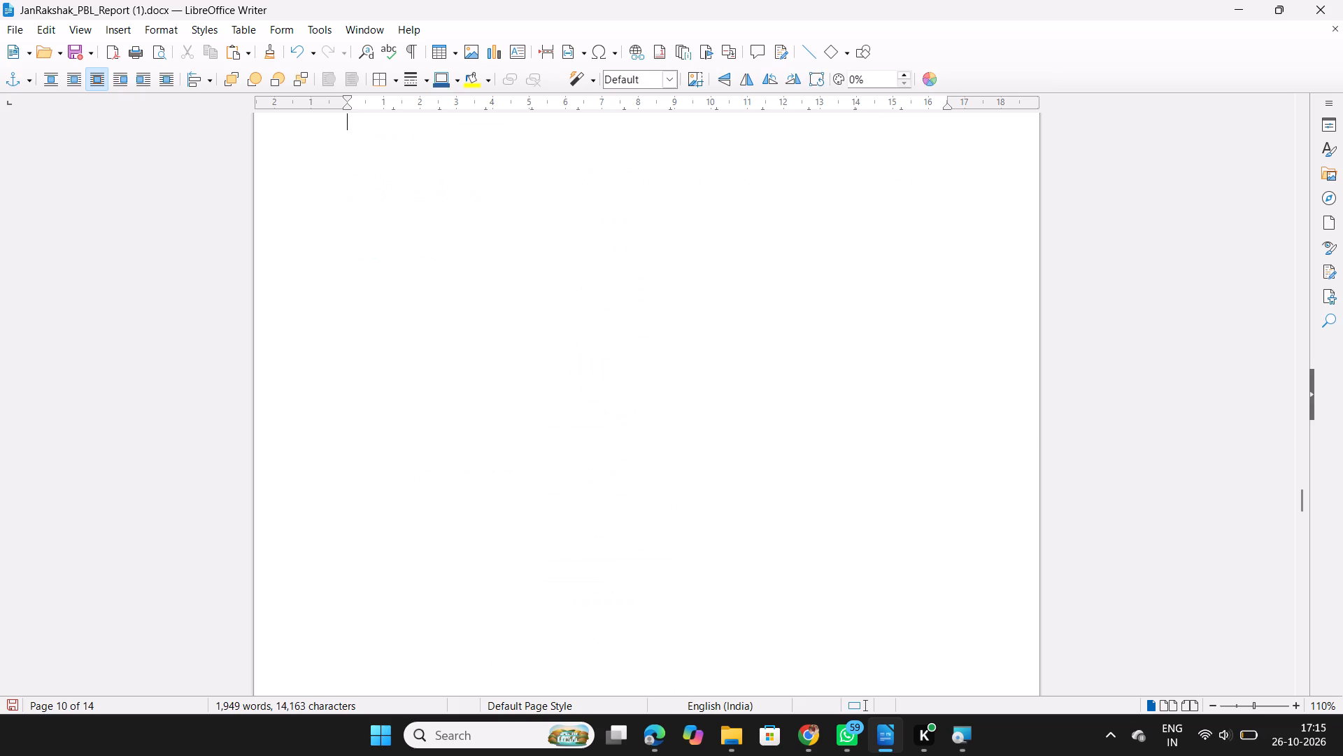
Copy the Complaint Submission Flow diagram from page 9 into the blank area below the Proposed Algorithm heading.
scroll(738, 659, "up", 2)
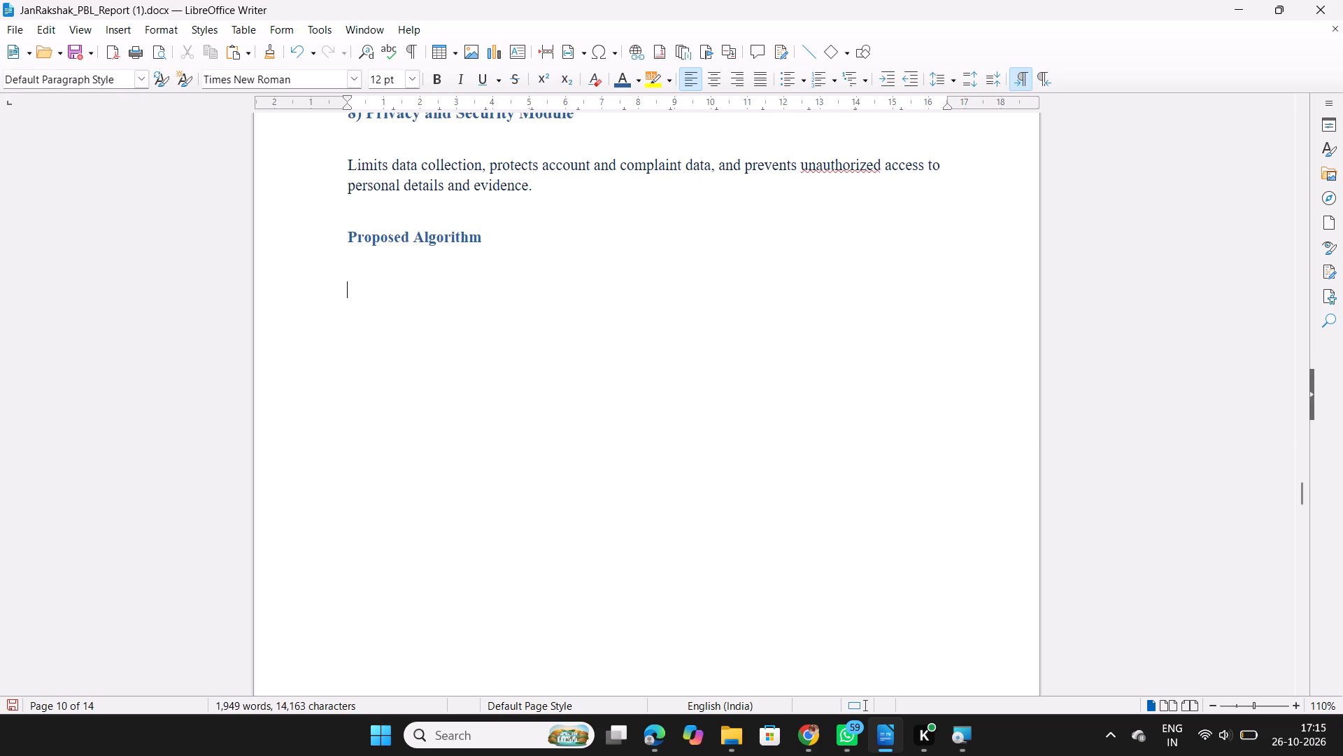
scroll(738, 659, "up", 4)
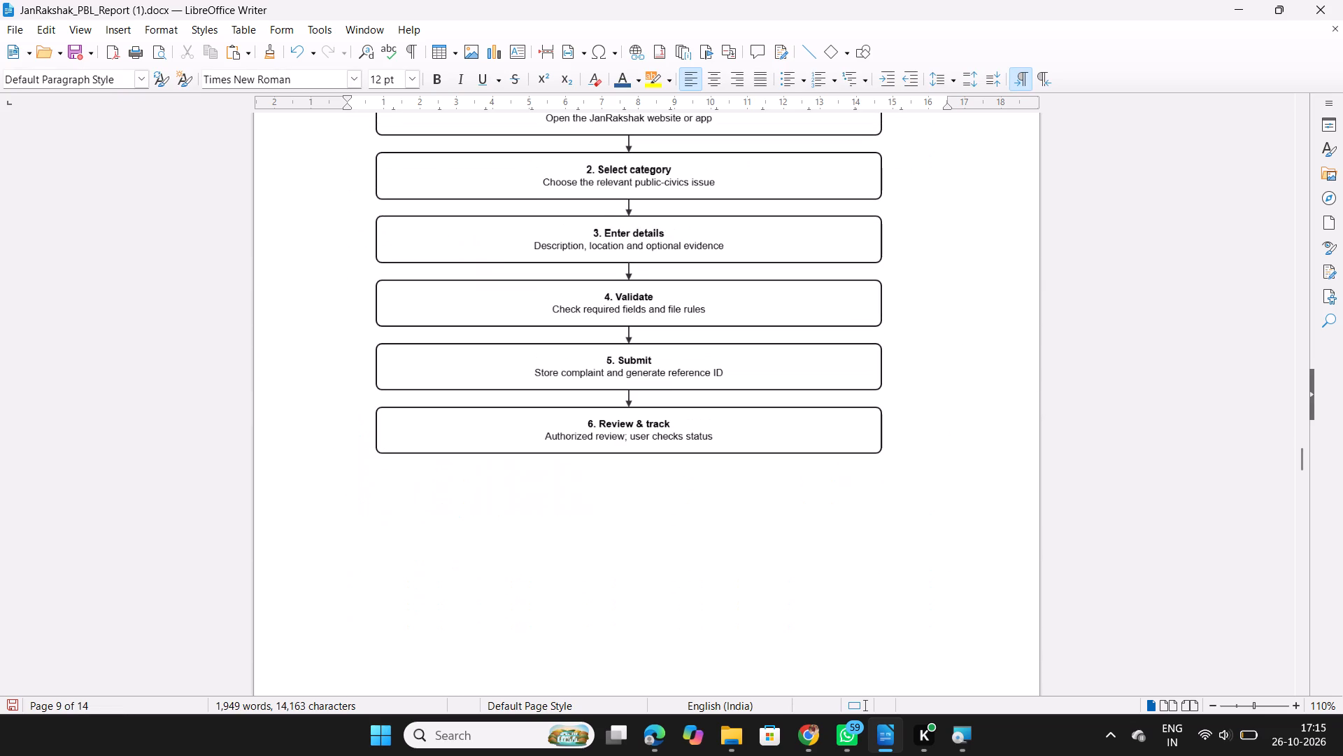
scroll(738, 659, "up", 3)
scroll(738, 659, "down", 1)
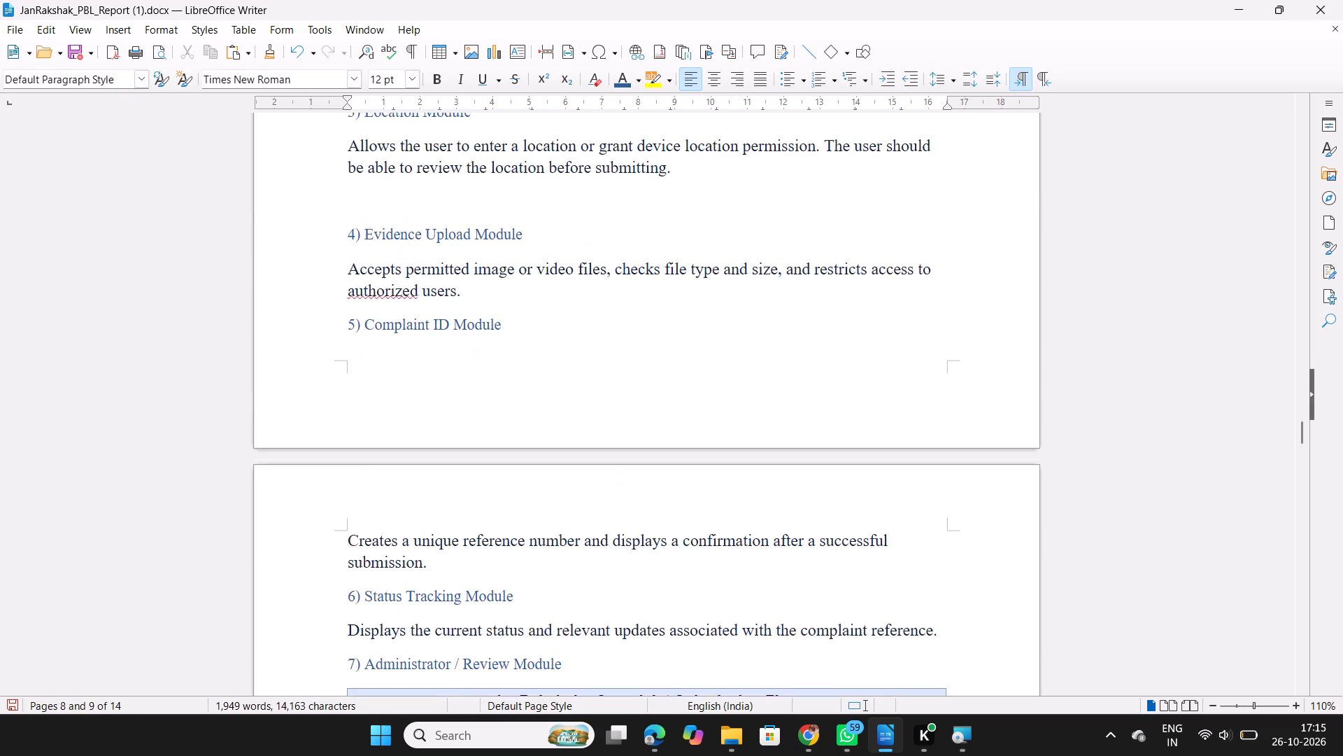
scroll(738, 659, "down", 1)
scroll(738, 659, "up", 1)
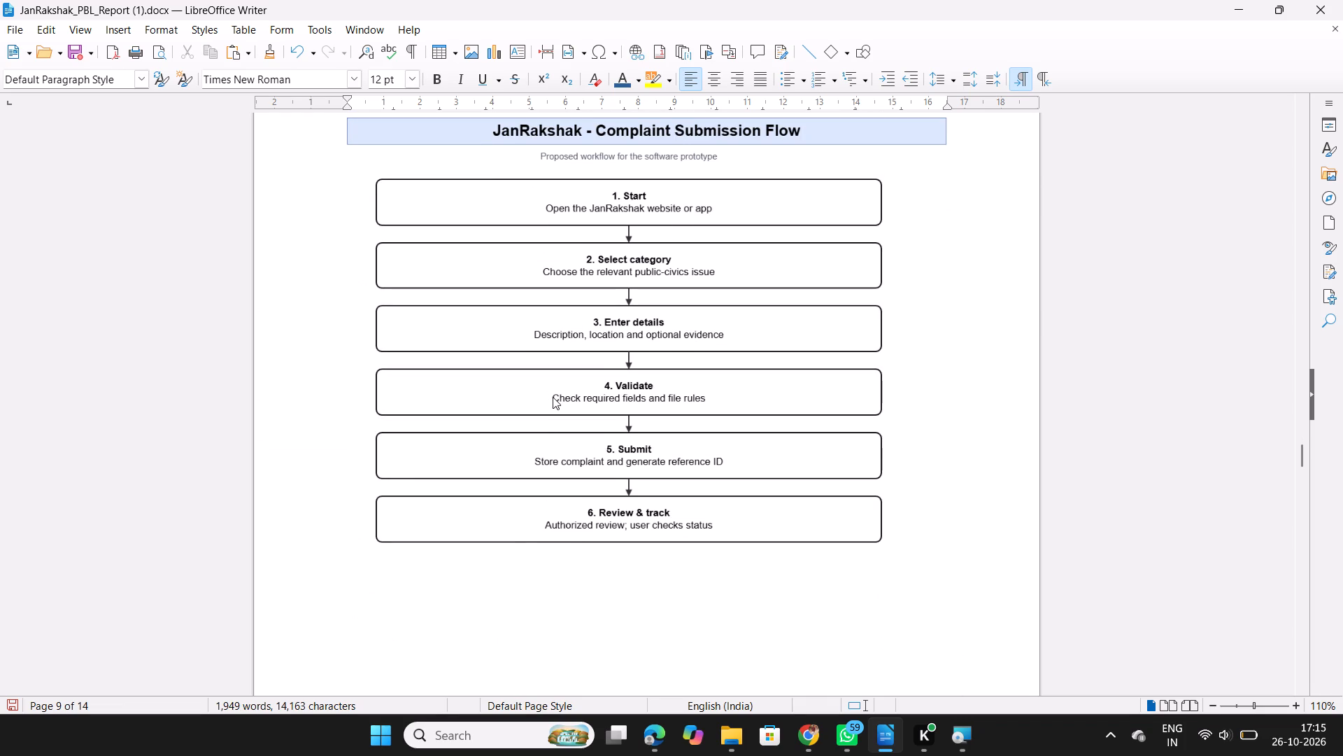
left_click(602, 365)
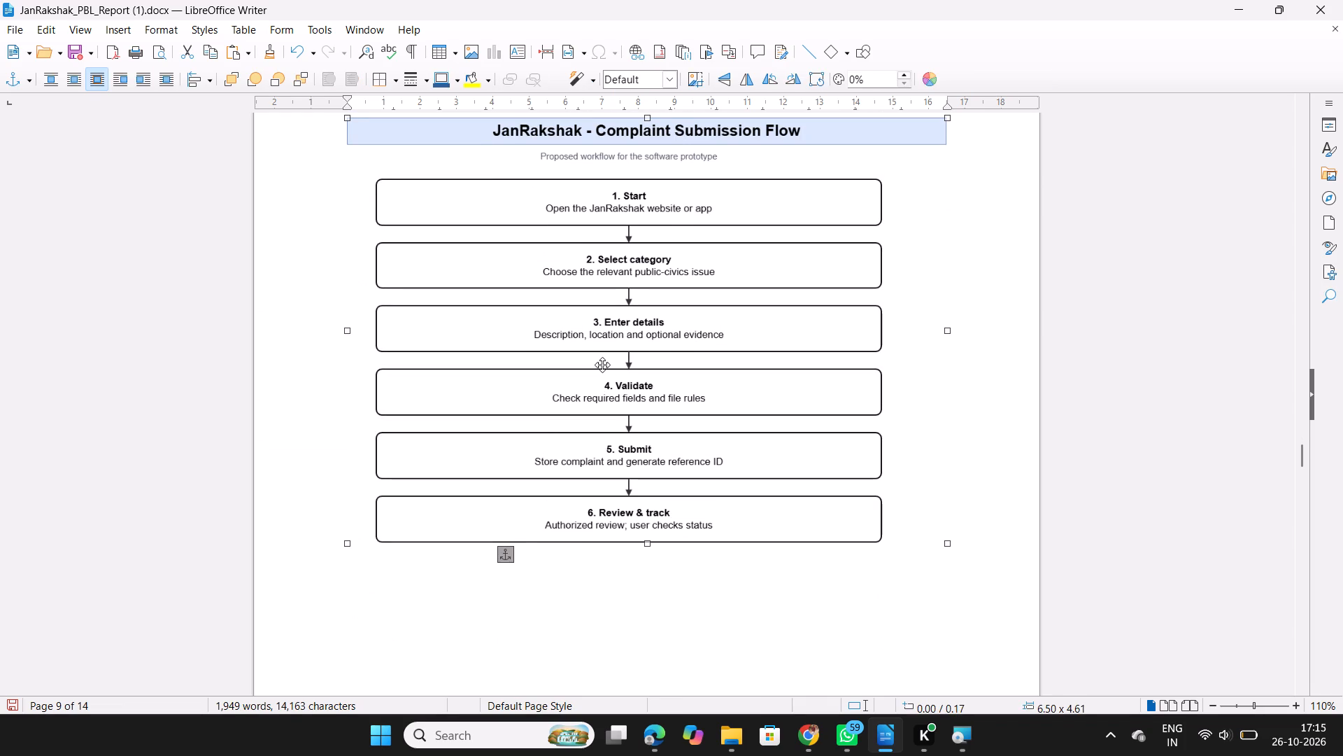
key("ctrl+c")
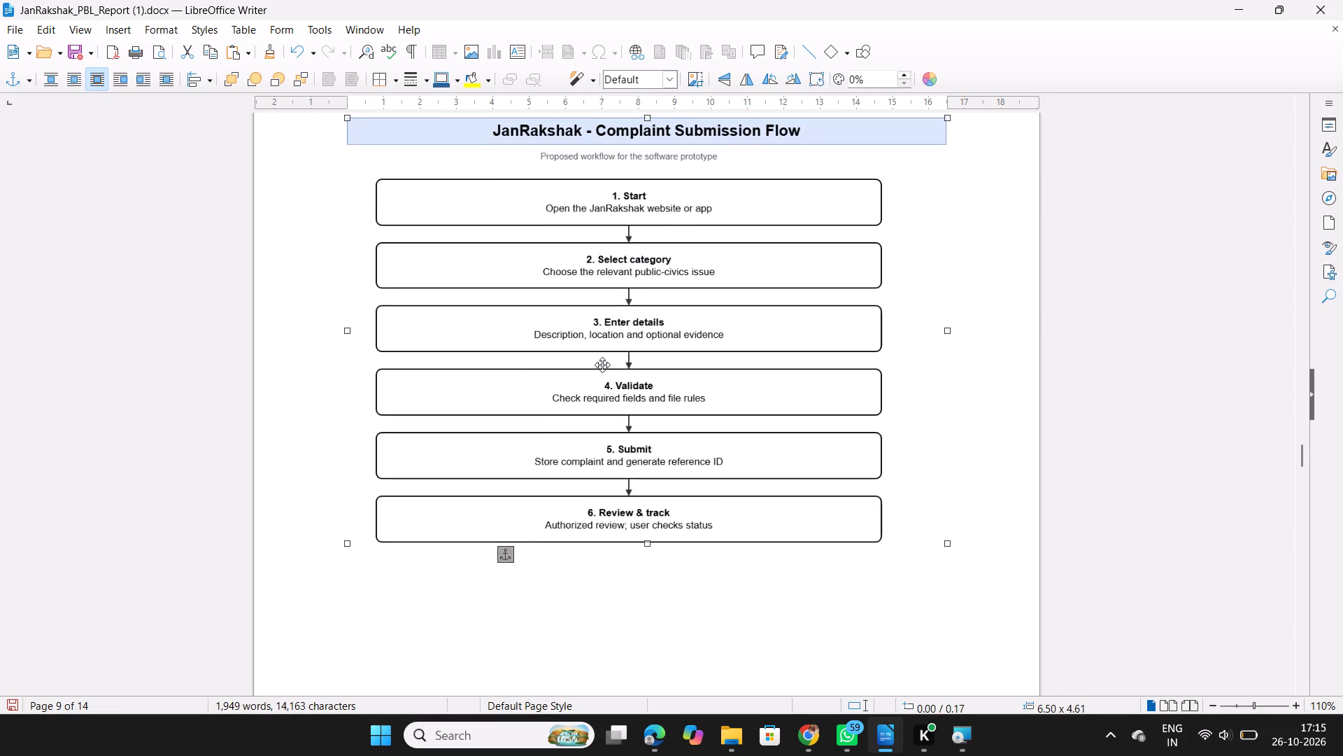
scroll(602, 365, "down", 6)
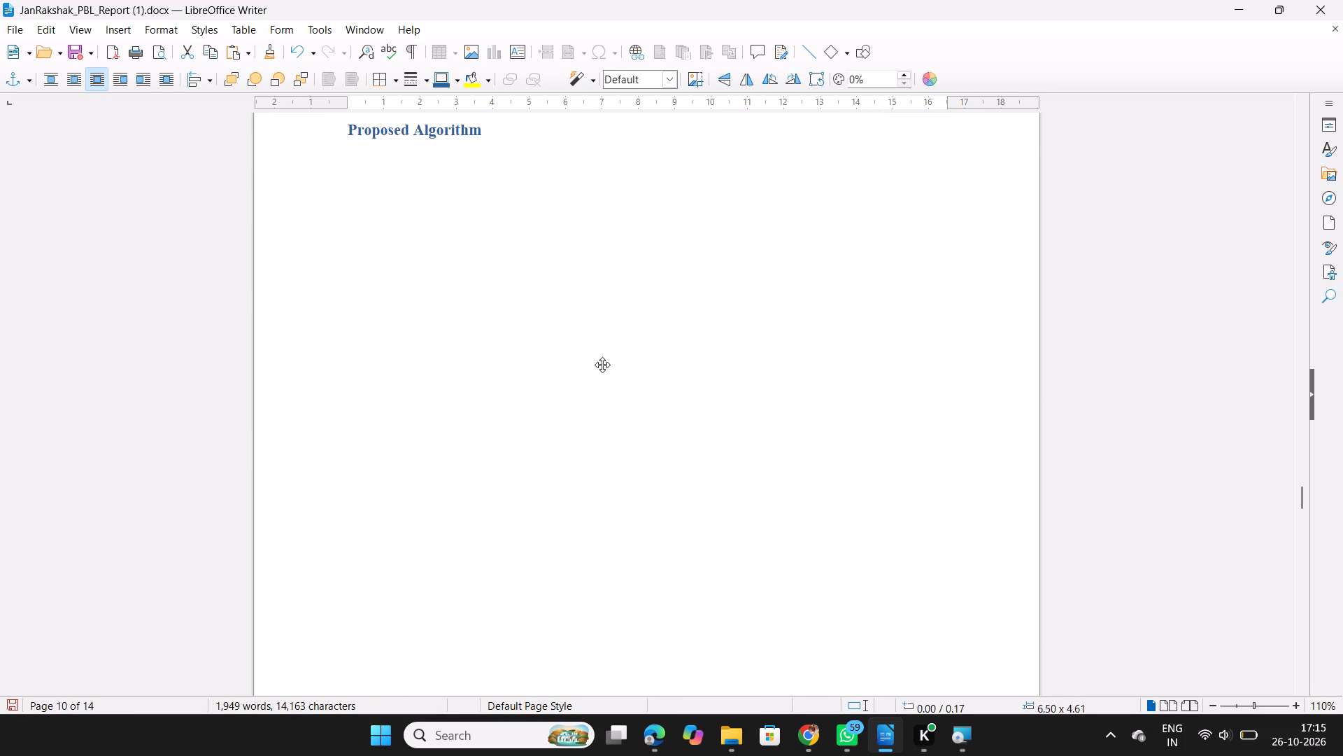
left_click(607, 377)
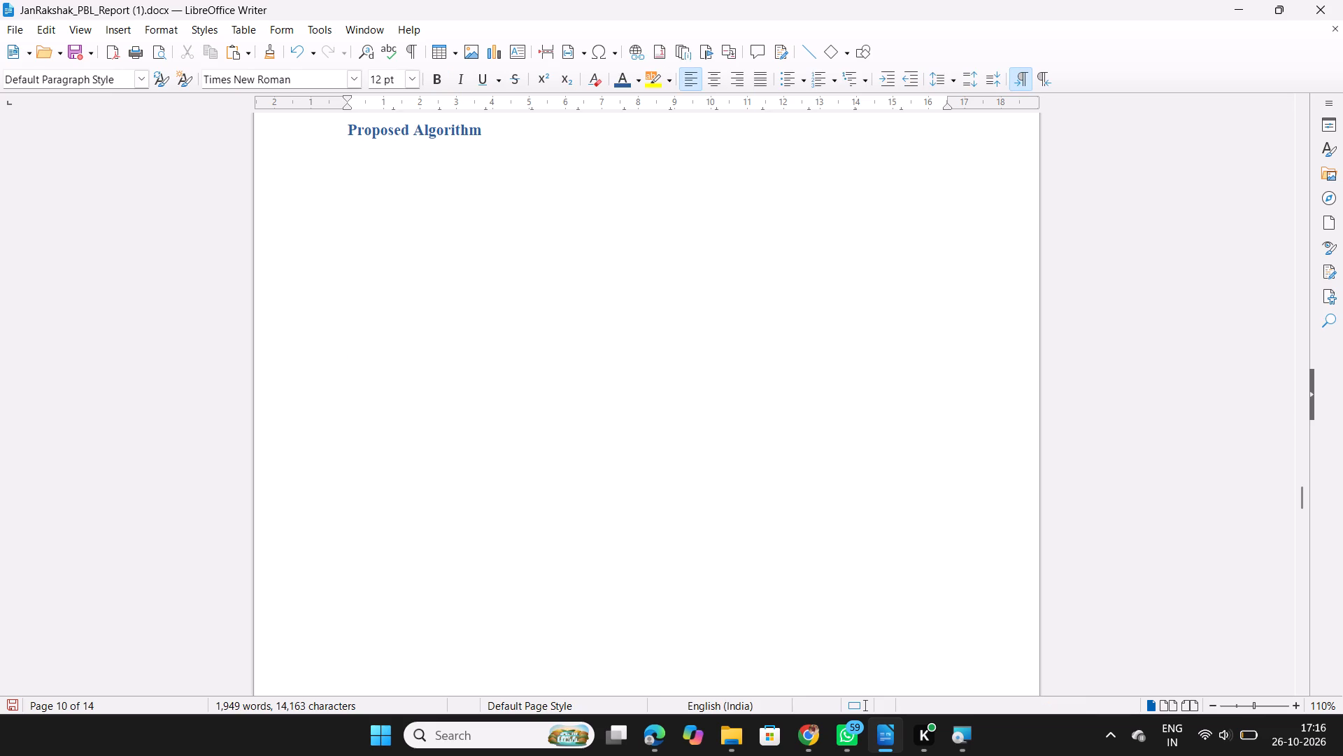
Paste the copied Complaint Submission Flow diagram into the blank area below the Proposed Algorithm heading on page 10.
left_click(607, 377)
key("ctrl+v")
scroll(607, 377, "up", 1)
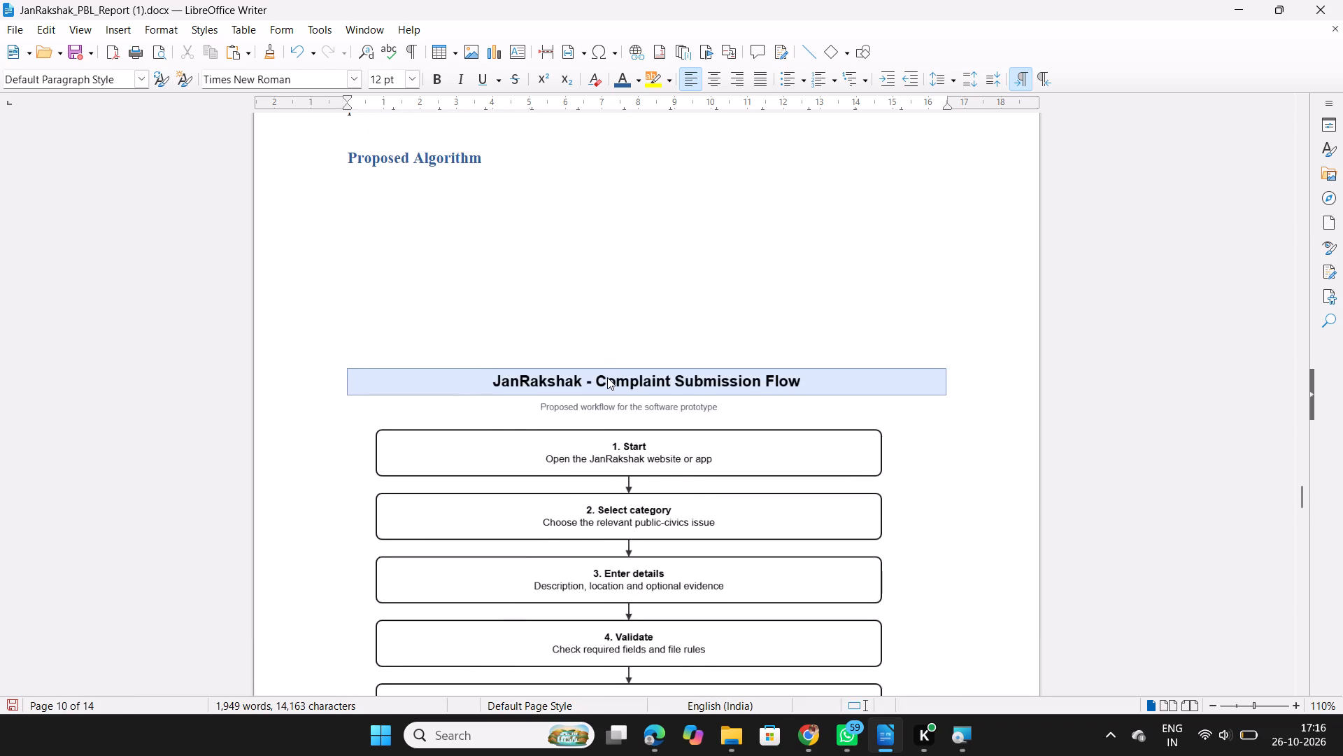
scroll(607, 377, "up", 1)
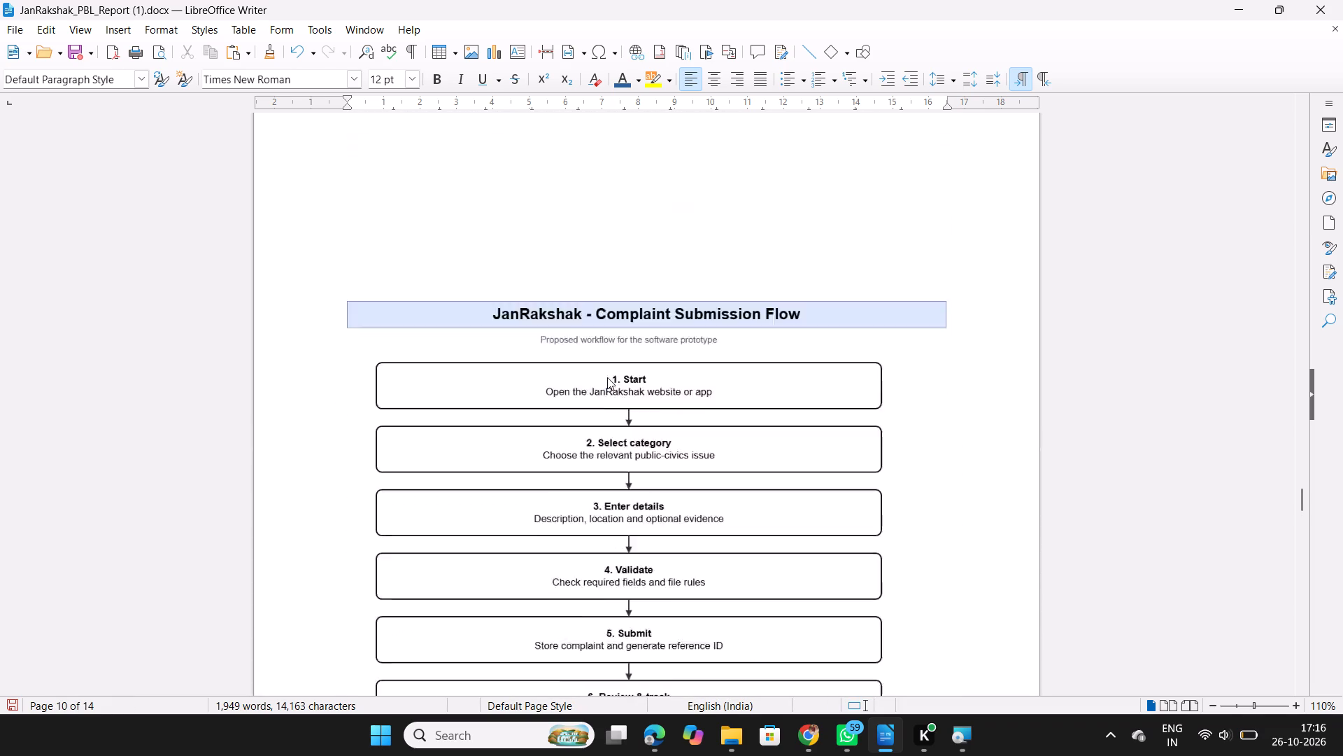
scroll(607, 377, "up", 1)
Delete the blank lines between the Proposed Algorithm heading and the Complaint Submission Flow diagram.
left_click(432, 376)
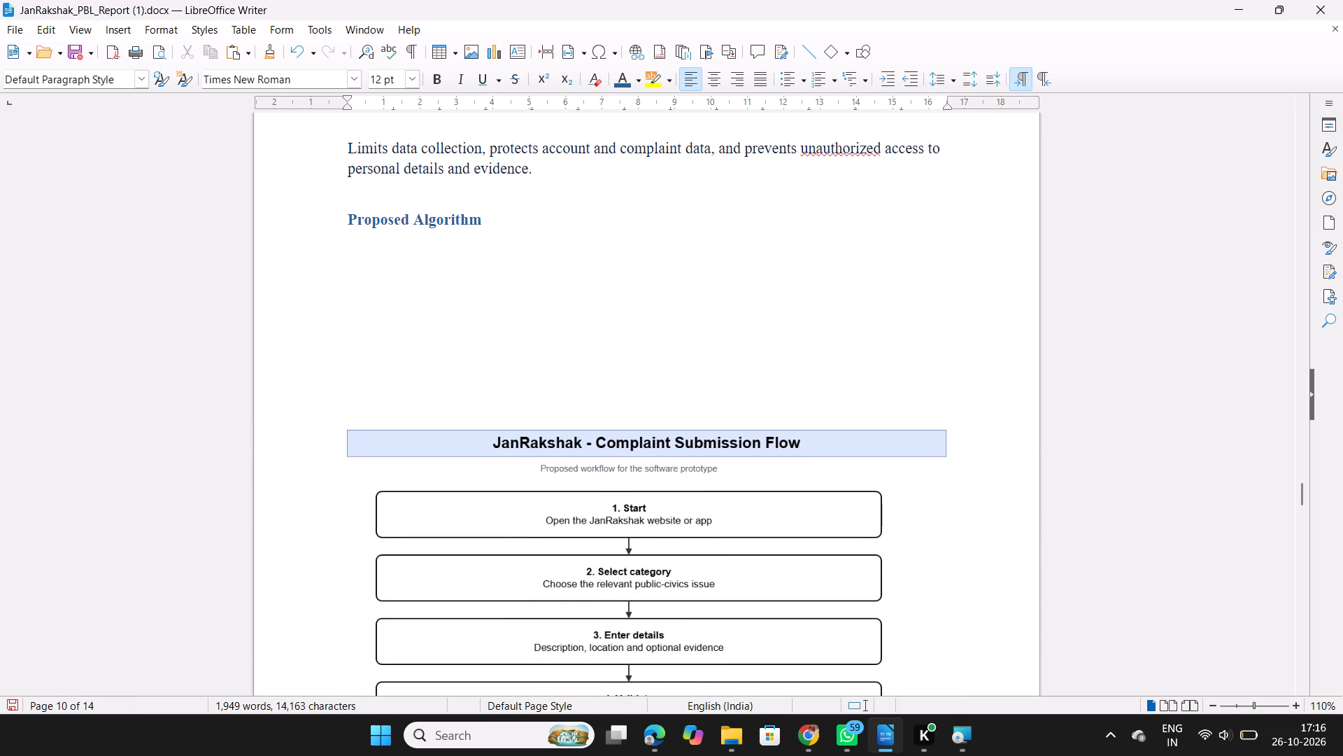
key("BackSpace")
key("BackSpace")
key("BackSpace")
key("BackSpace")
key("BackSpace")
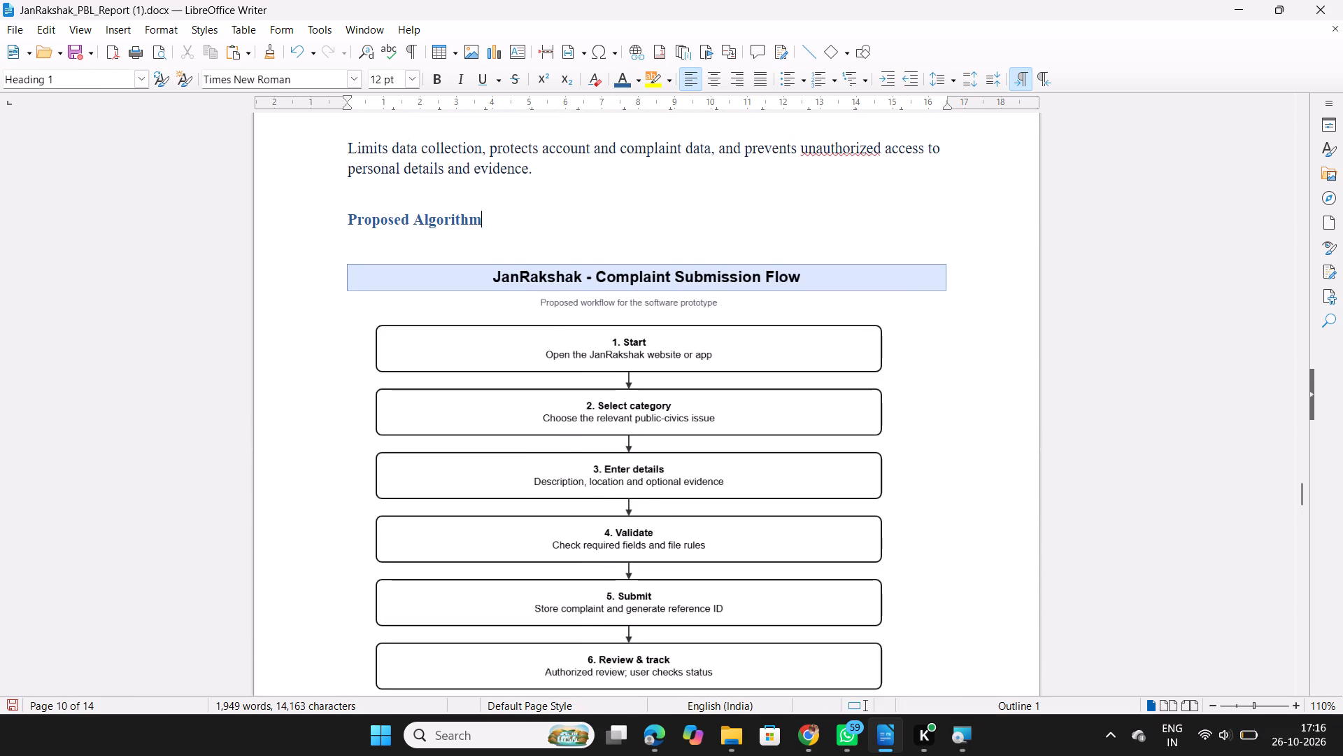
Delete the blank line directly before algorithm step 1 at the top of page 11.
scroll(432, 376, "down", 4)
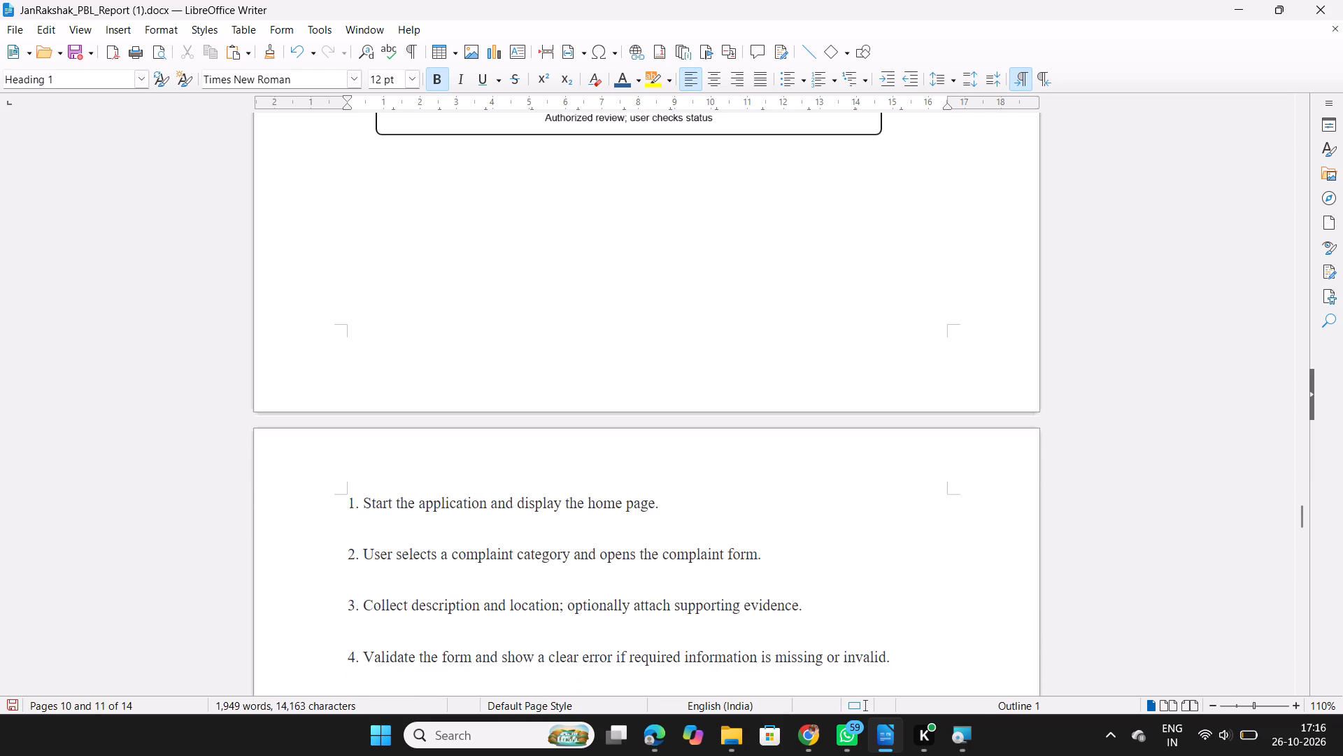
left_click(330, 507)
key("BackSpace")
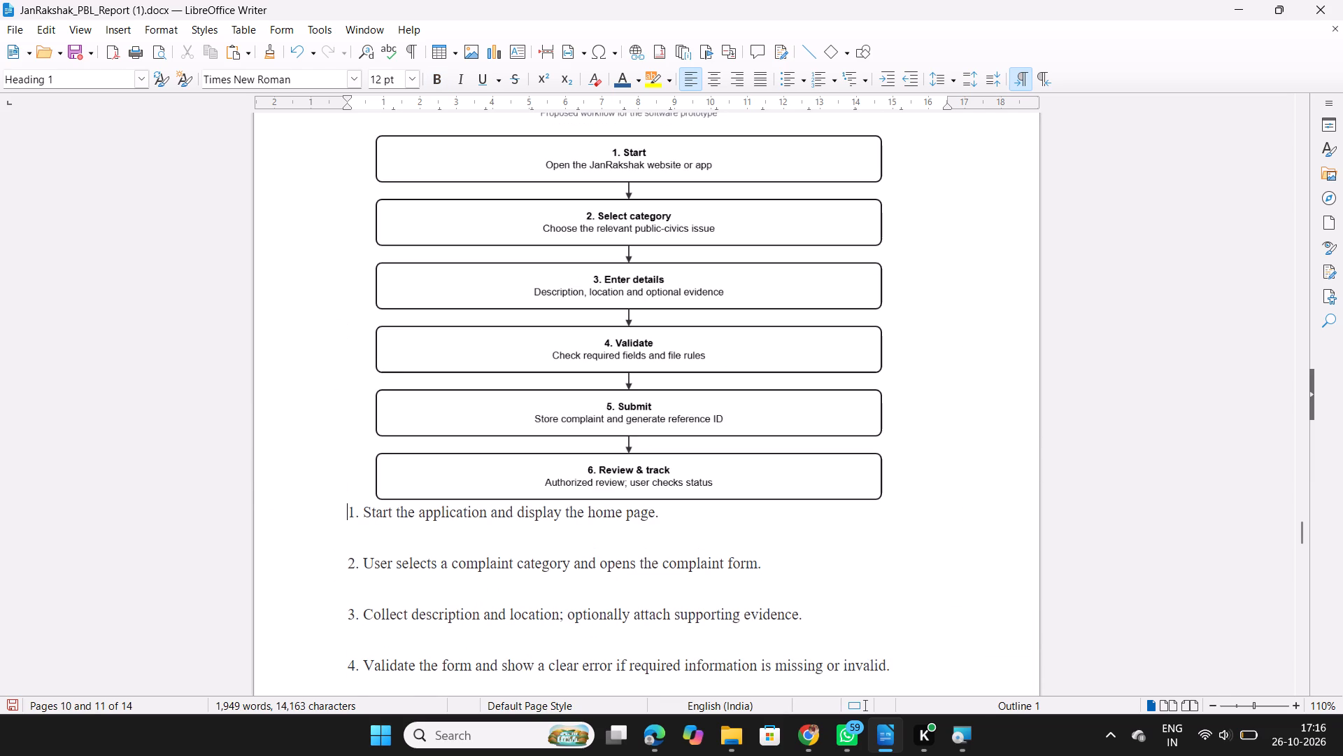
Insert five blank lines directly before algorithm step 1, "Start the application and display the home page", on page 11.
scroll(330, 507, "up", 1)
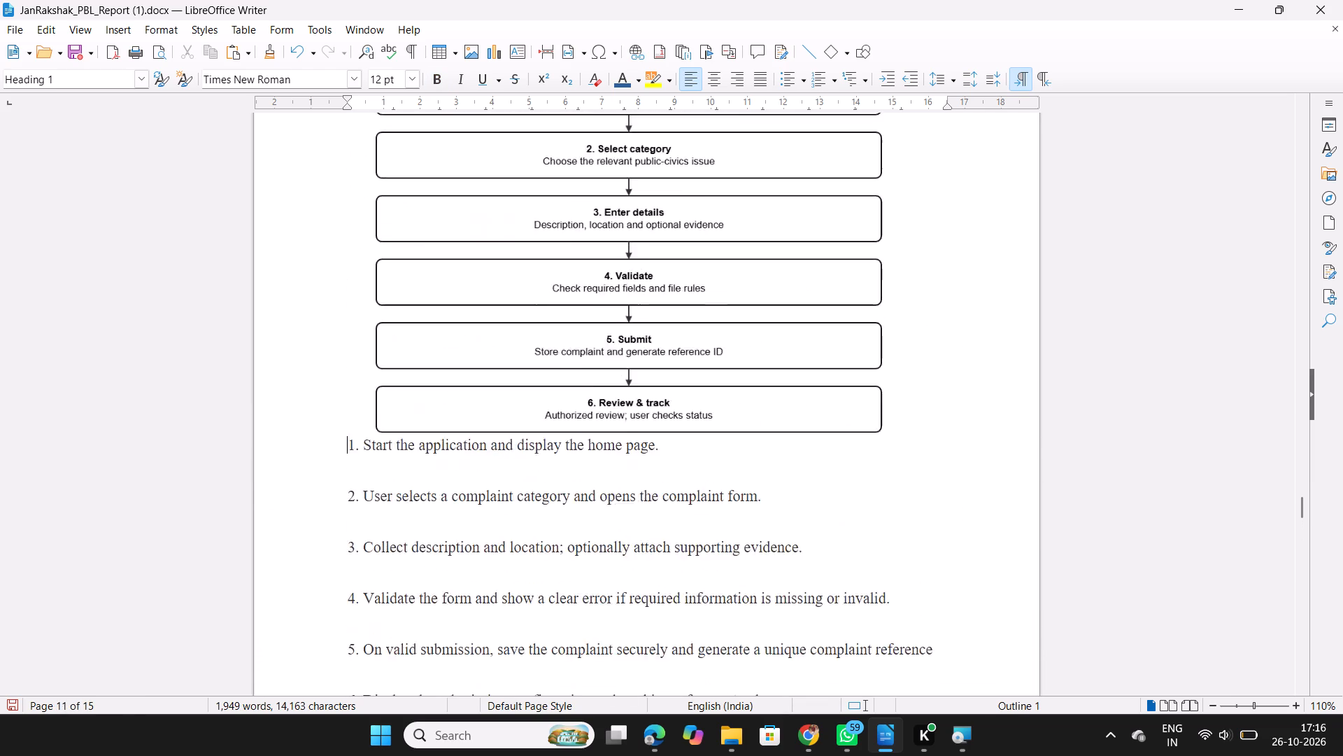
scroll(330, 507, "up", 5)
scroll(330, 507, "down", 1)
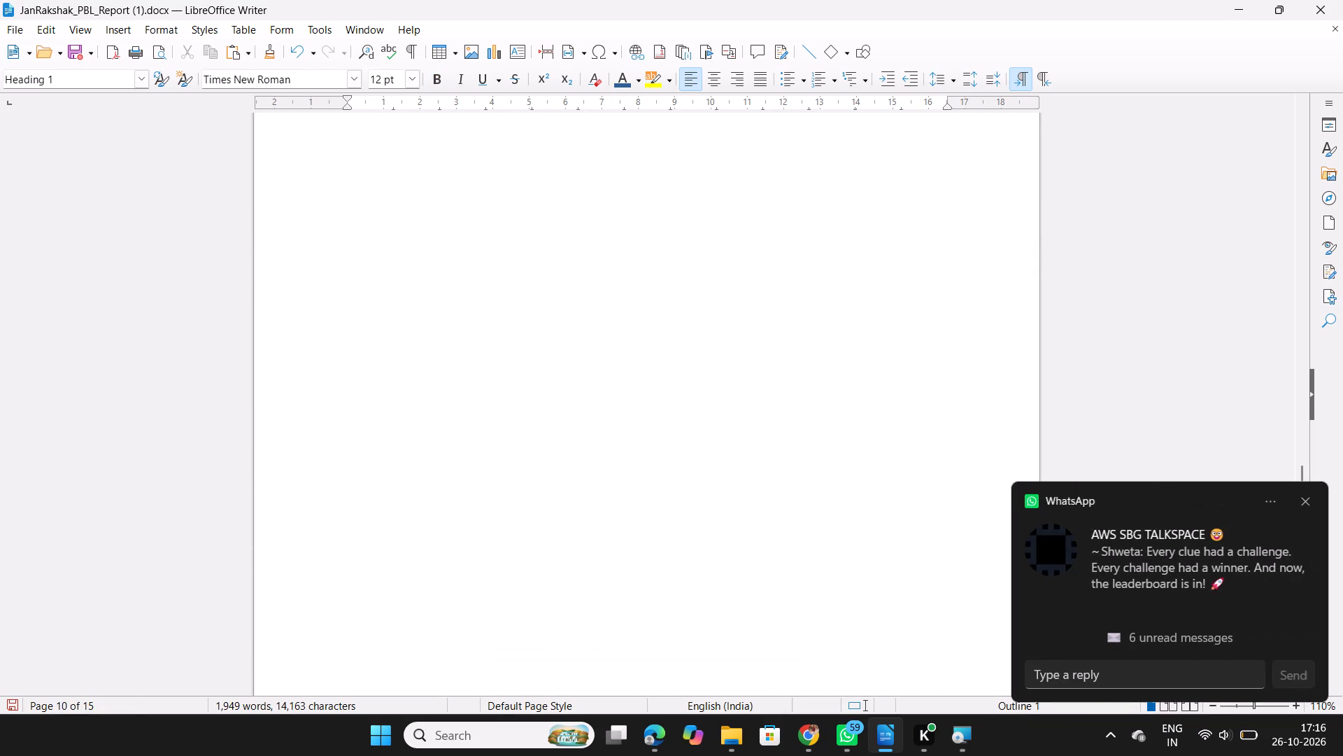
scroll(330, 507, "down", 2)
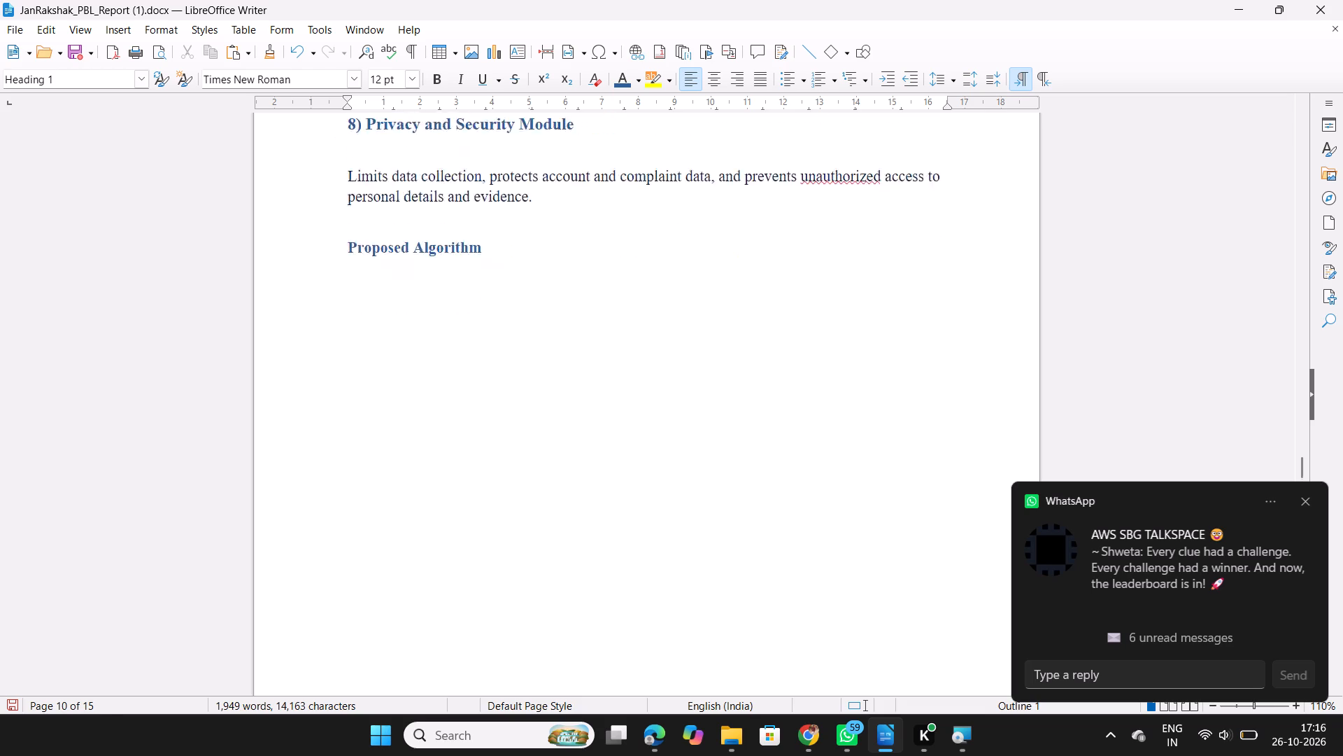
scroll(330, 507, "down", 1)
scroll(345, 429, "down", 2)
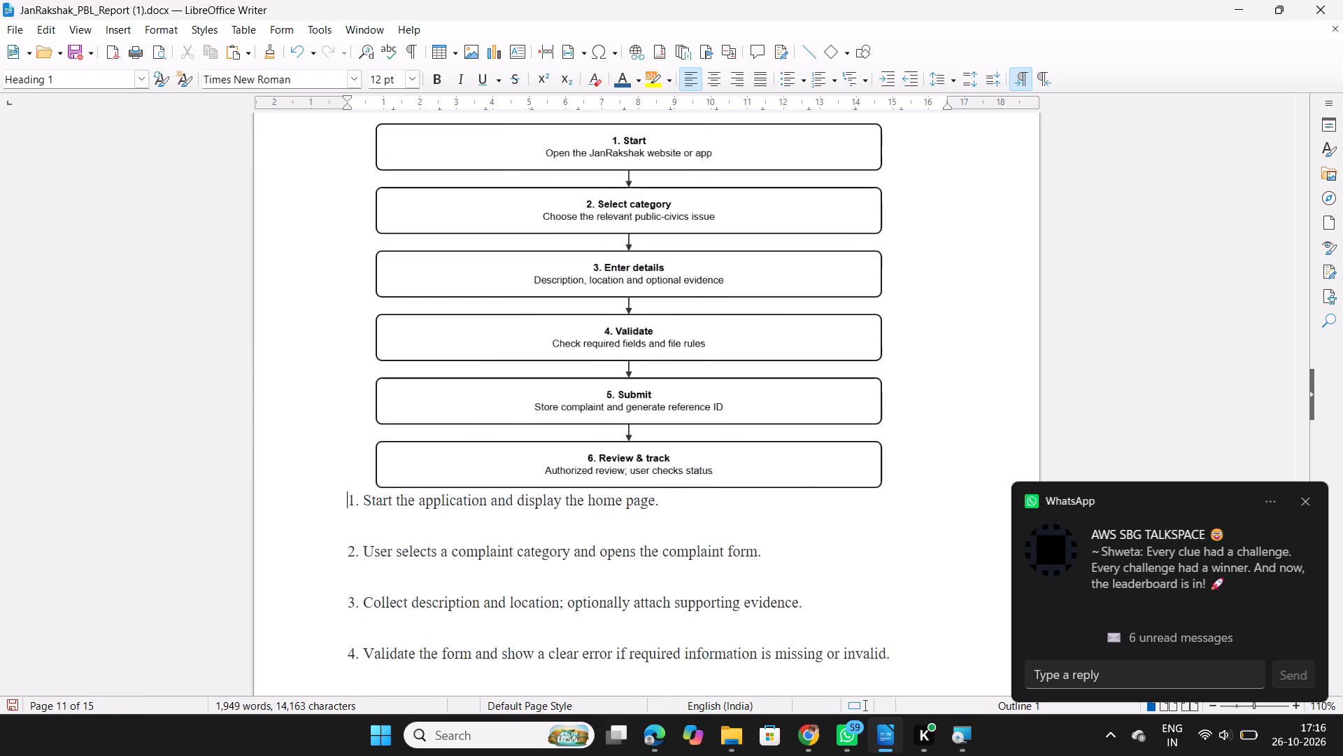
scroll(345, 429, "down", 1)
key("Return")
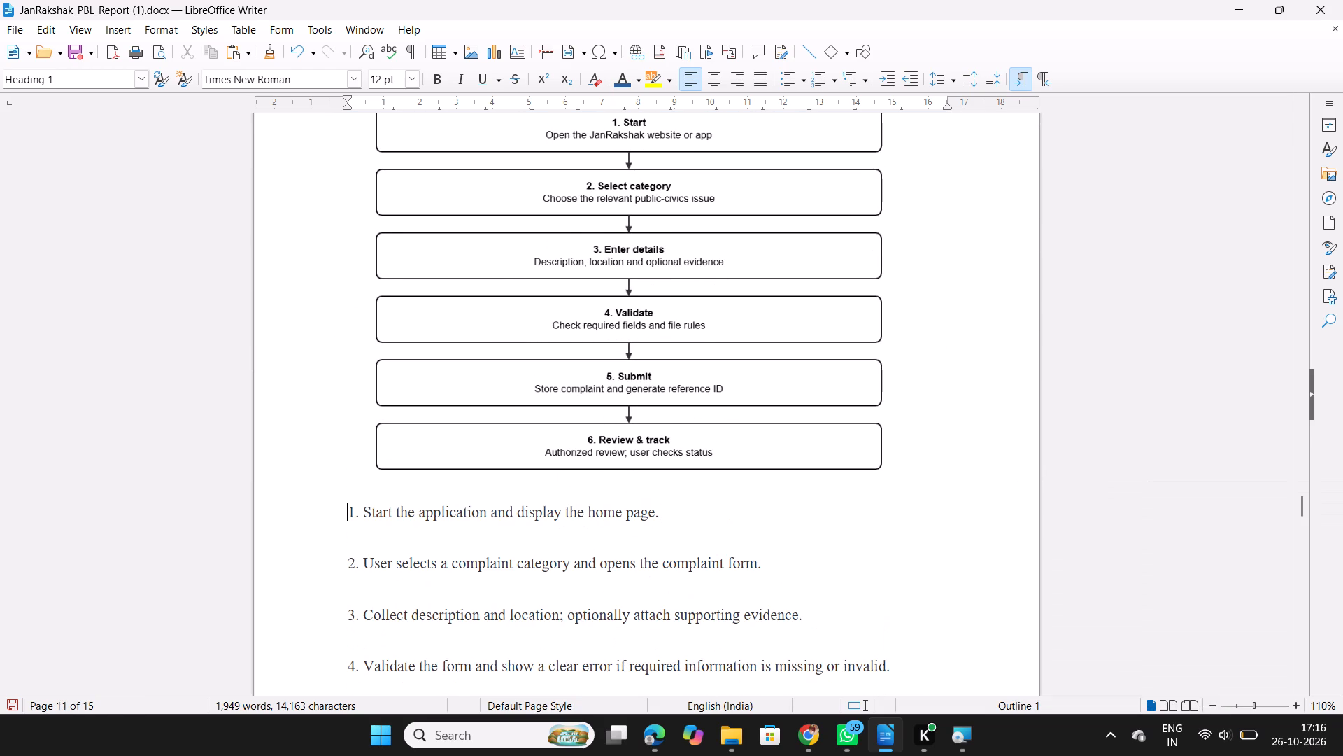
key("Return")
key("Return")
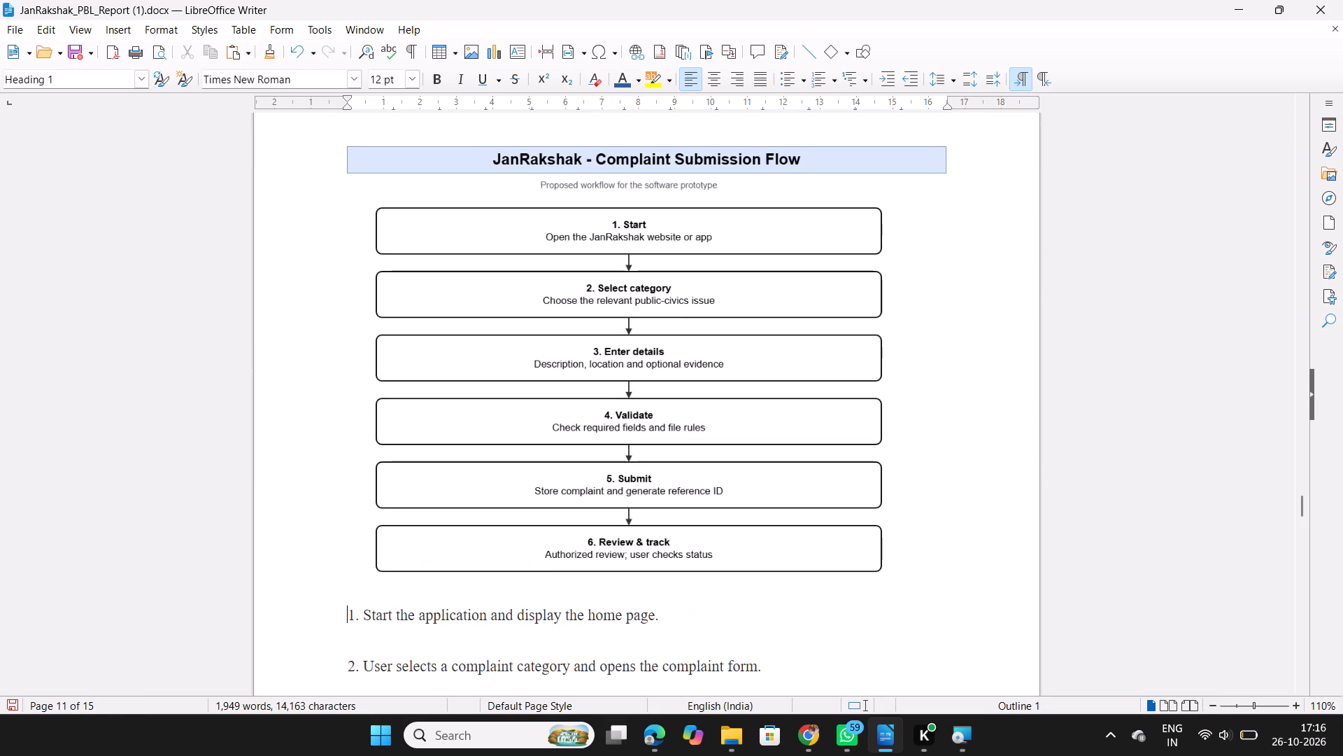
key("Return")
key("Return")
scroll(336, 477, "up", 2)
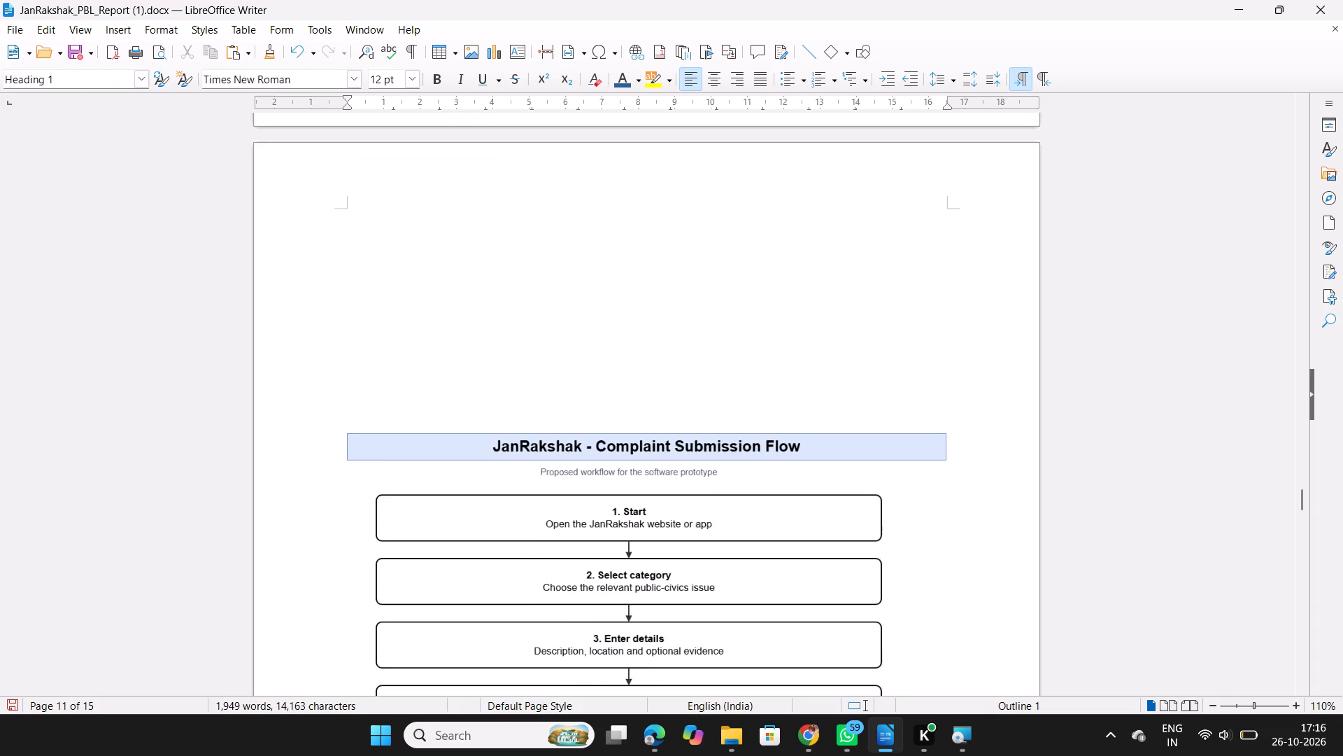
Delete blank lines above the pasted Complaint Submission Flow diagram on page 11.
scroll(336, 477, "up", 2)
left_click(334, 561)
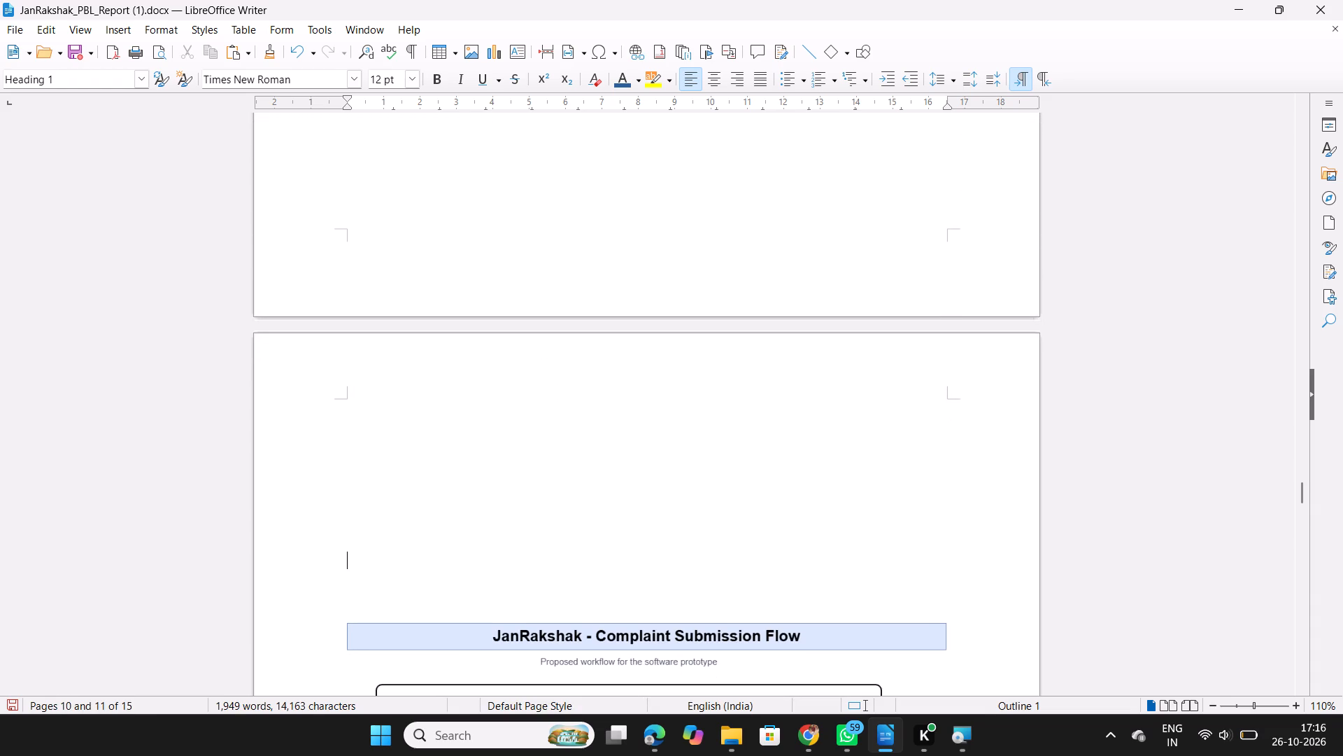
key("BackSpace")
key("BackSpace")
key("BackSpace")
key("BackSpace")
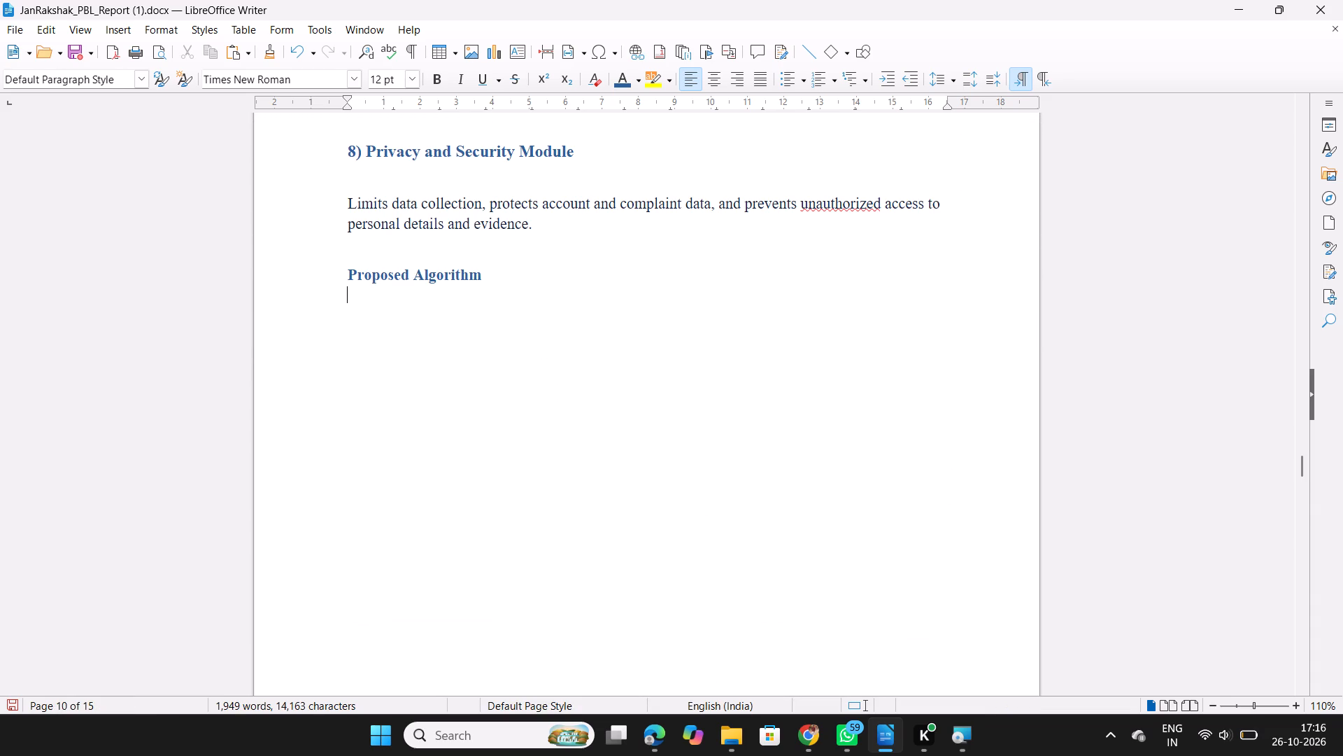
left_click(375, 584)
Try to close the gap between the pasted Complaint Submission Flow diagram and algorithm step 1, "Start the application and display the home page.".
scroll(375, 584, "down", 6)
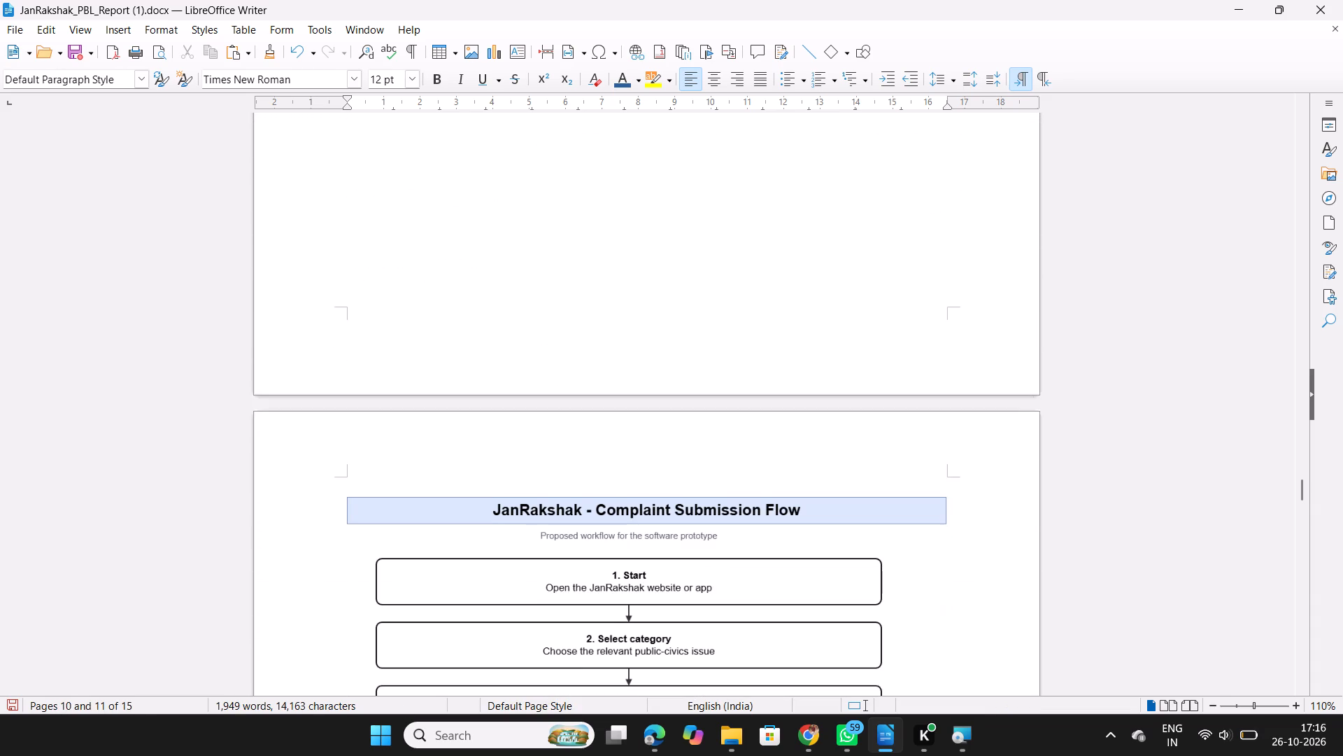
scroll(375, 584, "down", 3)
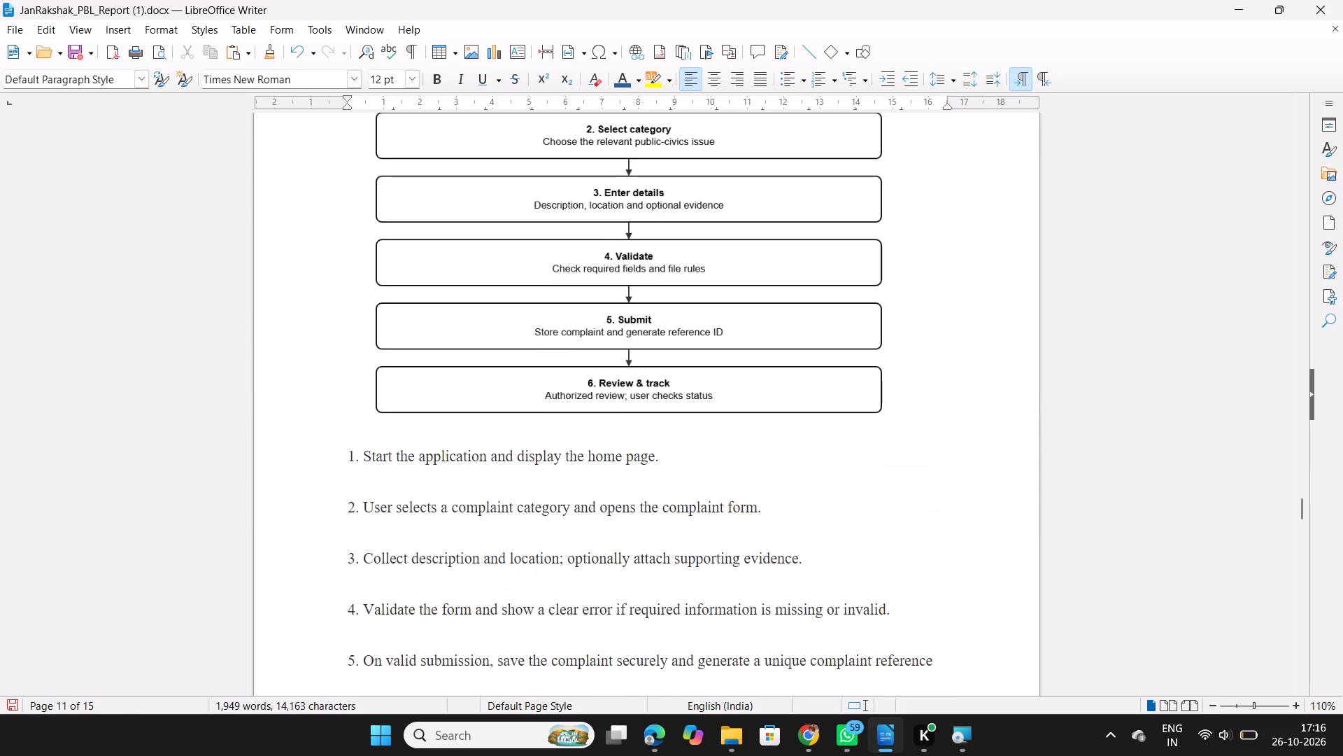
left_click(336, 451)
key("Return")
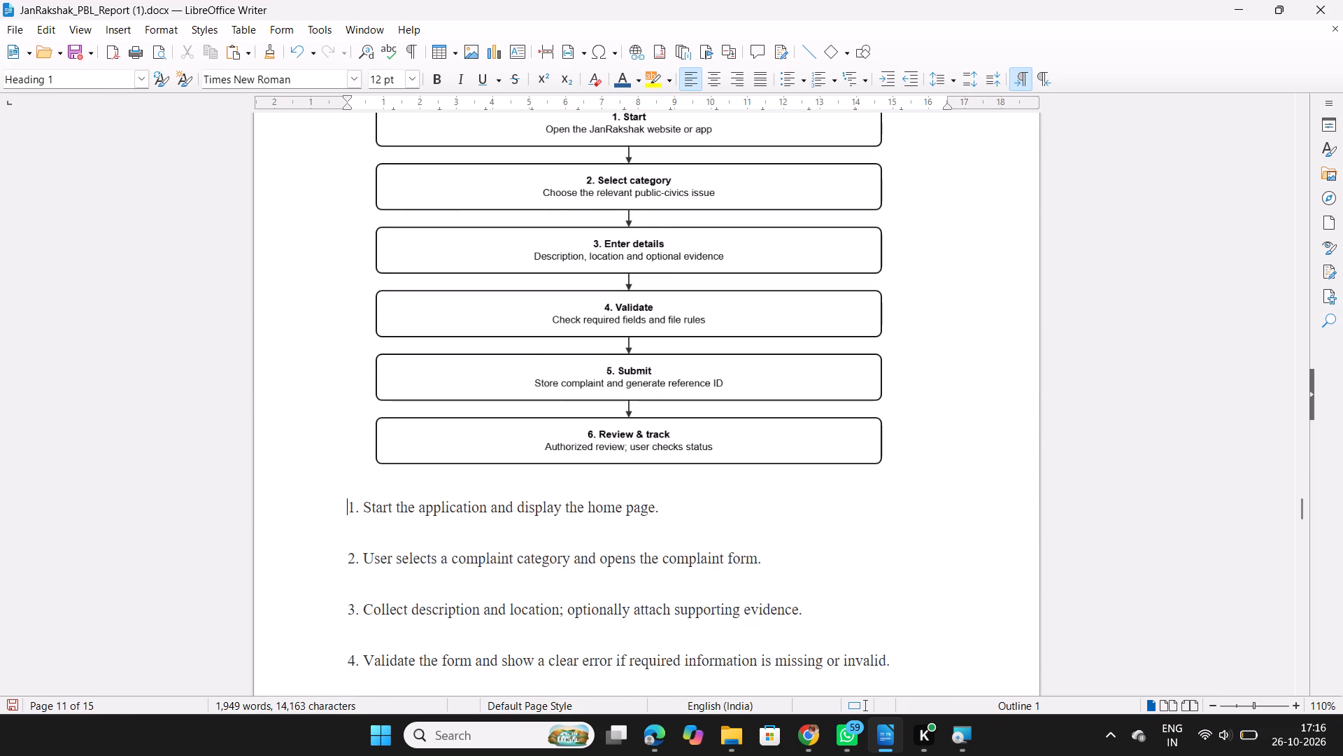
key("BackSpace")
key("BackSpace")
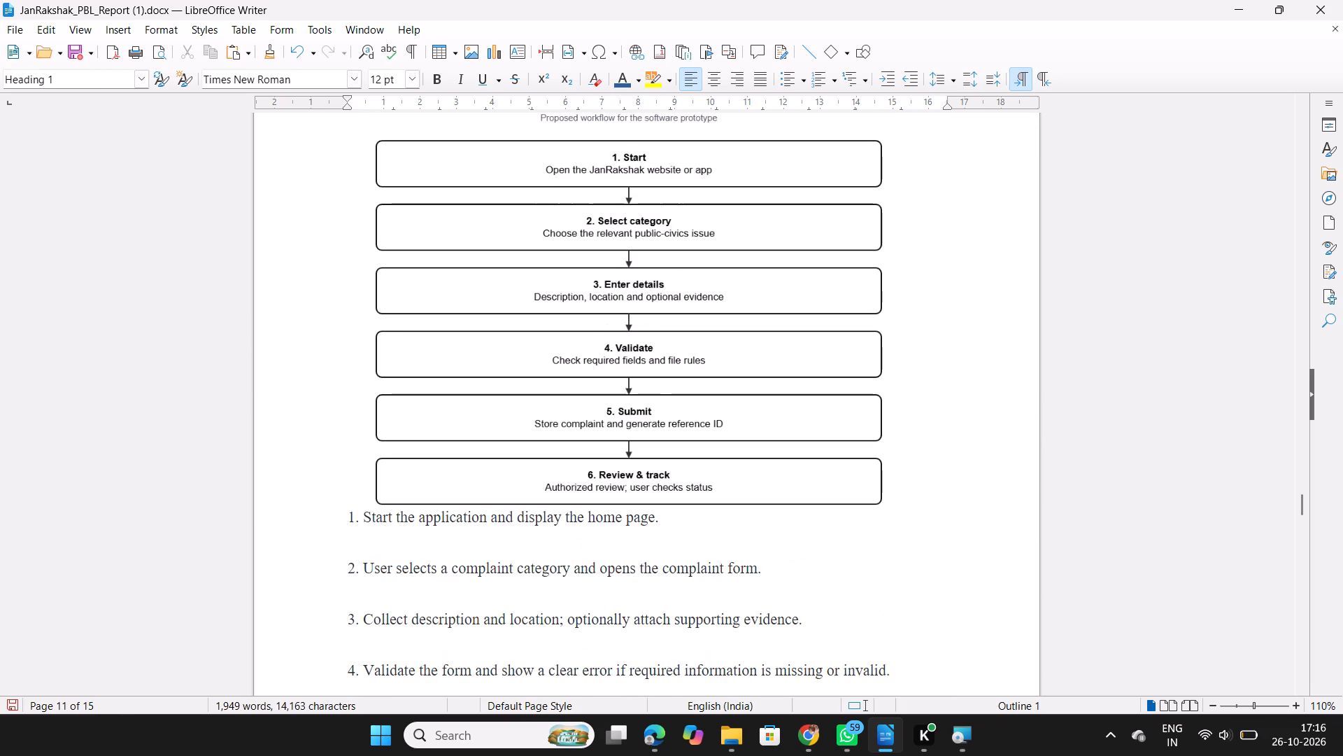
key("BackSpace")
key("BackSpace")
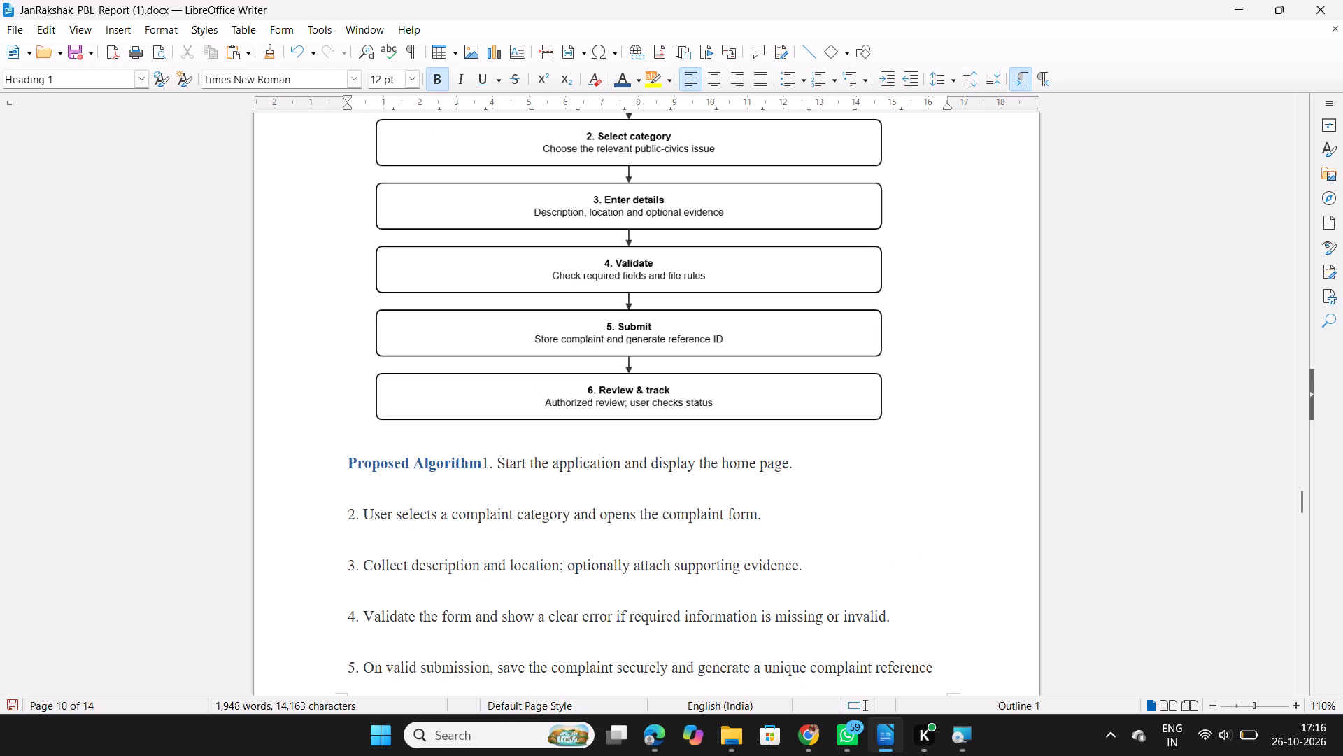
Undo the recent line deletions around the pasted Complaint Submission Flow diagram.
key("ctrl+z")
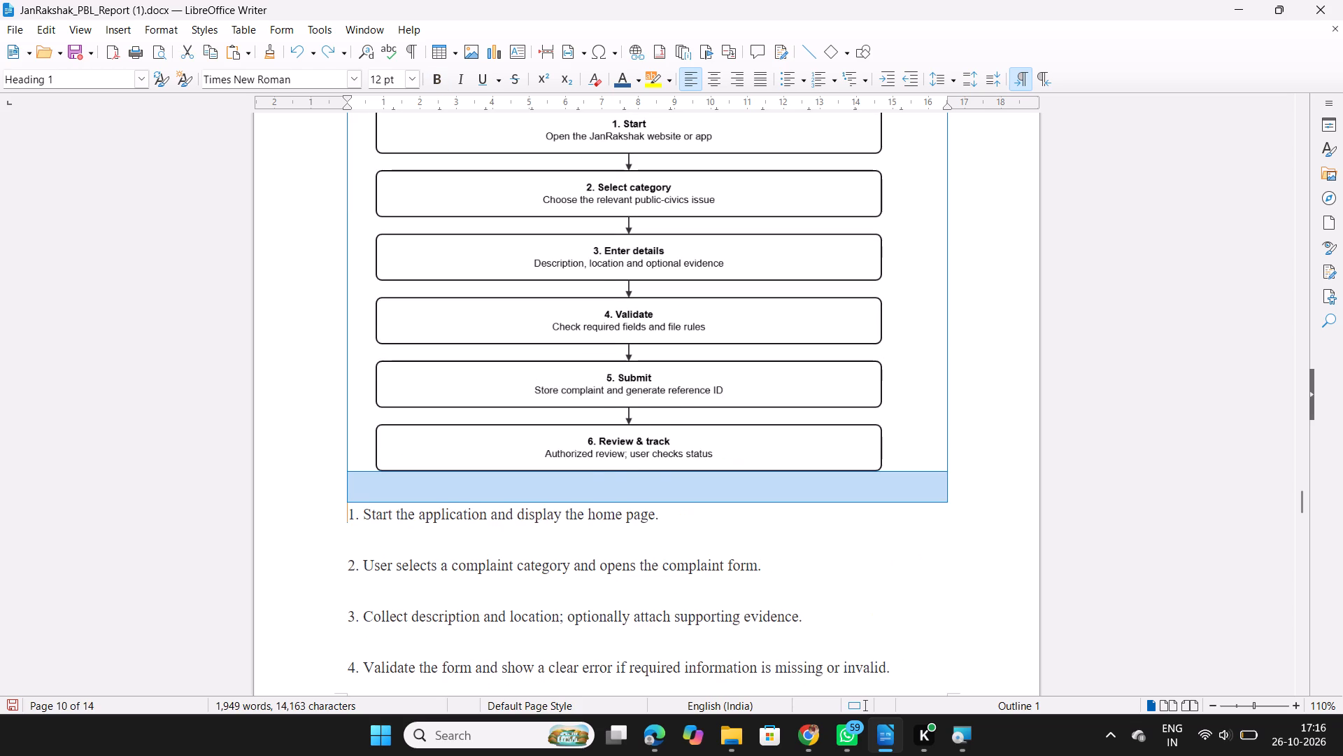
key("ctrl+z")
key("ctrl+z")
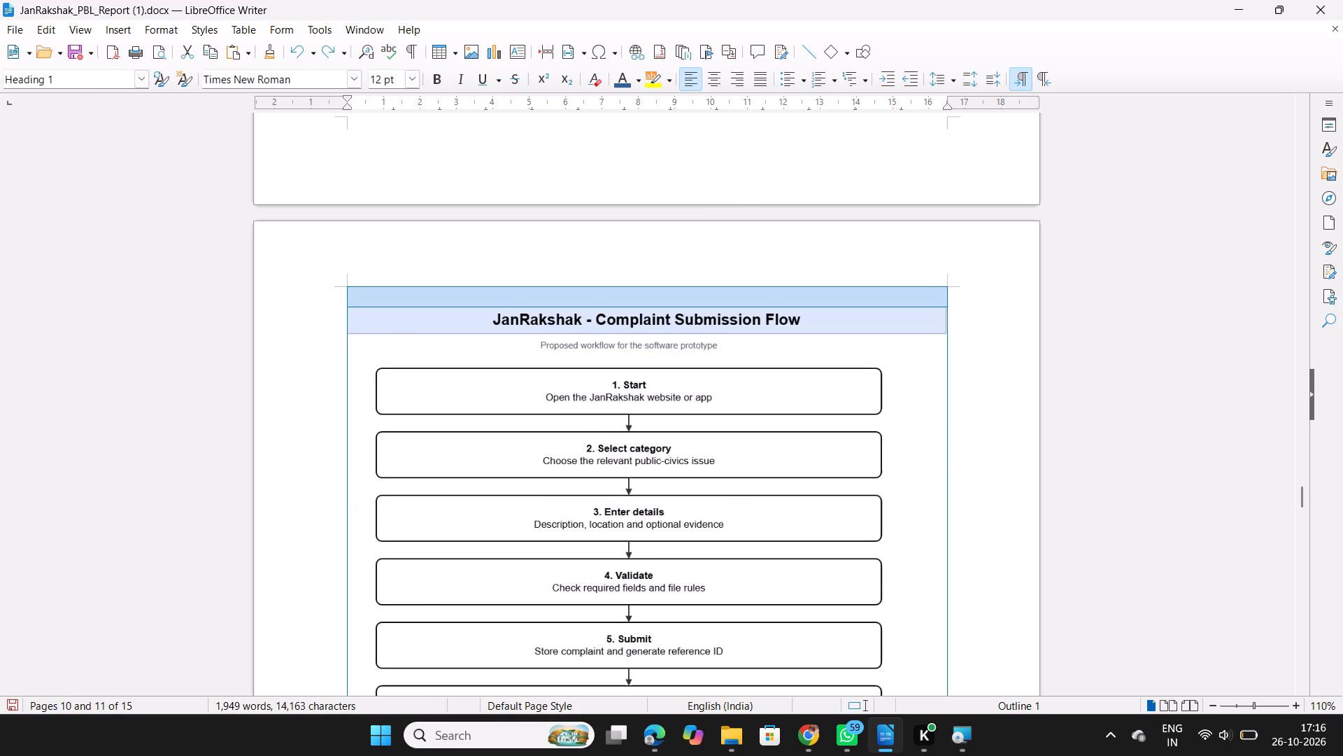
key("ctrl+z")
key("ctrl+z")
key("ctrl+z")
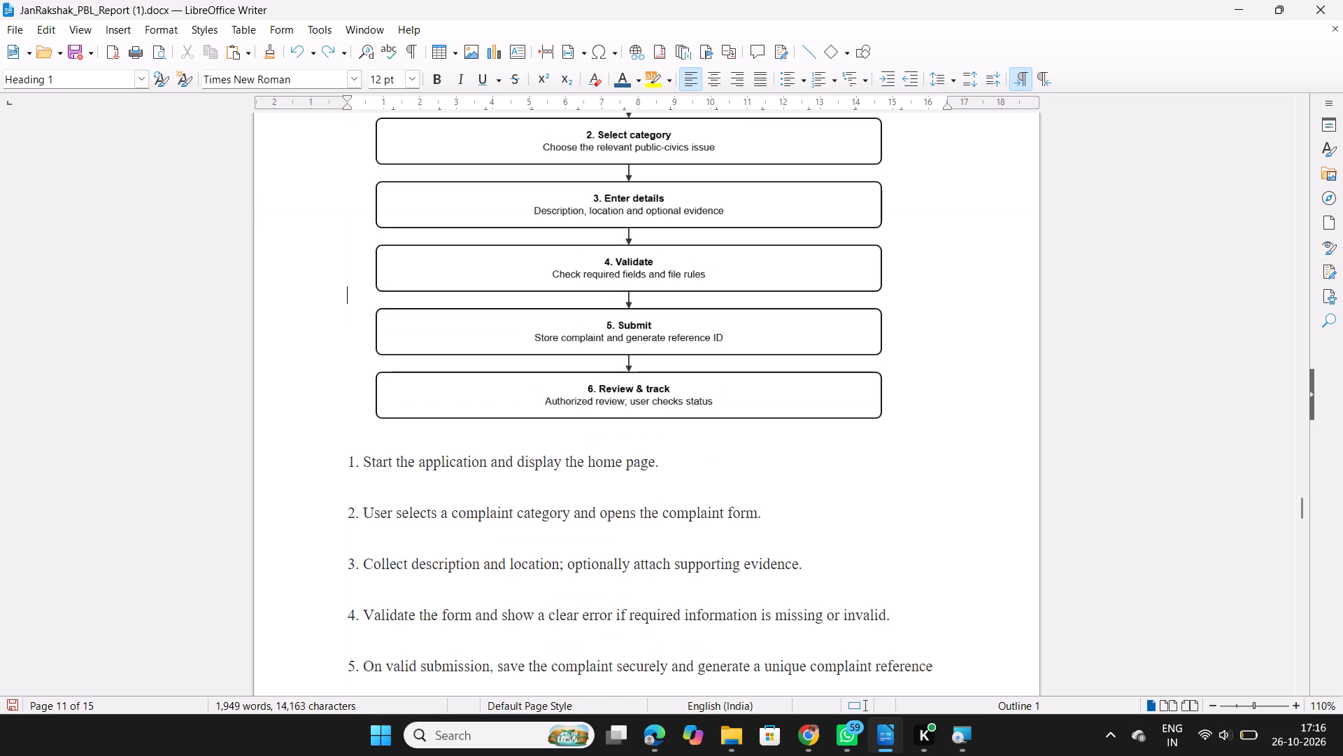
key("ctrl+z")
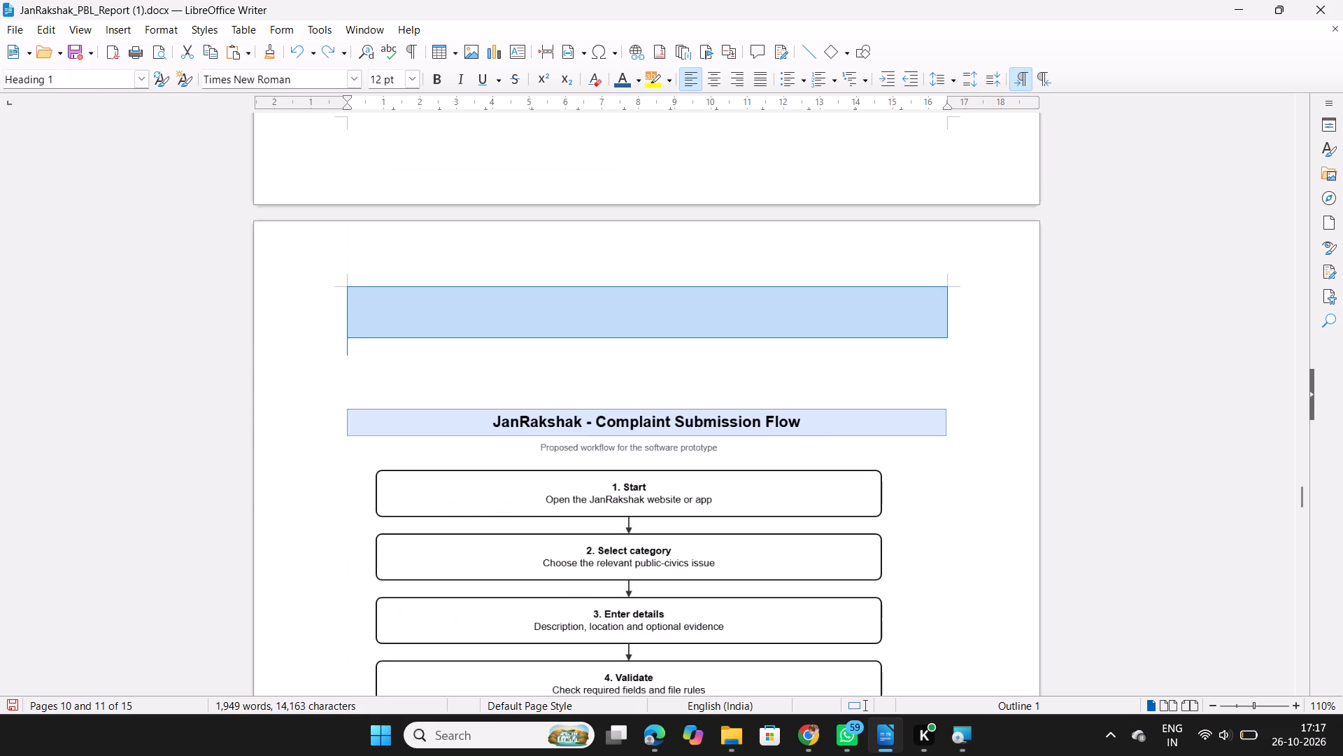
Undo the remaining spacing edits around the pasted Complaint Submission Flow diagram, back to its placement directly under the Proposed Algorithm heading.
key("ctrl+z")
key("ctrl+z")
key("ctrl+z")
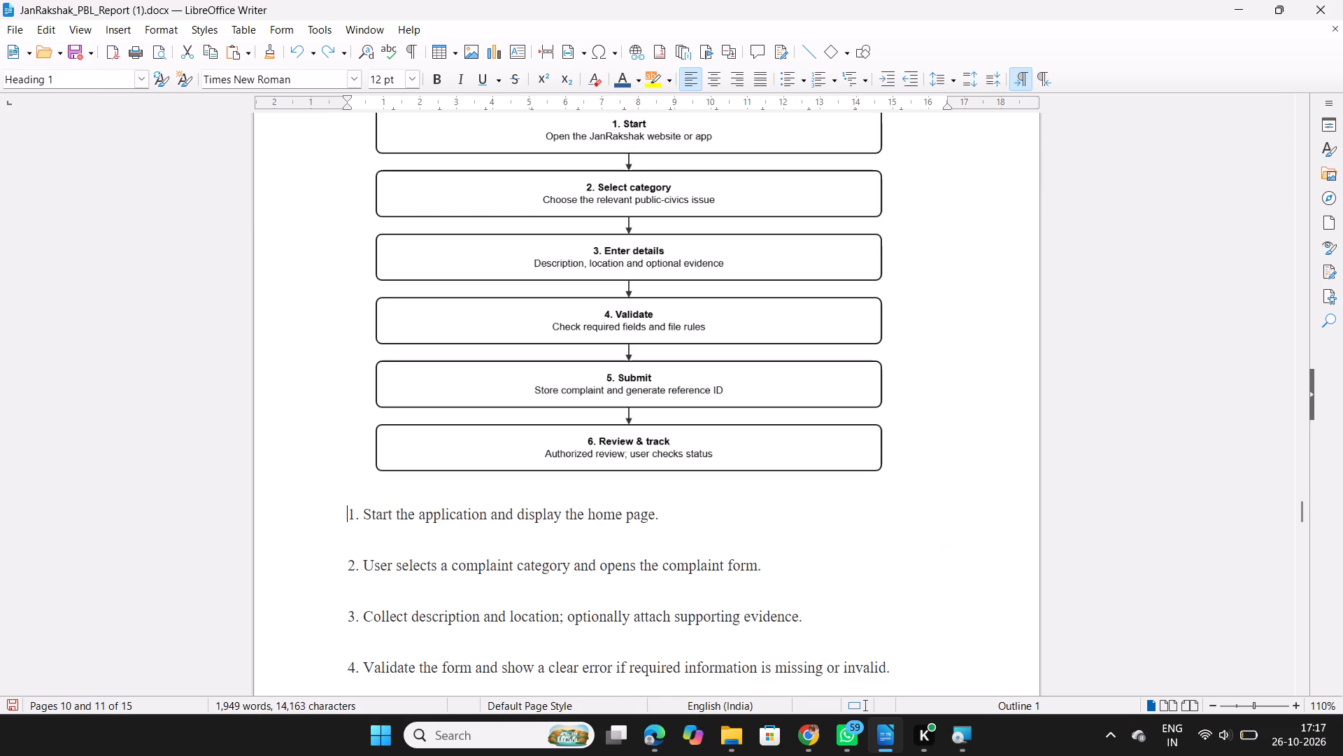
scroll(378, 492, "up", 5)
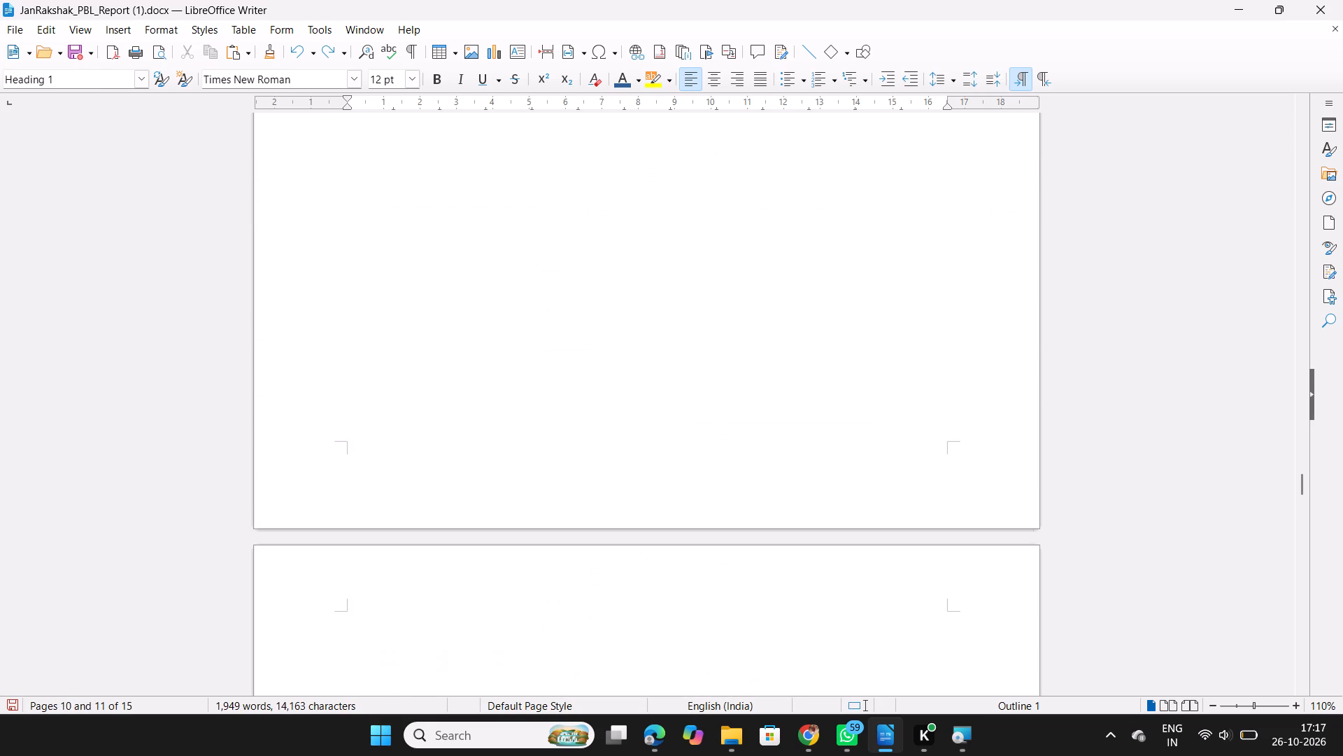
key("ctrl+z")
scroll(378, 492, "up", 3)
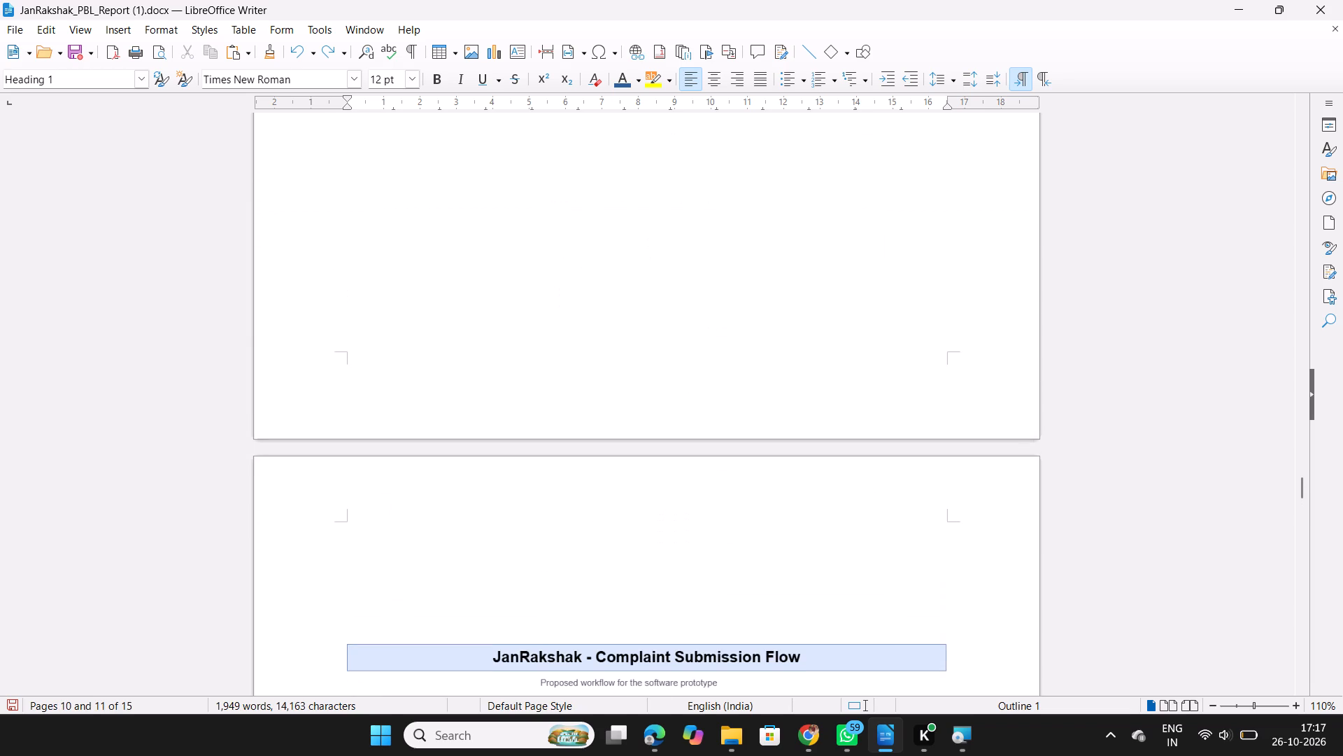
key("ctrl+z")
scroll(378, 492, "up", 2)
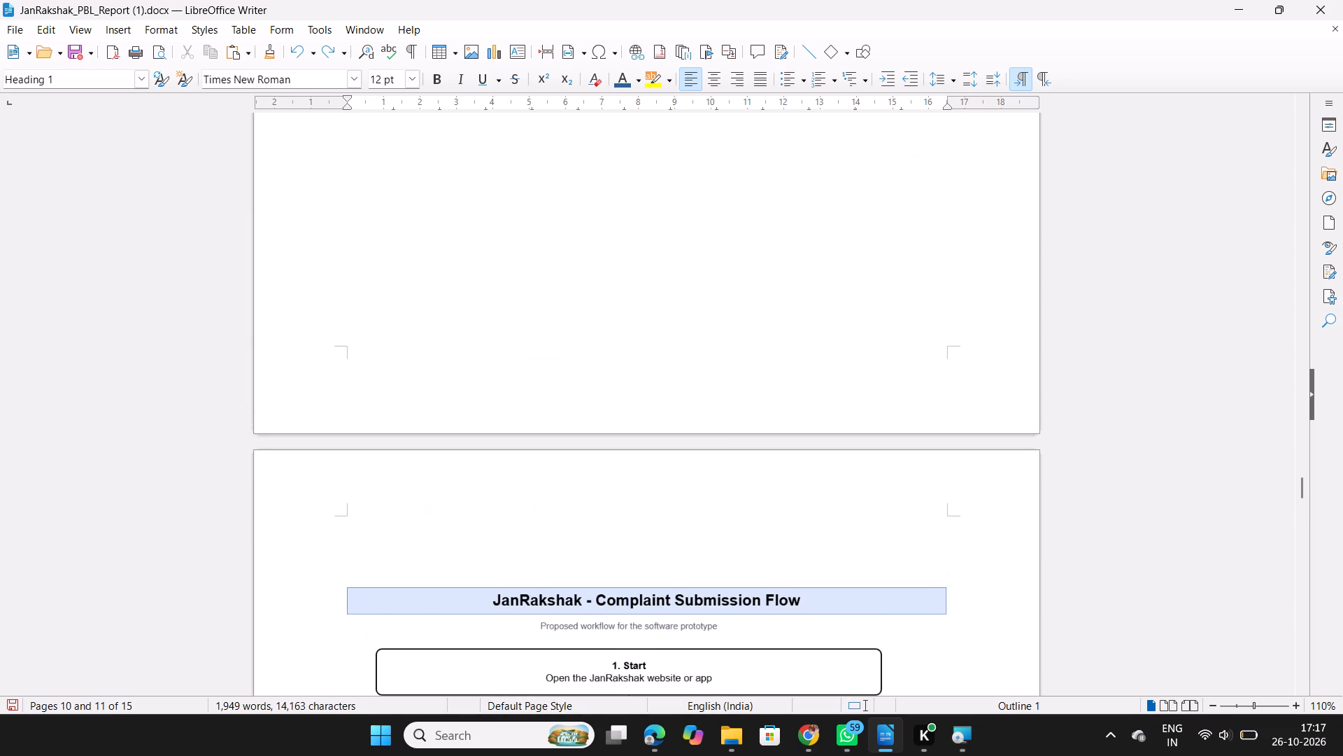
key("ctrl+z")
scroll(378, 492, "up", 1)
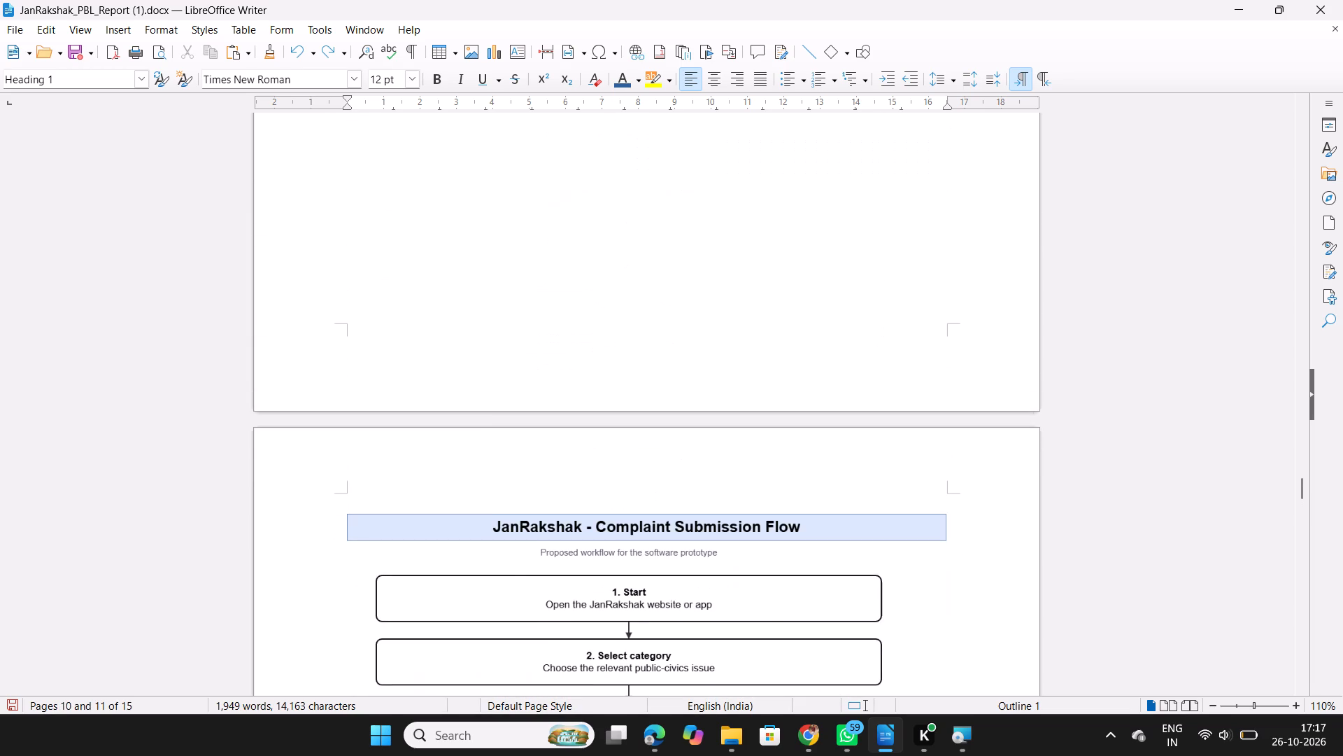
key("ctrl+z")
scroll(378, 492, "up", 2)
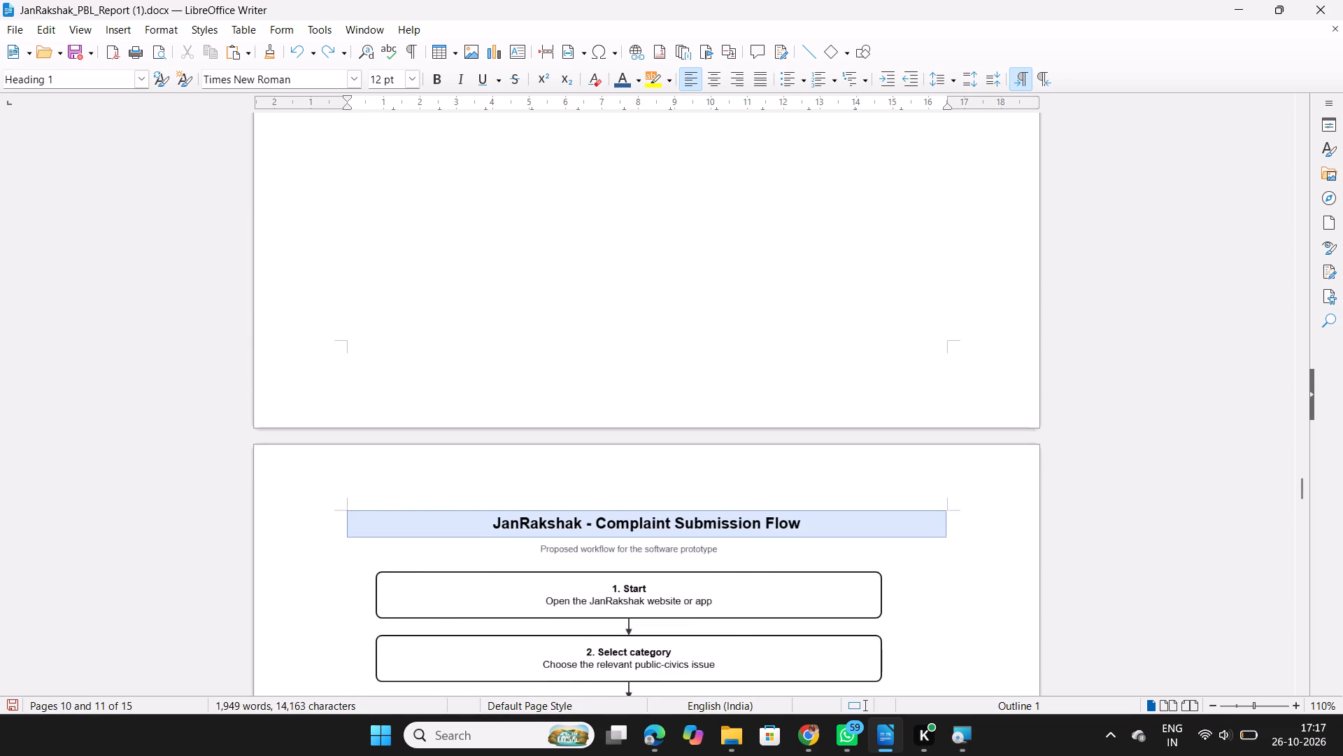
key("ctrl+z")
scroll(378, 492, "up", 2)
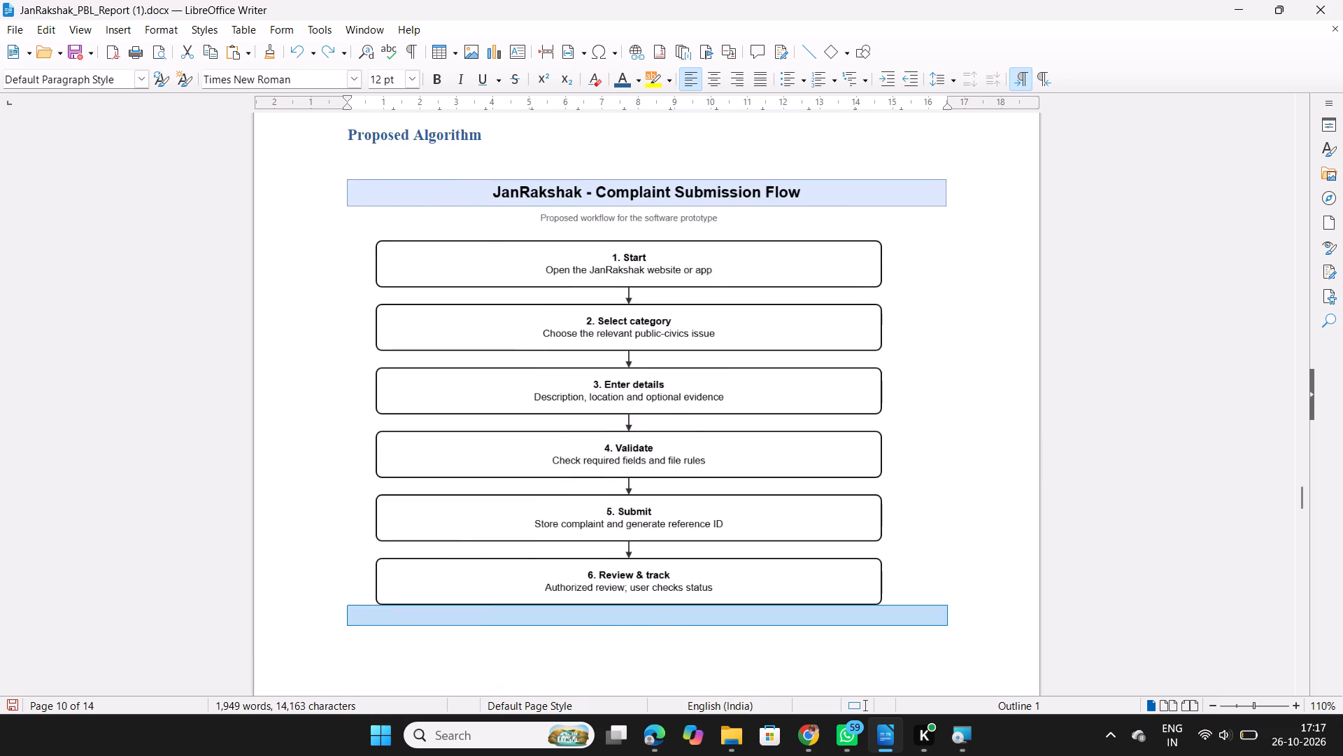
Add two blank lines in the page header above the "Allows authorized reviewers" paragraph on page 10.
scroll(378, 492, "up", 5)
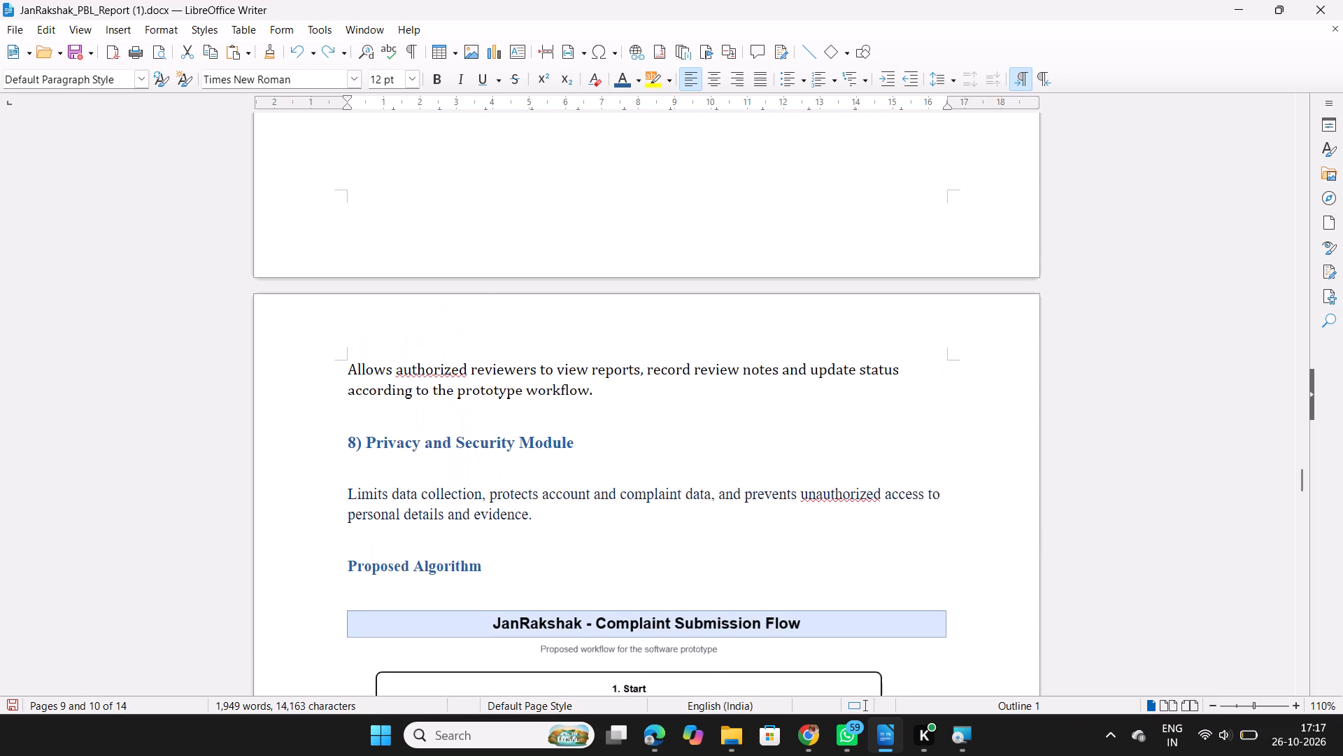
scroll(378, 492, "up", 1)
left_click(363, 454)
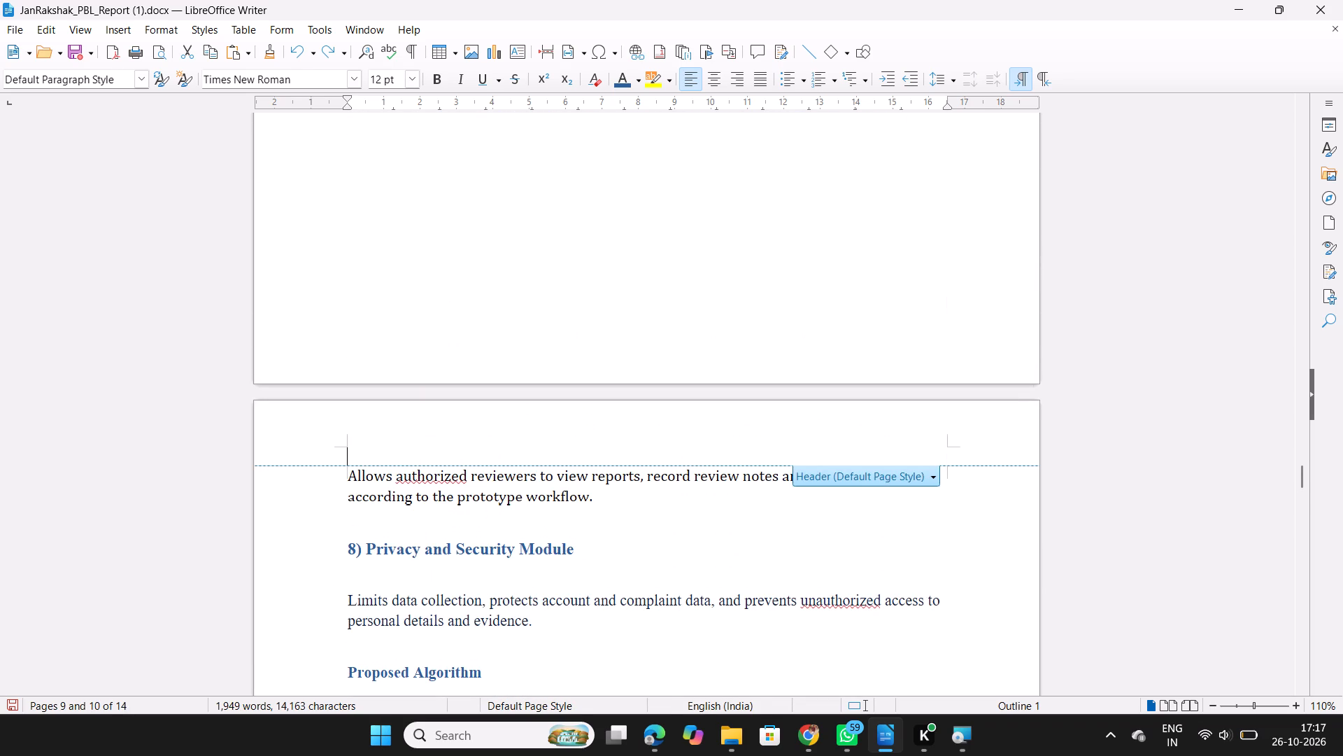
key("Return")
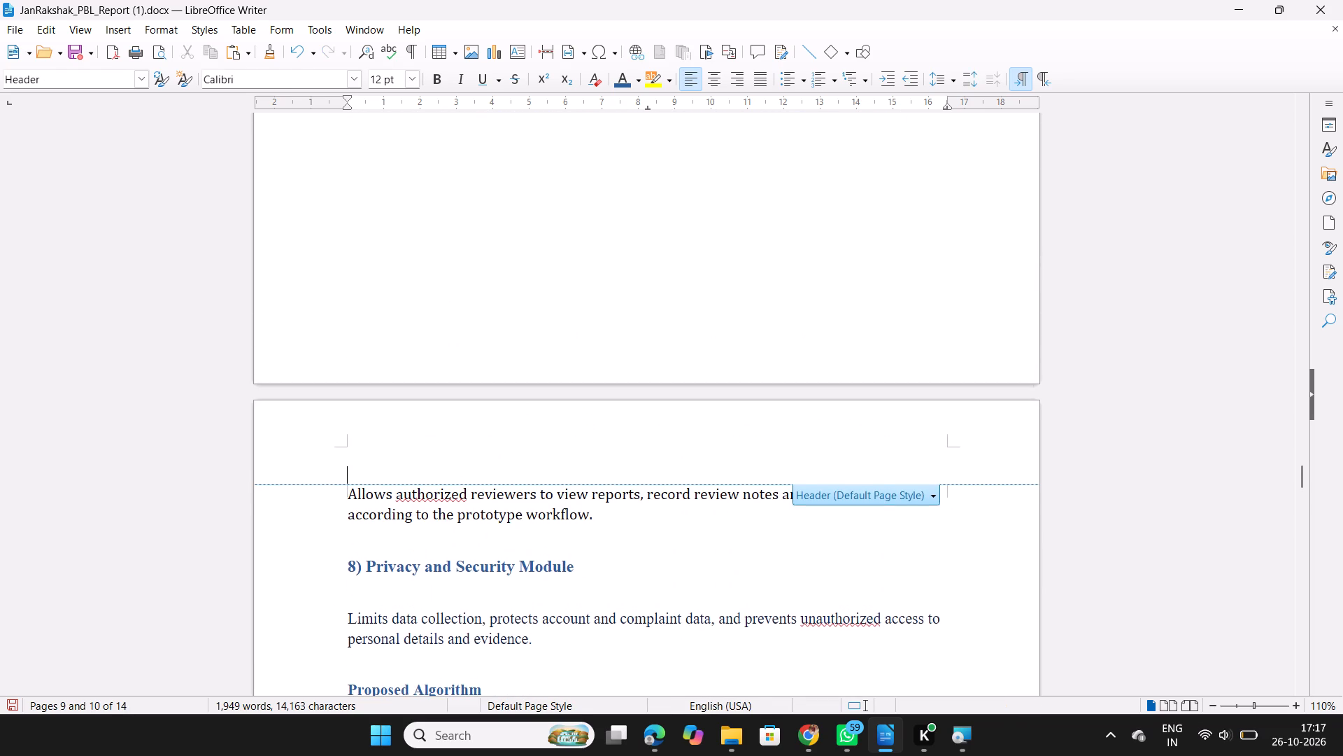
key("Return")
key("Return")
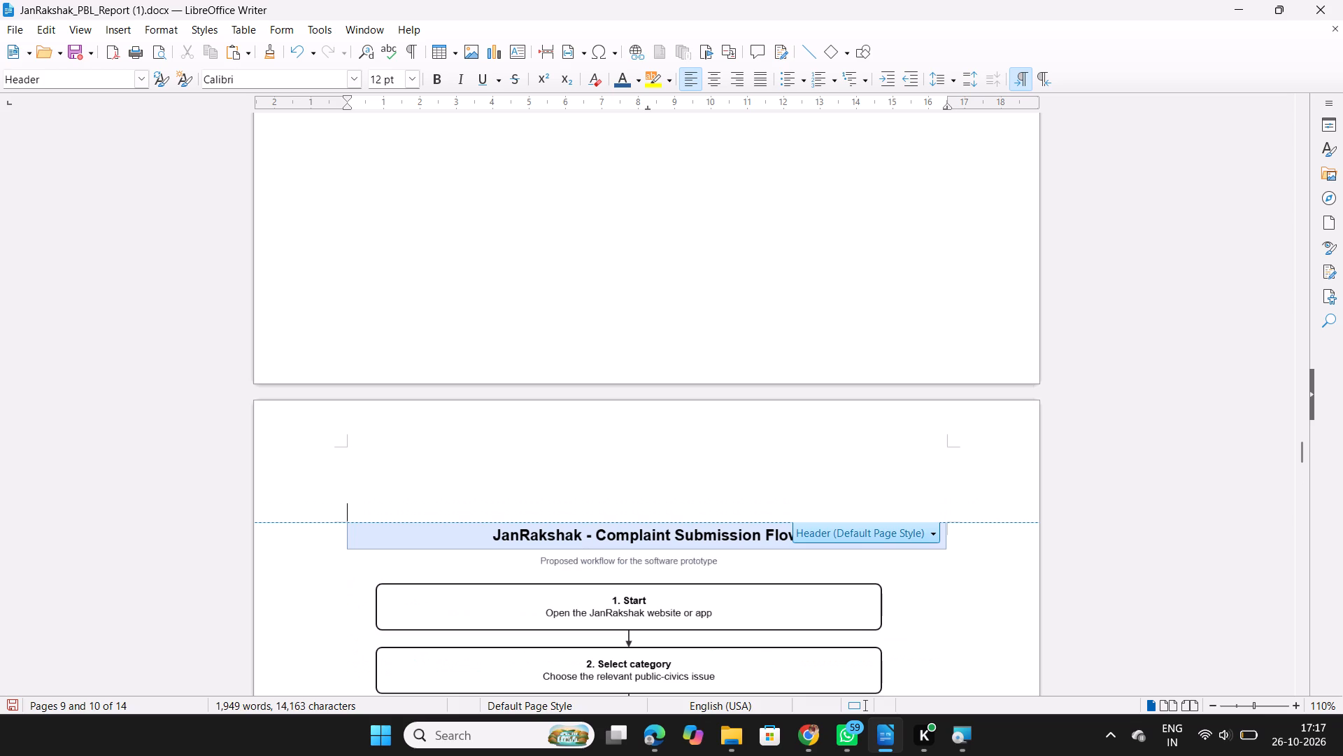
key("BackSpace")
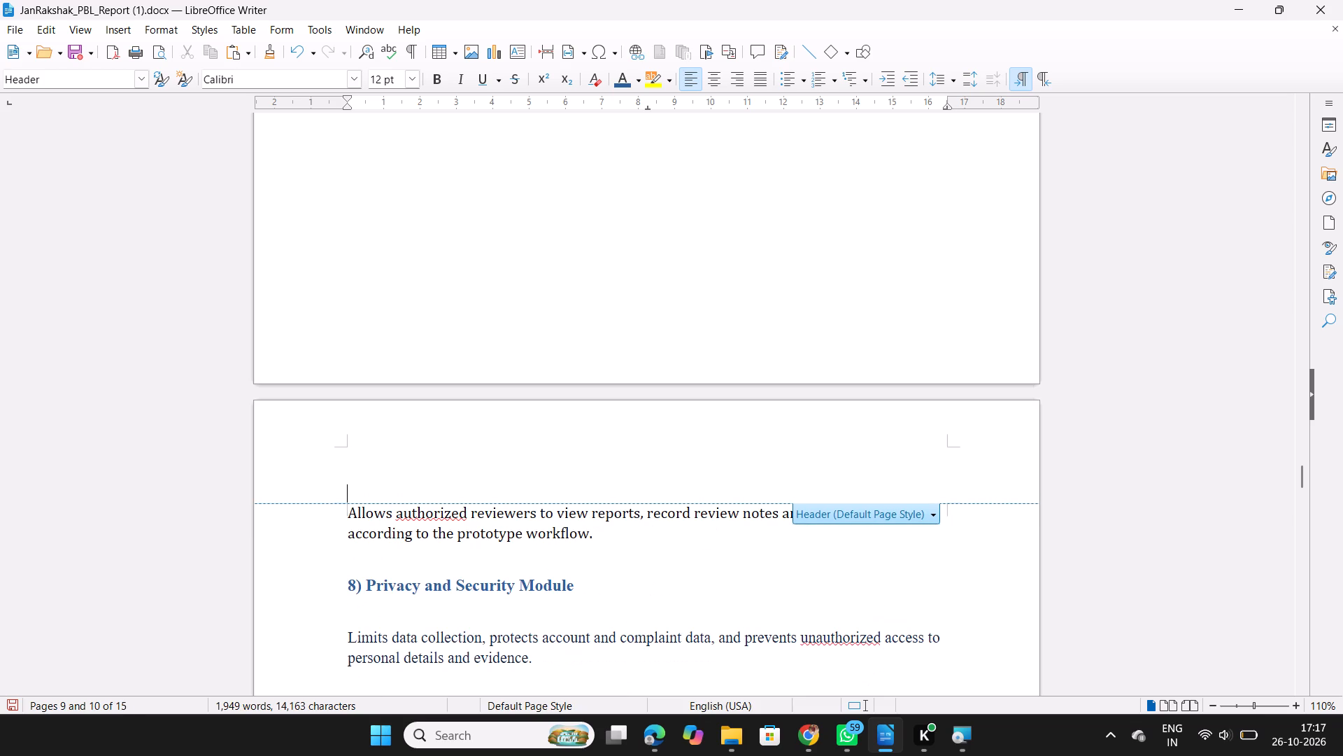
Check the page layout from the Proposed Algorithm diagram through the algorithm steps, Implementation Methodology and Suggested Prototype Screens.
scroll(363, 454, "down", 2)
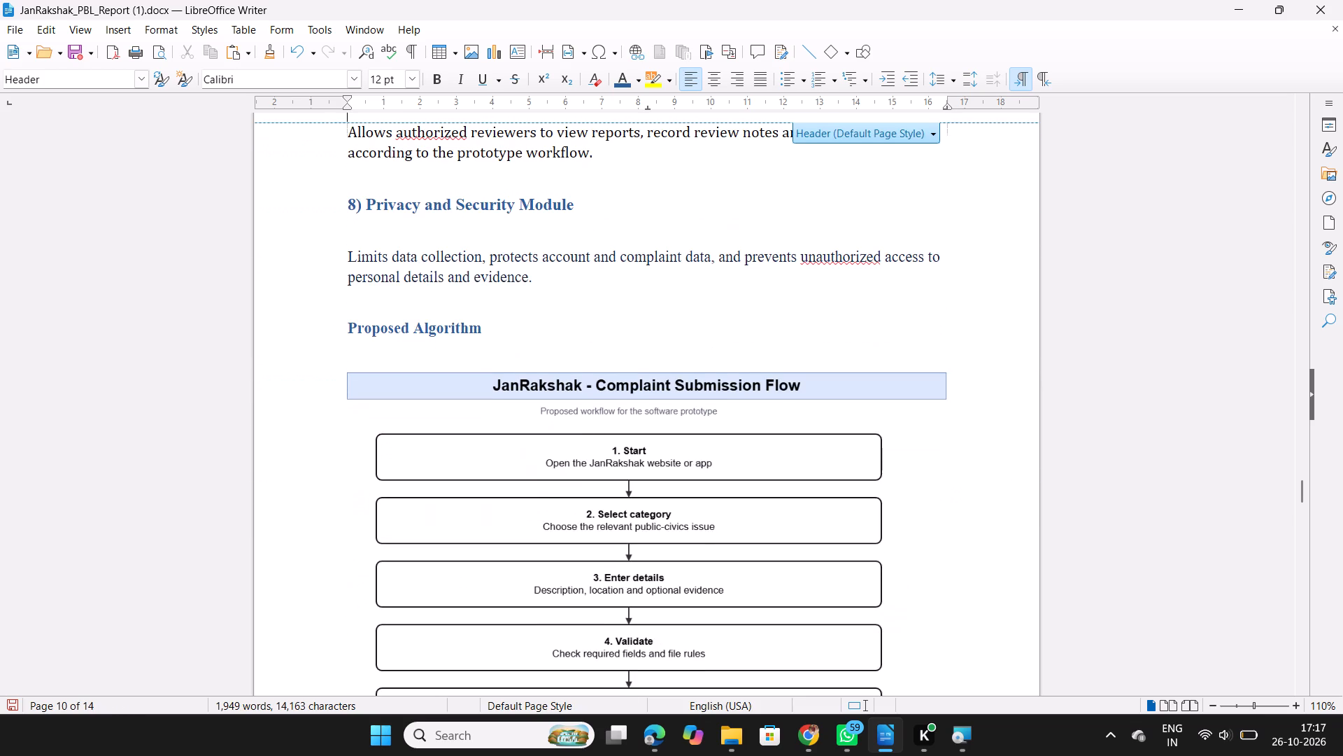
scroll(363, 454, "down", 6)
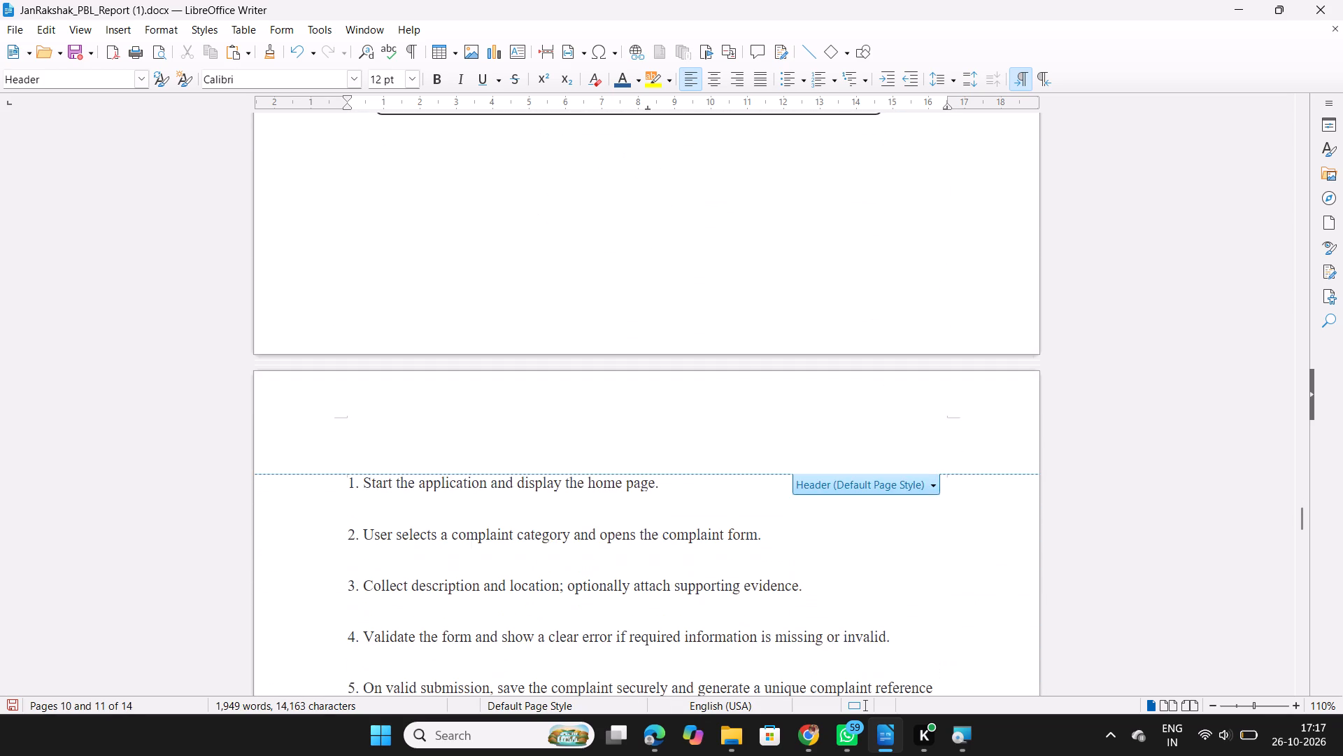
scroll(363, 454, "up", 5)
scroll(363, 454, "down", 1)
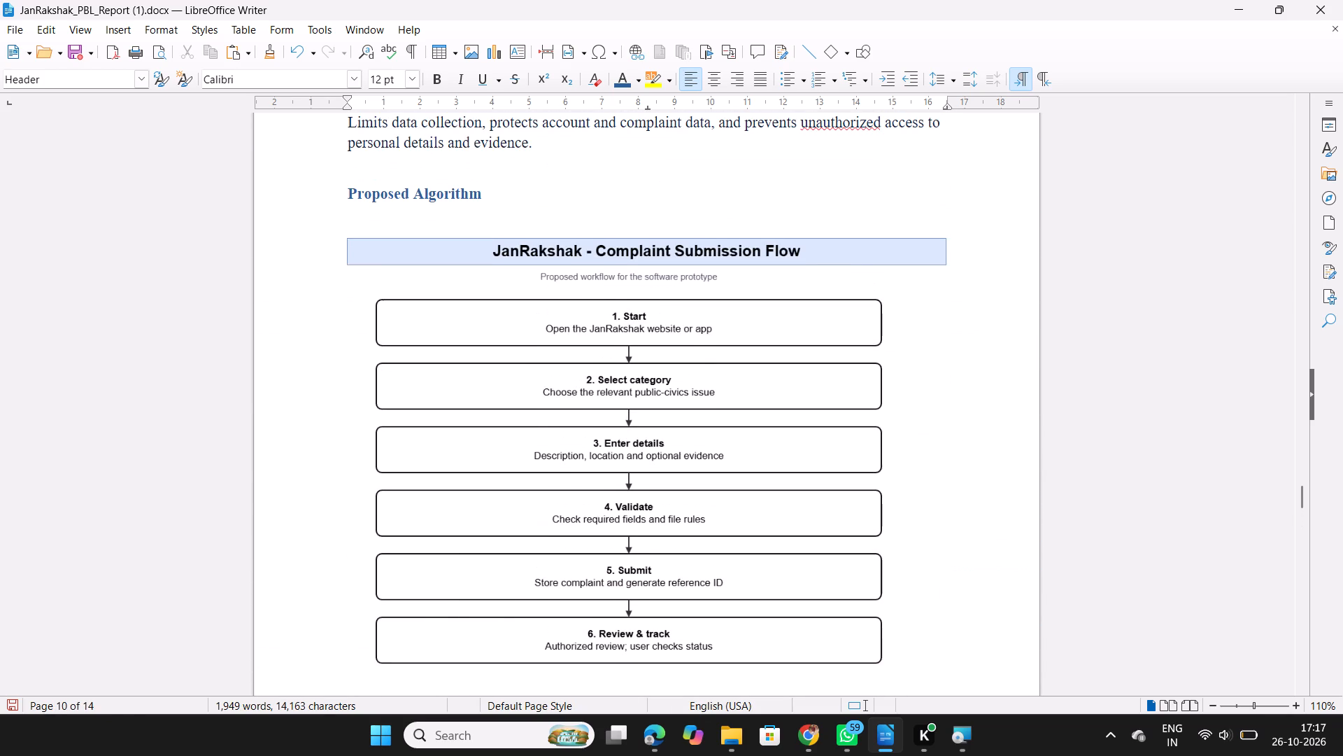
scroll(363, 454, "down", 5)
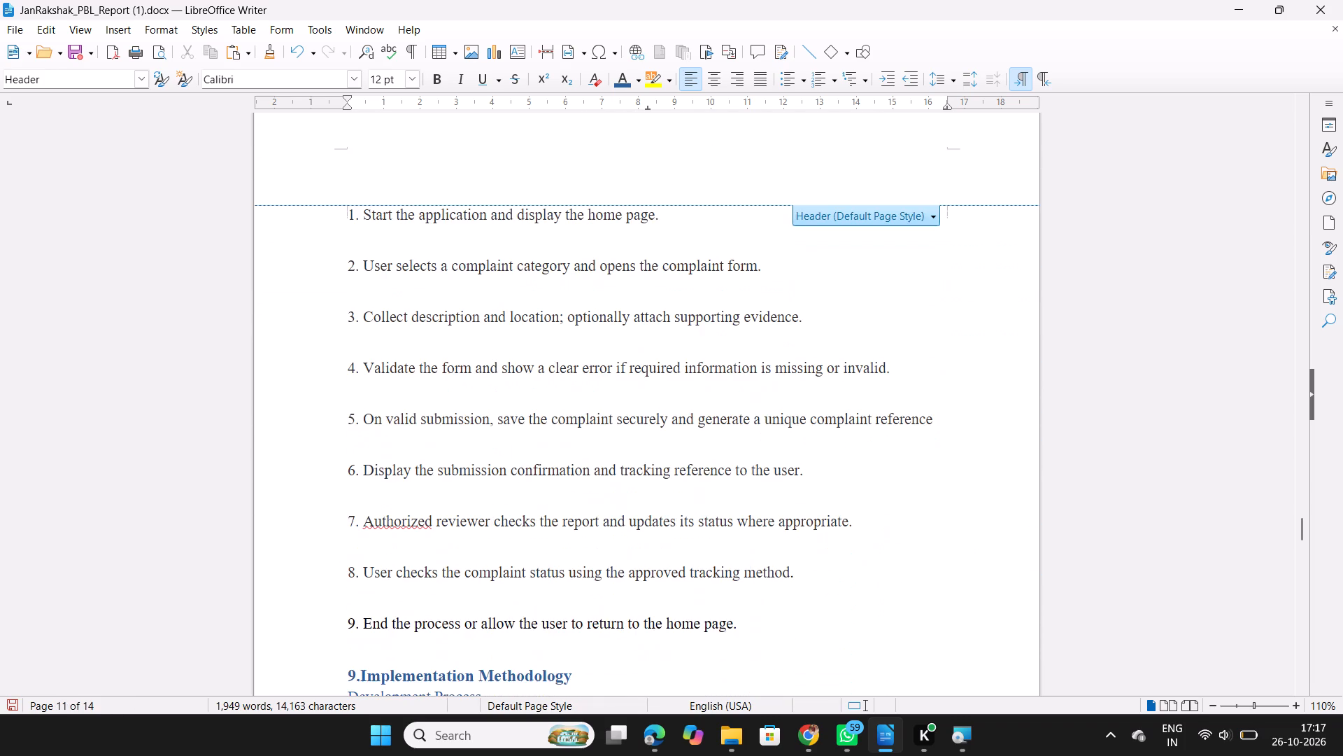
scroll(363, 454, "down", 3)
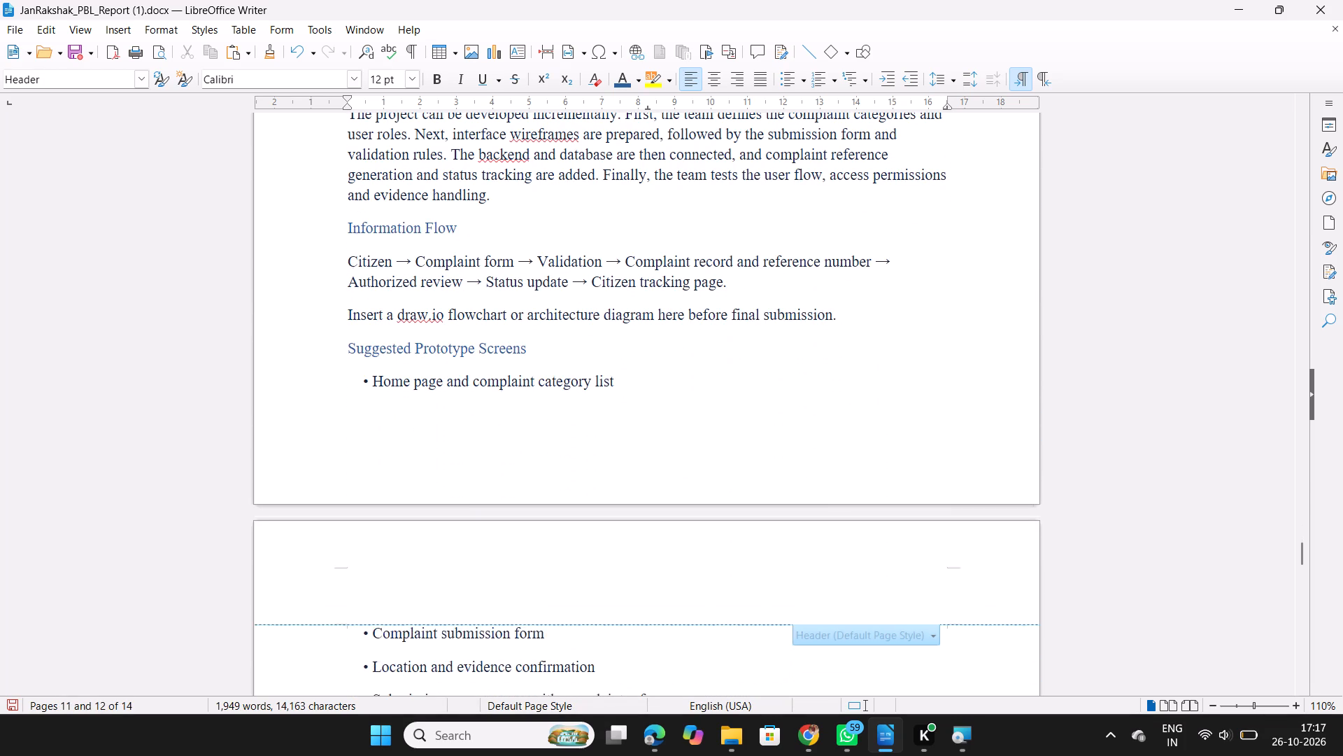
scroll(363, 454, "down", 1)
scroll(363, 454, "up", 7)
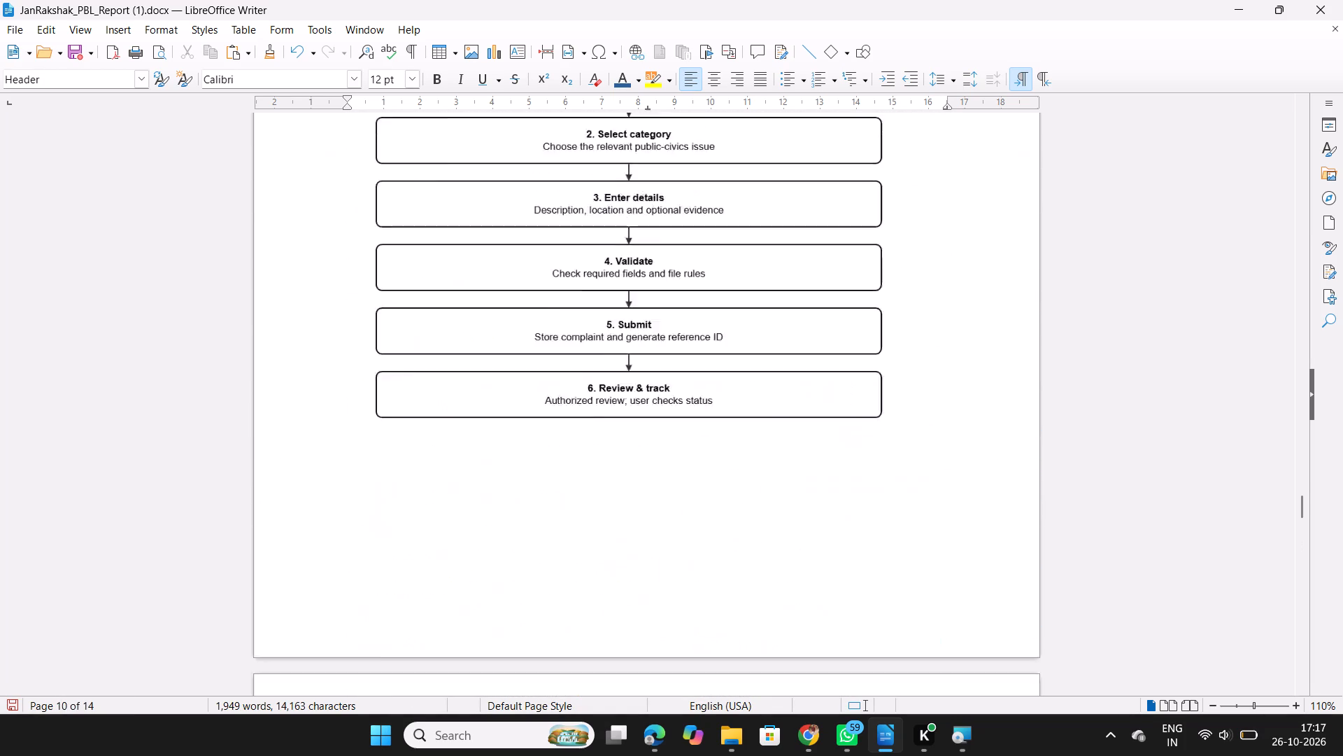
scroll(363, 454, "up", 5)
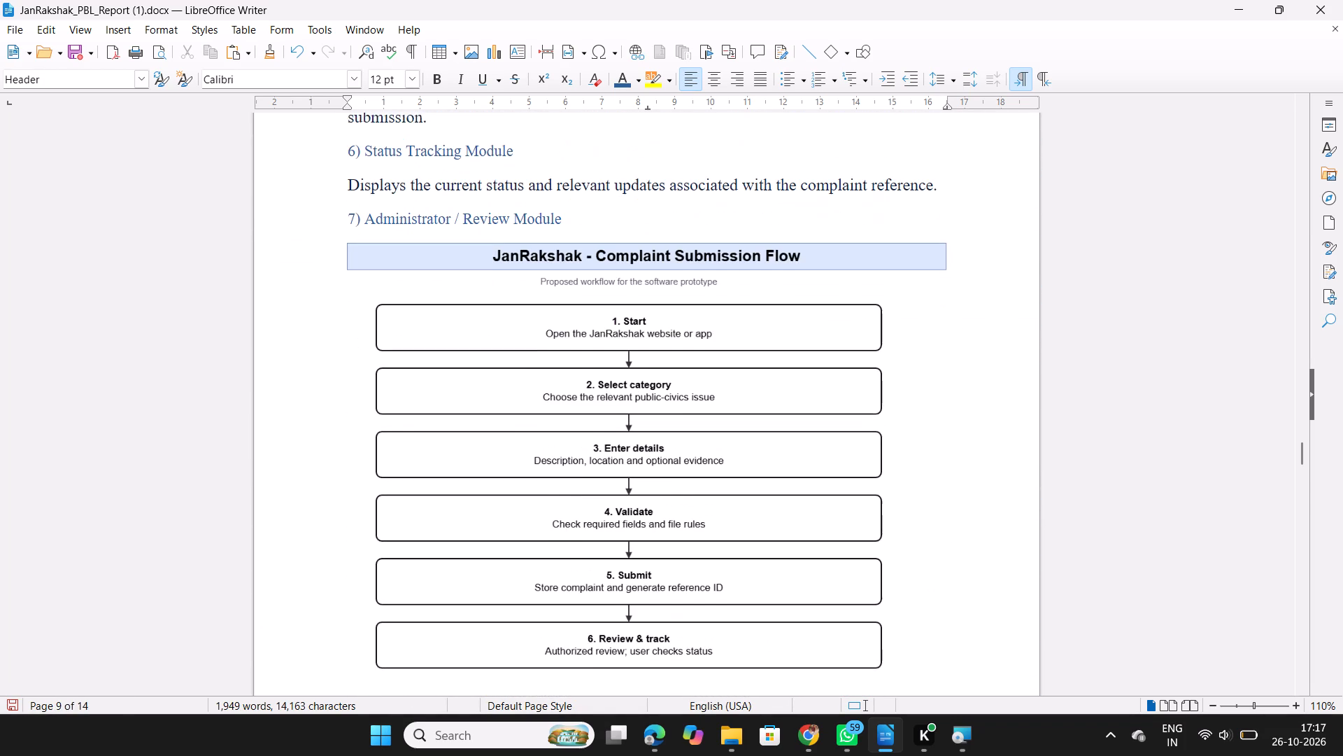
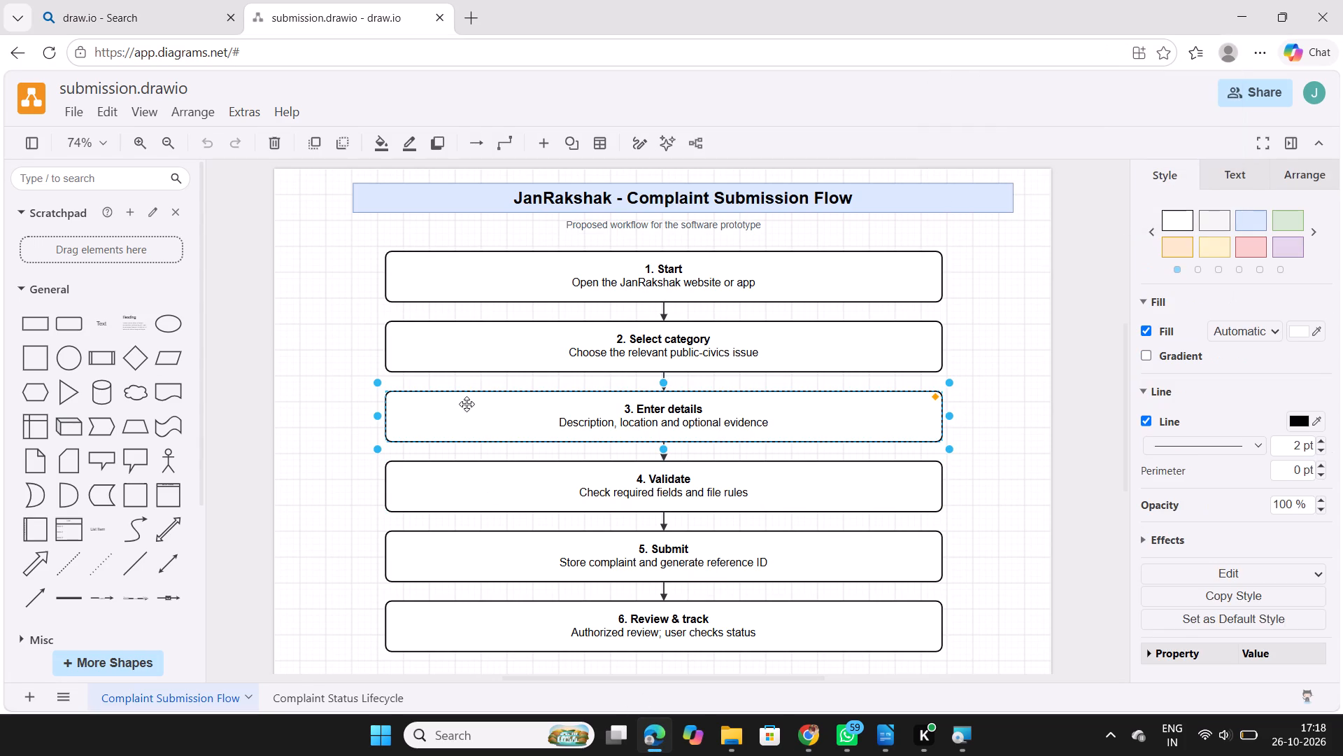
key("BackSpace")
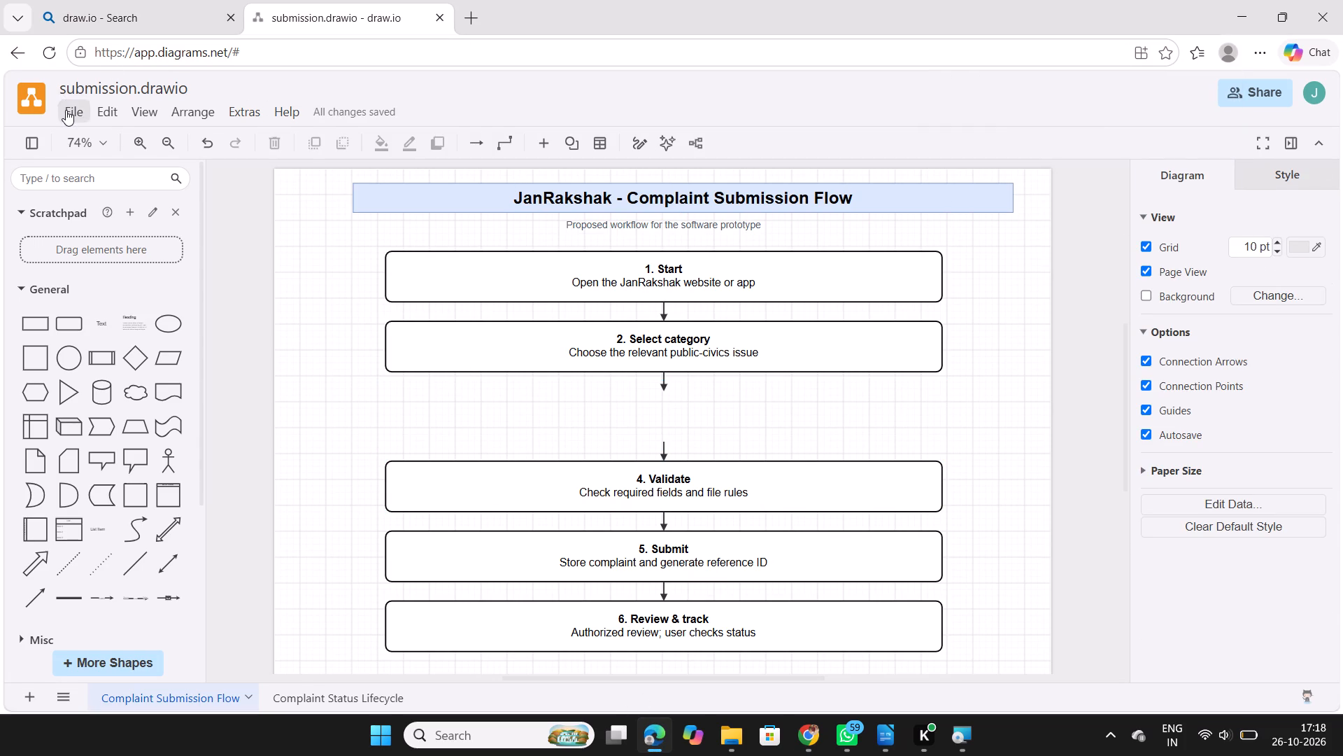
Open JanRakshak_Status_Lifecycle.drawio in draw.io from the device's Downloads folder.
left_click(66, 110)
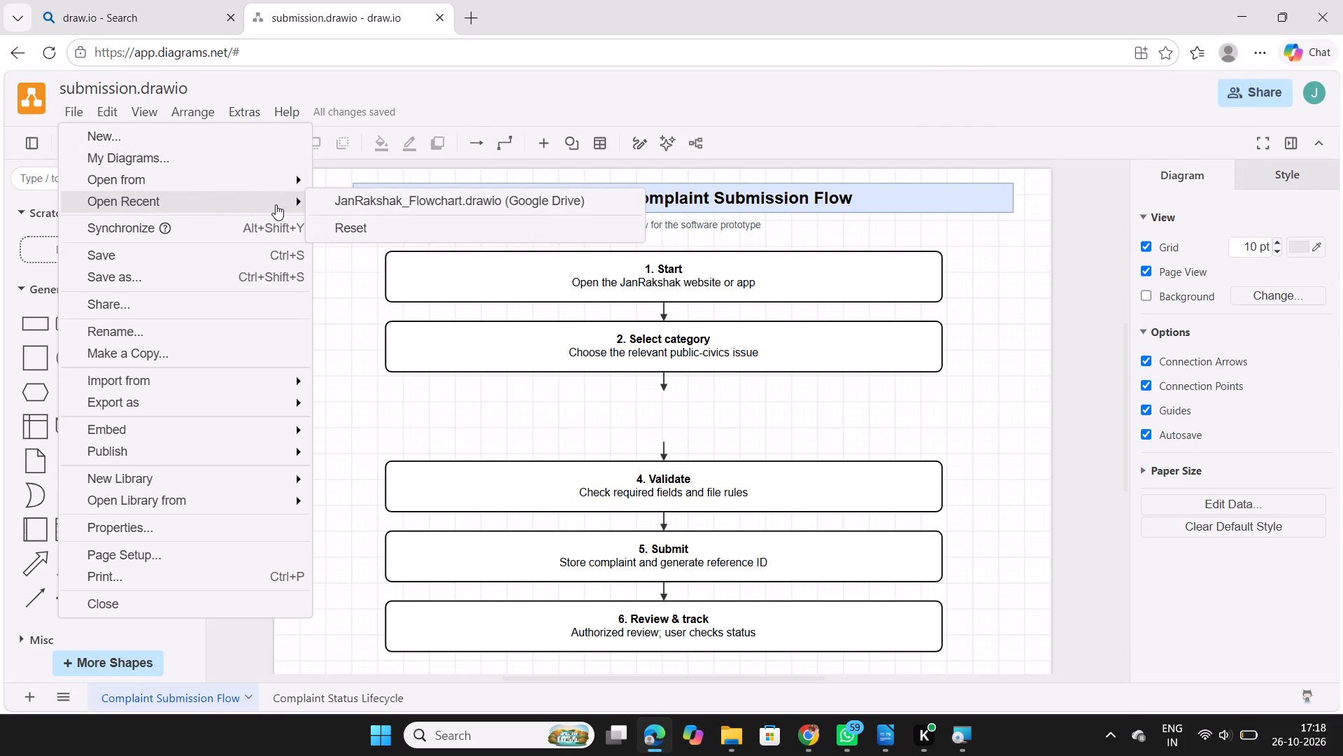
left_click(299, 199)
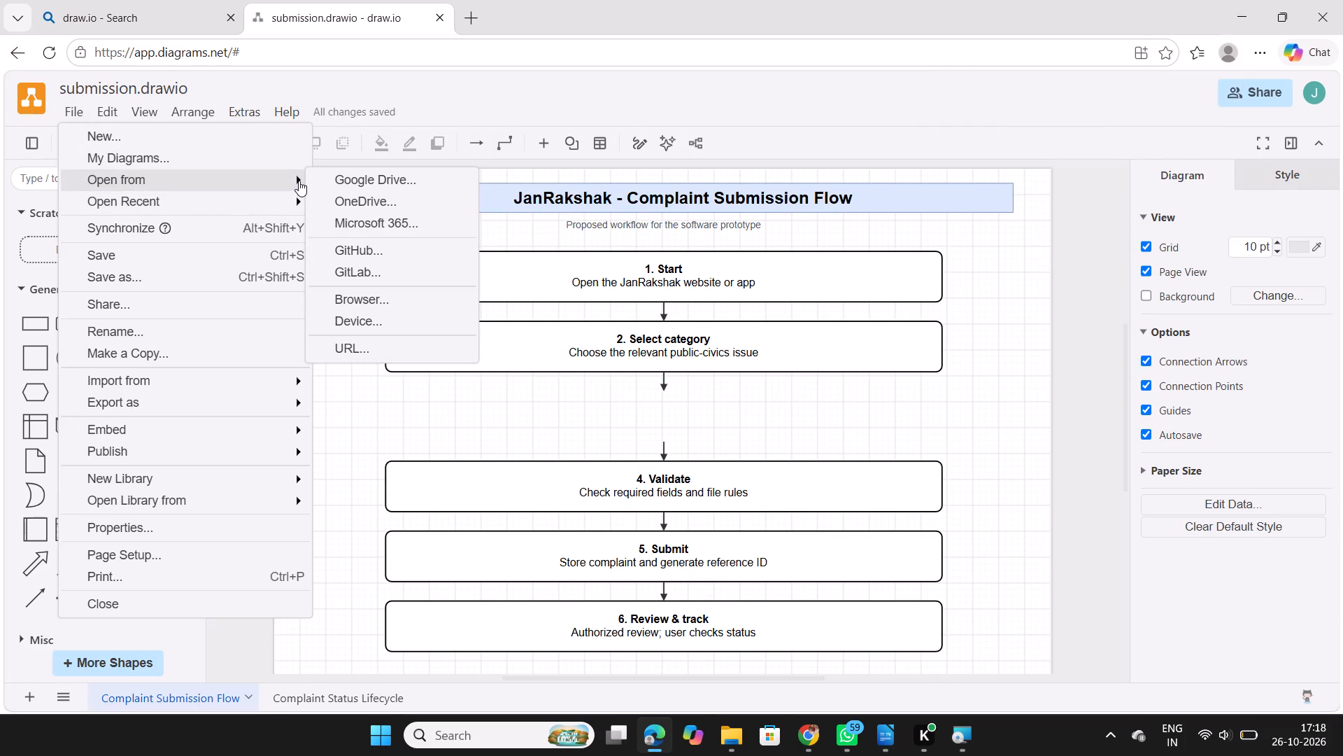
left_click(366, 318)
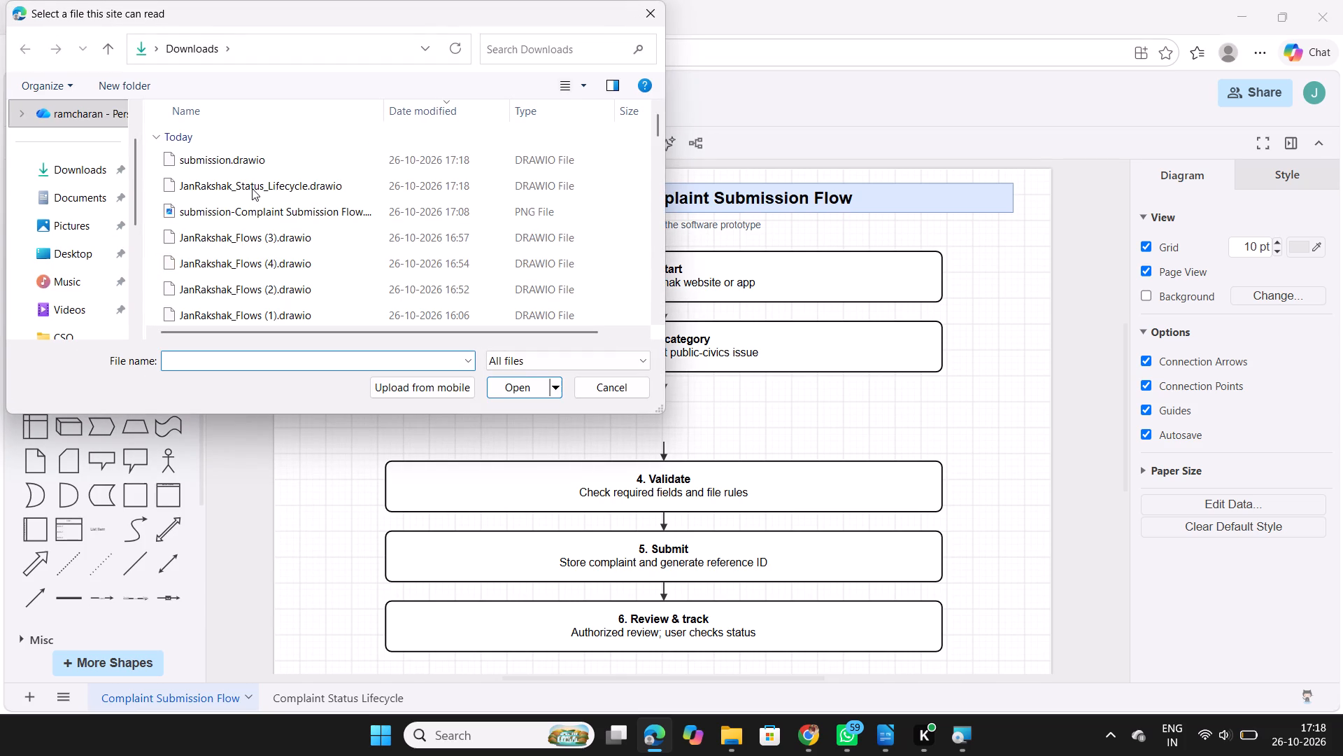
scroll(253, 188, "up", 7)
left_click(271, 190)
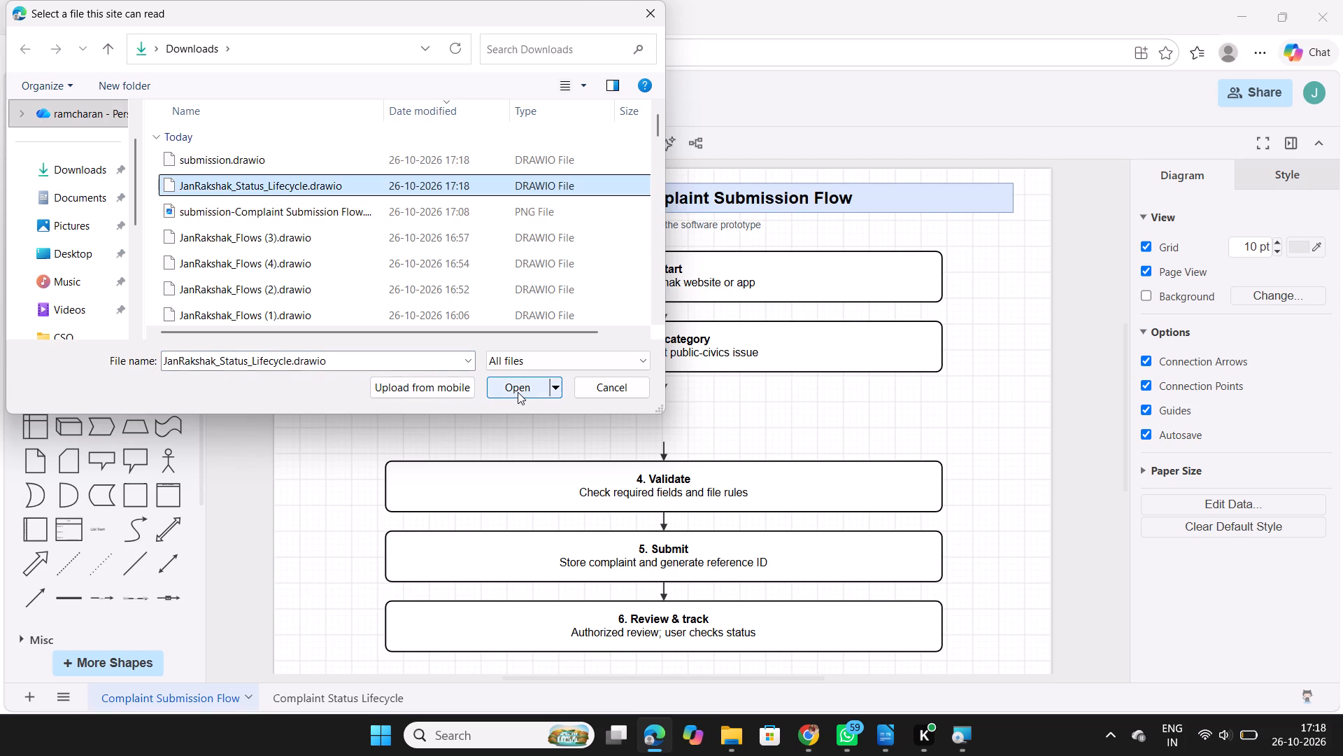
left_click(518, 392)
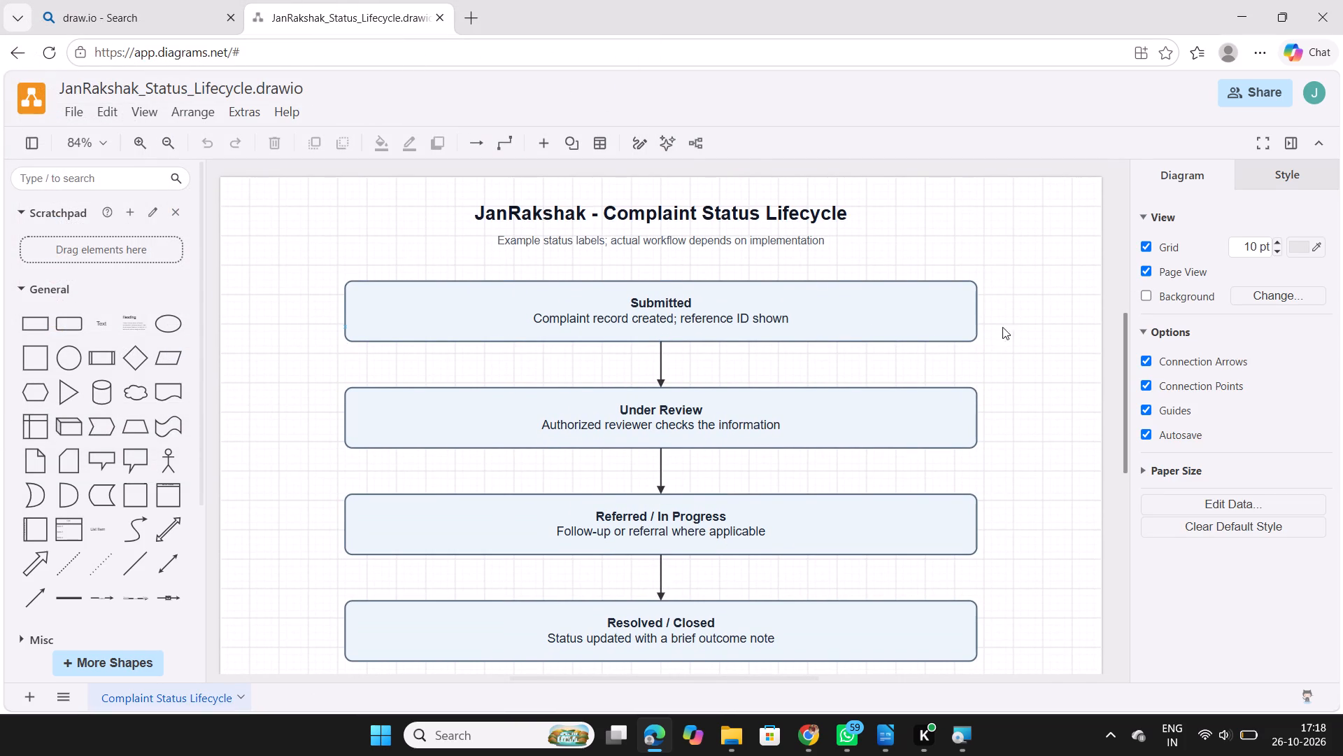
Apply the white fill style with black outline to the Submitted box.
left_click(830, 307)
left_click(1177, 216)
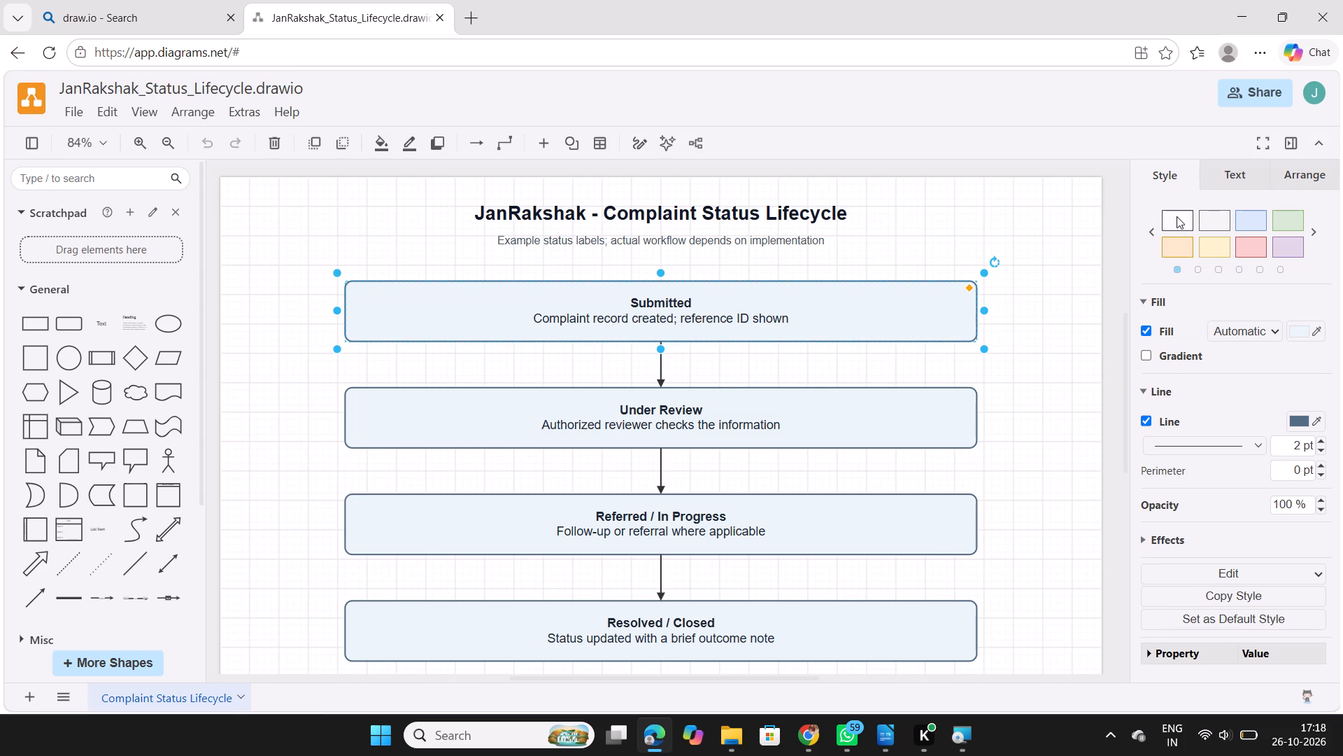
Reposition the Under Review box in line between the Submitted and Referred / In Progress boxes, declining the first save request.
left_click_drag(916, 421, 1223, 210)
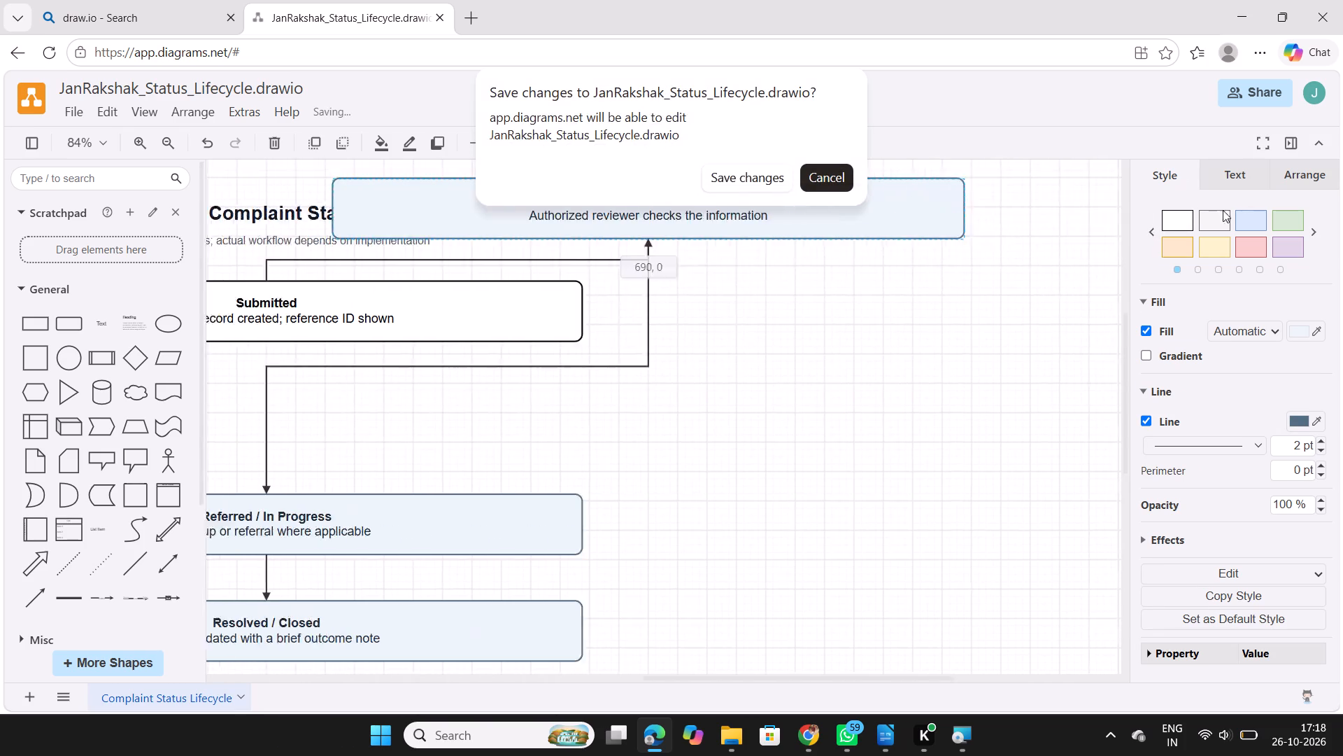
left_click_drag(1223, 210, 932, 384)
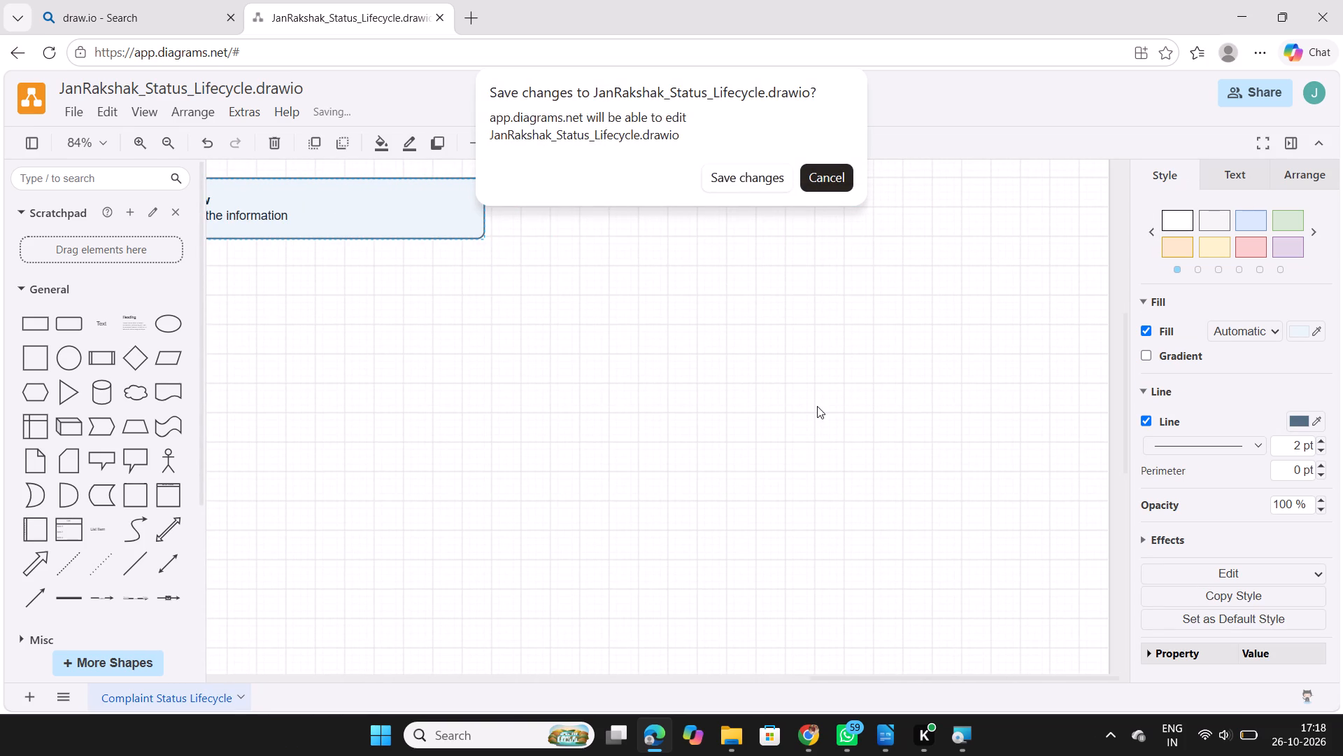
key("ctrl+z")
key("ctrl+z")
left_click(826, 174)
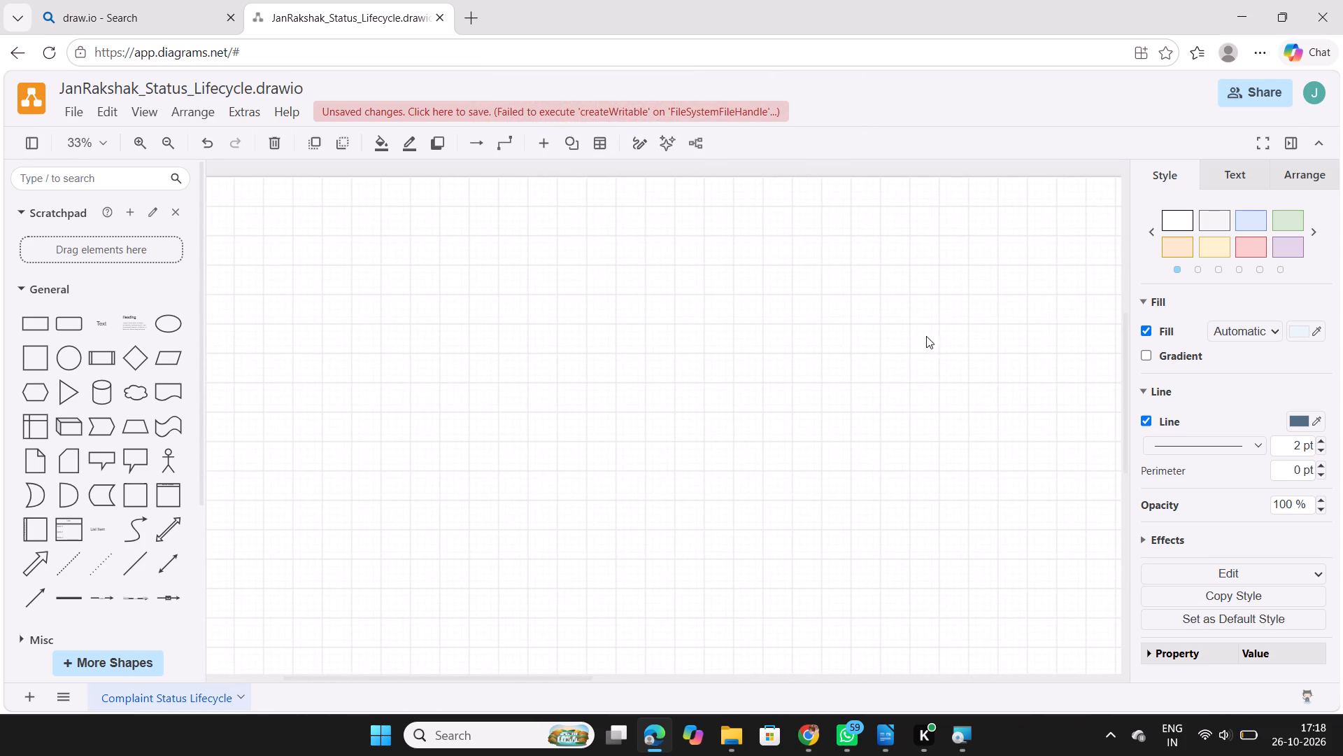
scroll(961, 339, "left", 12)
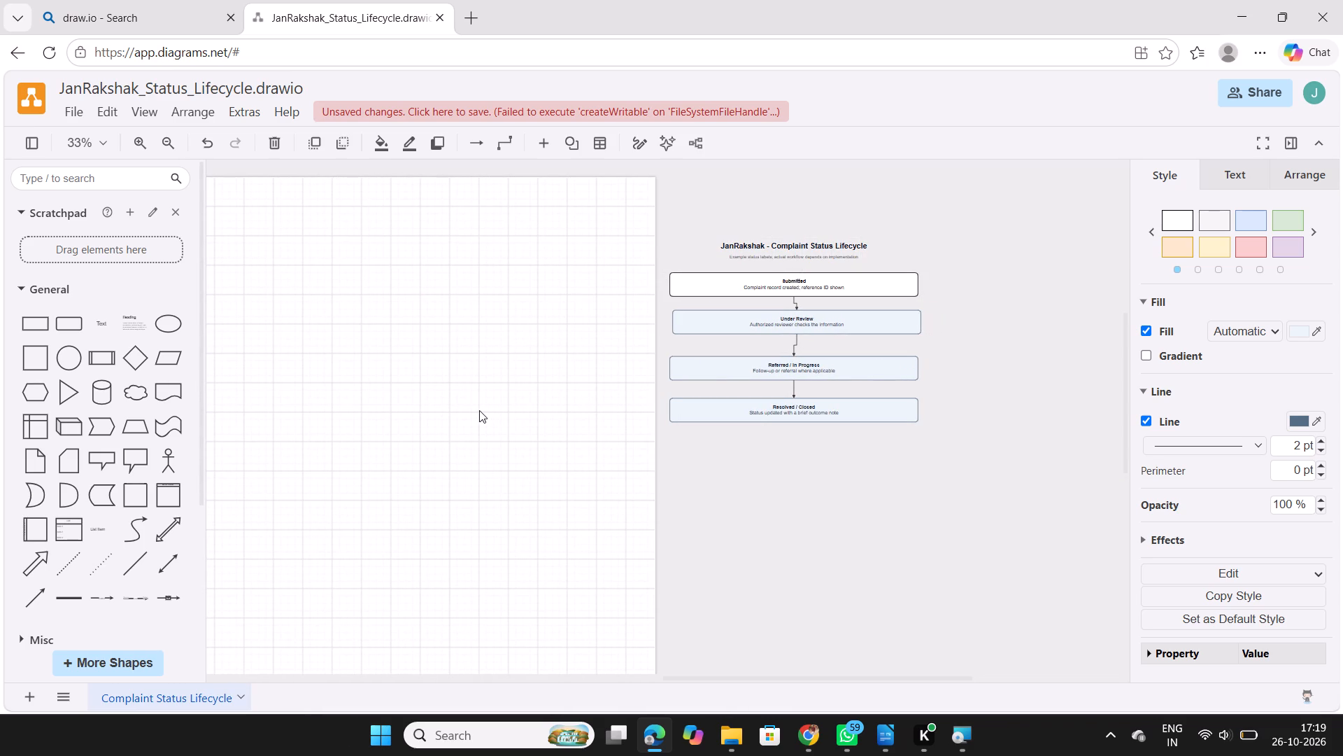
left_click(475, 410)
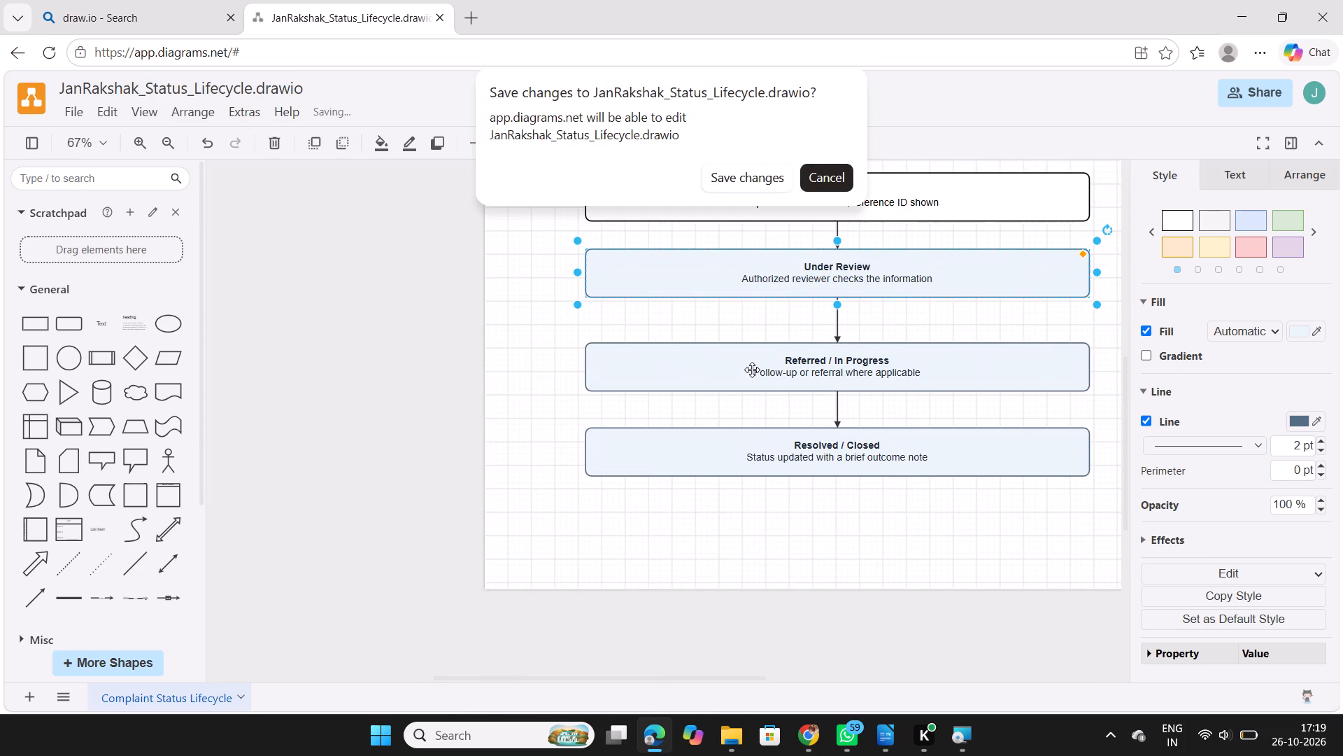
Dismiss the battery notice and allow draw.io to save changes to JanRakshak_Status_Lifecycle.drawio.
scroll(944, 362, "up", 2)
scroll(801, 313, "left", 2)
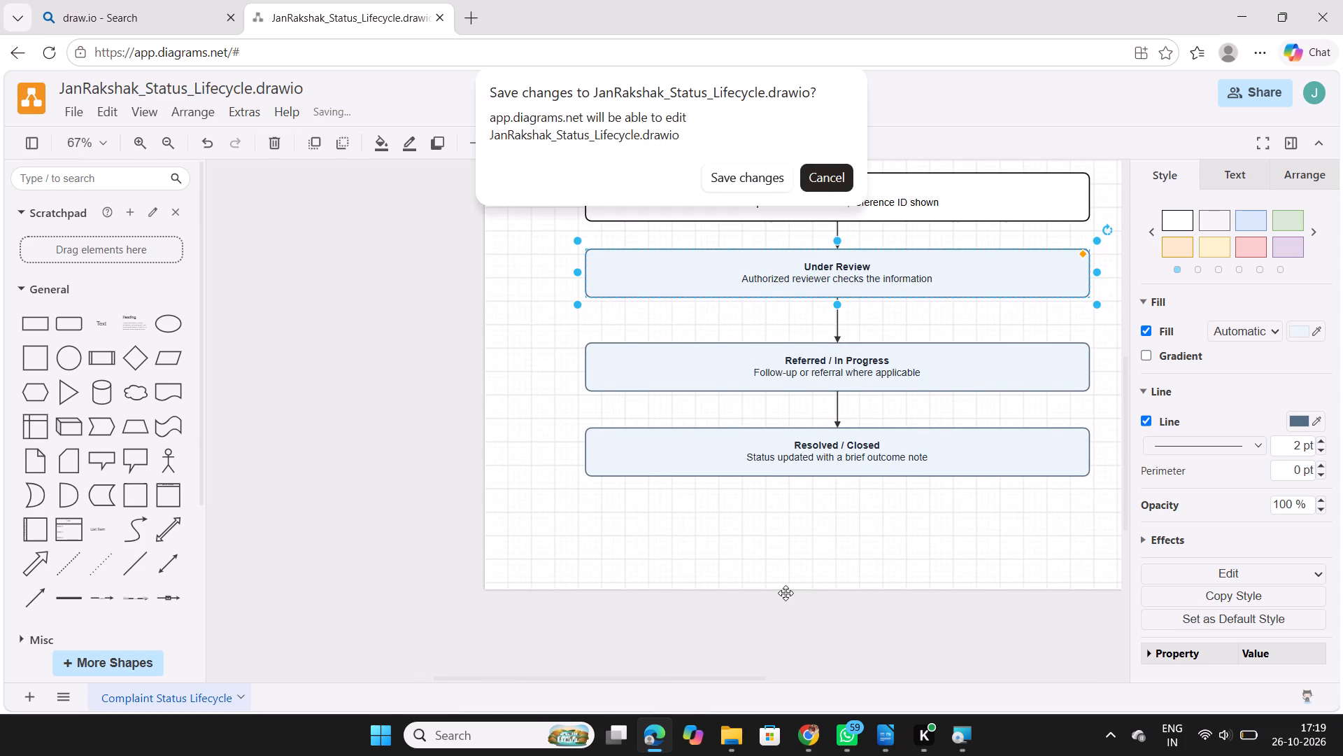
left_click(786, 593)
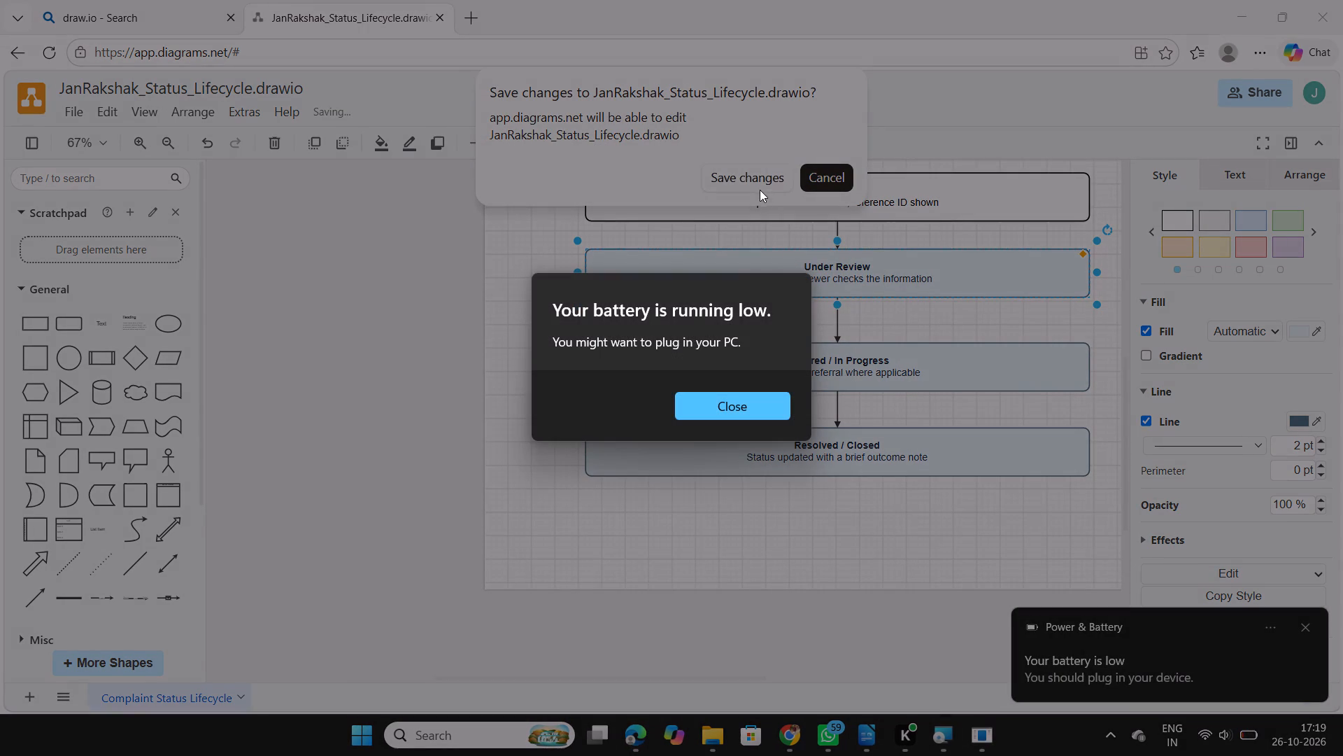
left_click(730, 405)
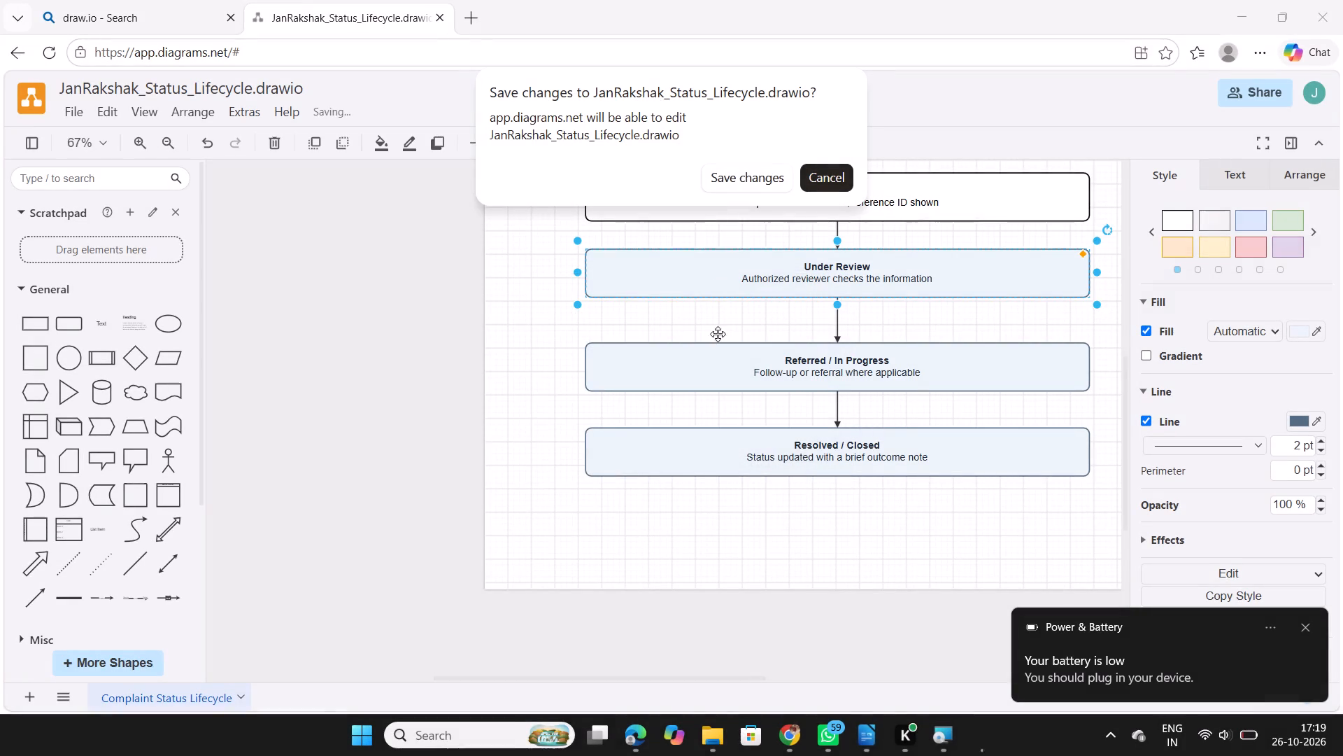
left_click(739, 182)
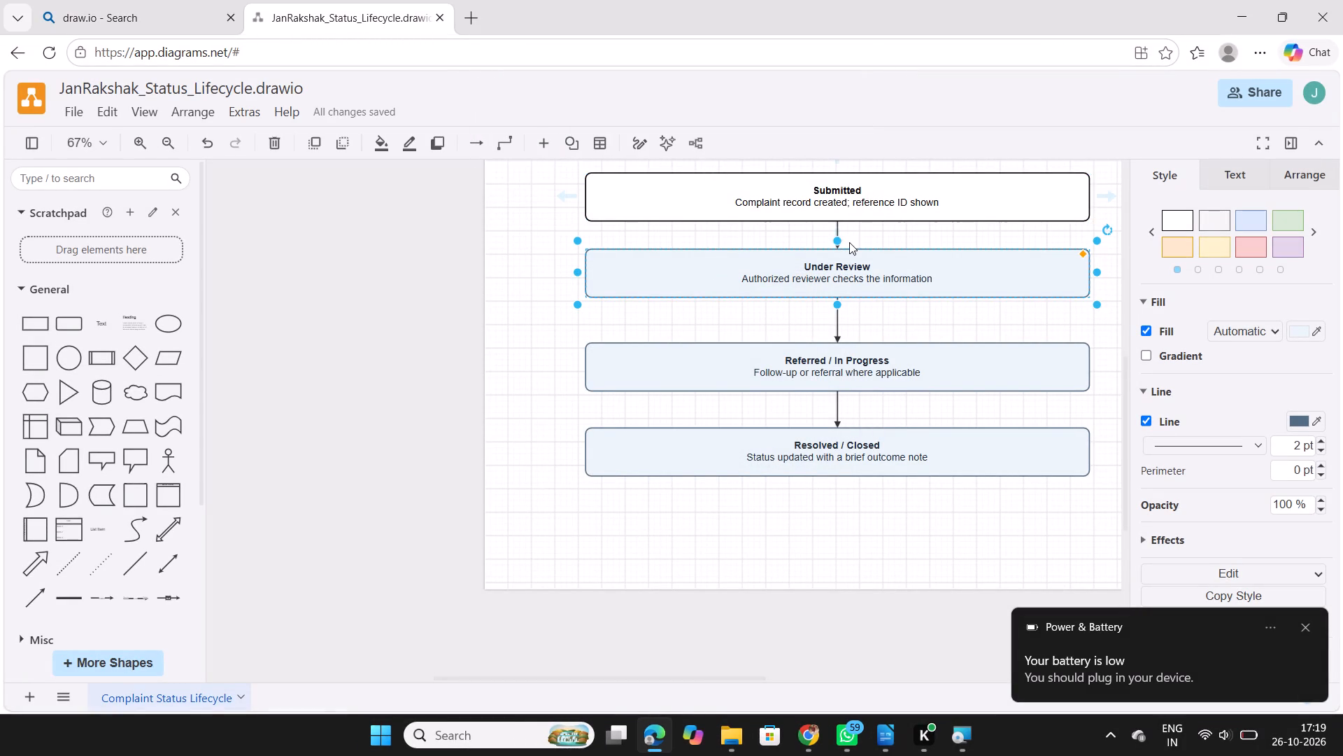
Apply the white fill style with black outline to the Under Review, Referred / In Progress and Resolved / Closed boxes.
scroll(849, 242, "left", 3)
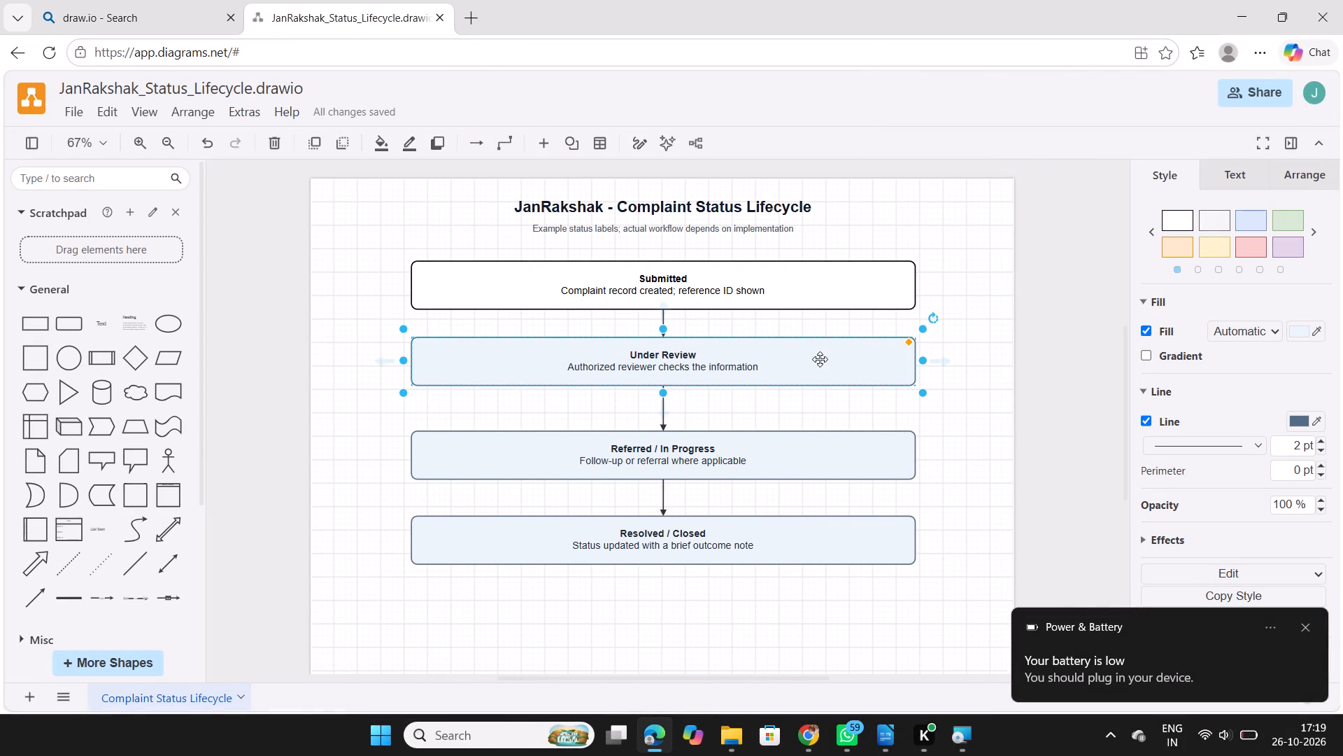
left_click(820, 359)
left_click(1172, 211)
left_click(853, 463)
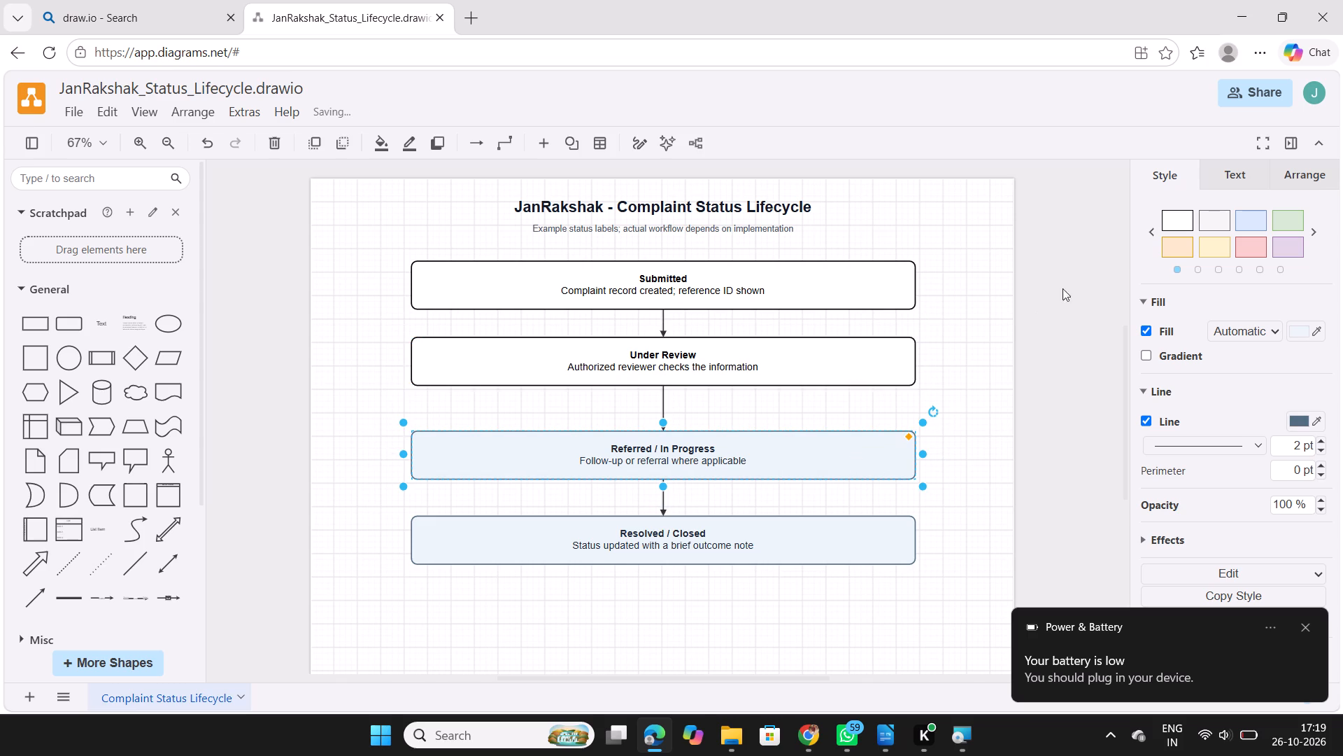
left_click(1187, 218)
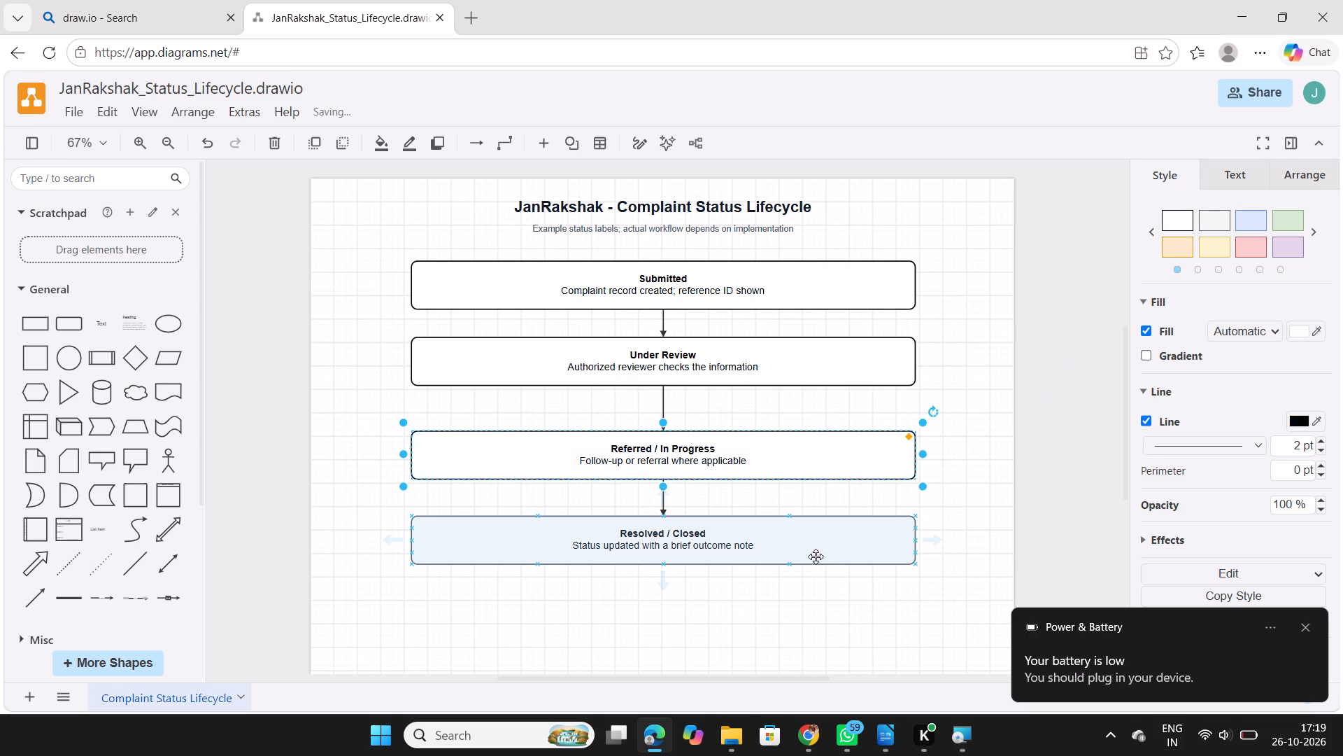
left_click(803, 546)
left_click(1186, 216)
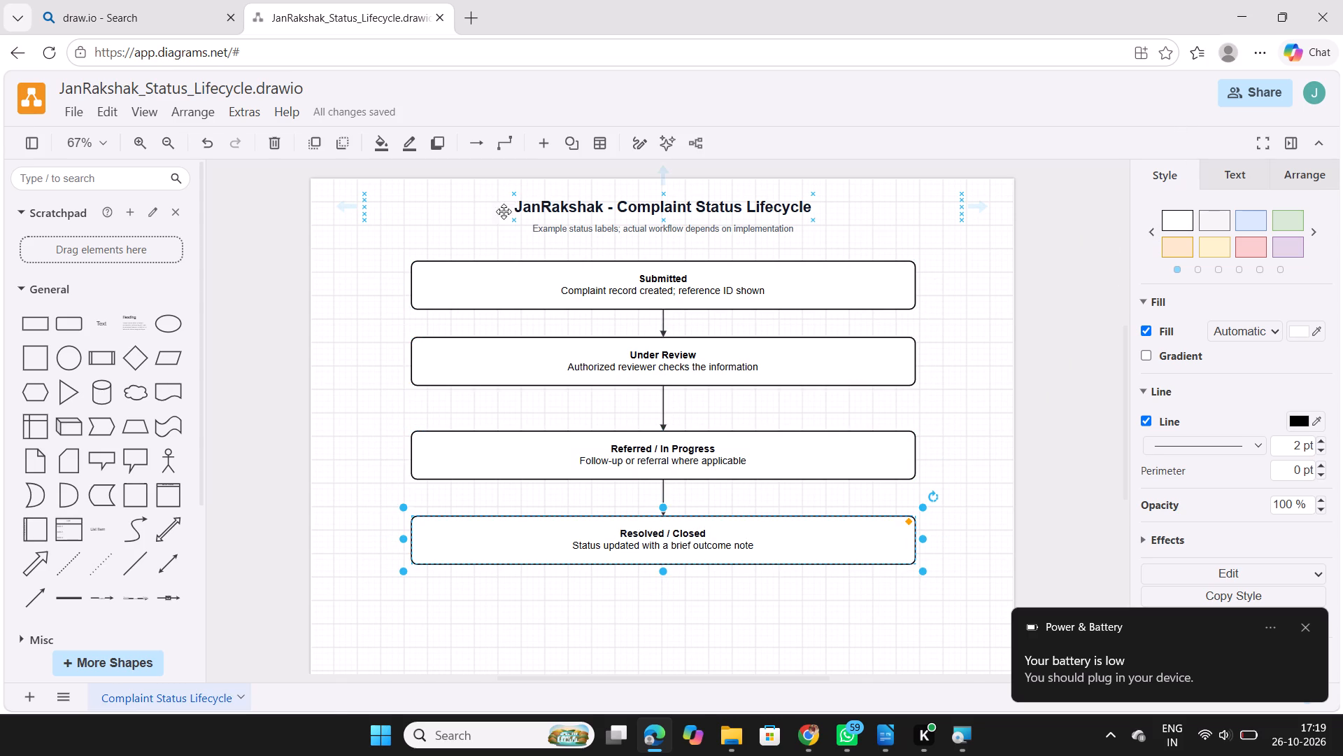
Apply the light blue fill style to the "JanRakshak - Complaint Status Lifecycle" title.
double_click(474, 213)
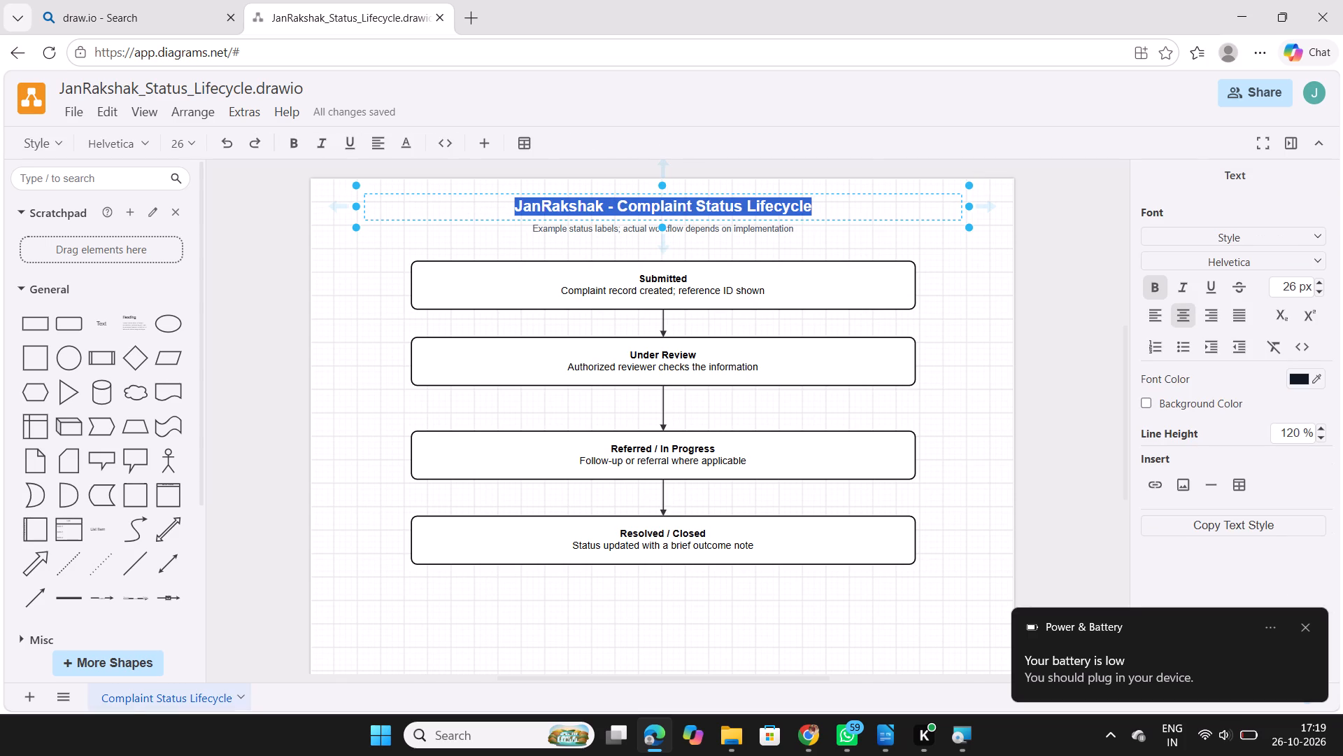
left_click(862, 204)
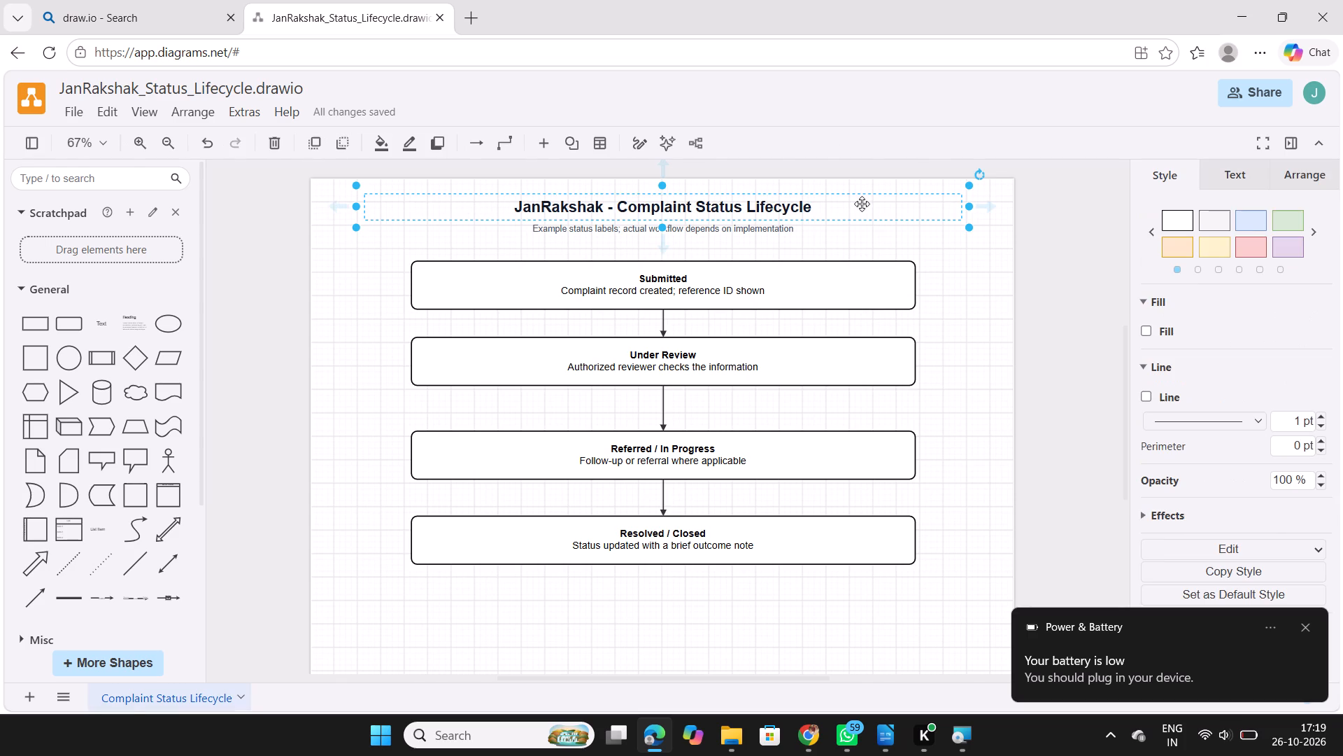
left_click(1246, 211)
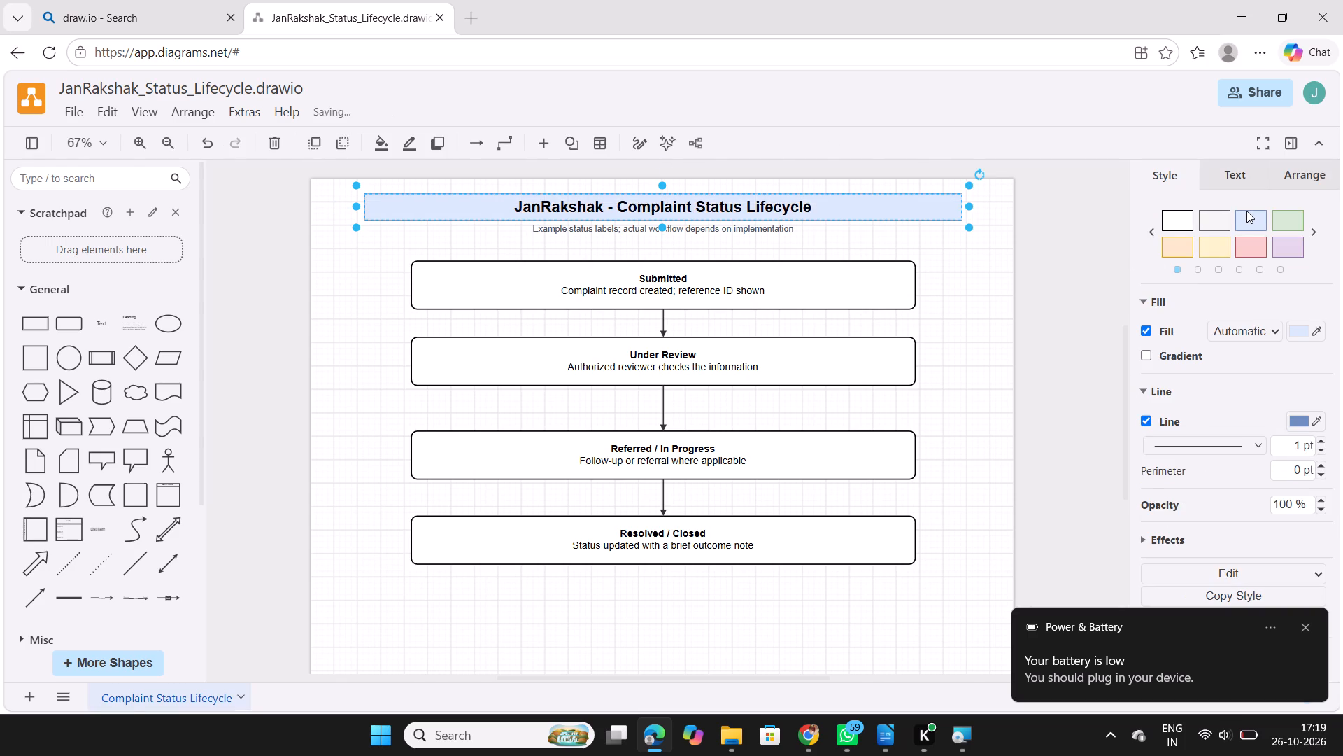
left_click(869, 247)
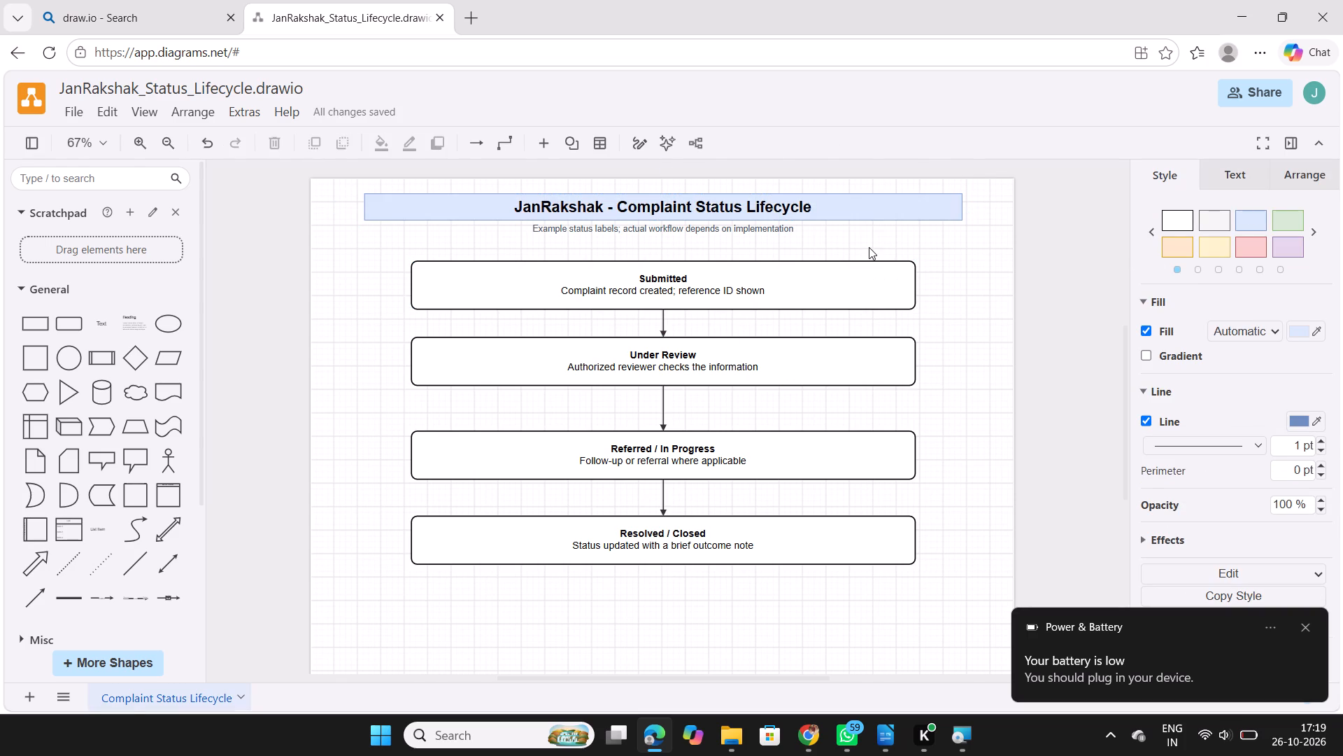
Export the Complaint Status Lifecycle diagram as a PNG at 100% zoom with a diagram copy included, saving it to the device.
scroll(869, 247, "up", 1)
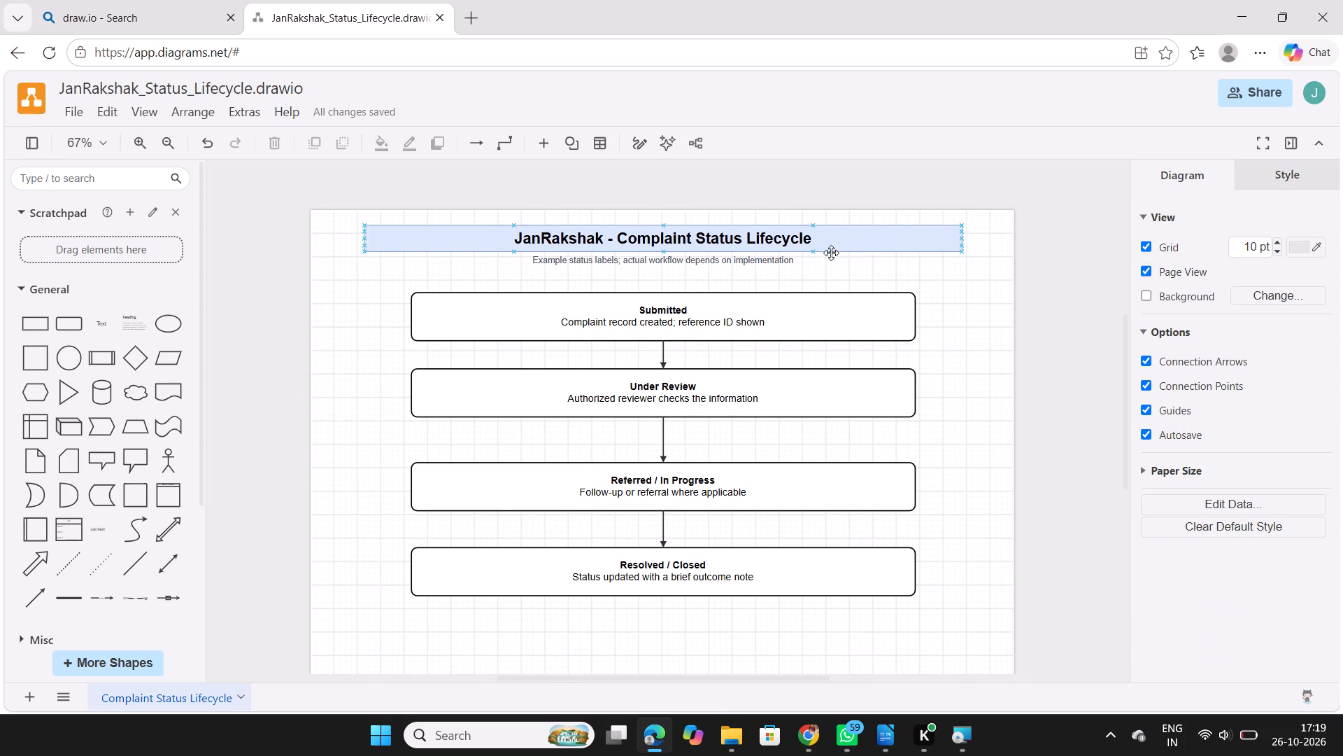
left_click(67, 113)
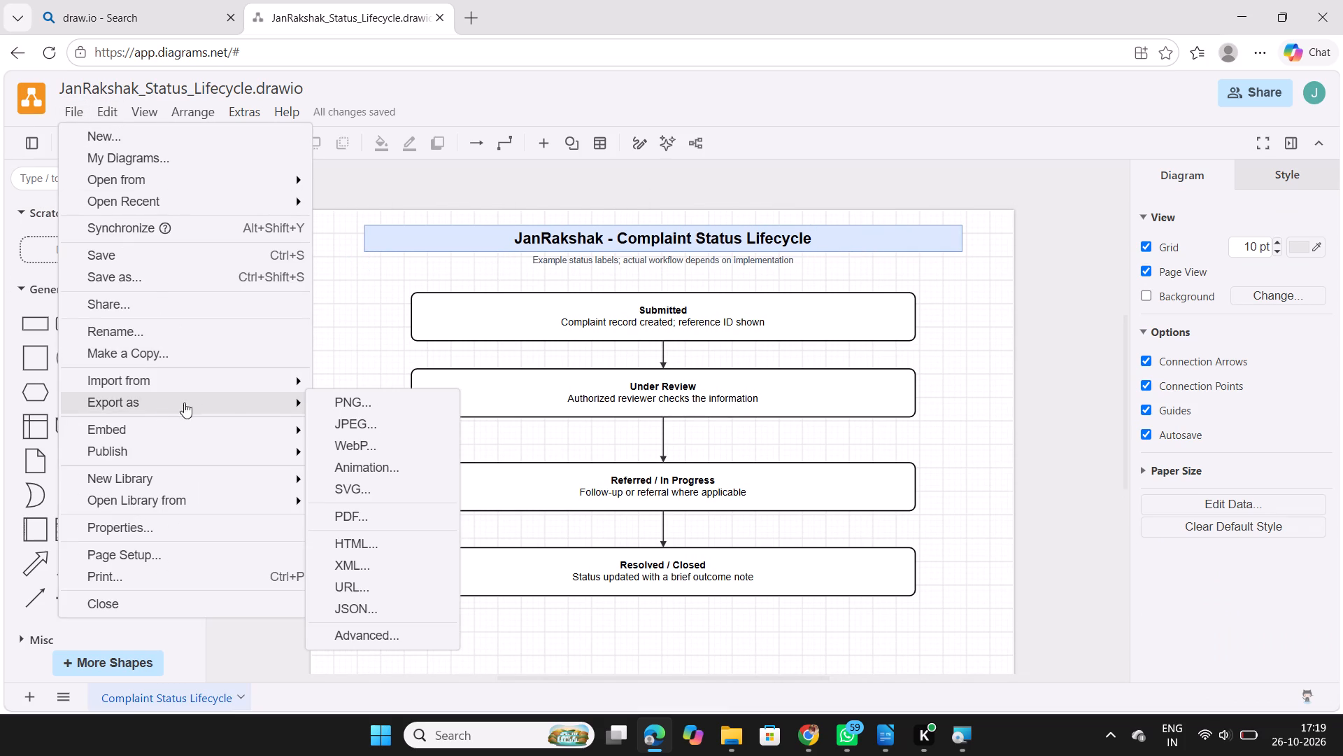
left_click(339, 398)
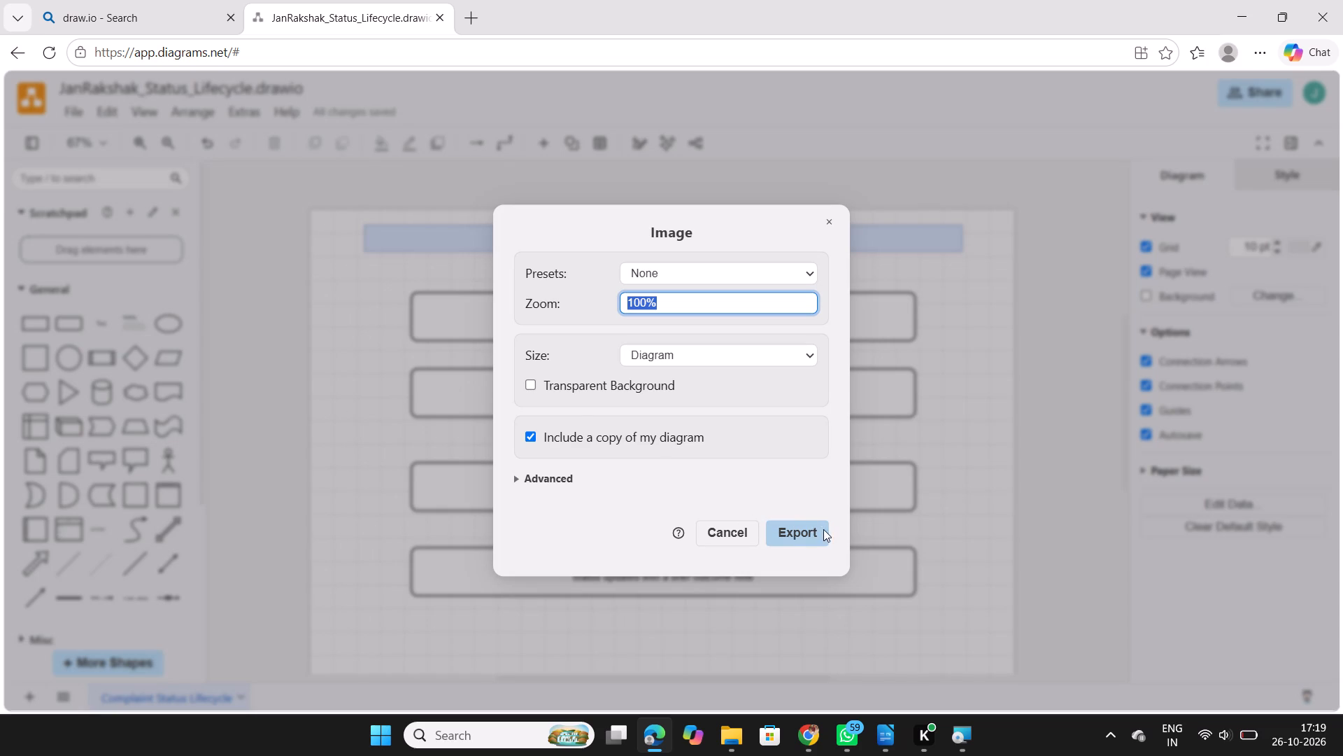
left_click(806, 535)
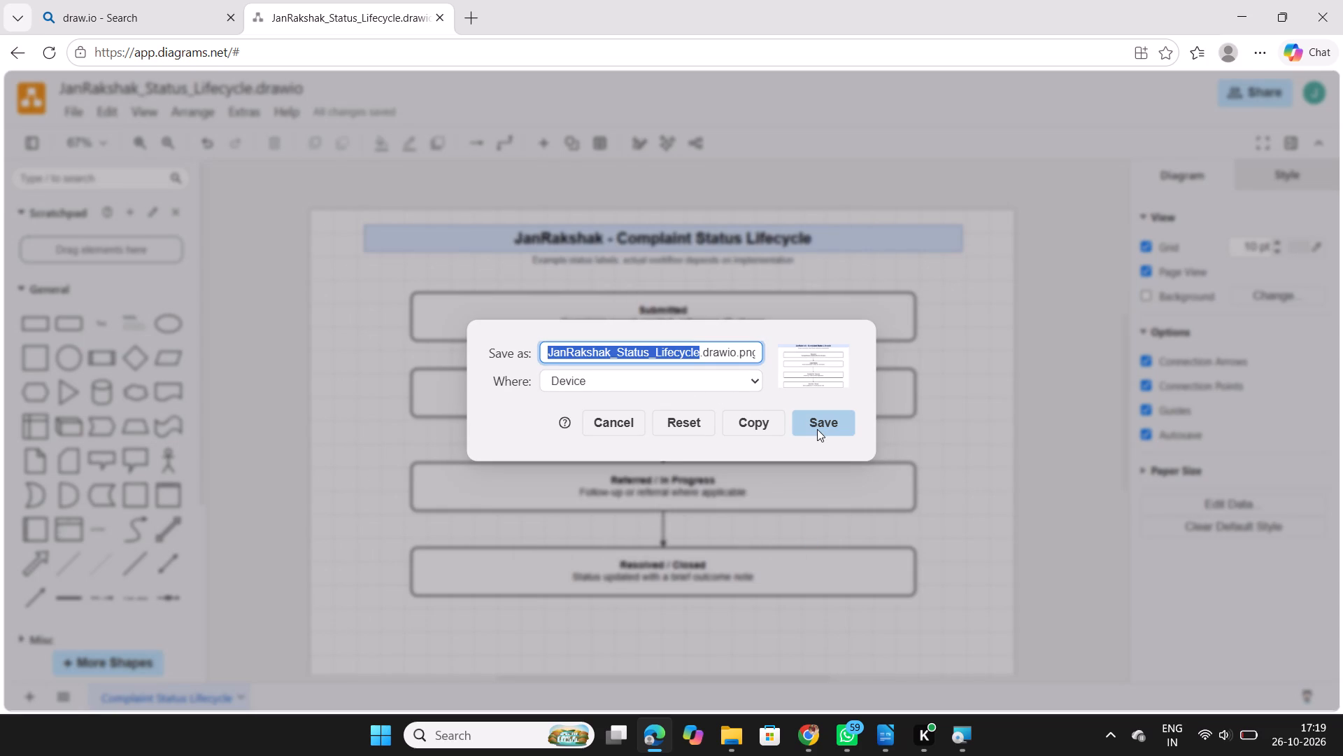
left_click(817, 429)
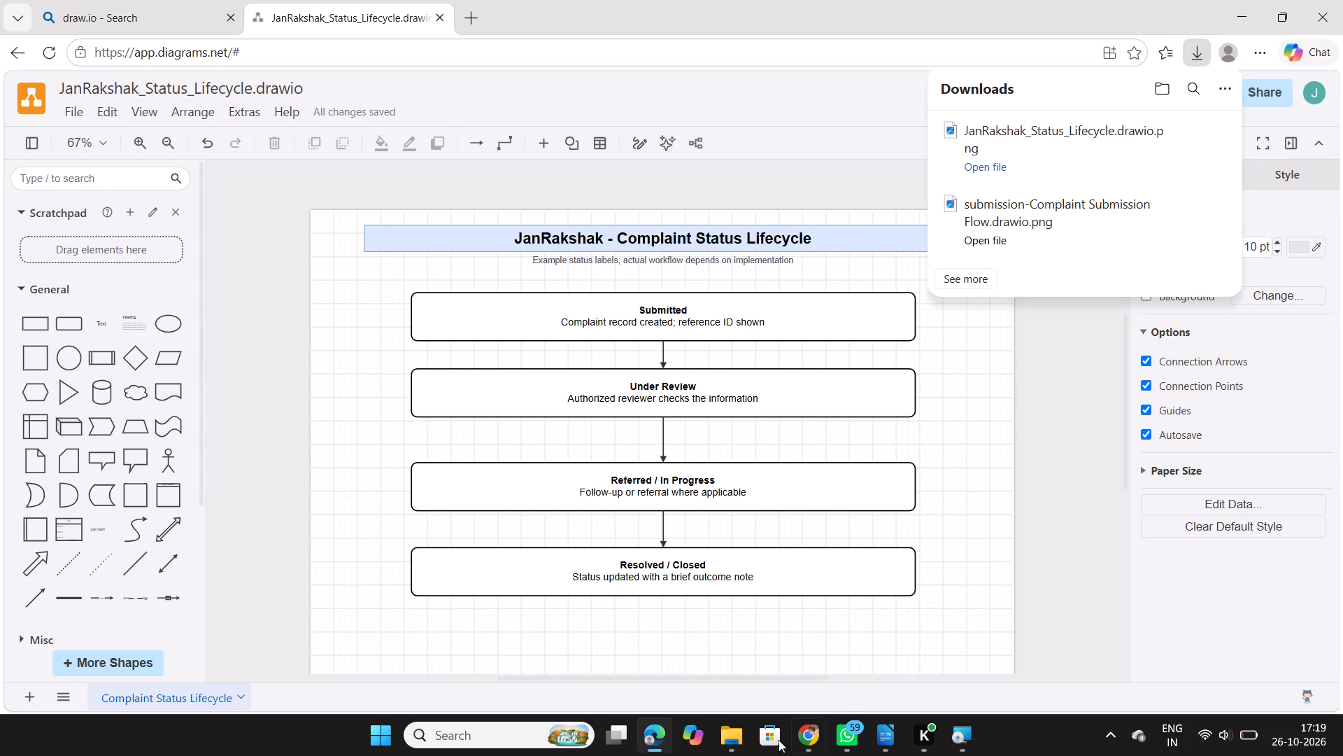
In File Explorer's Downloads folder, preview the exported JanRakshak_Status_Lifecycle.drawio PNG and copy the file.
left_click(732, 736)
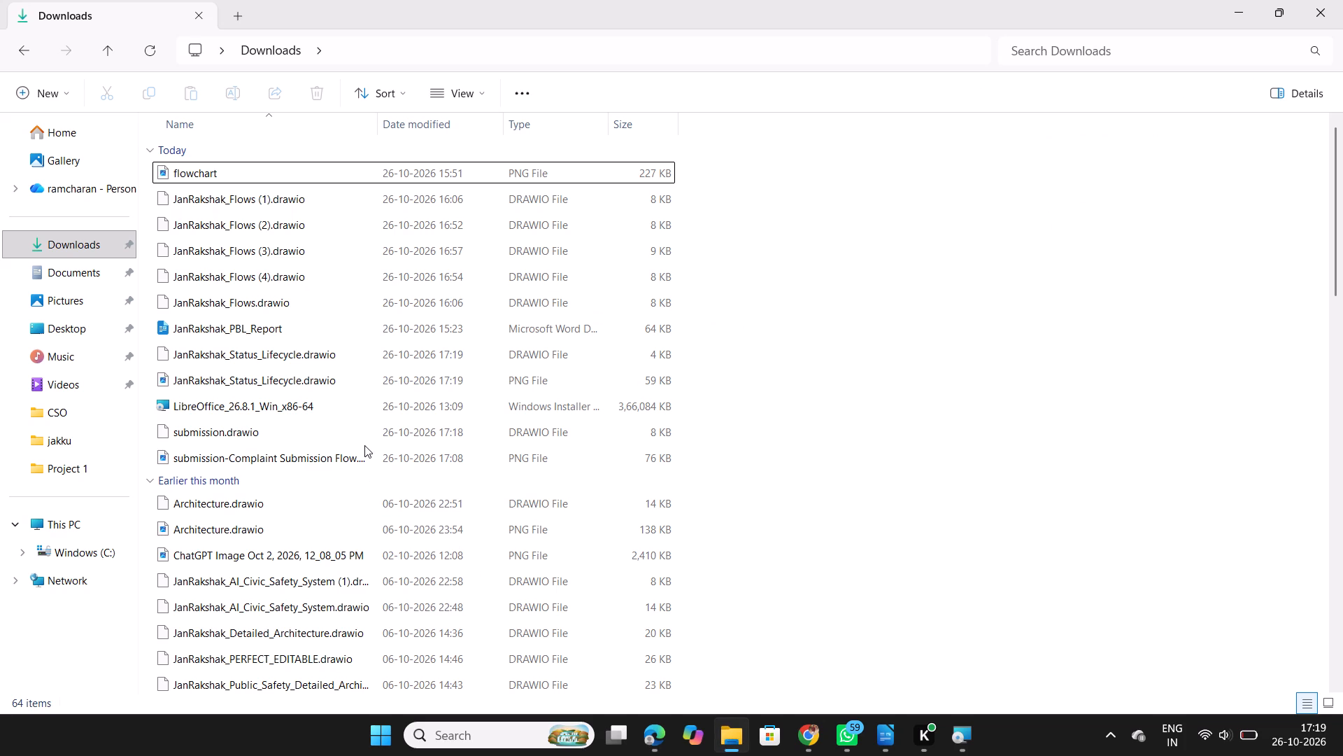
scroll(364, 445, "up", 5)
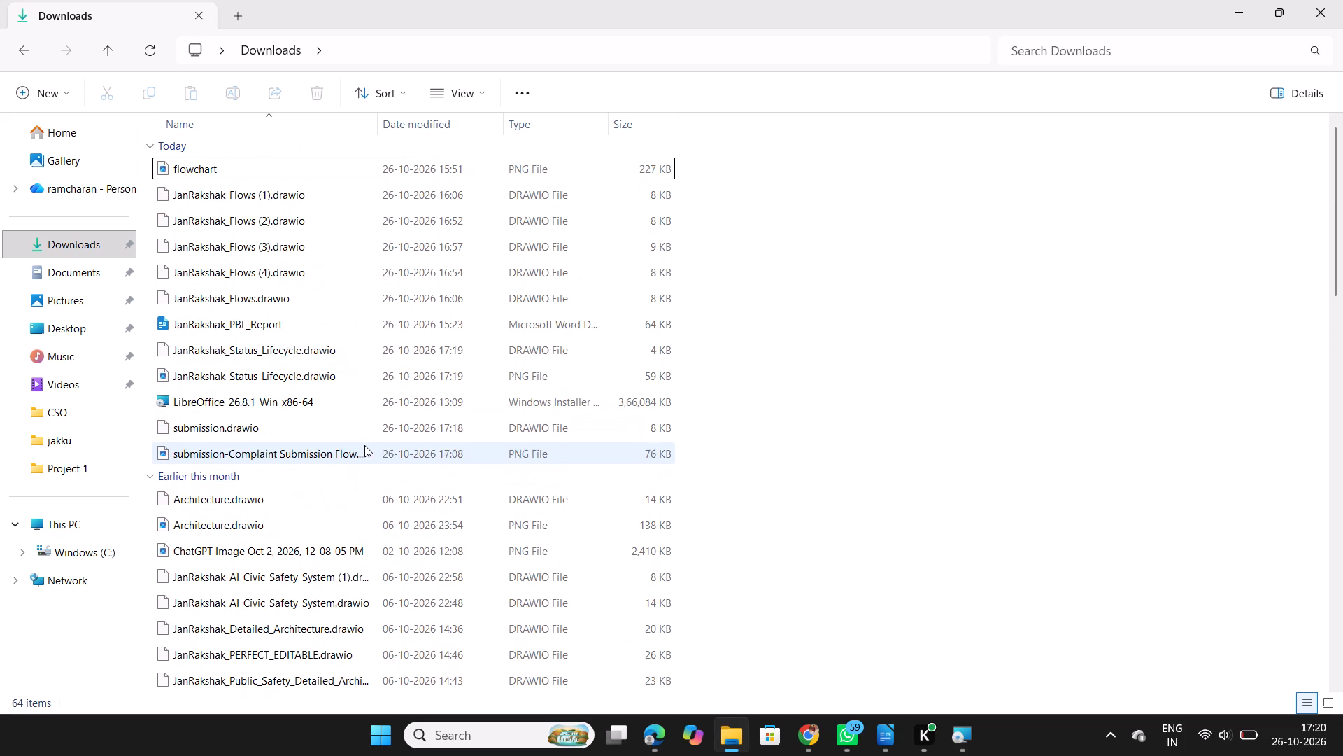
left_click(186, 172)
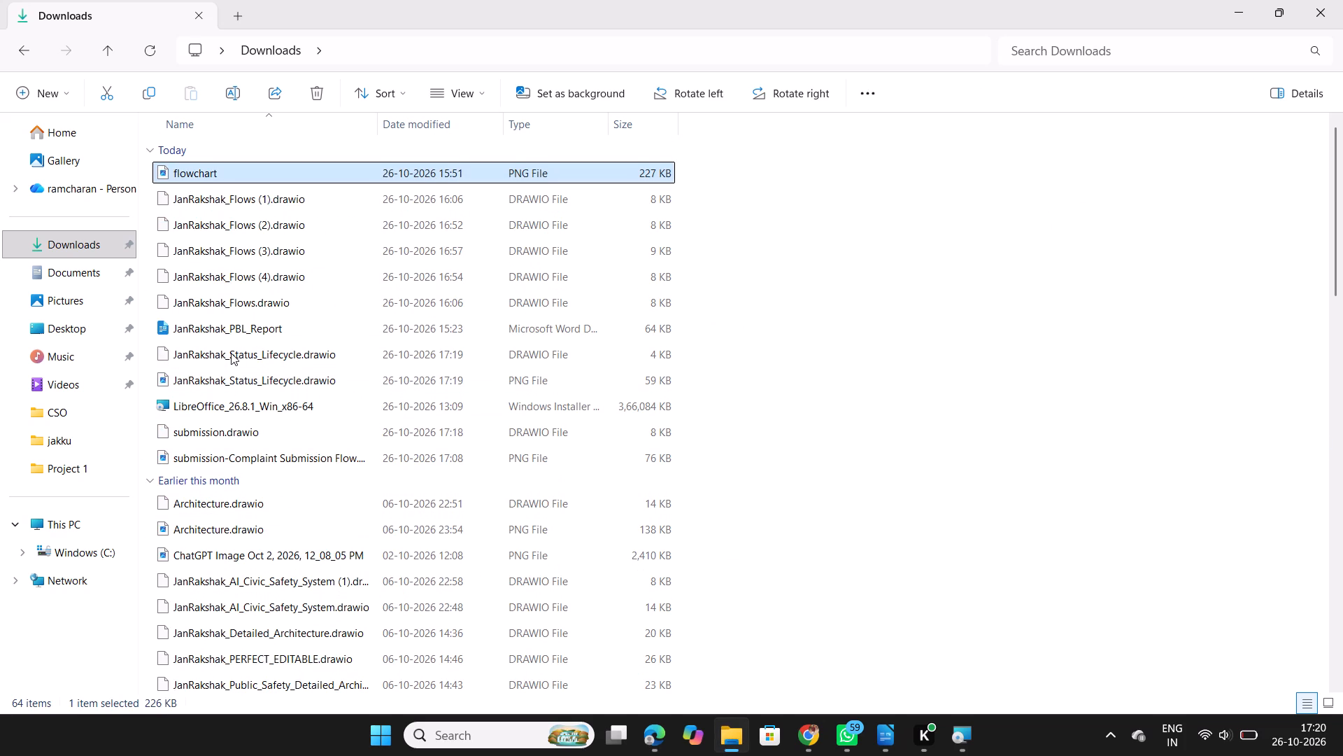
left_click(213, 374)
double_click(213, 374)
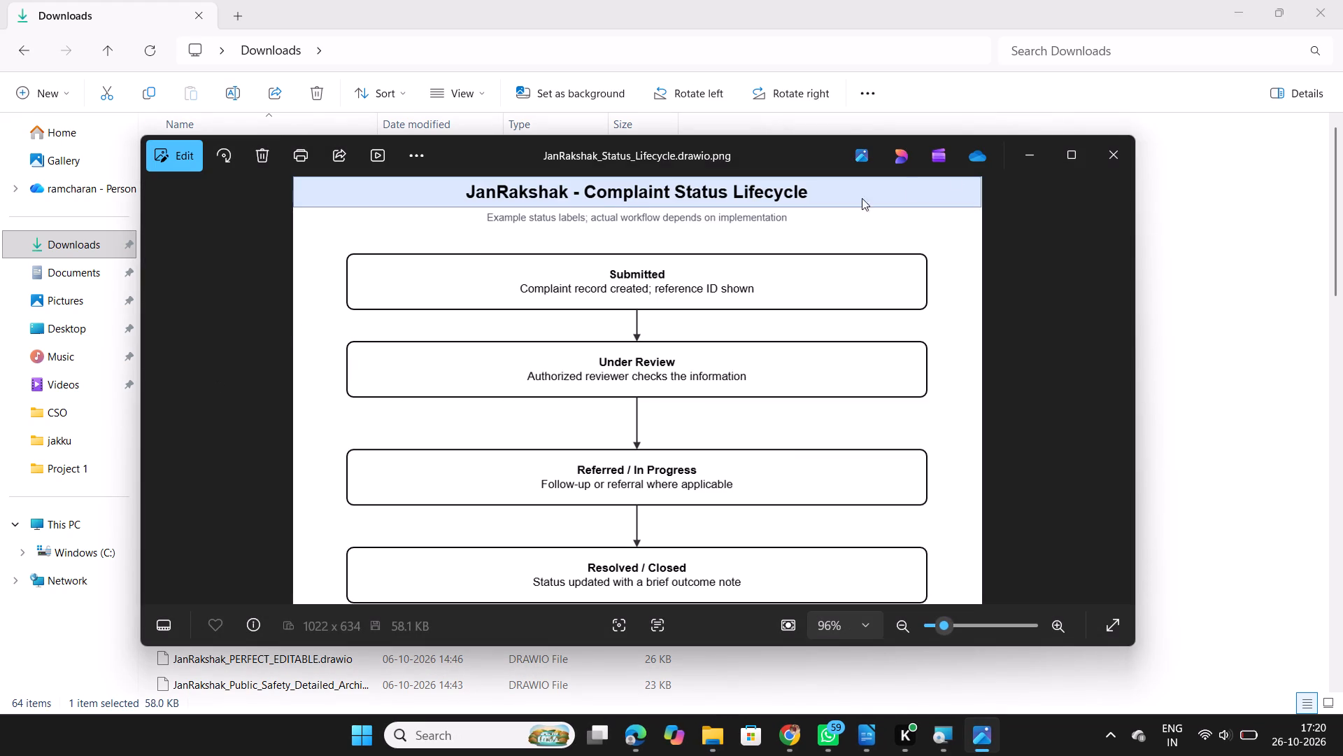
left_click(1117, 147)
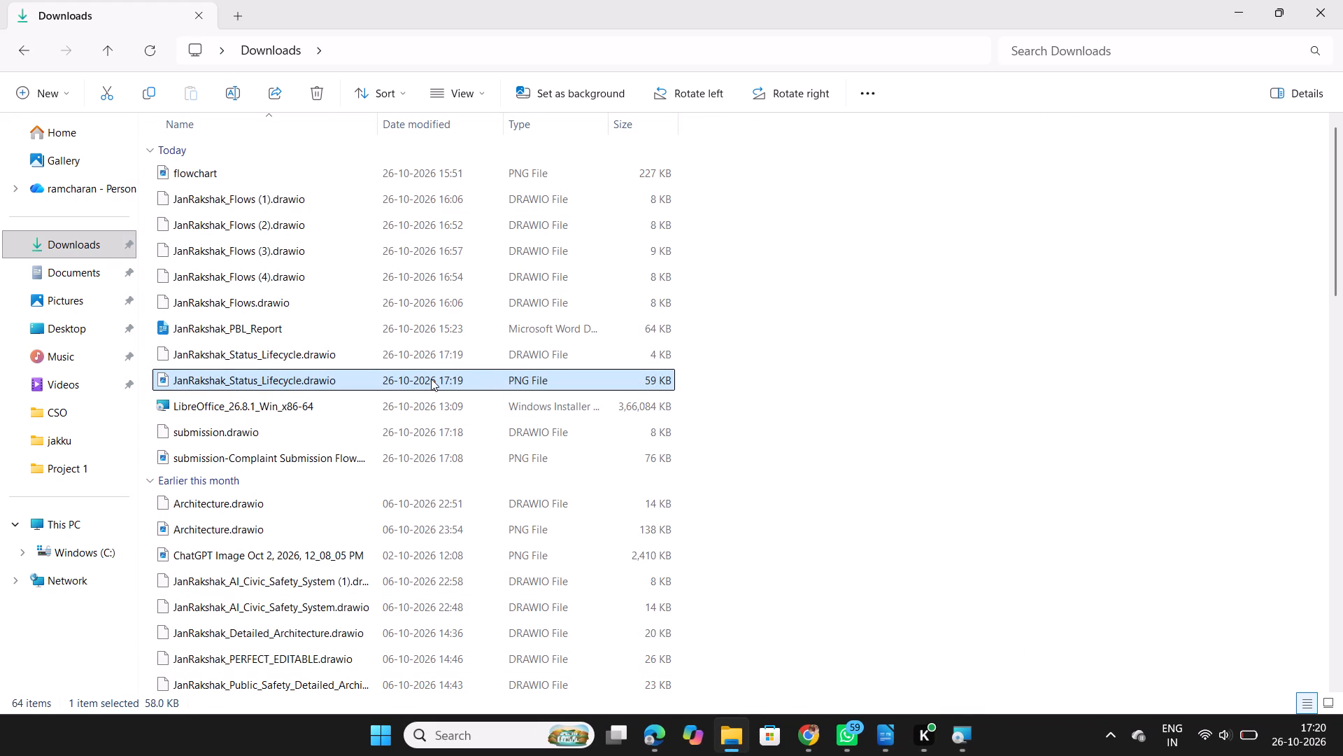
key("ctrl+c")
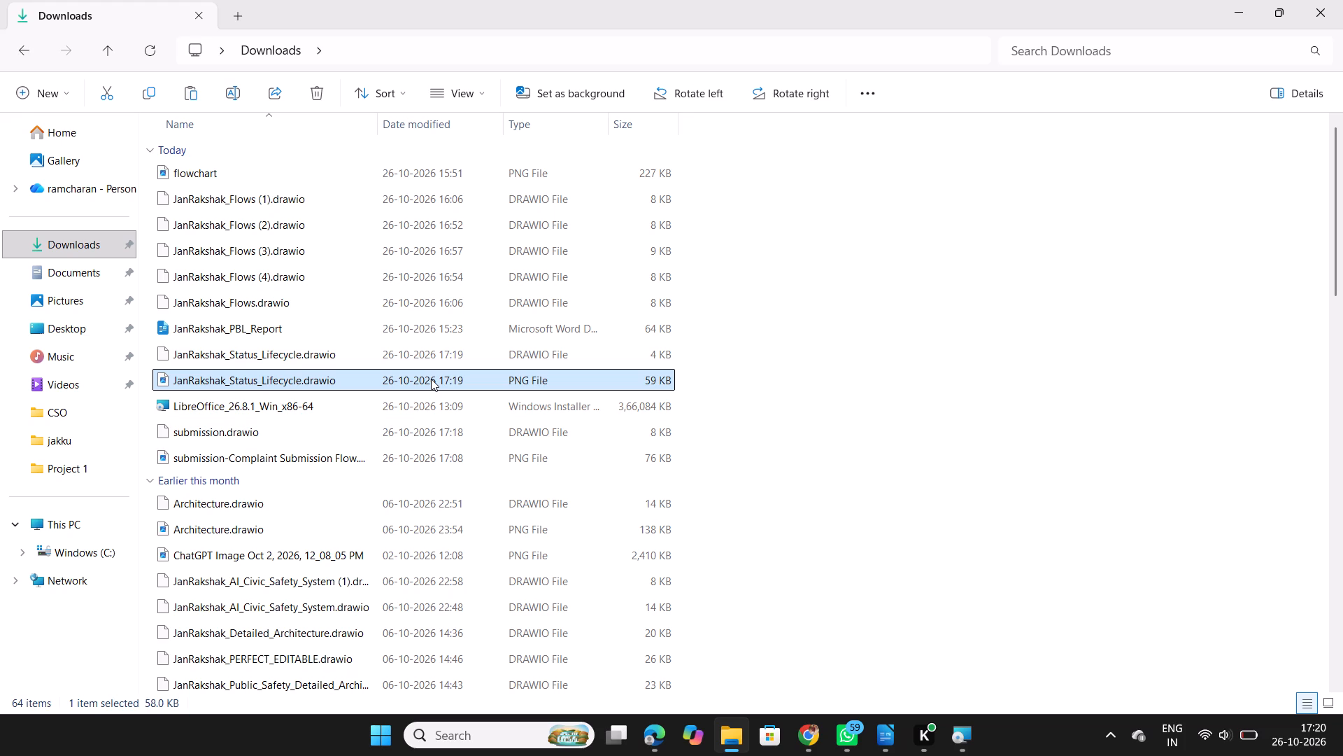
key("ctrl+c")
Switch to the Writer report and insert eleven blank lines below the "7) Administrator / Review Module" heading.
left_click(878, 742)
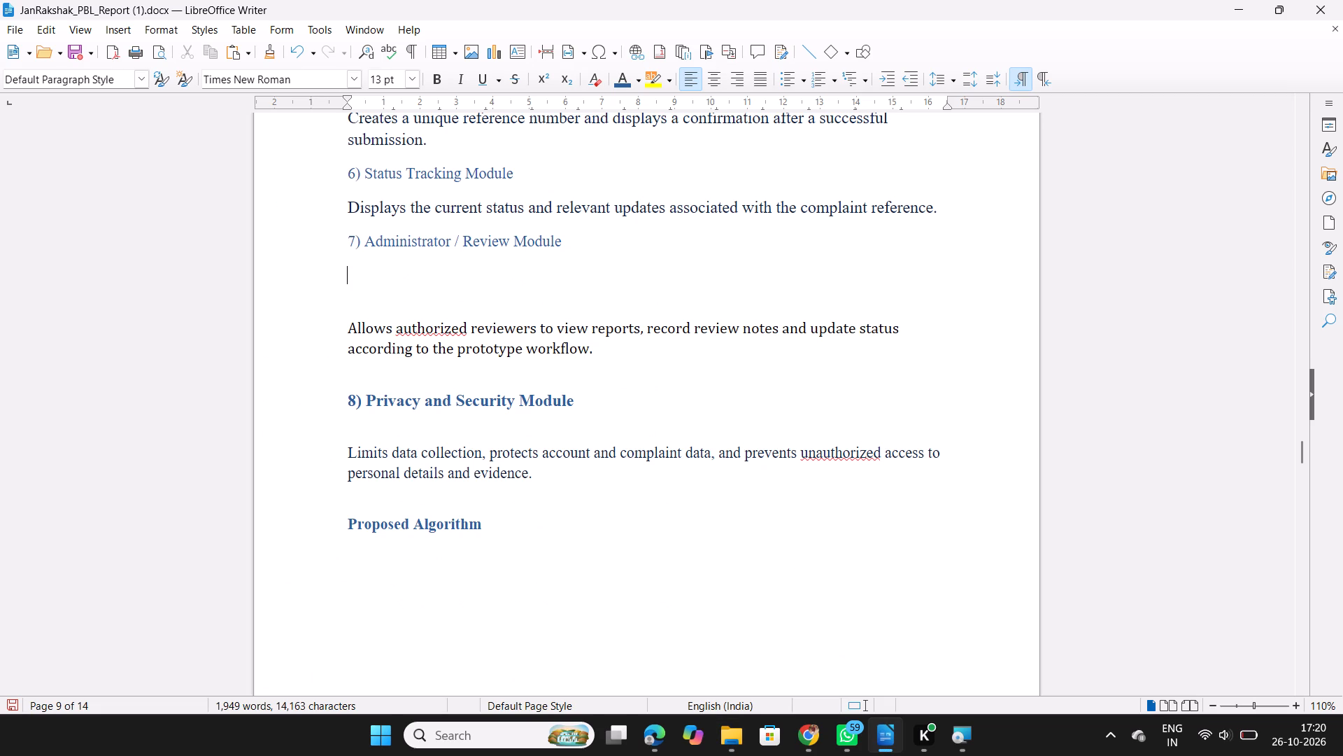
scroll(423, 444, "up", 1)
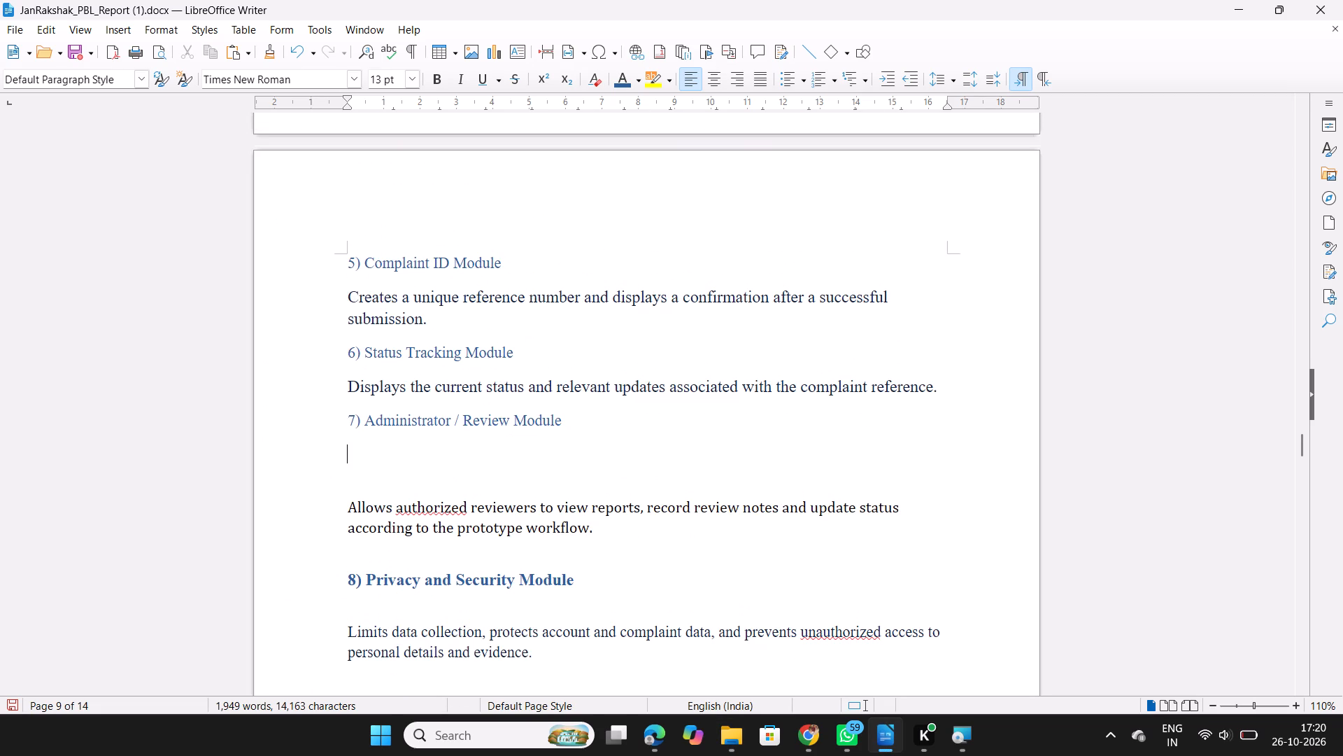
key("Return")
key("Return")
key("Return")
key("Return")
key("Return")
key("Return")
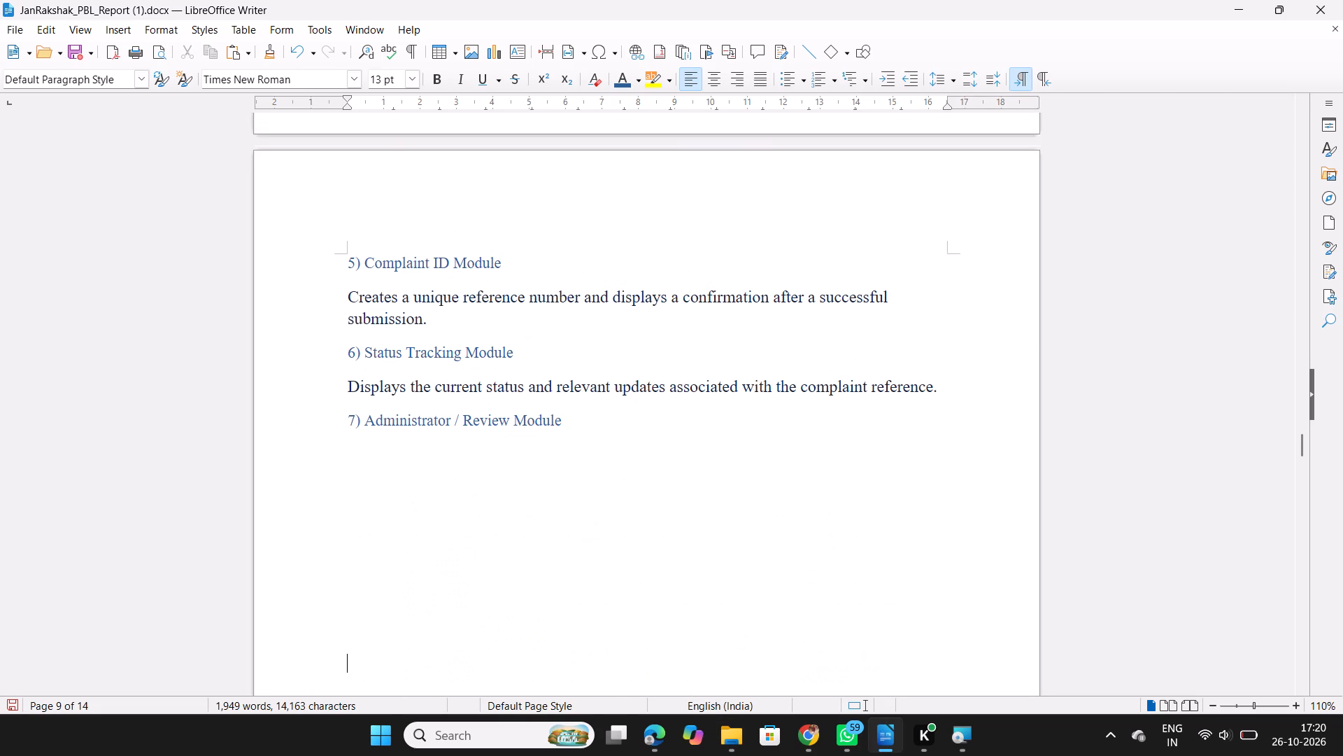
scroll(380, 449, "down", 1)
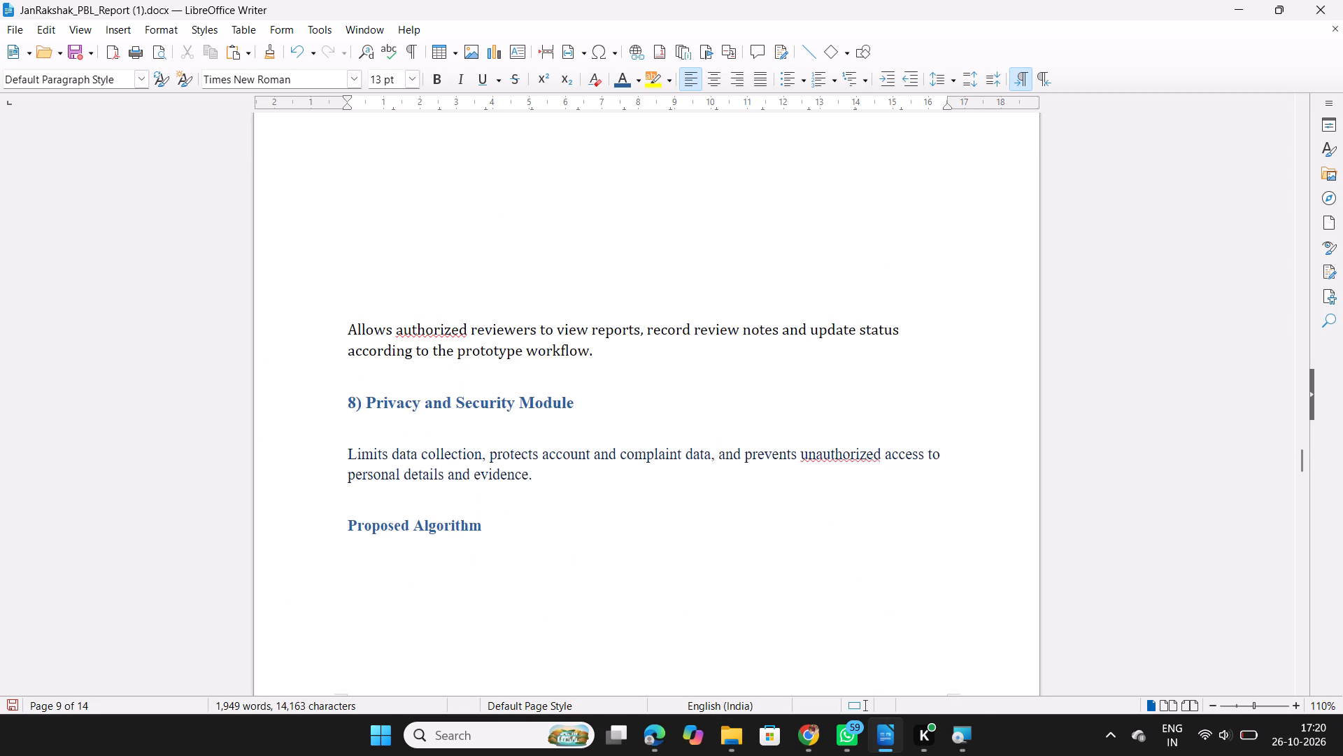
key("Return")
key("Return")
key("Return")
key("Return")
key("Return")
Paste the Complaint Status Lifecycle image into the blank area below the "7) Administrator / Review Module" heading.
scroll(380, 449, "up", 1)
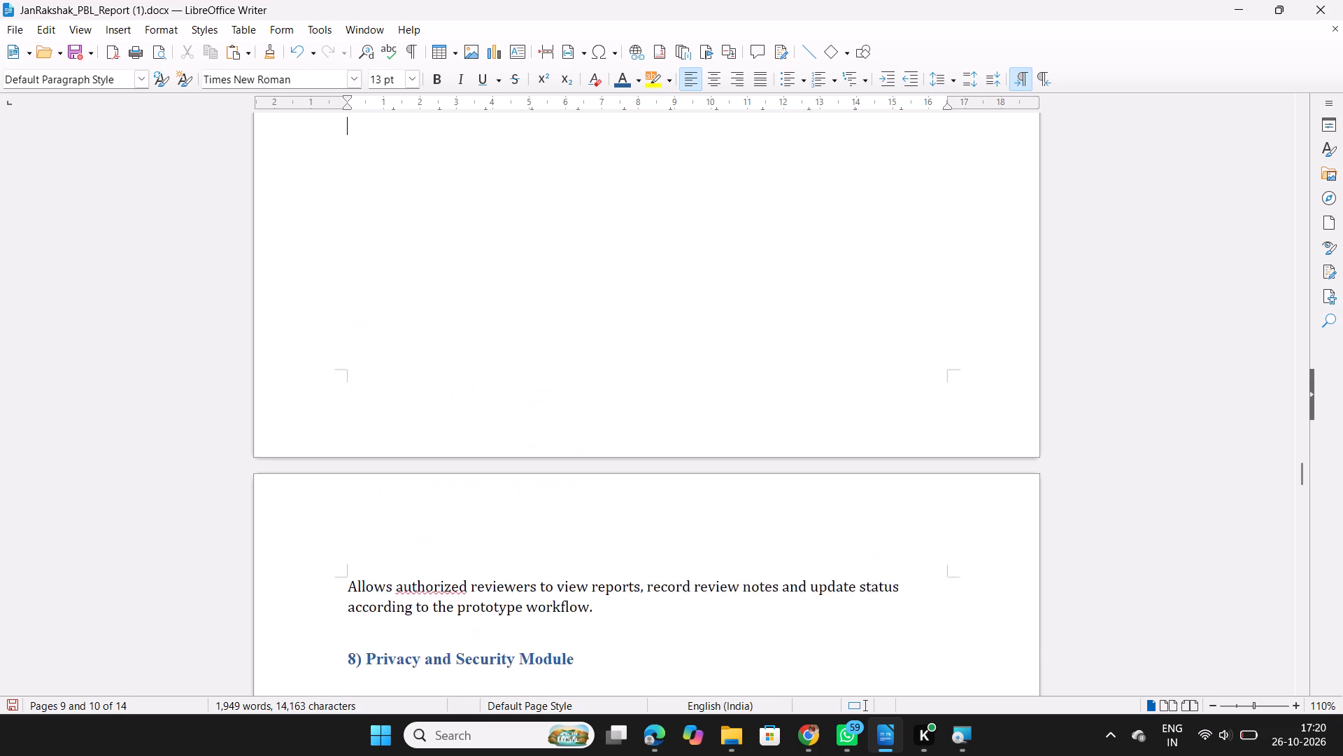
scroll(380, 449, "up", 1)
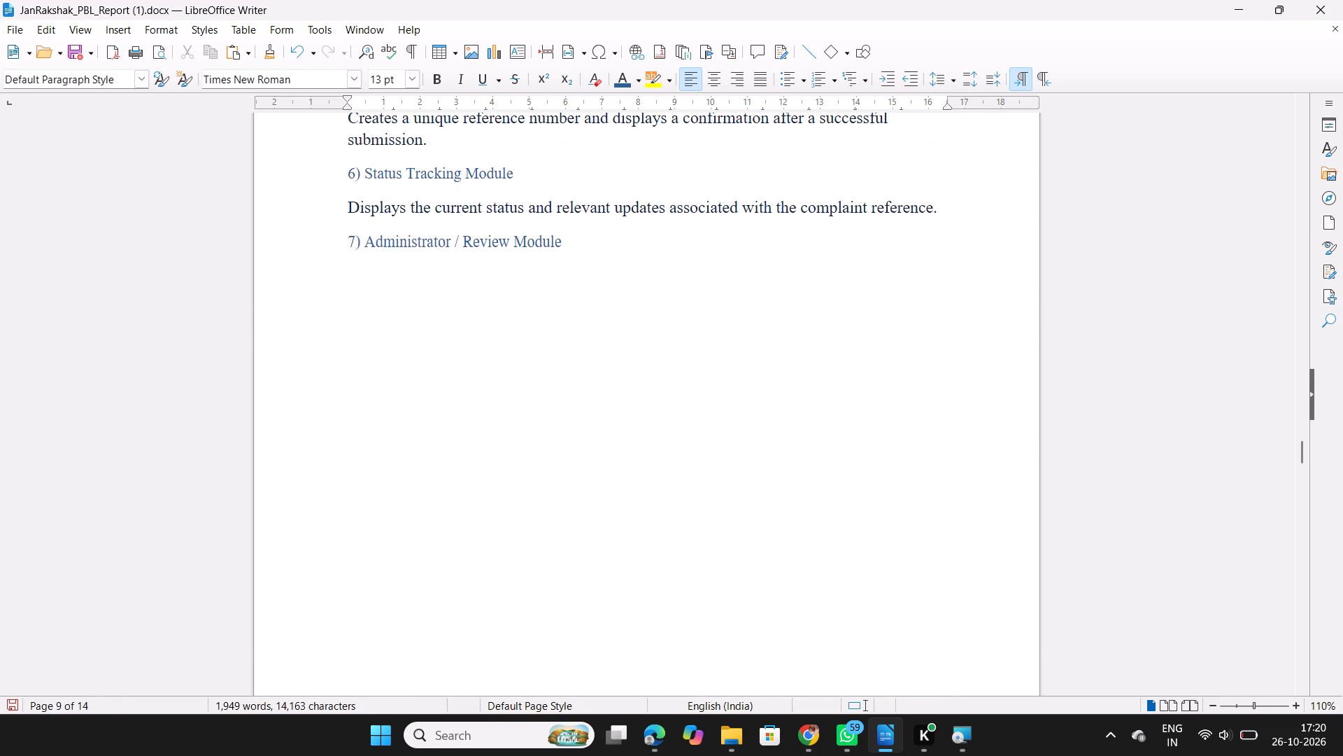
left_click(392, 427)
key("ctrl+v")
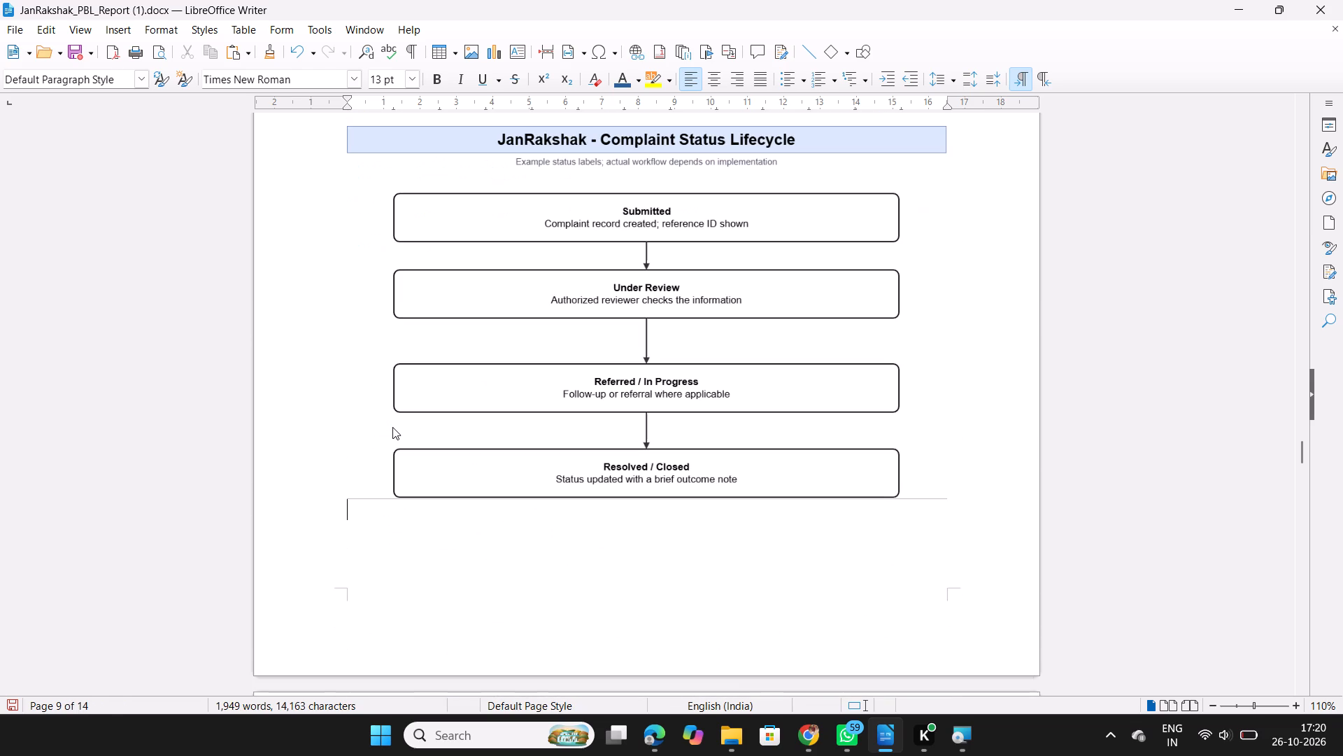
Delete the blank lines between the "7) Administrator / Review Module" heading and the pasted lifecycle diagram.
scroll(392, 427, "up", 2)
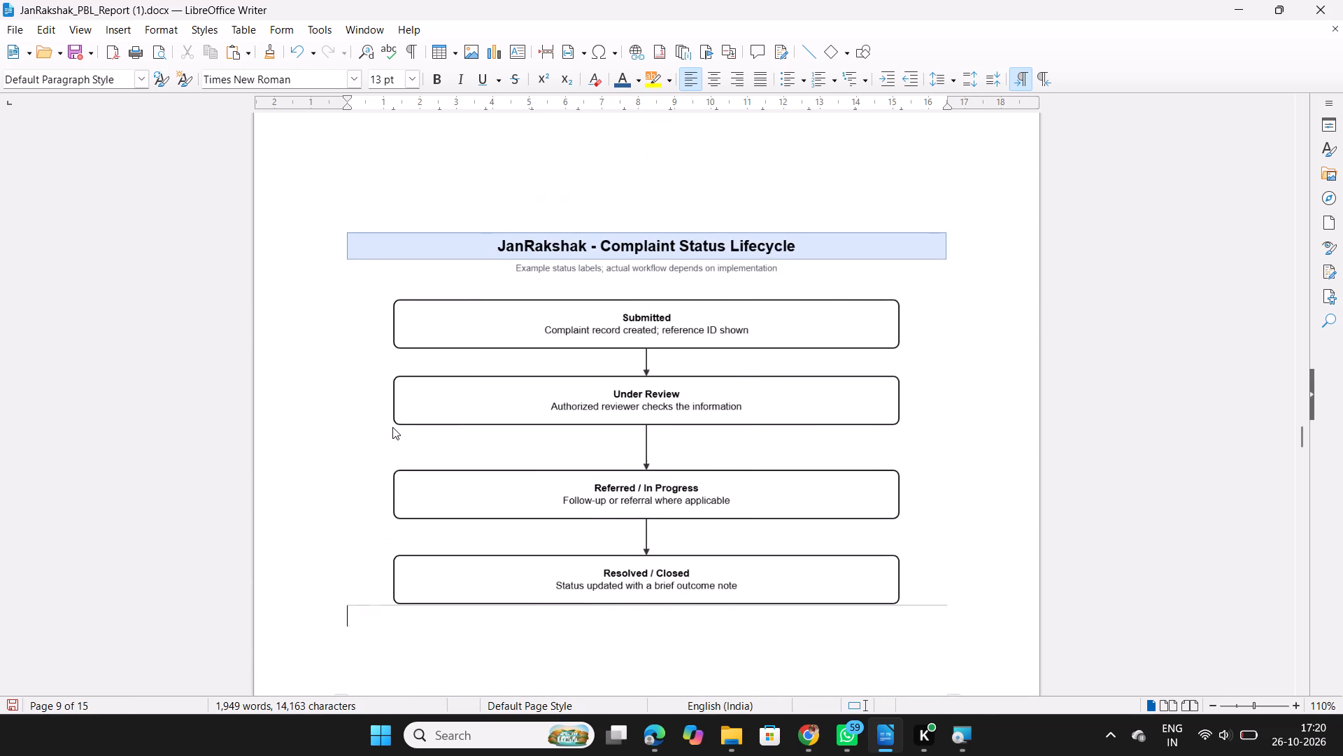
scroll(392, 427, "up", 2)
left_click(381, 443)
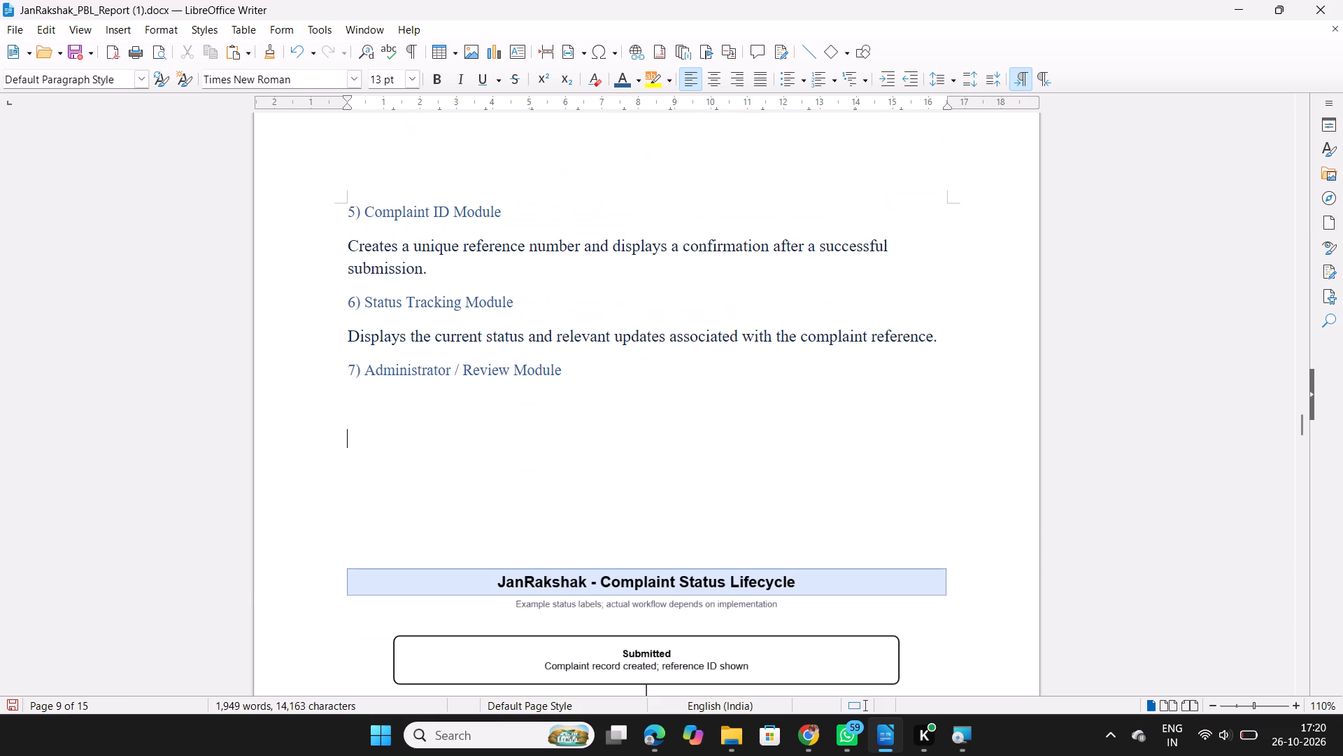
left_click(365, 502)
left_click(364, 531)
key("BackSpace")
key("BackSpace")
key("BackSpace")
key("BackSpace")
key("BackSpace")
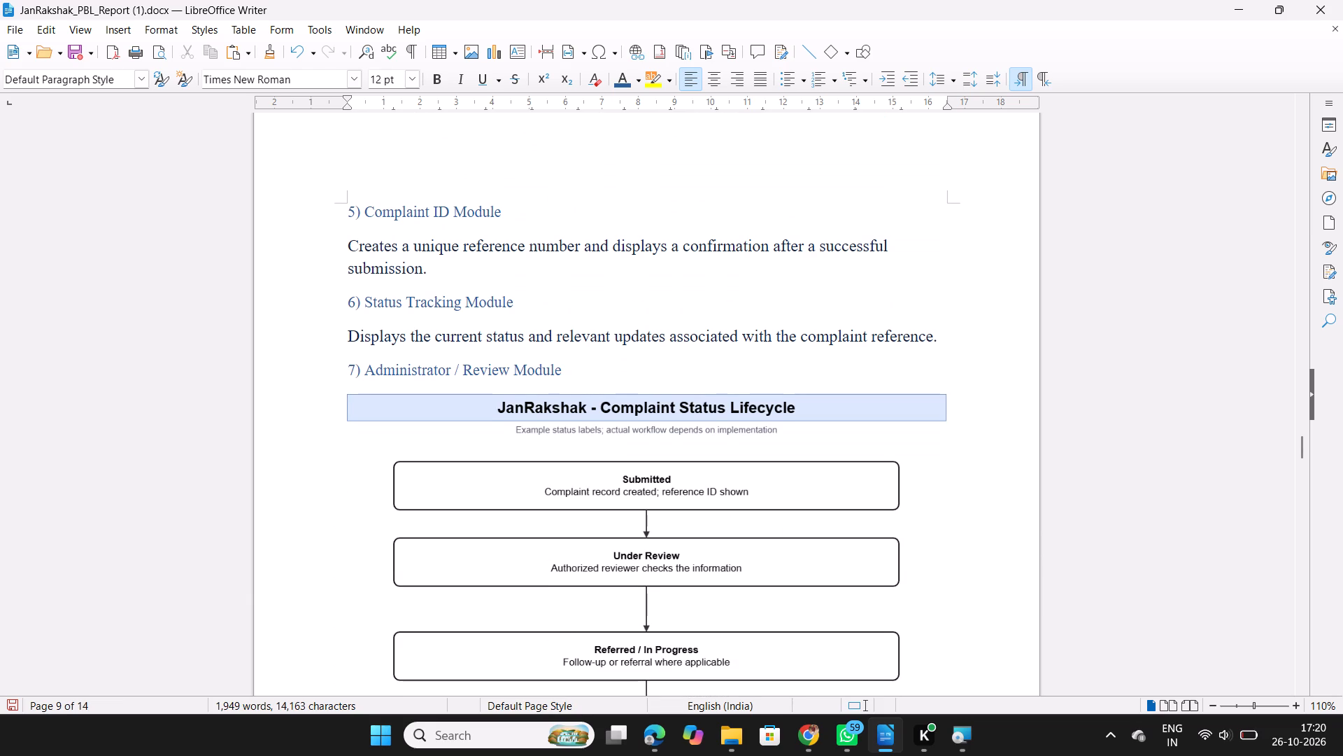
Remove the extra blank line from the page header above the "Allows authorized reviewers" paragraph.
scroll(364, 531, "down", 3)
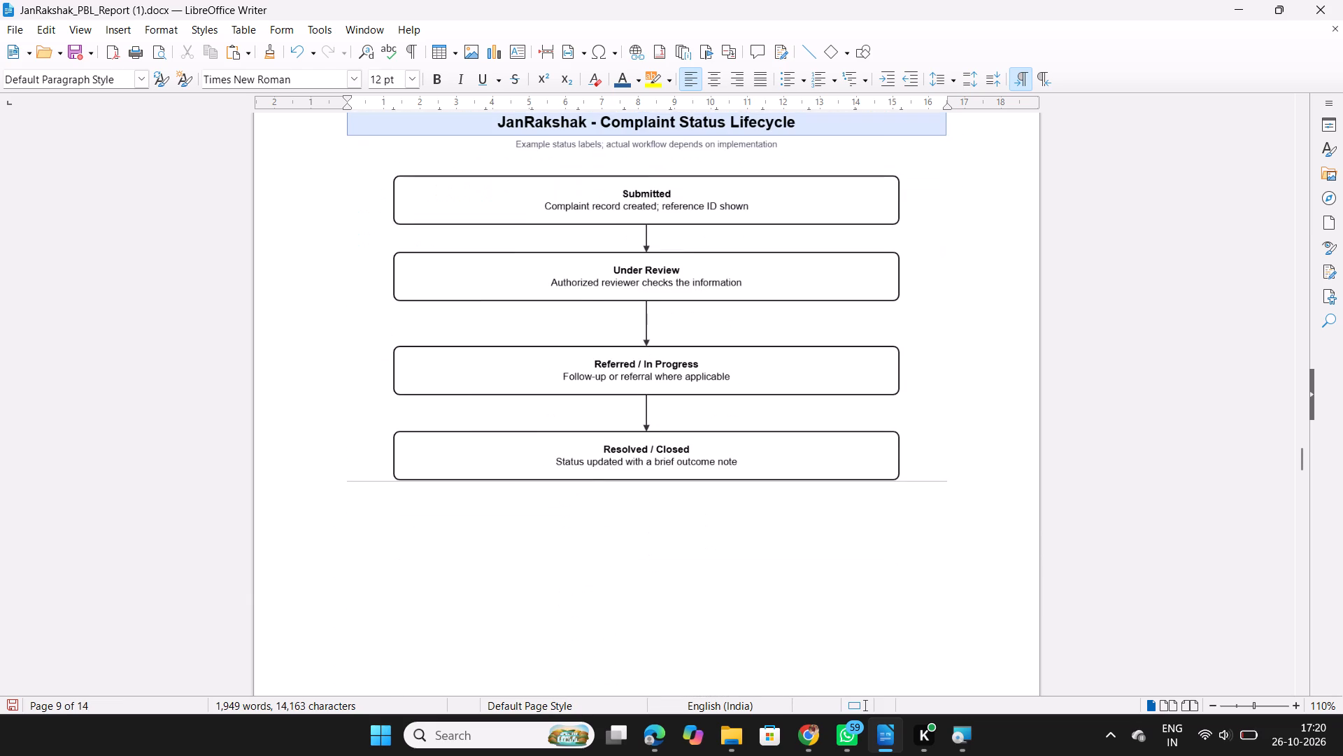
scroll(364, 531, "down", 3)
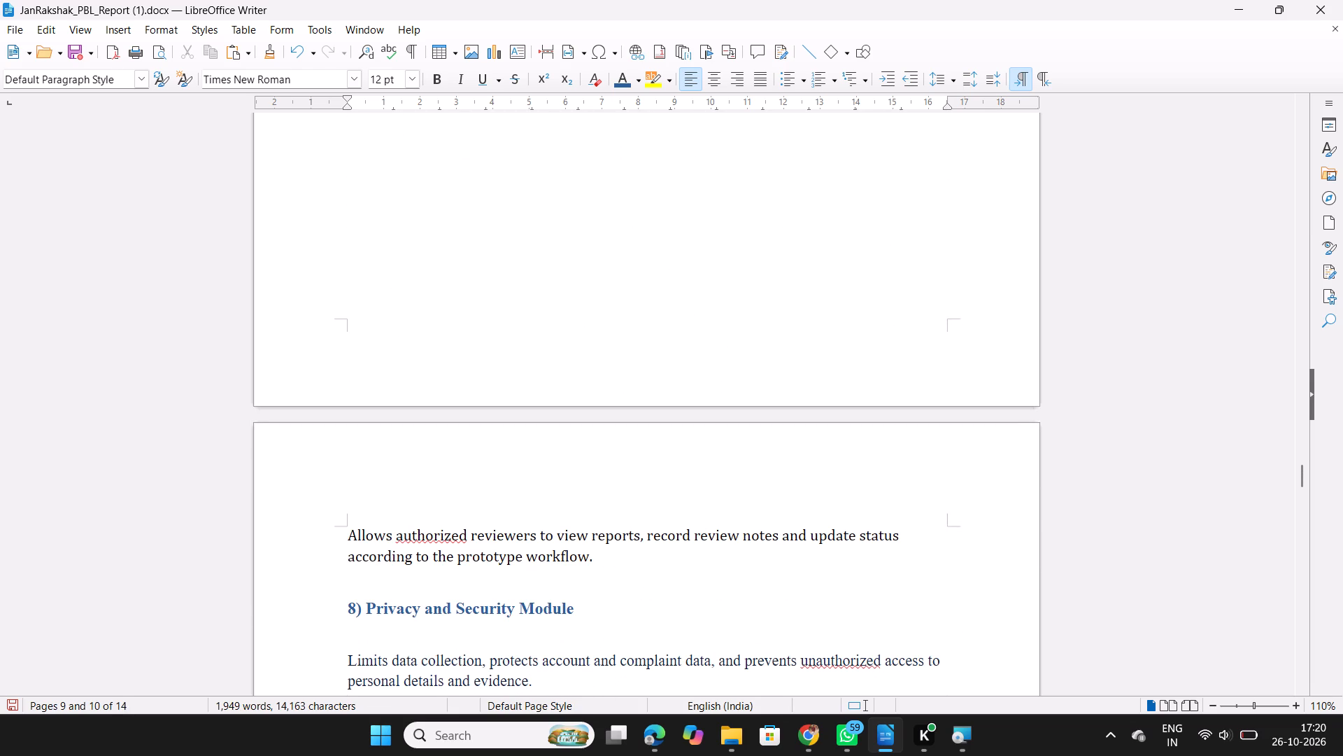
left_click(366, 510)
key("BackSpace")
key("BackSpace")
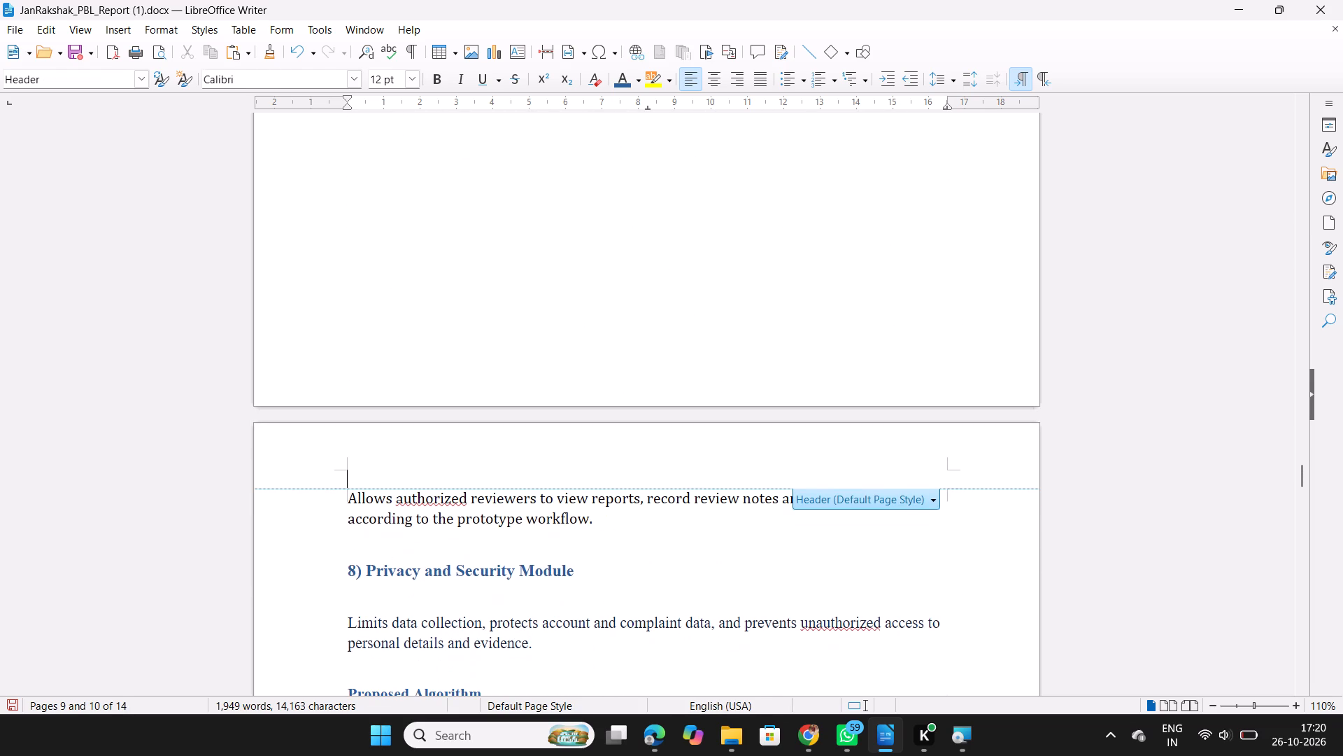
key("BackSpace")
key("BackSpace")
Delete stray spaces in the blank area between the lifecycle diagram and the end of its page.
left_click(344, 381)
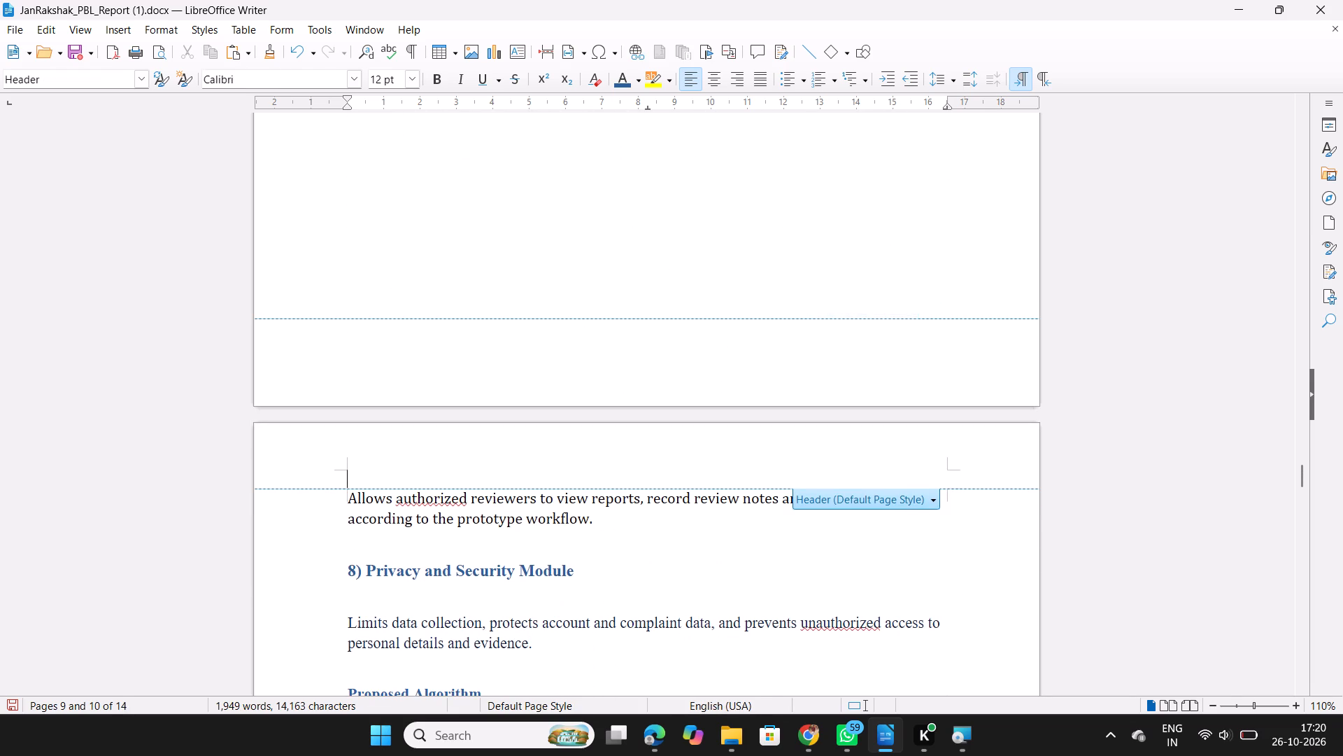
left_click(353, 288)
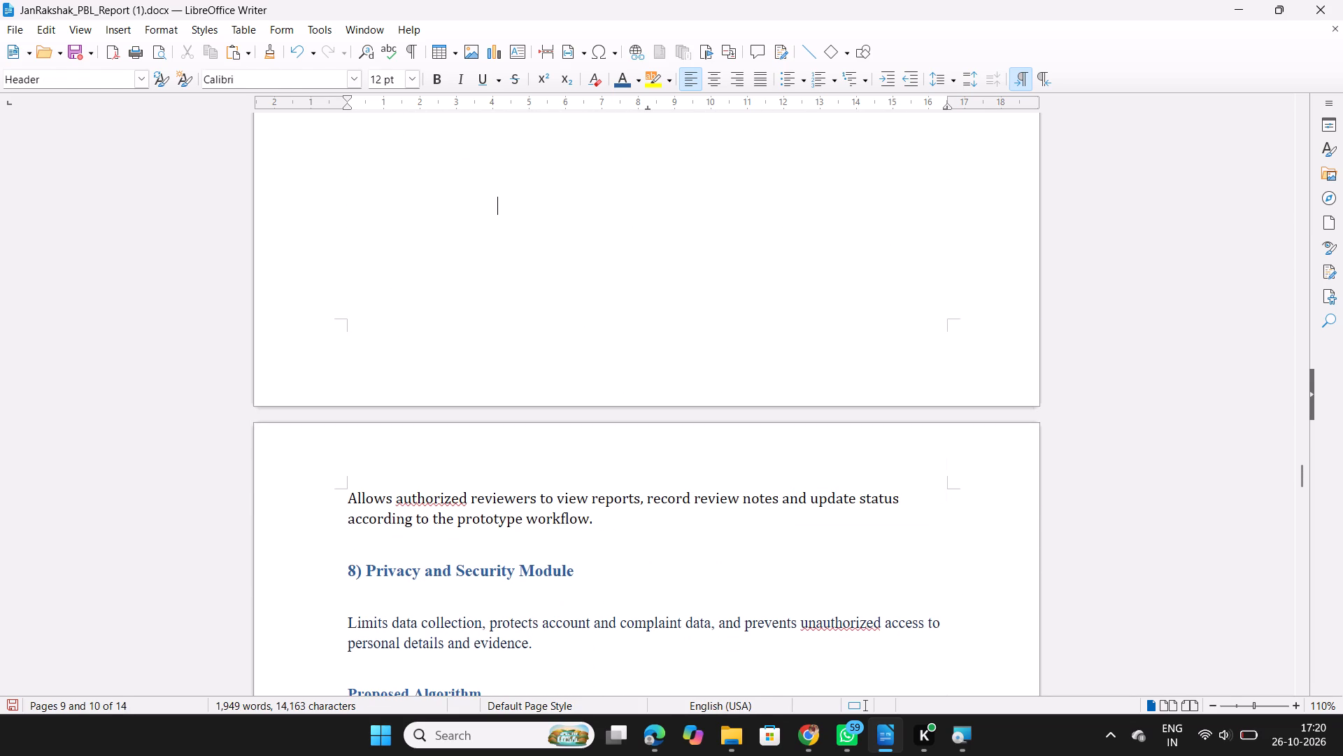
key("BackSpace")
key("BackSpace")
key("BackSpace")
key("BackSpace")
key("BackSpace")
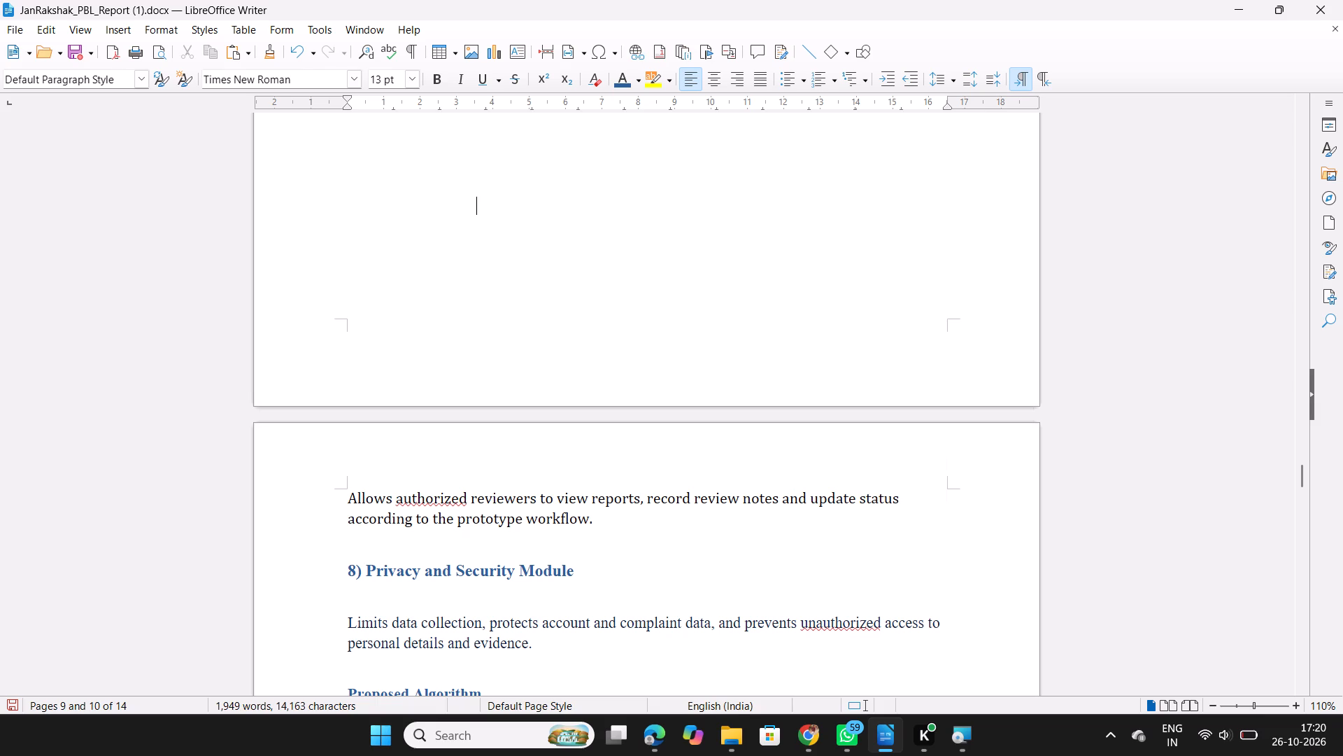
left_click(333, 290)
left_click(373, 210)
left_click(344, 207)
key("BackSpace")
key("BackSpace")
Review the report layout around the lifecycle diagram and on through to the Signature table on the last page.
scroll(344, 207, "up", 2)
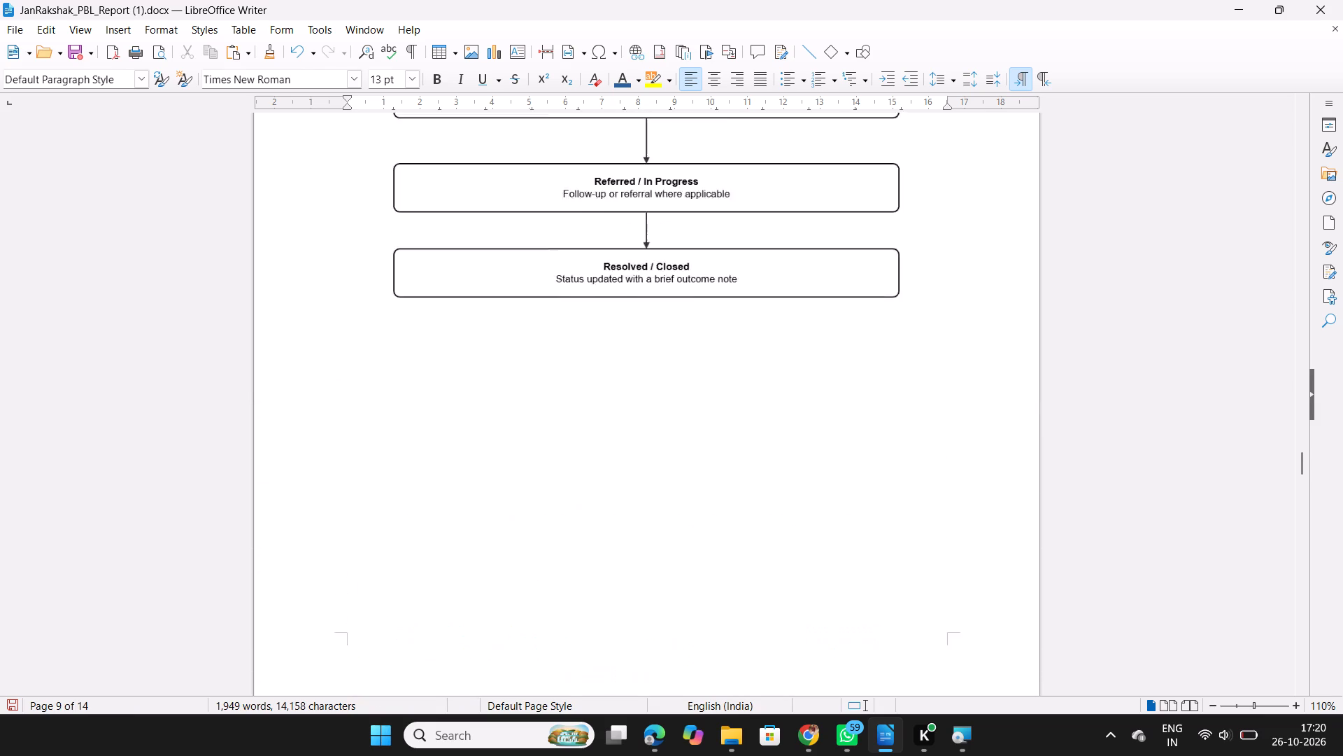
scroll(344, 207, "up", 3)
scroll(344, 207, "down", 1)
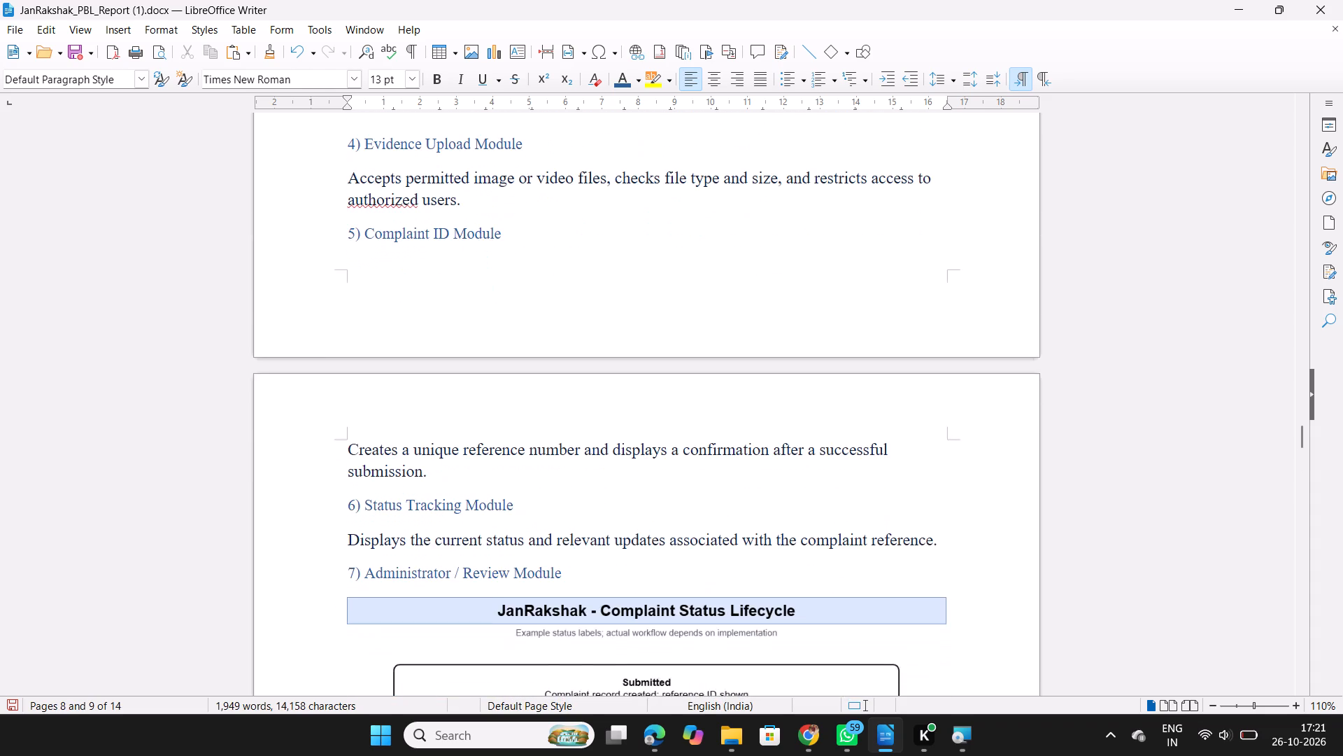
scroll(344, 207, "down", 10)
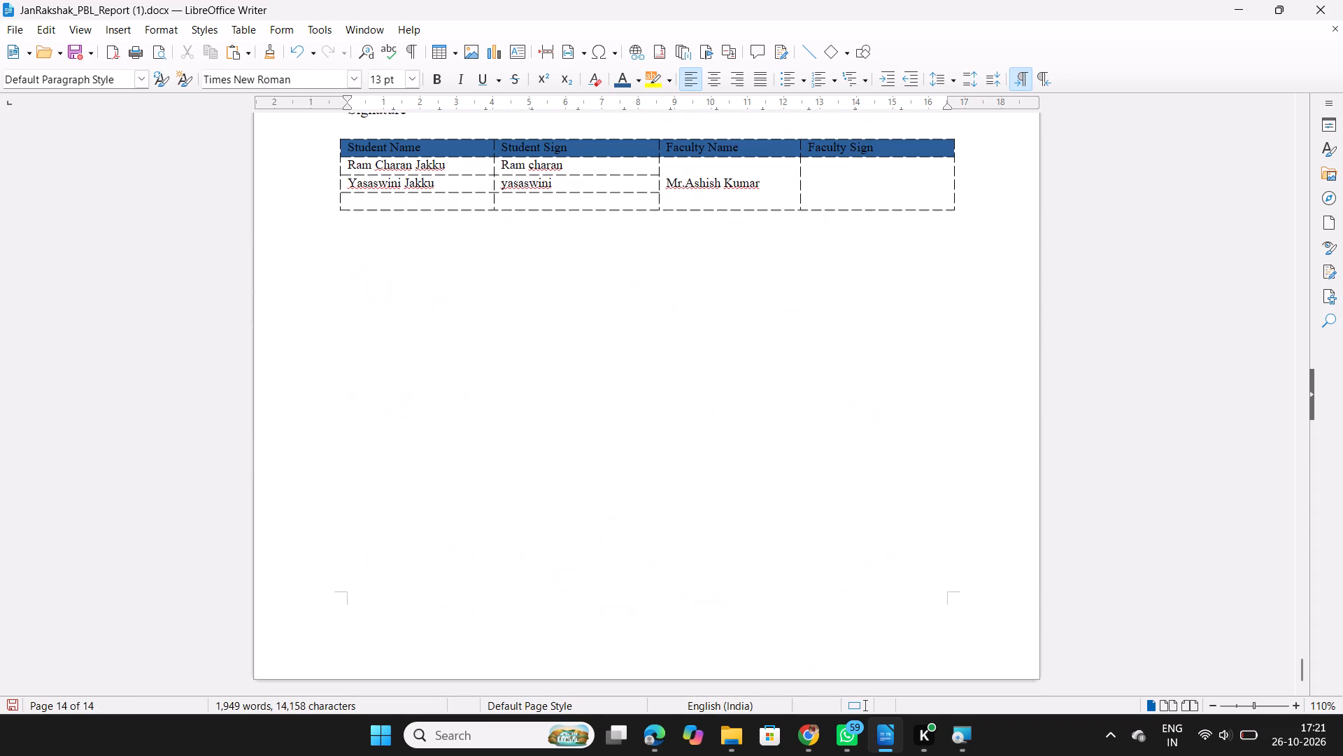
scroll(344, 207, "down", 3, "ctrl")
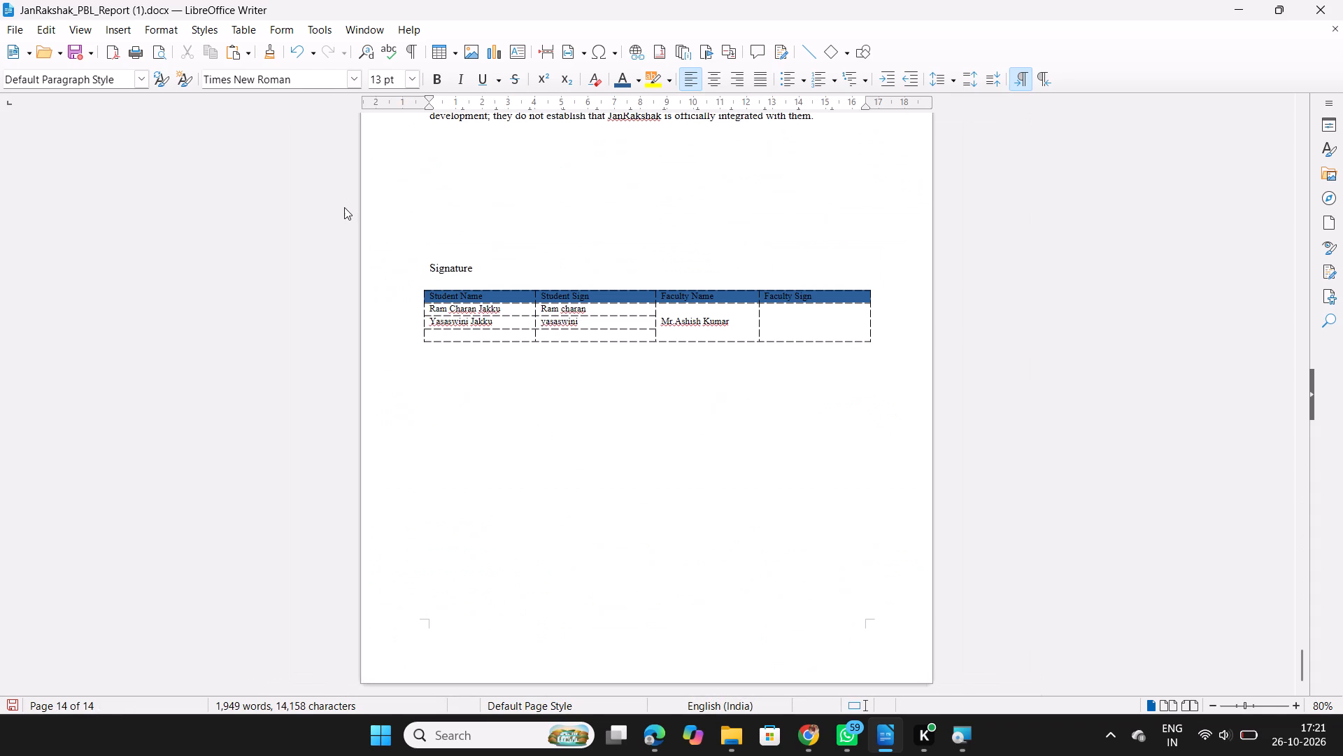
Review the report layout from the cover page through the contents, tables and text to the system architecture diagram.
scroll(541, 203, "up", 11)
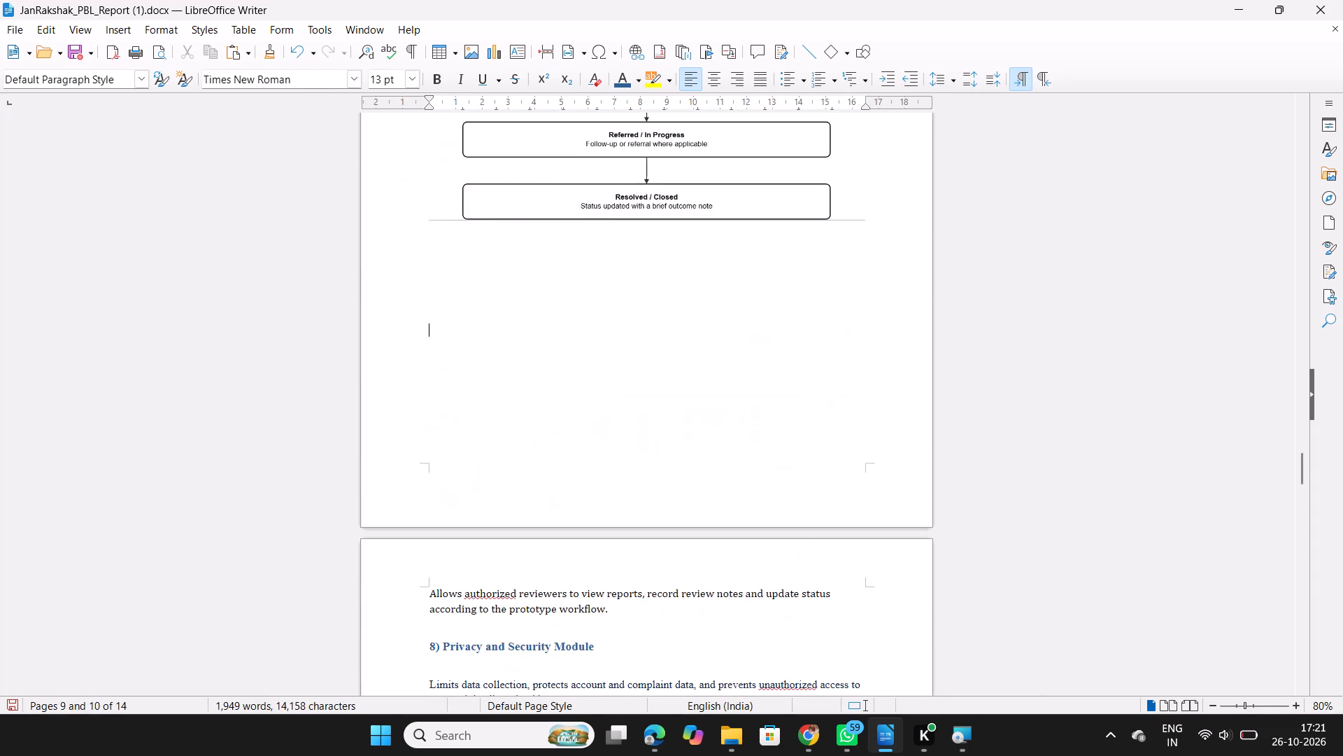
scroll(541, 203, "up", 15)
scroll(541, 203, "up", 6)
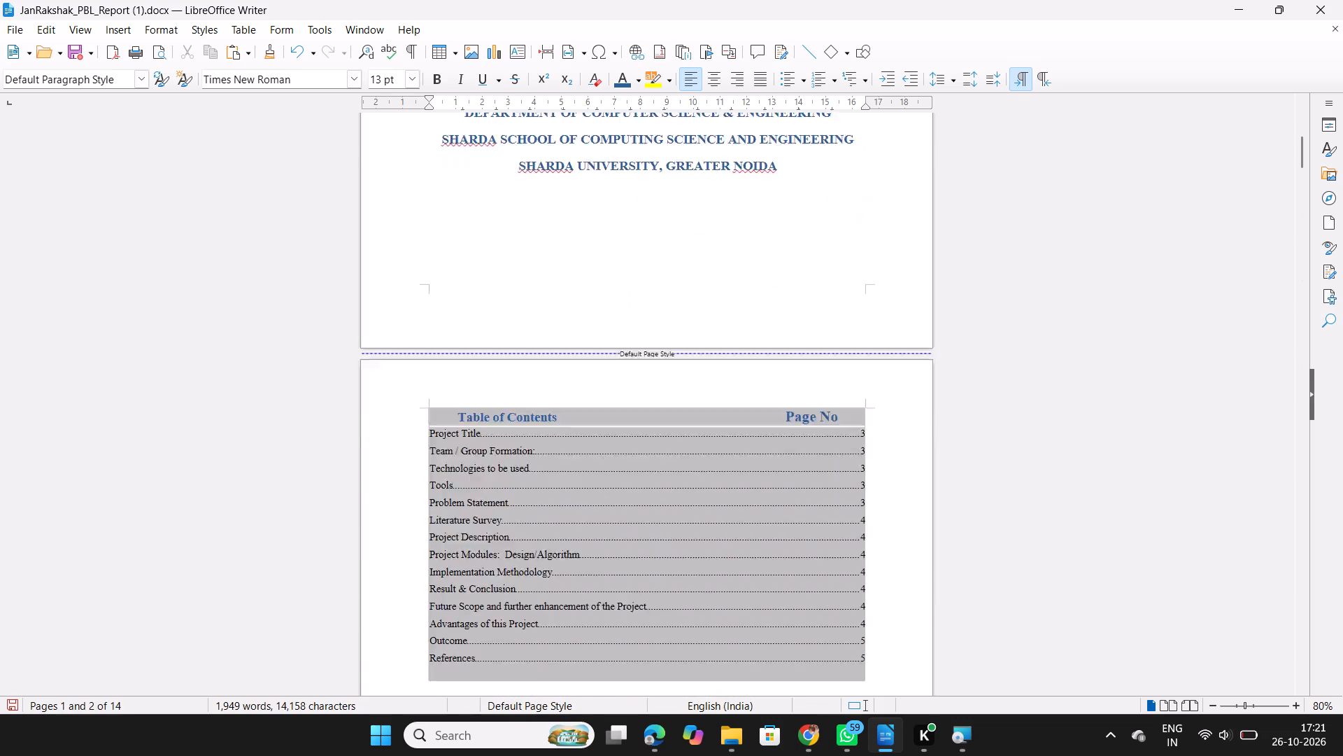
scroll(541, 203, "up", 7)
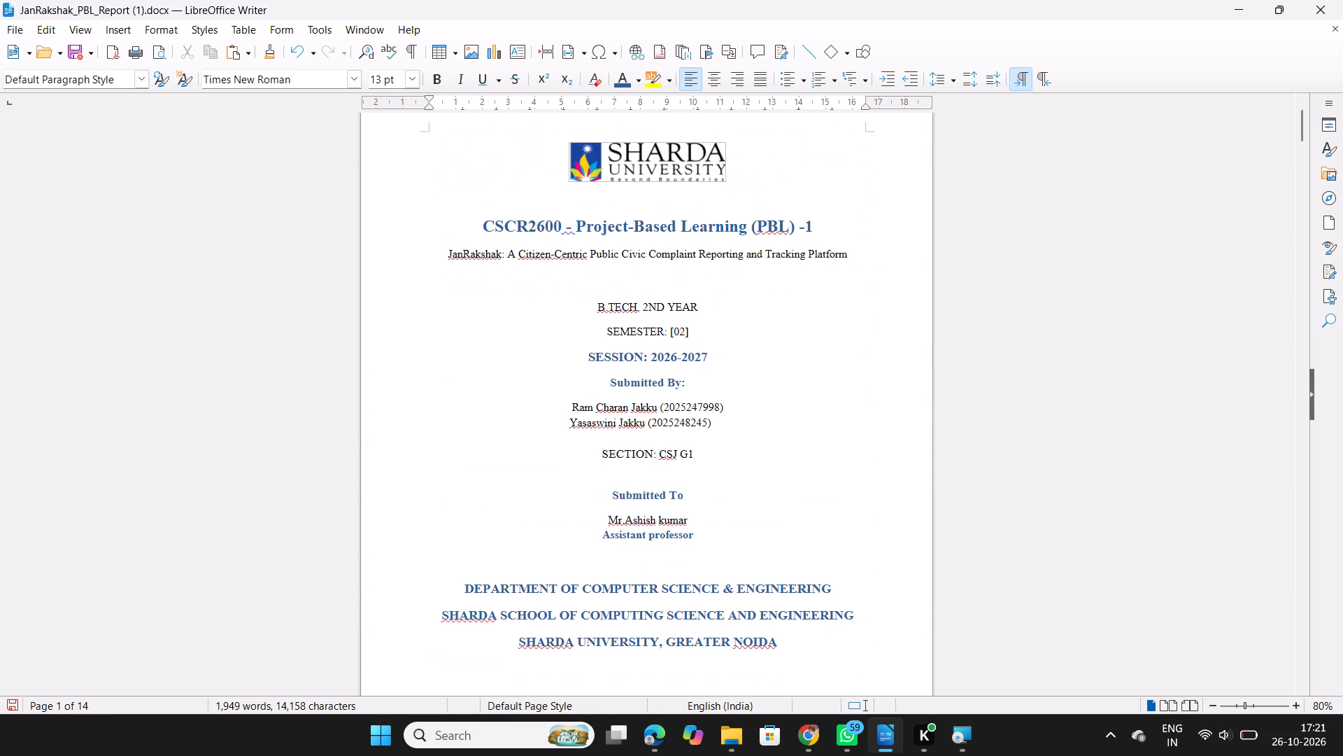
scroll(595, 300, "down", 2)
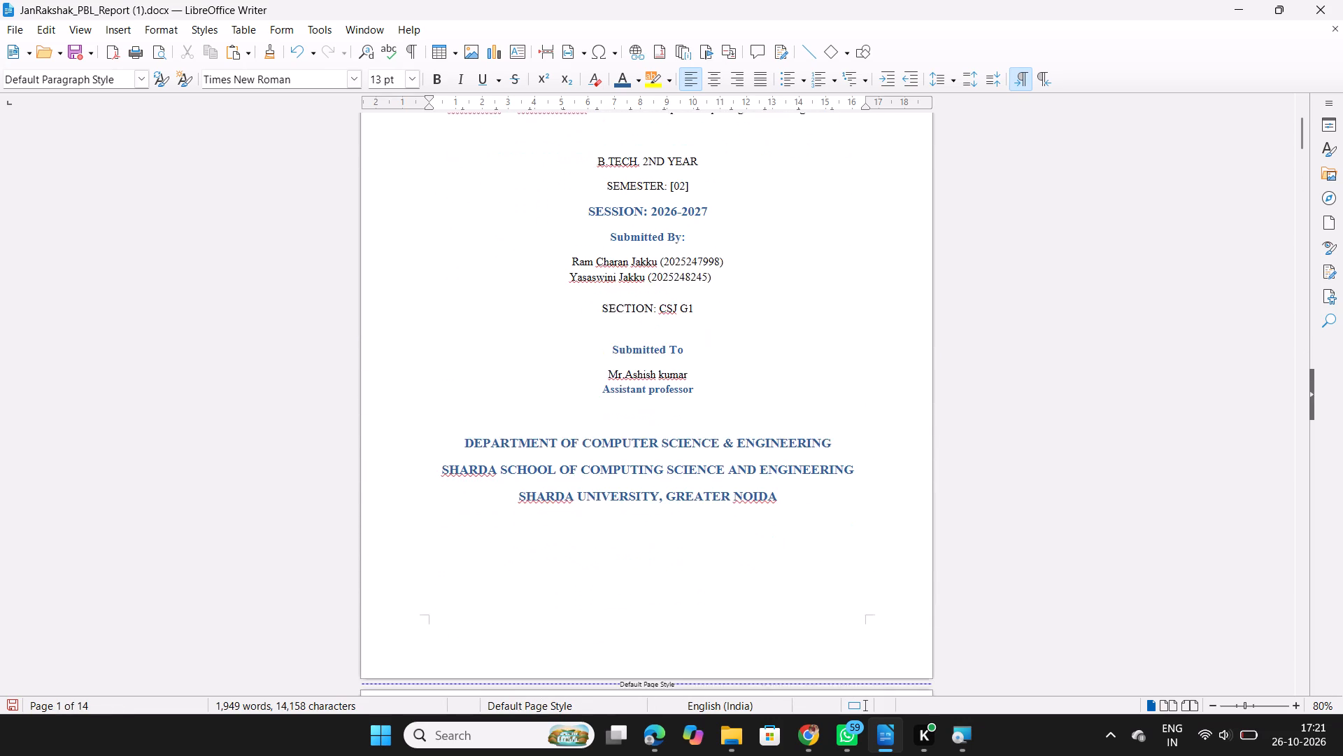
scroll(595, 300, "down", 7)
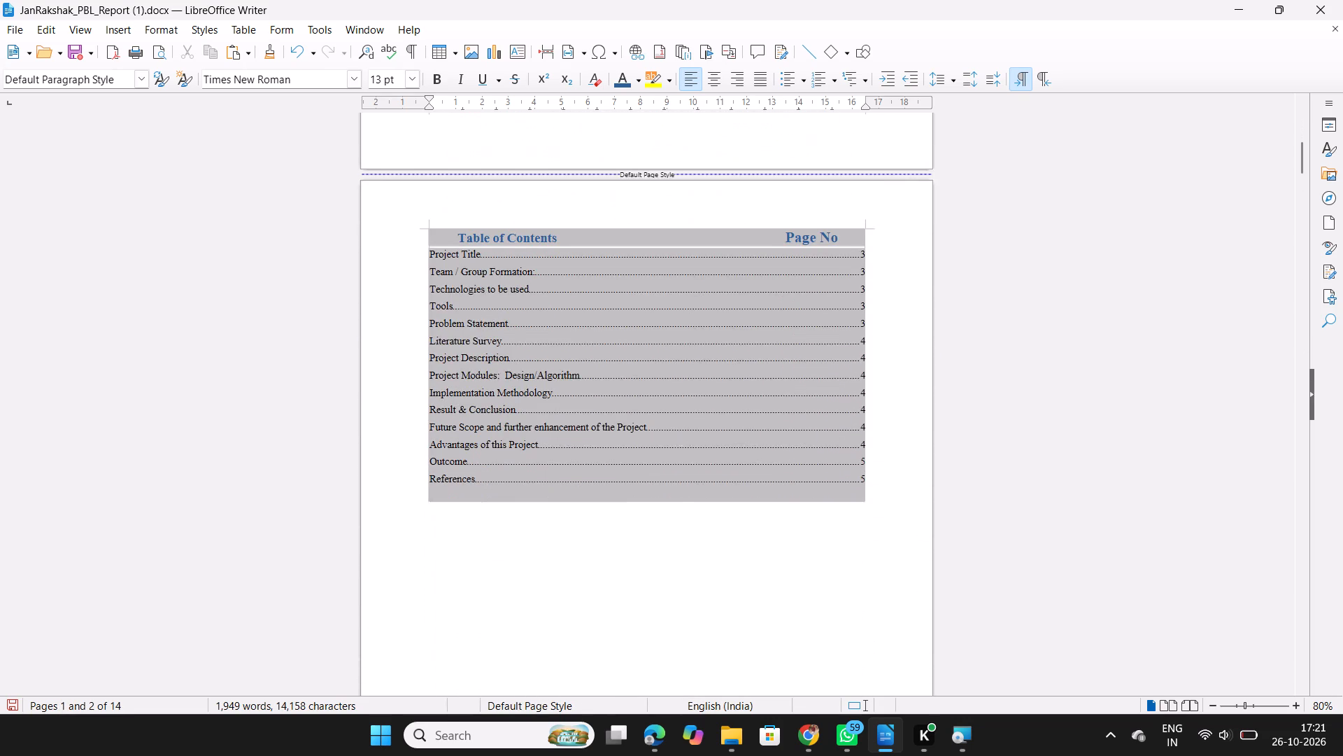
scroll(595, 300, "down", 7)
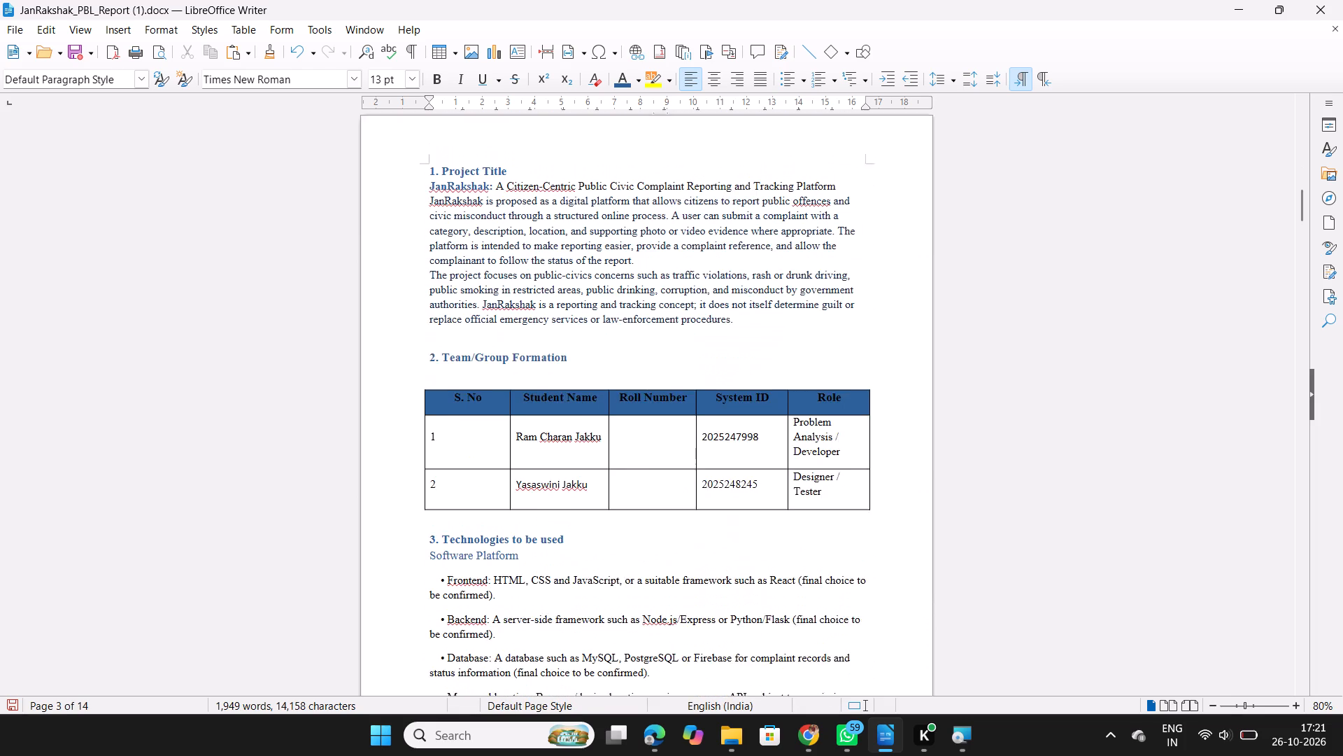
scroll(595, 300, "down", 2)
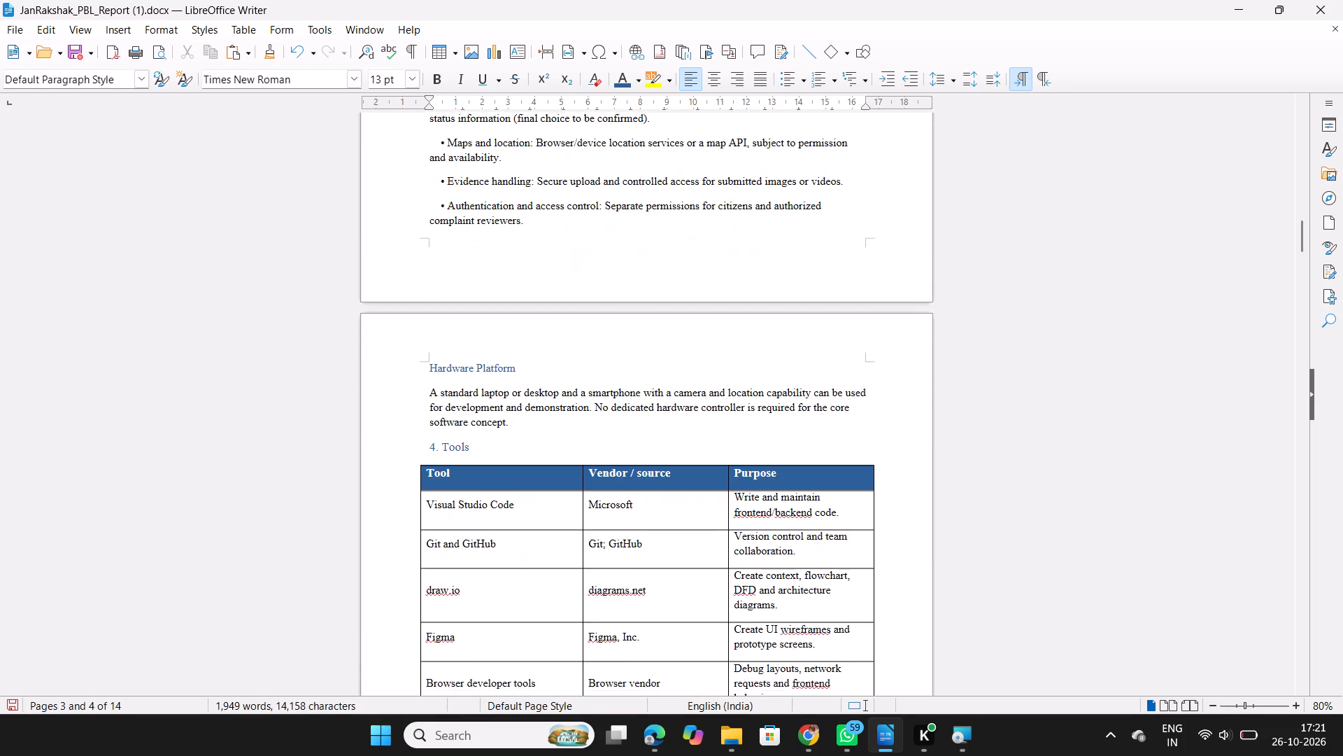
scroll(595, 300, "down", 4)
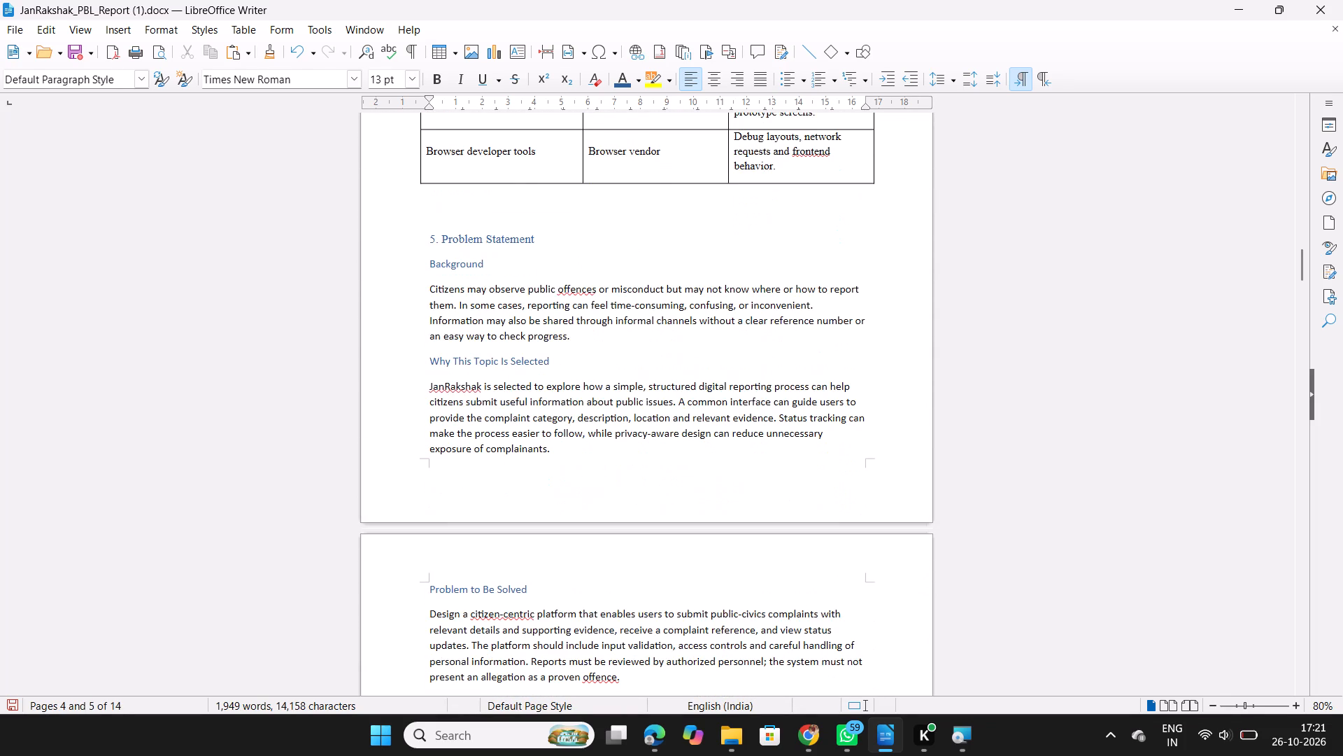
scroll(595, 300, "down", 2)
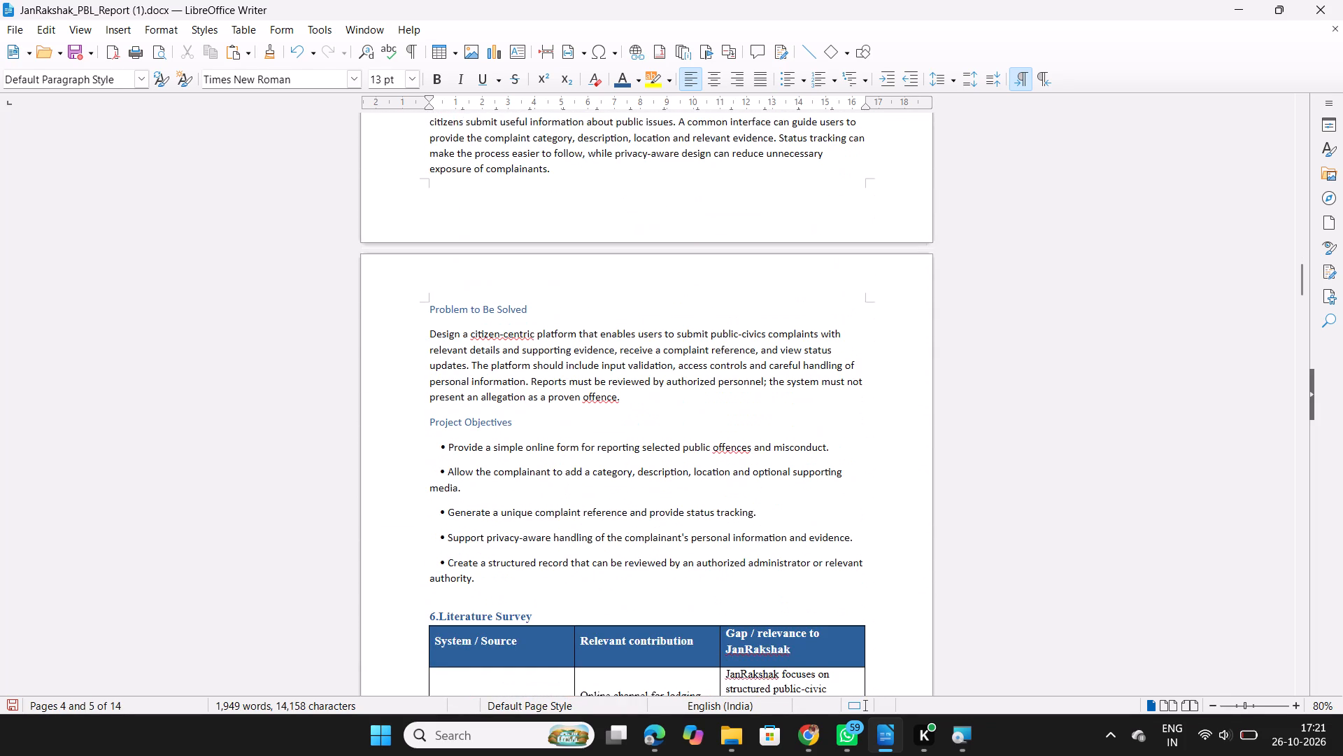
scroll(595, 300, "down", 4)
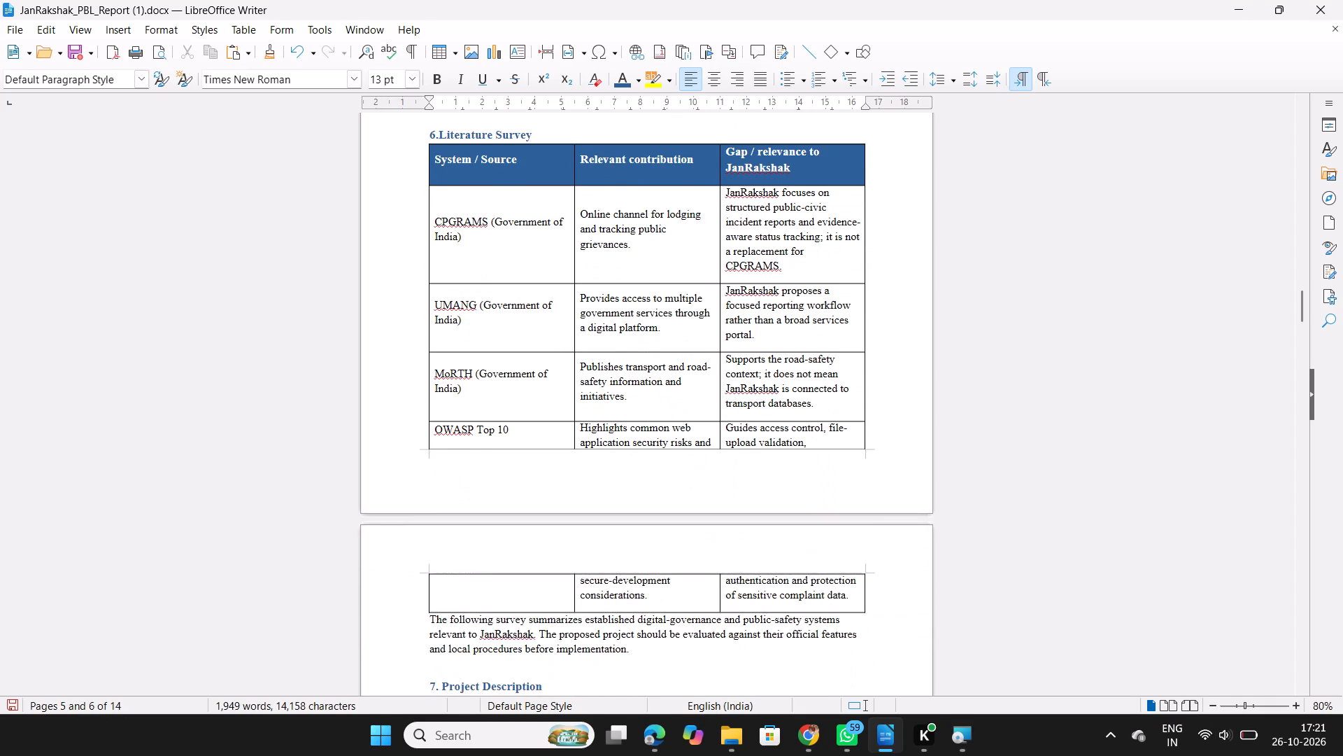
scroll(595, 300, "down", 7)
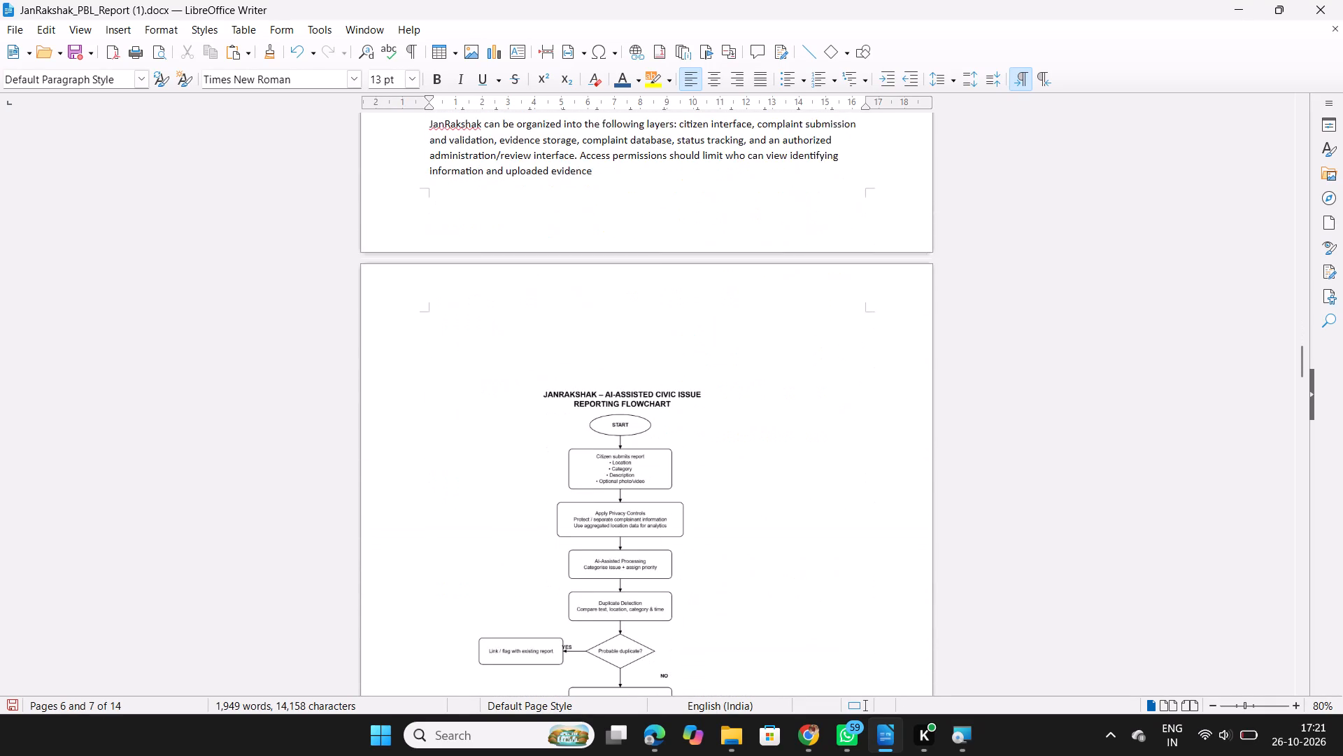
scroll(595, 300, "down", 1)
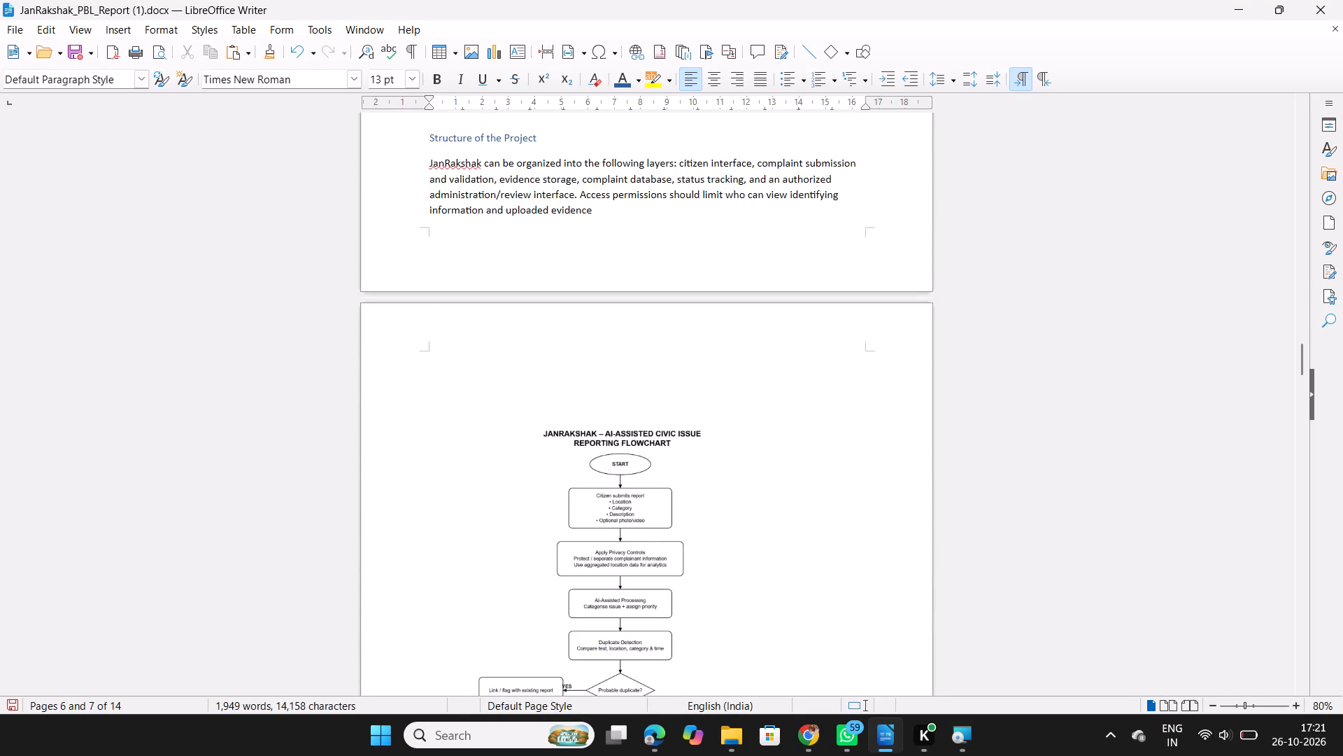
scroll(595, 300, "down", 2)
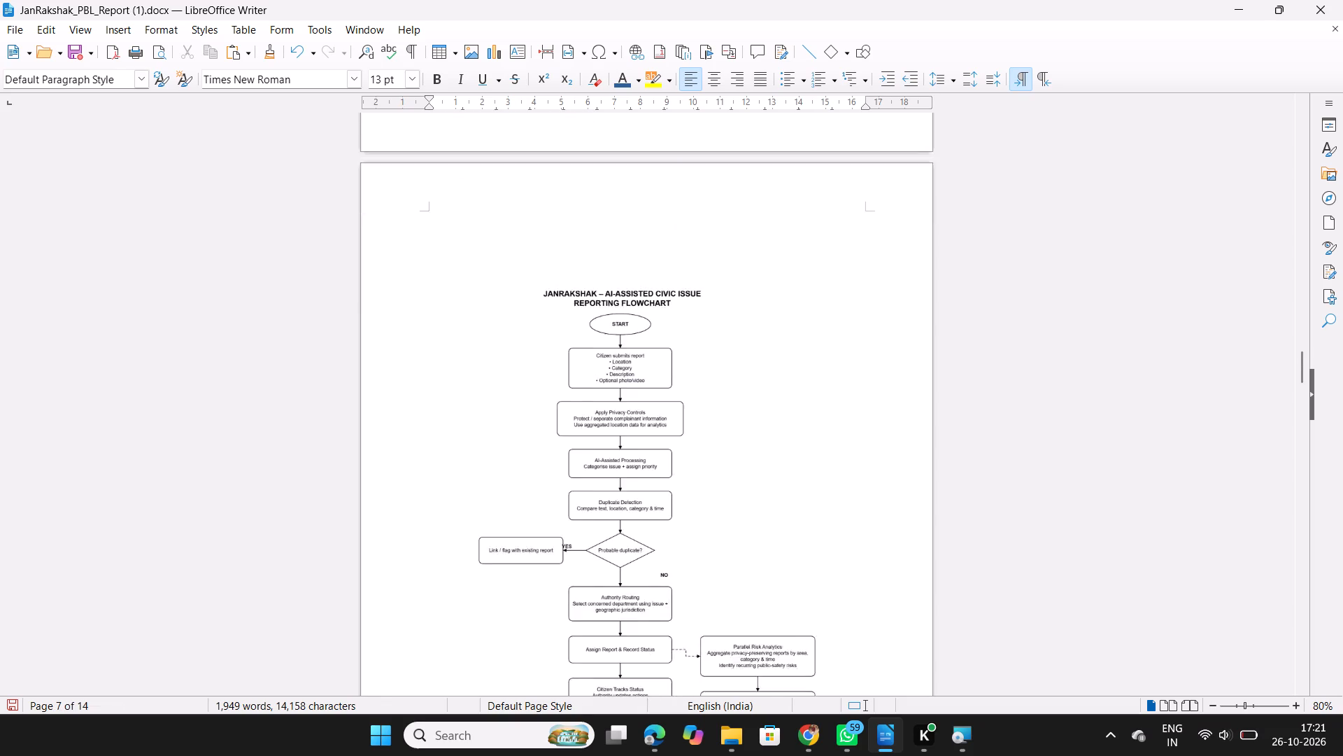
scroll(595, 300, "down", 3)
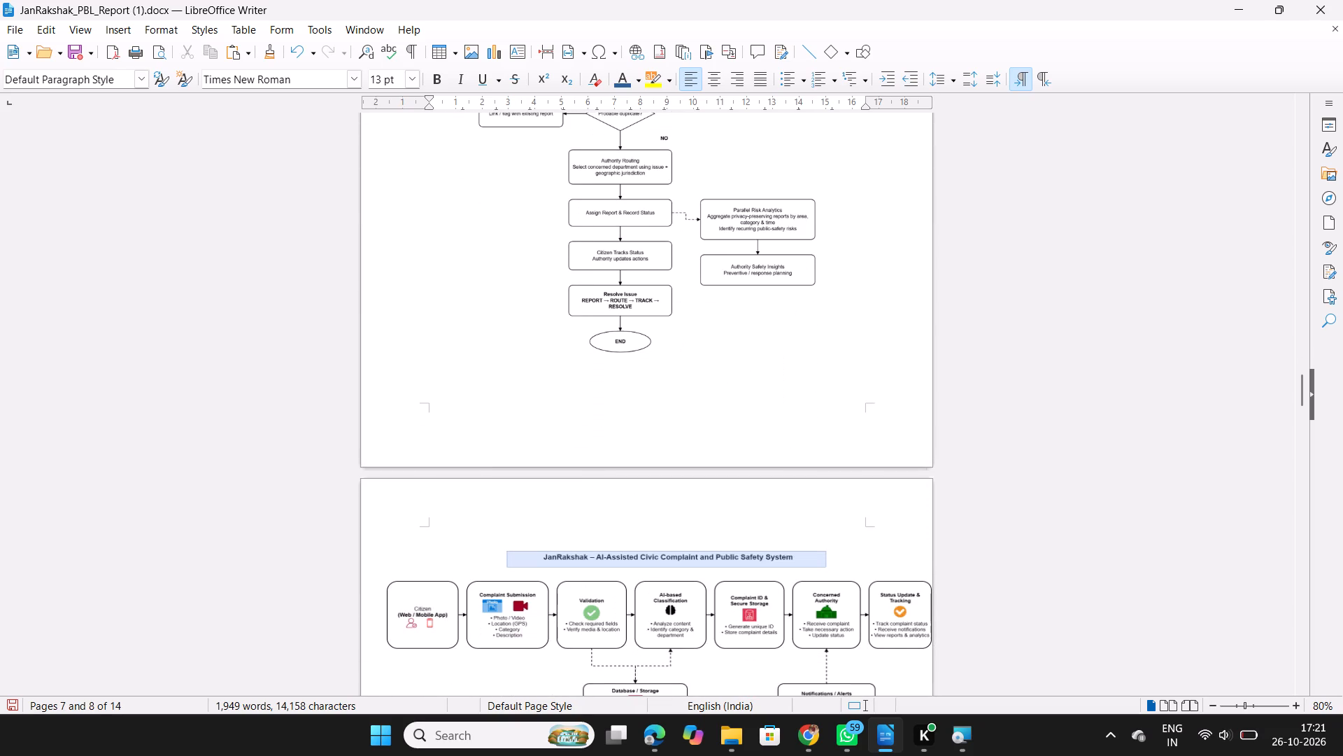
scroll(595, 300, "down", 1)
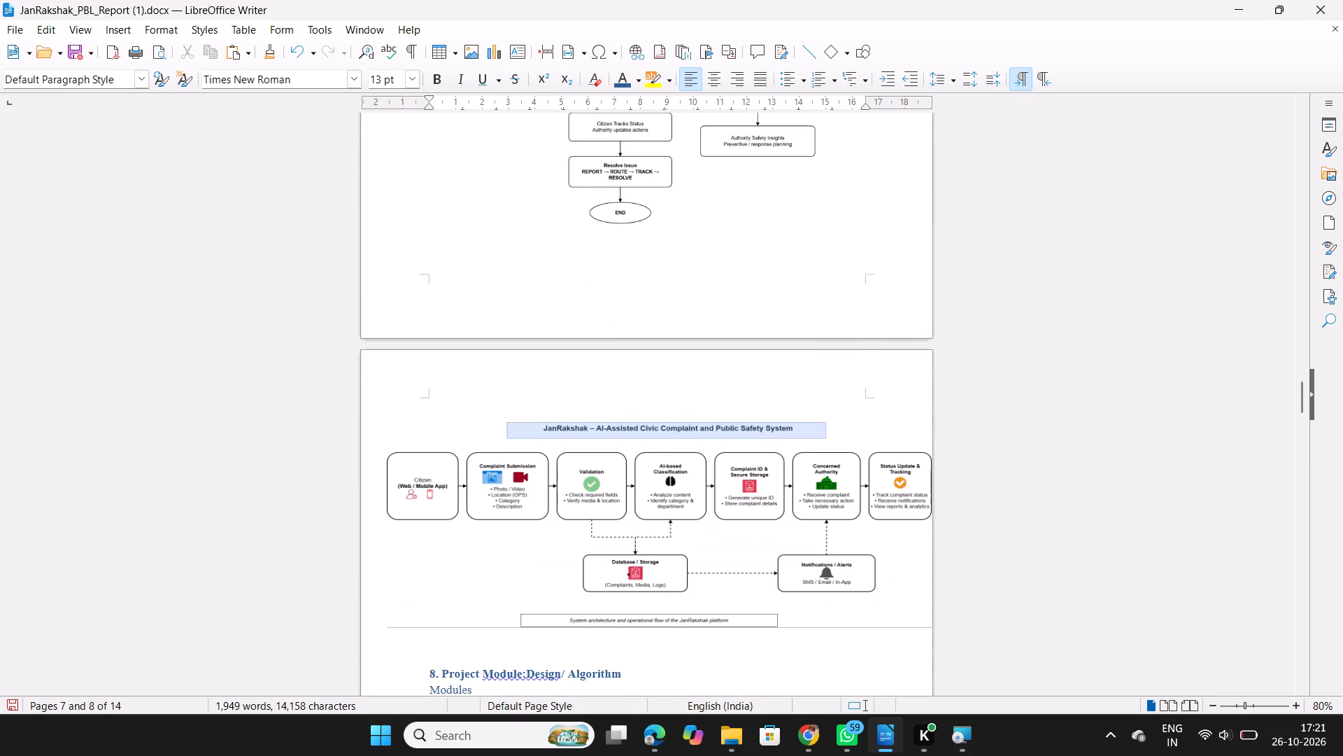
Examine the AI-Assisted Civic Issue Reporting Flowchart and its placement on the page.
scroll(595, 300, "up", 7)
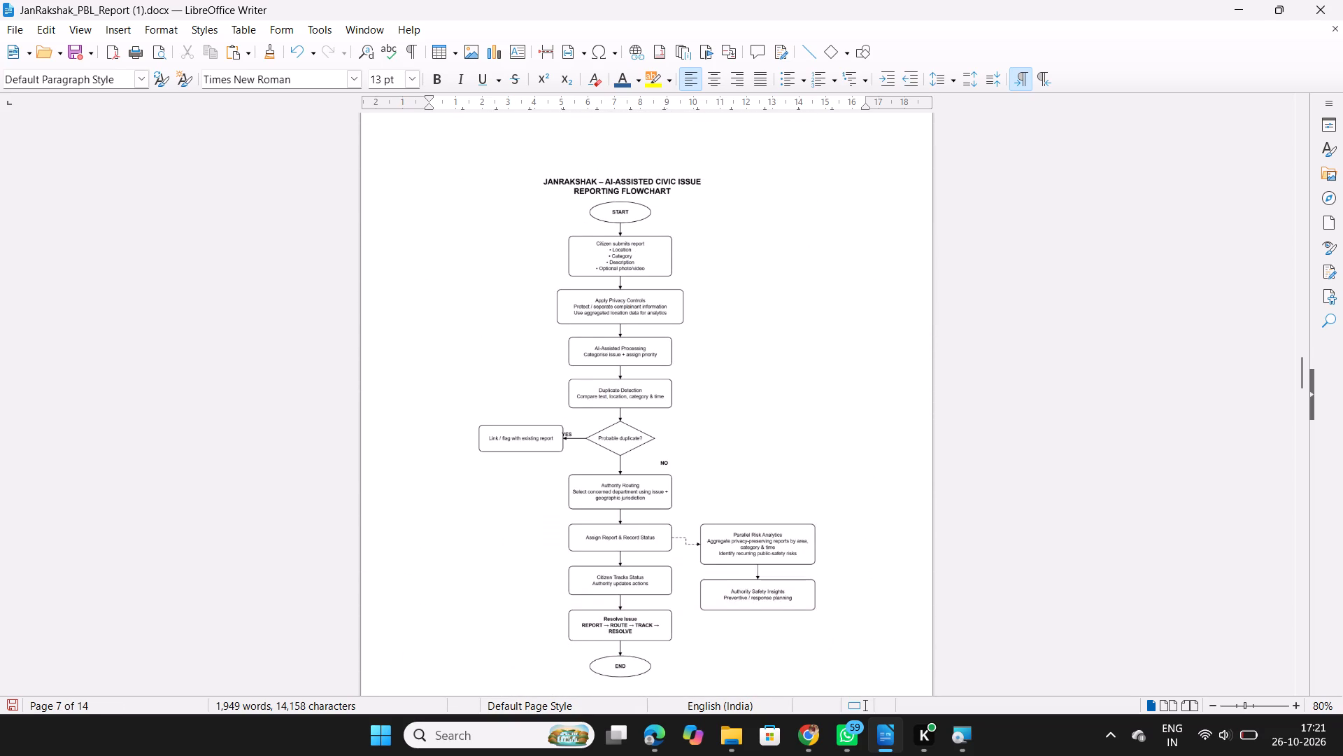
scroll(595, 300, "up", 2)
left_click(537, 199)
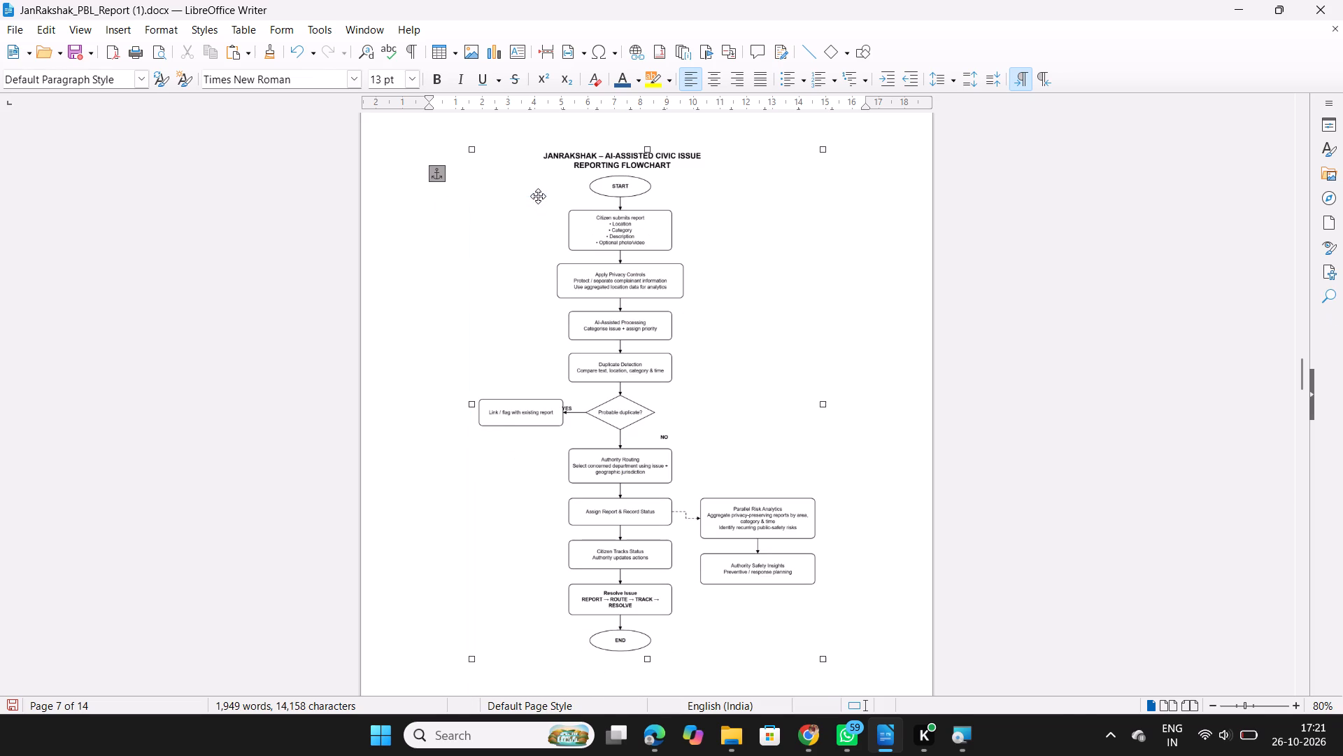
scroll(607, 297, "down", 1)
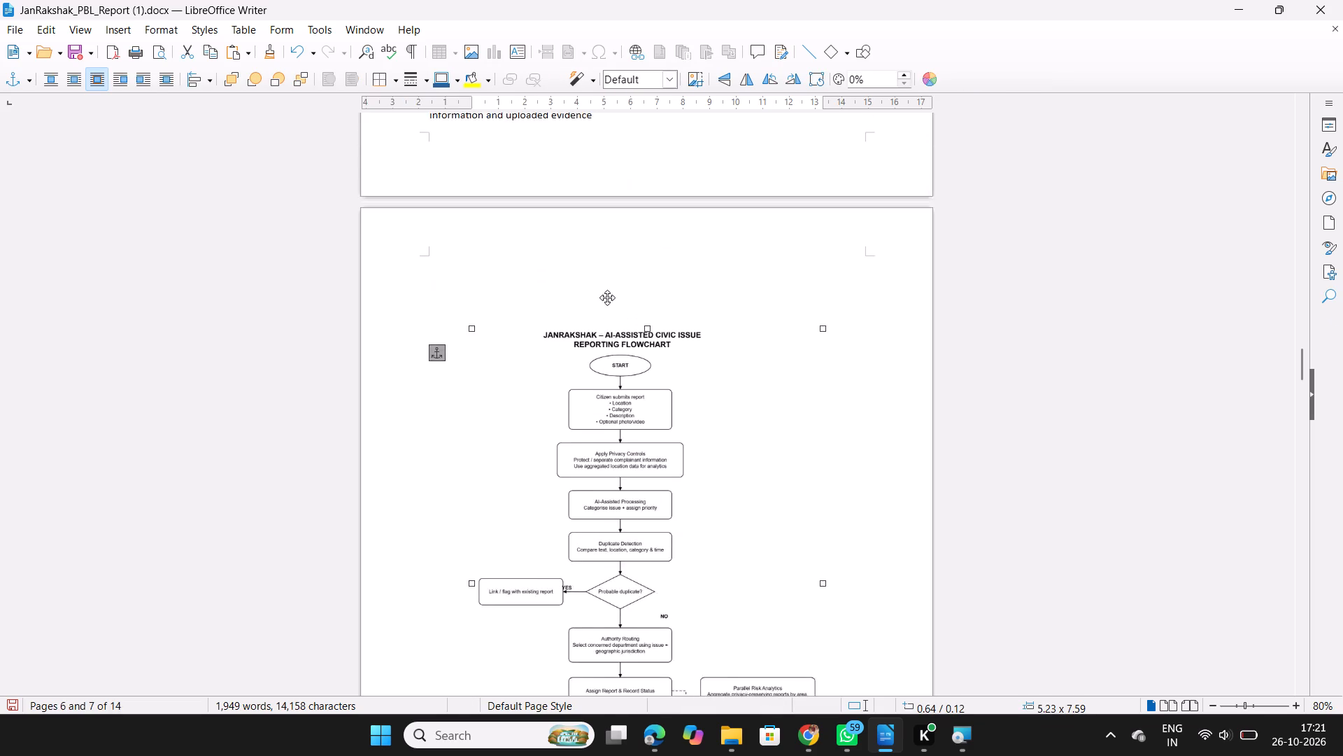
scroll(607, 297, "down", 1)
left_click(607, 297)
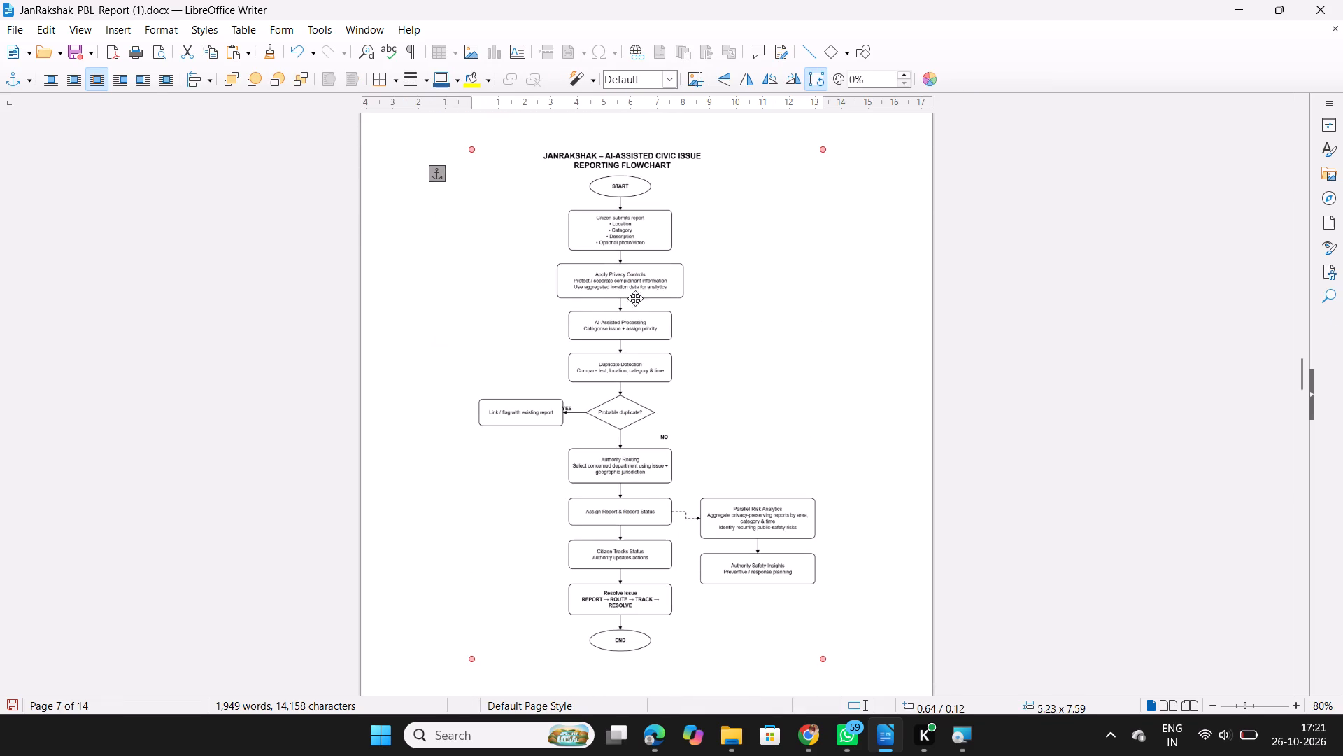
scroll(736, 366, "left", 1)
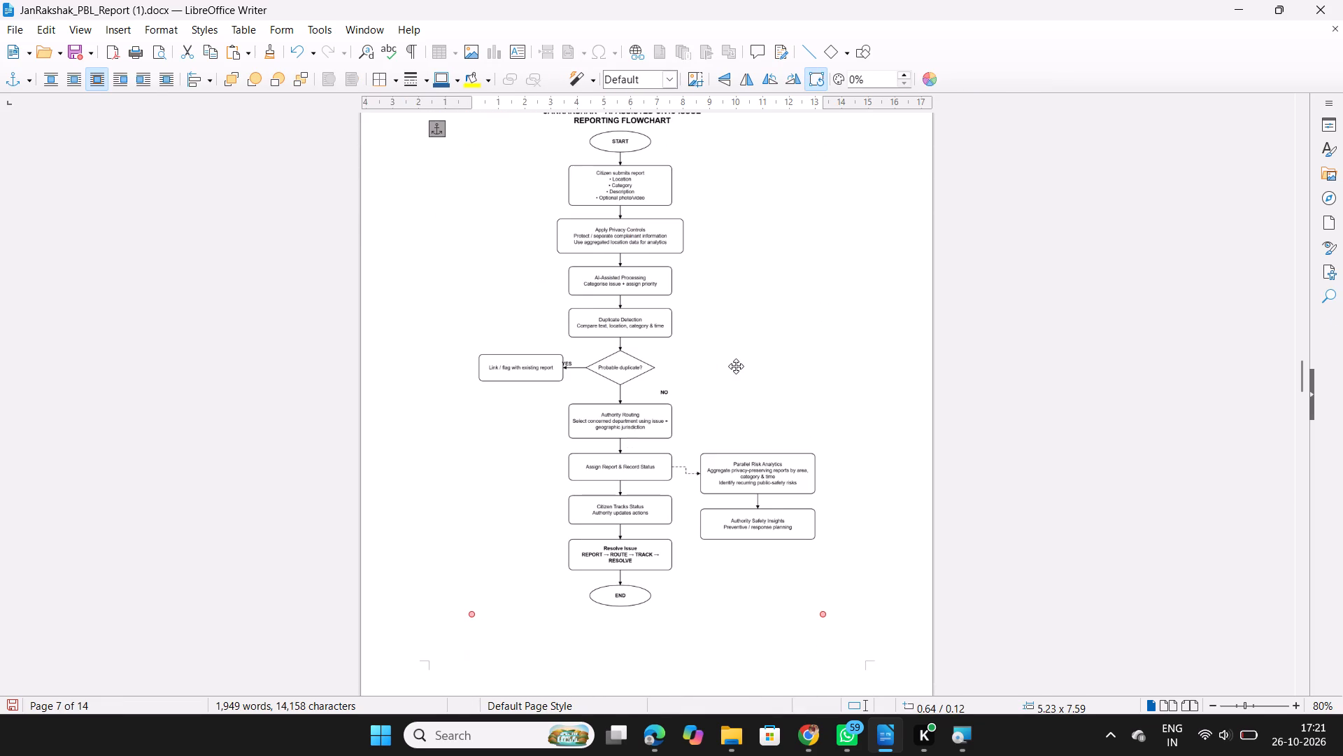
scroll(737, 356, "up", 5, "ctrl")
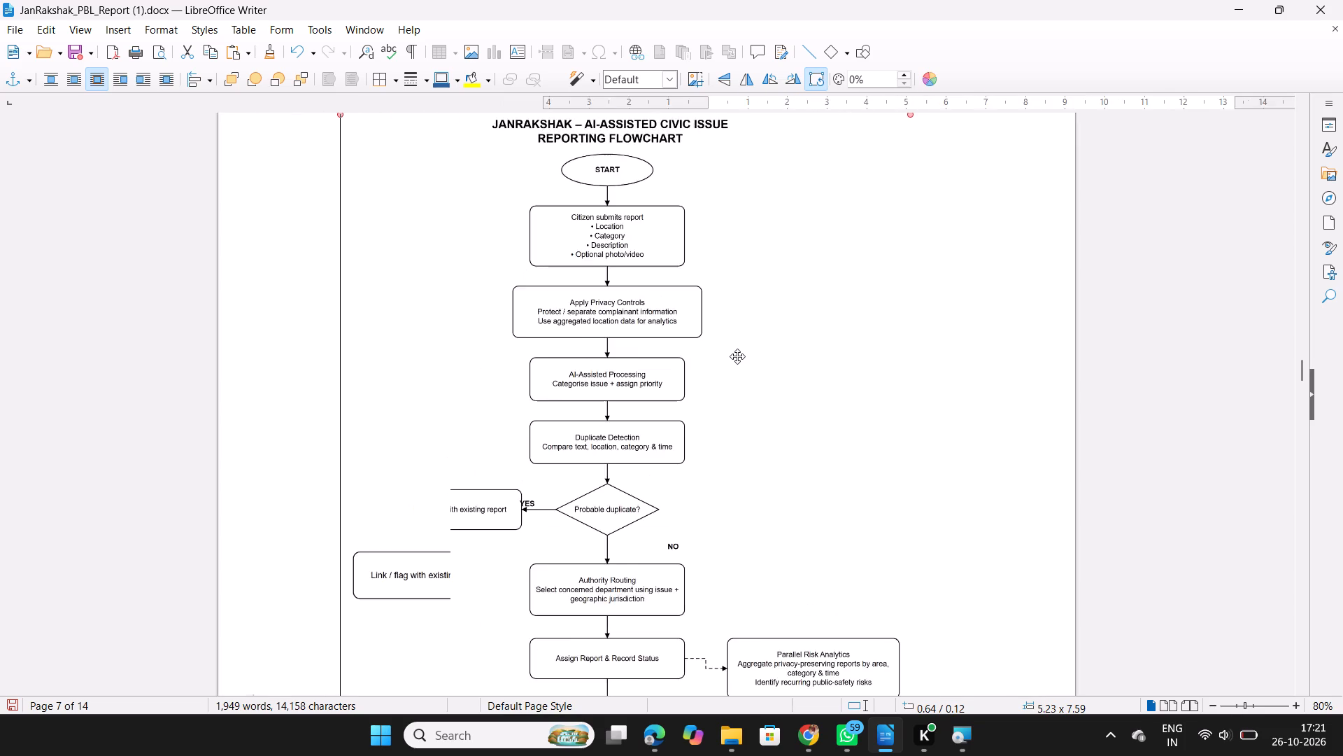
Review the layout from the reporting flowchart through the module descriptions and lifecycle diagram to the Proposed Algorithm section.
scroll(737, 356, "down", 6, "ctrl")
scroll(737, 356, "down", 1)
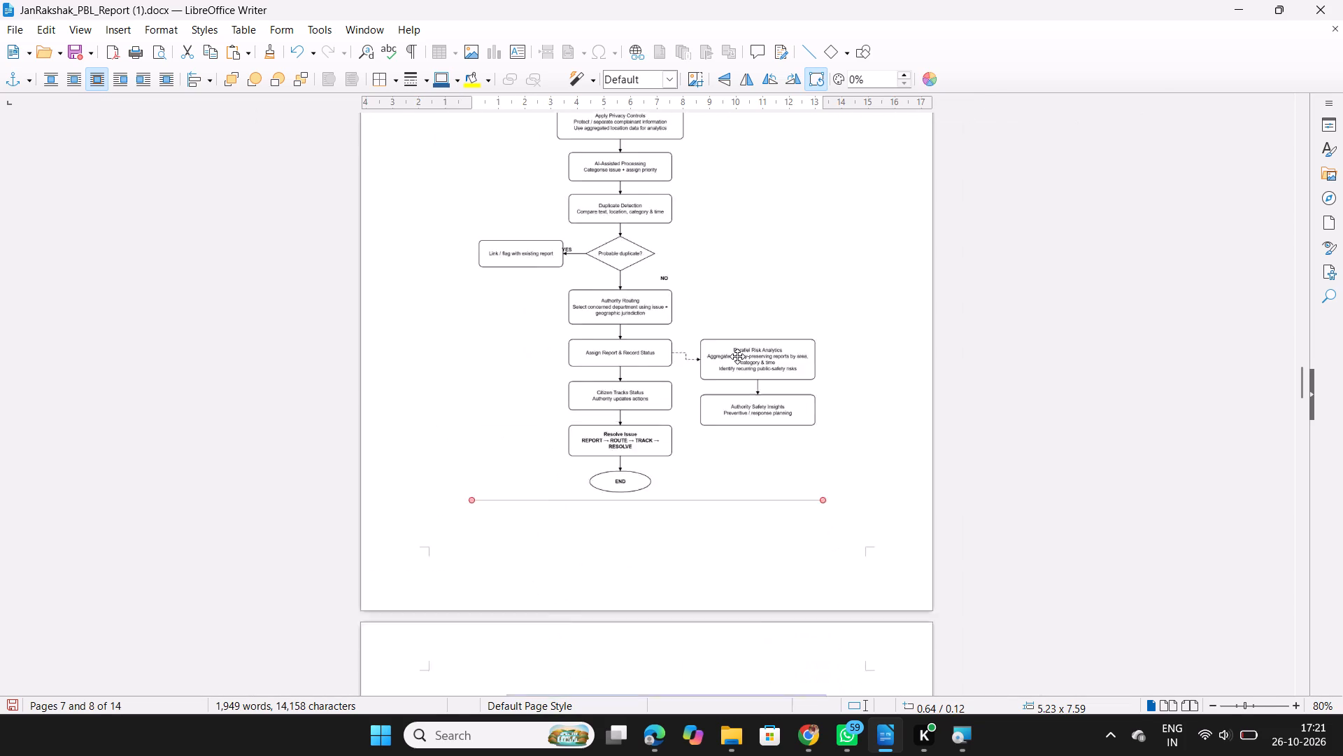
scroll(737, 356, "down", 4)
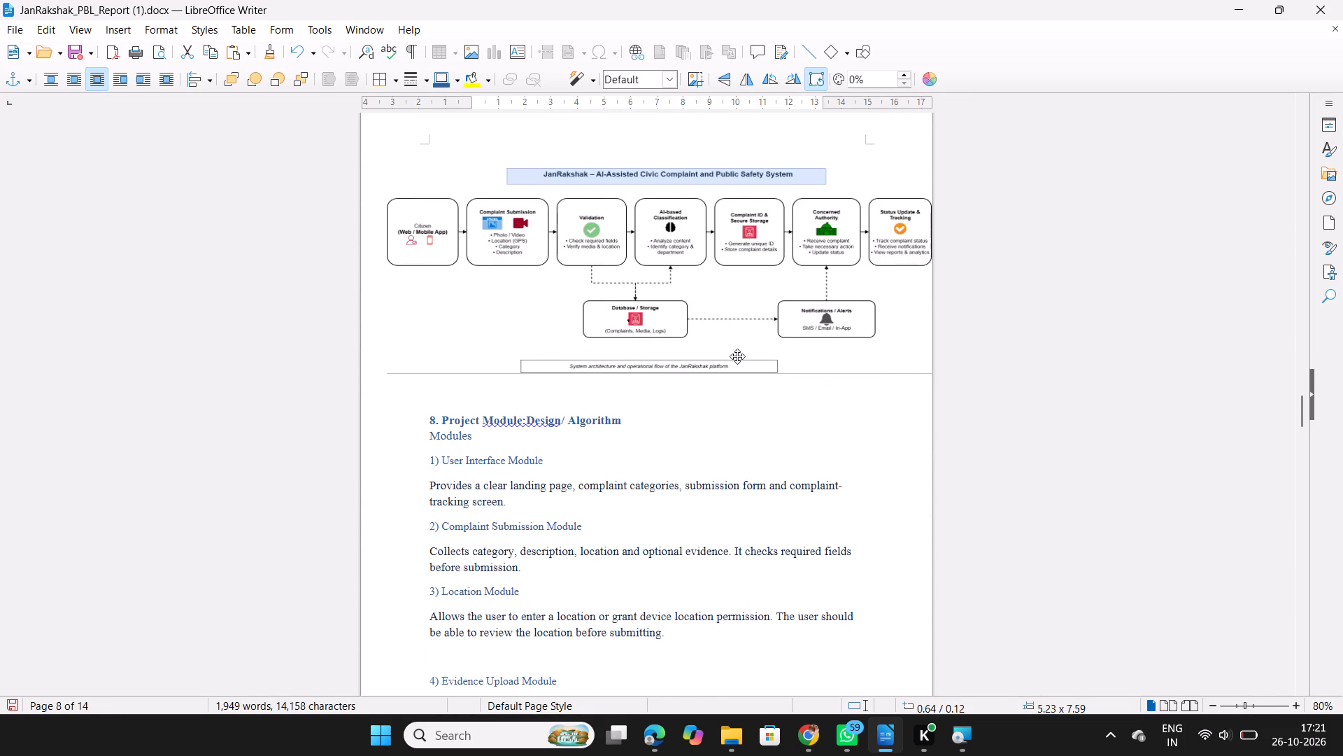
scroll(737, 356, "down", 4)
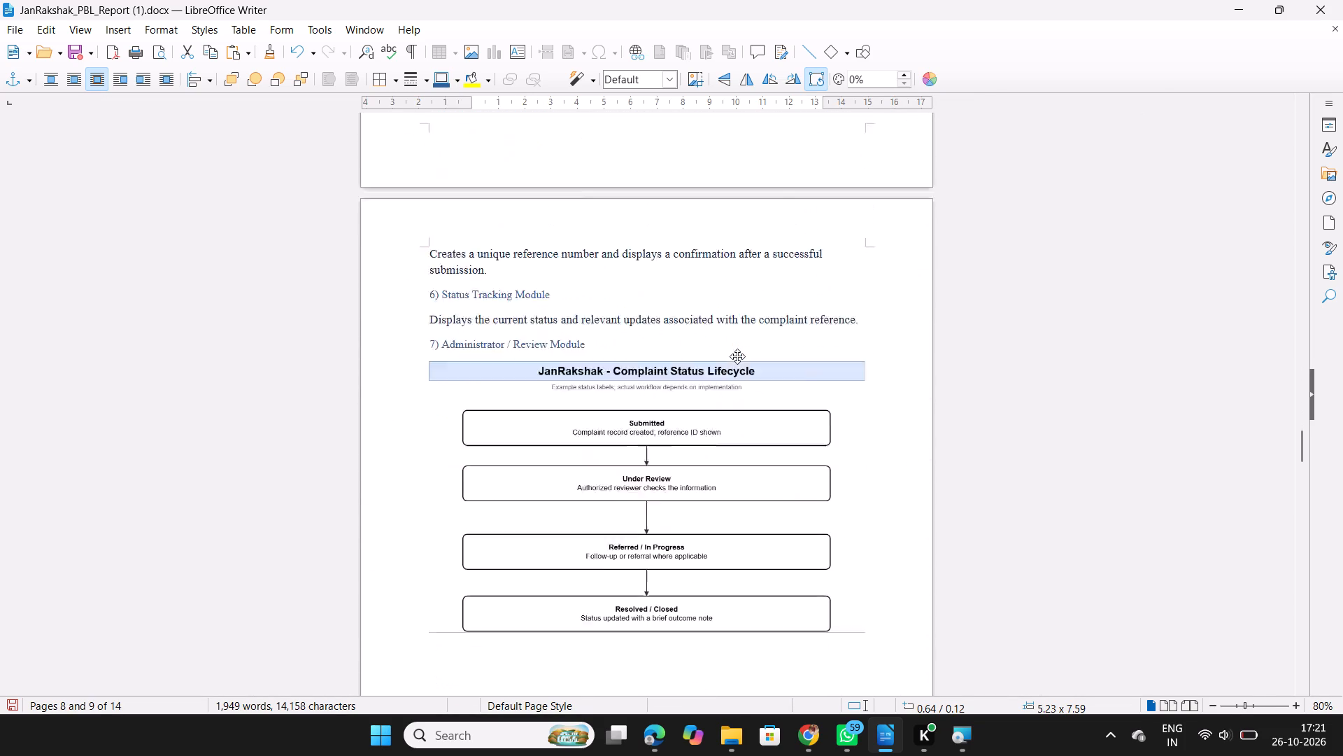
scroll(737, 356, "down", 4)
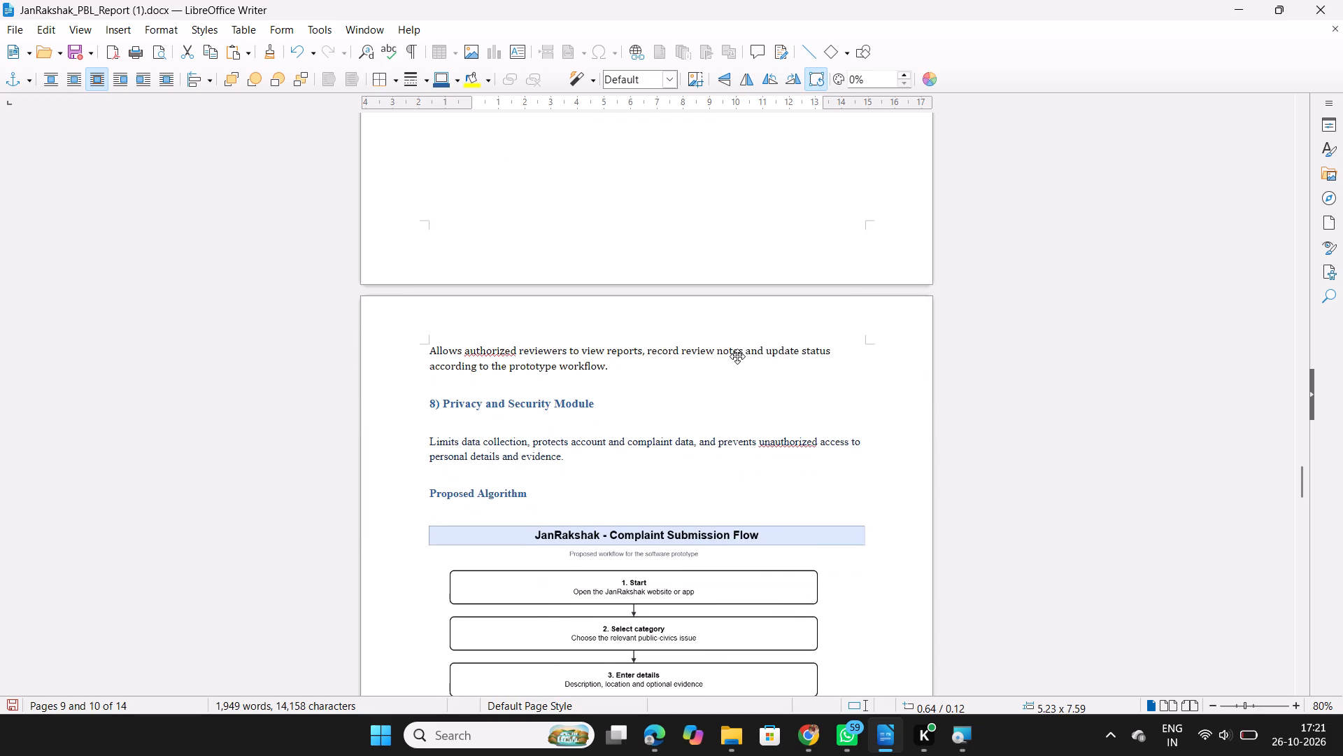
Join the "Allows authorized reviewers" paragraph to the blank text area beneath the lifecycle diagram on the preceding page.
scroll(737, 356, "up", 1)
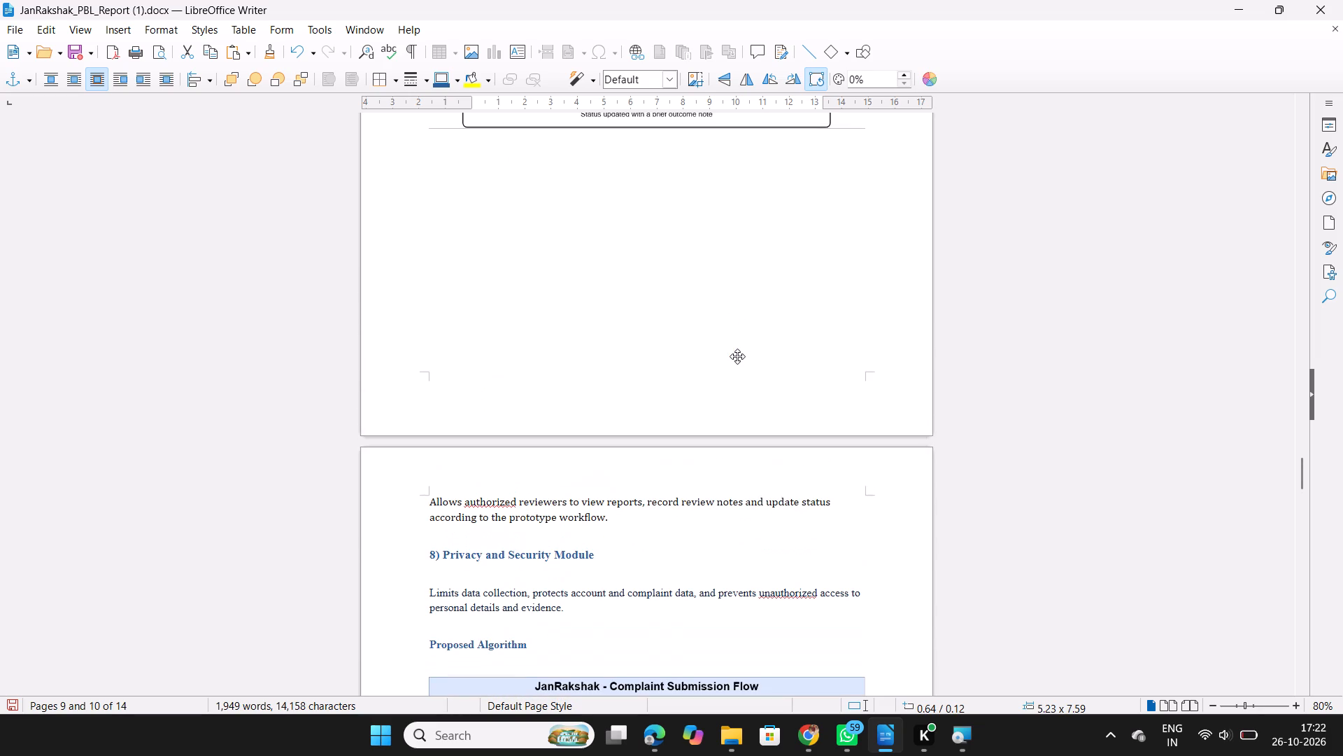
scroll(737, 356, "up", 1)
left_click(428, 477)
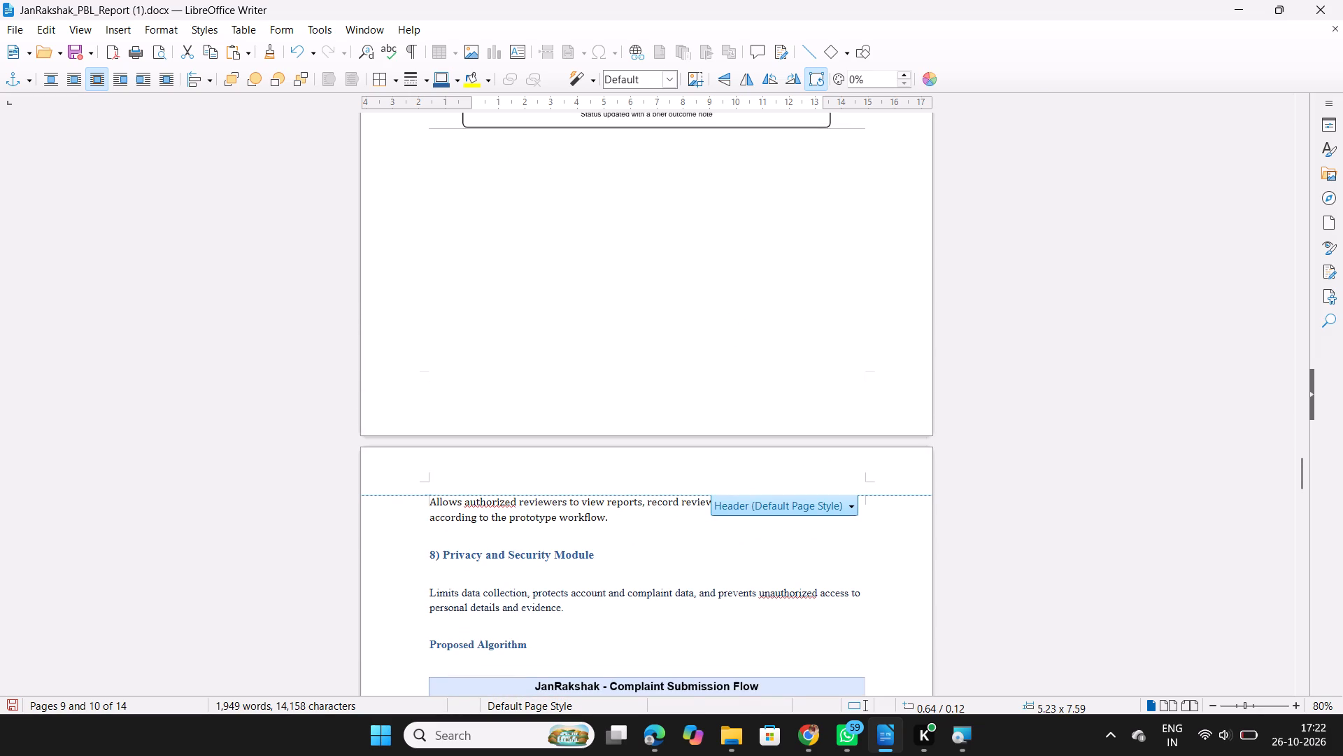
key("BackSpace")
key("BackSpace")
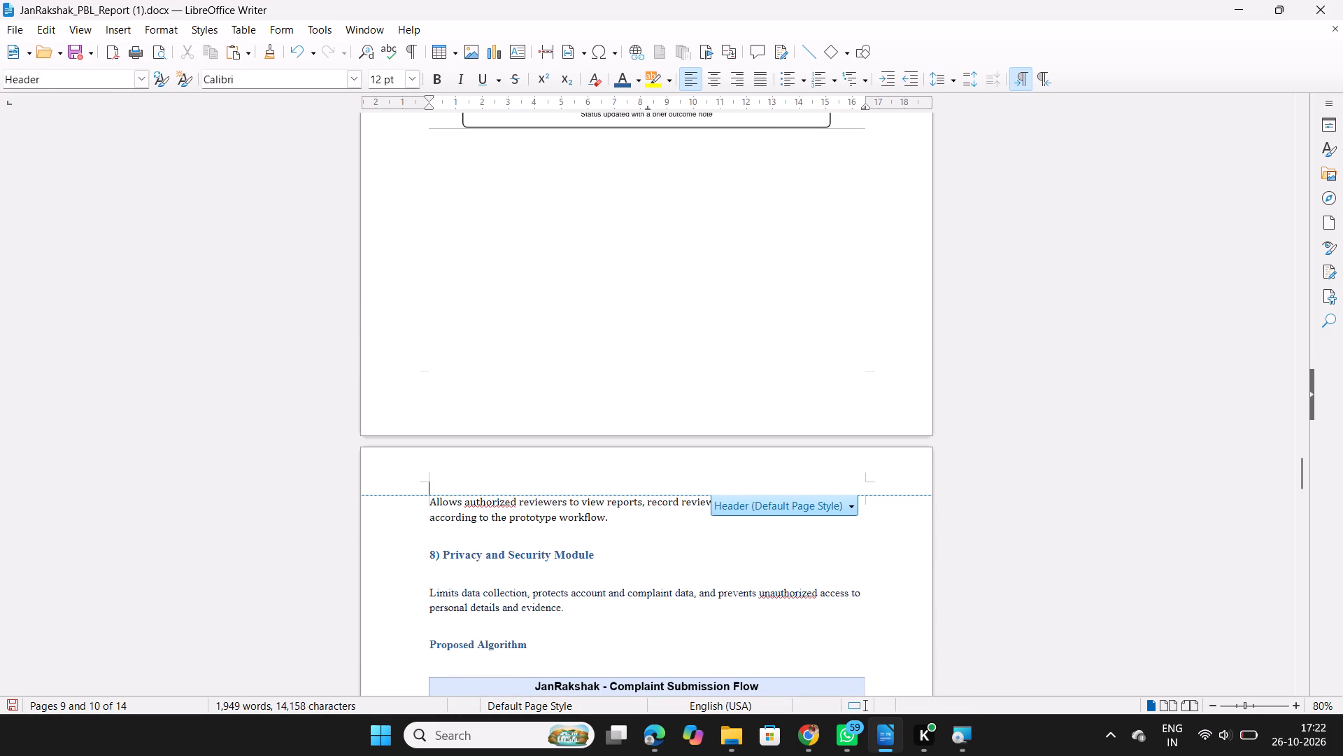
left_click(418, 503)
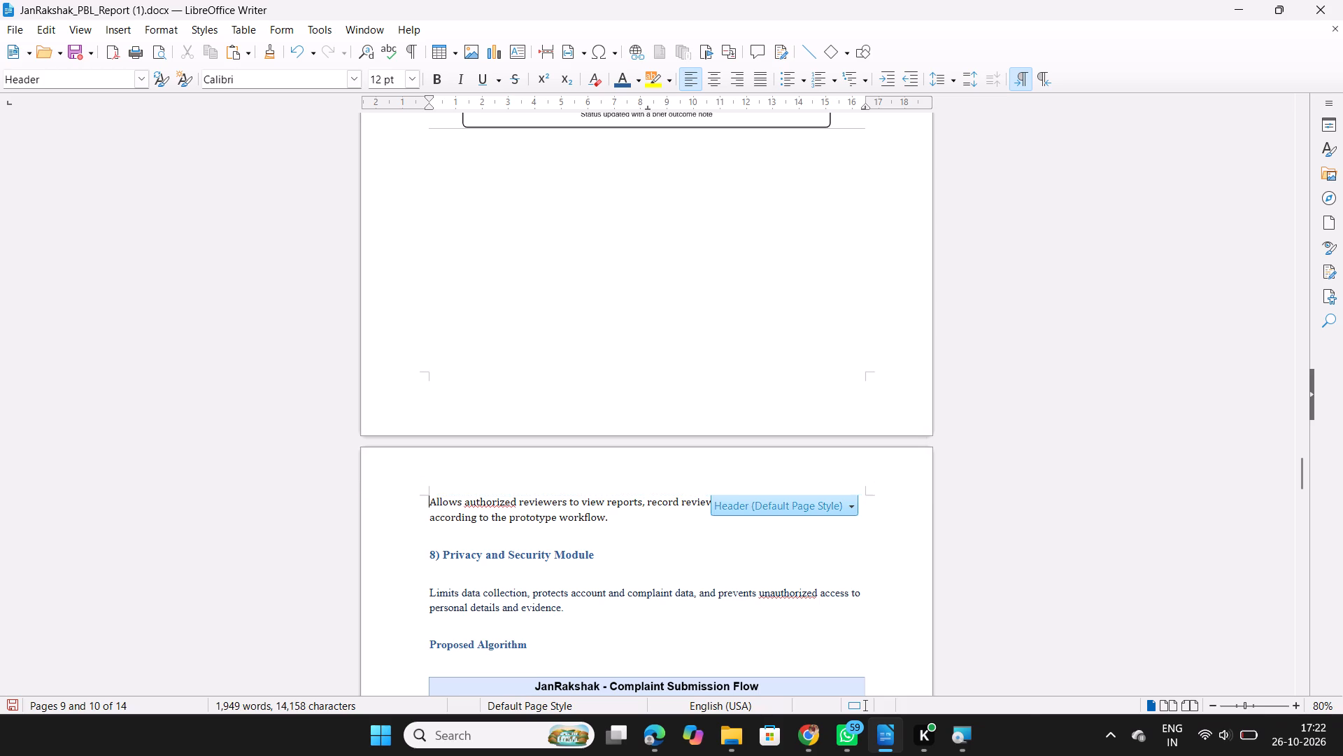
key("BackSpace")
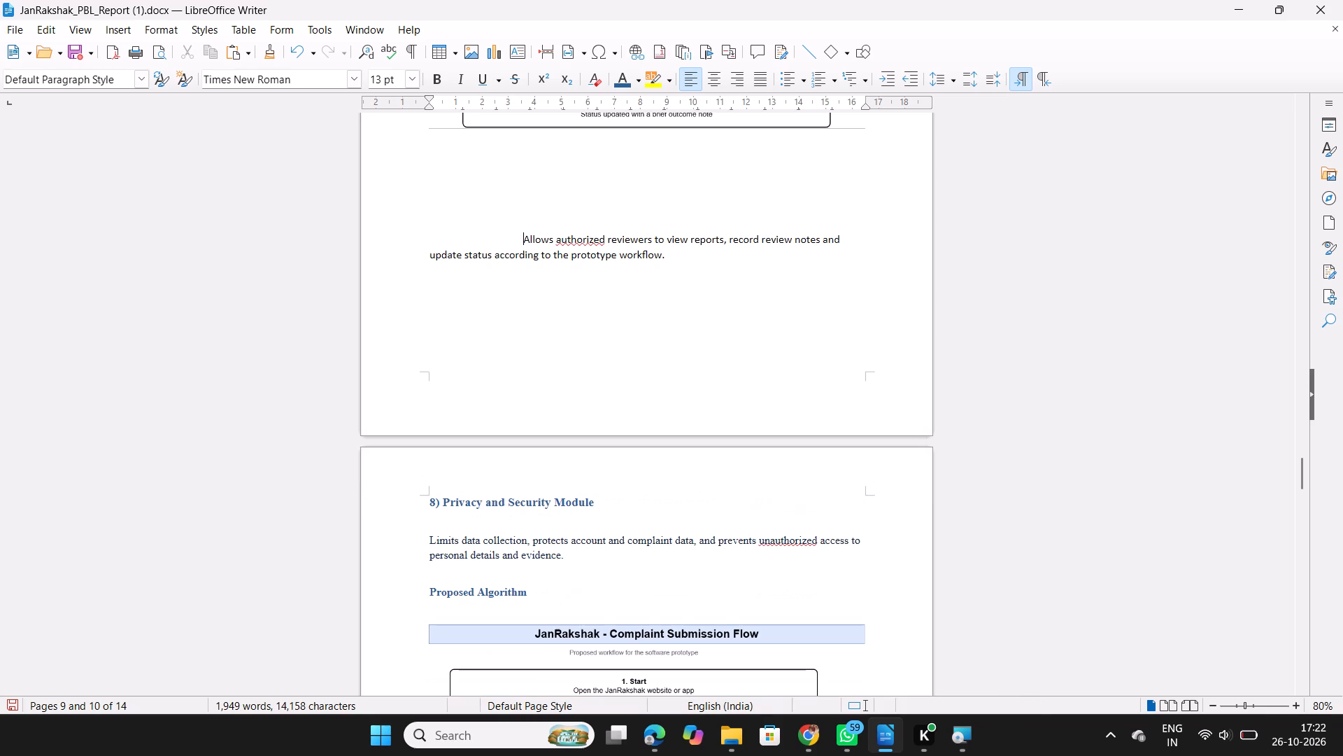
Delete the leading spaces and surplus blank lines between the lifecycle diagram and the "Allows authorized reviewers" paragraph.
key("BackSpace")
key("BackSpace")
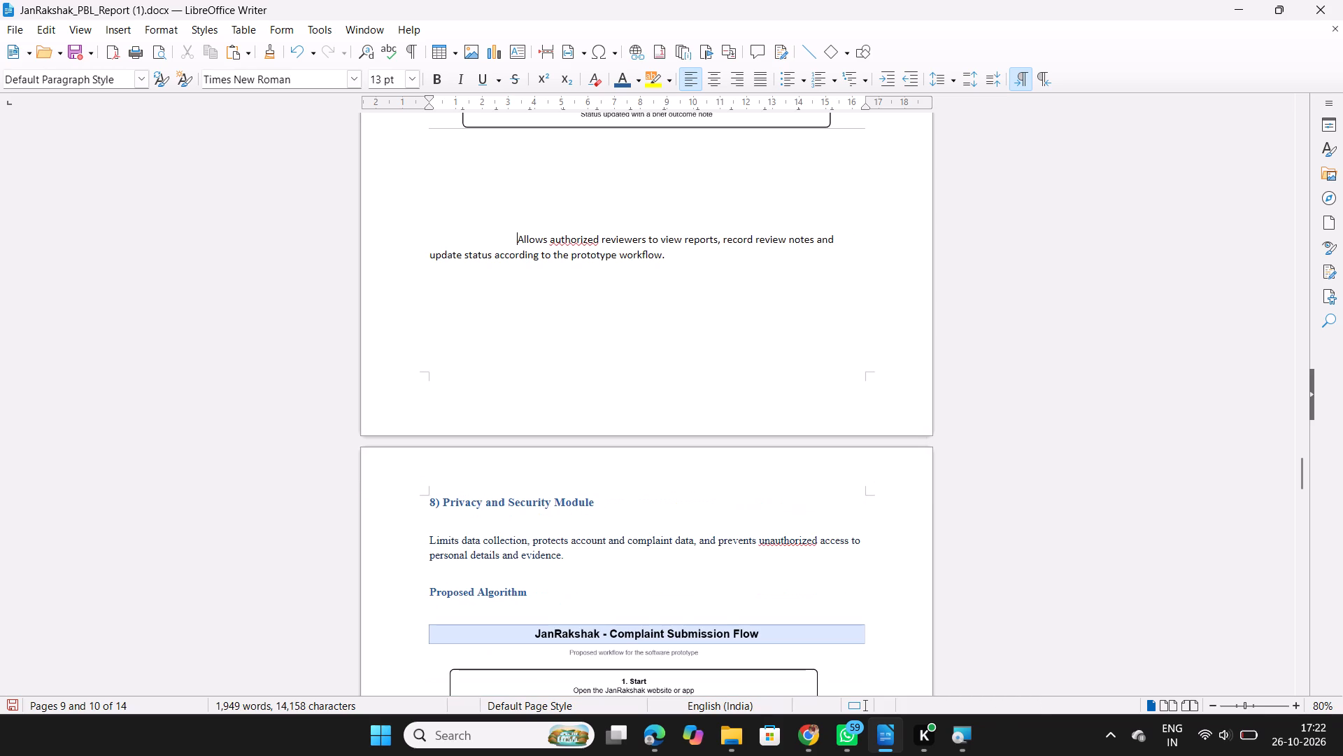
key("BackSpace")
key("BackSpace")
key("BackSpace")
key("BackSpace")
key("BackSpace")
key("BackSpace")
key("BackSpace")
key("BackSpace")
key("BackSpace")
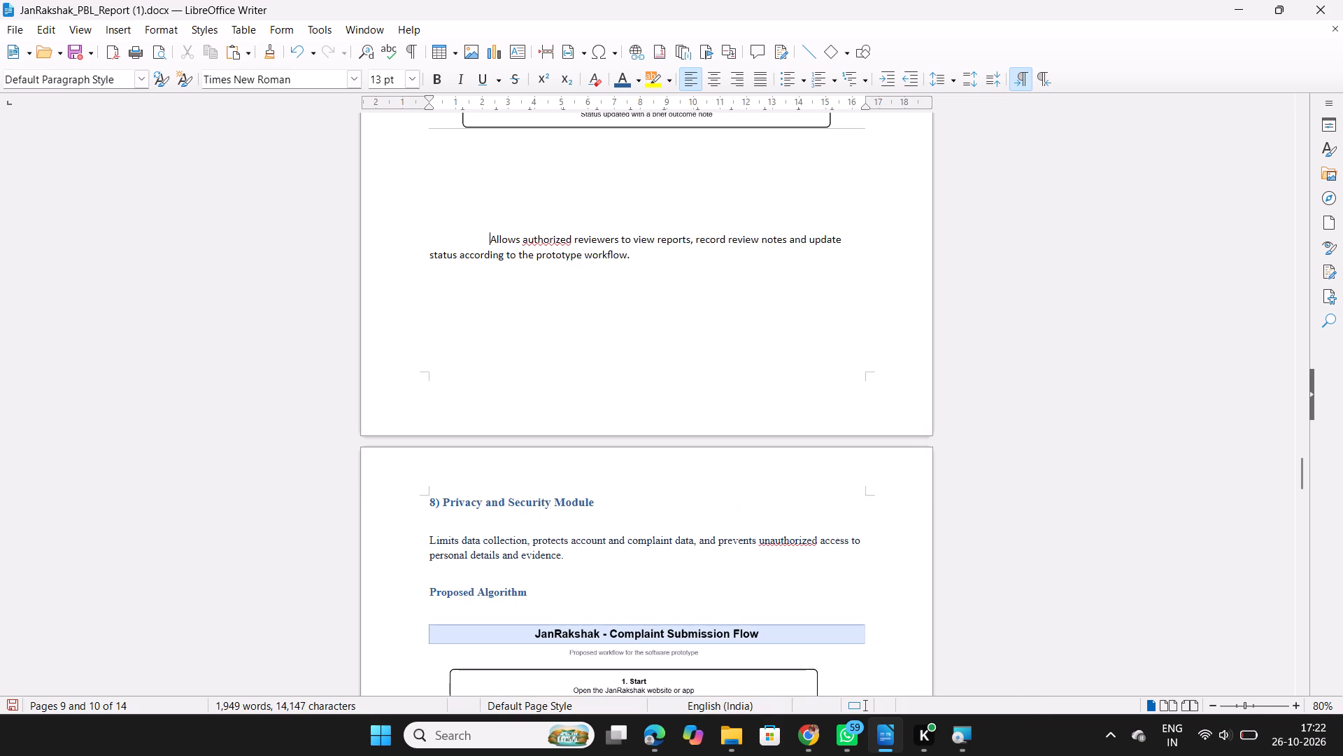
key("BackSpace")
key("BackSpace")
key("BackSpace")
key("BackSpace")
key("BackSpace")
key("BackSpace")
key("BackSpace")
key("BackSpace")
key("BackSpace")
key("BackSpace")
key("BackSpace")
key("BackSpace")
key("BackSpace")
key("BackSpace")
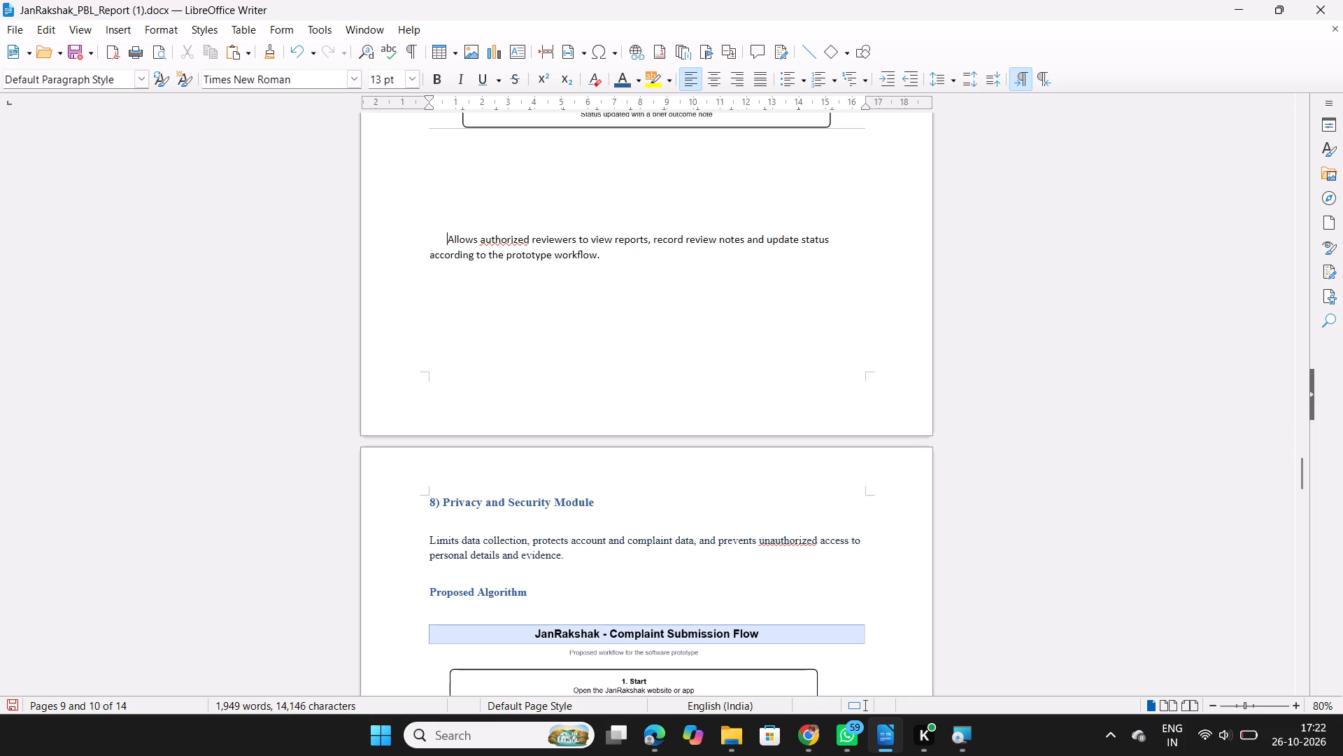
key("BackSpace")
key("BackSpace")
key("BackSpace")
key("BackSpace")
key("BackSpace")
key("BackSpace")
key("BackSpace")
key("BackSpace")
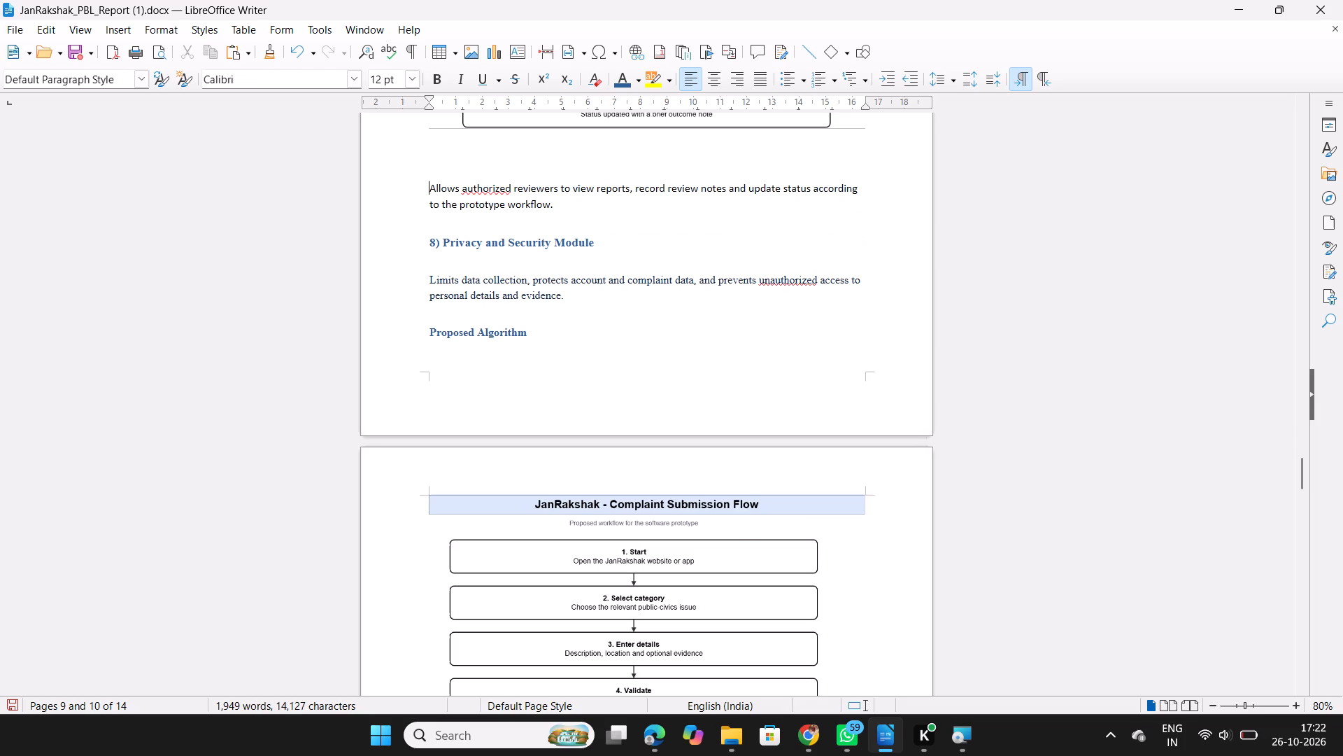
key("BackSpace")
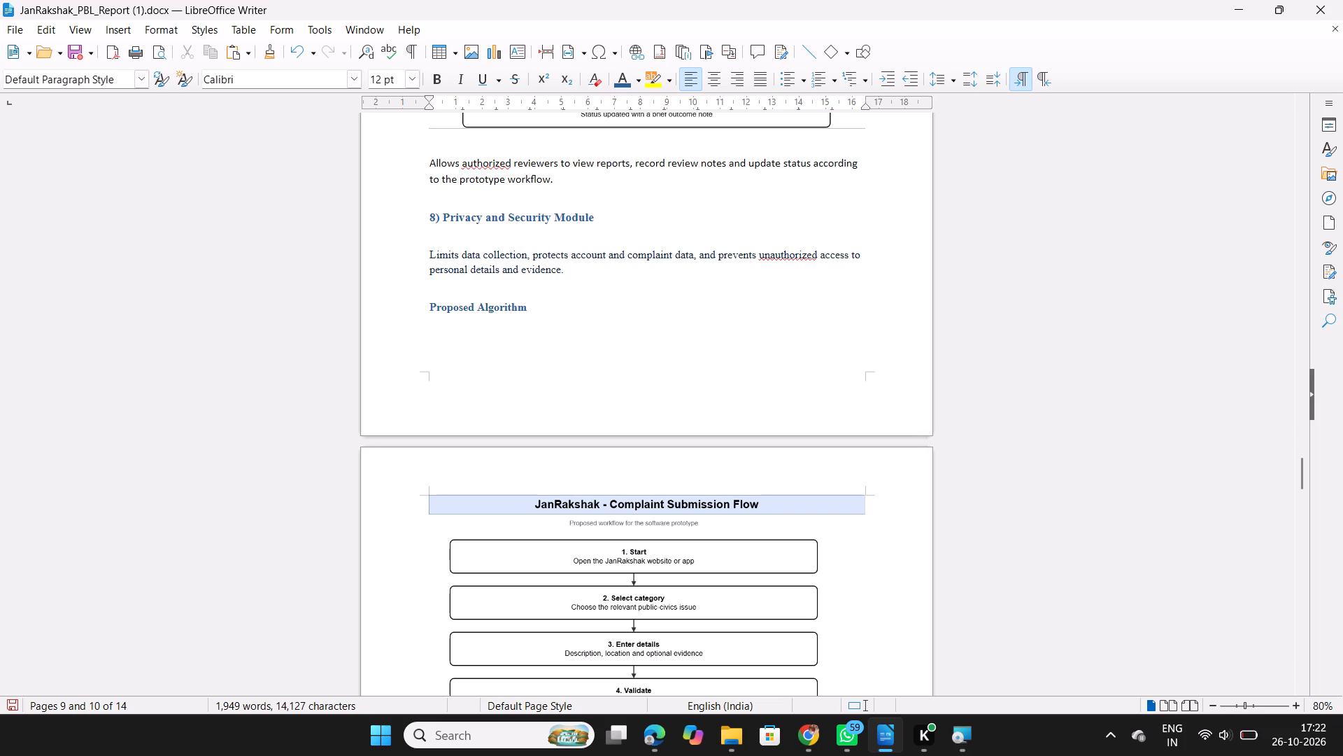
Insert one blank line between the lifecycle diagram and the "Allows authorized reviewers" paragraph.
key("Return")
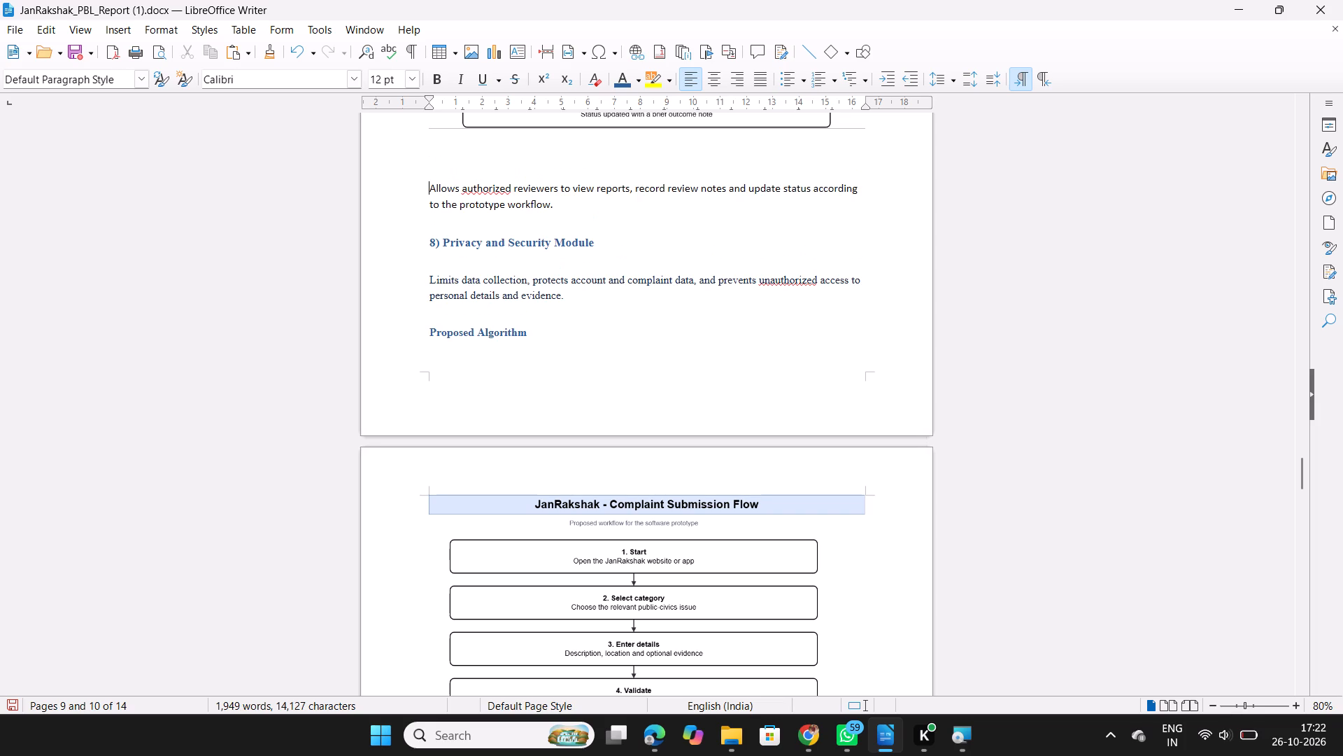
key("Return")
key("BackSpace")
Insert two line breaks after the Privacy and Security Module paragraph to push the Proposed Algorithm heading onto the Complaint Submission Flow page.
scroll(407, 159, "up", 1)
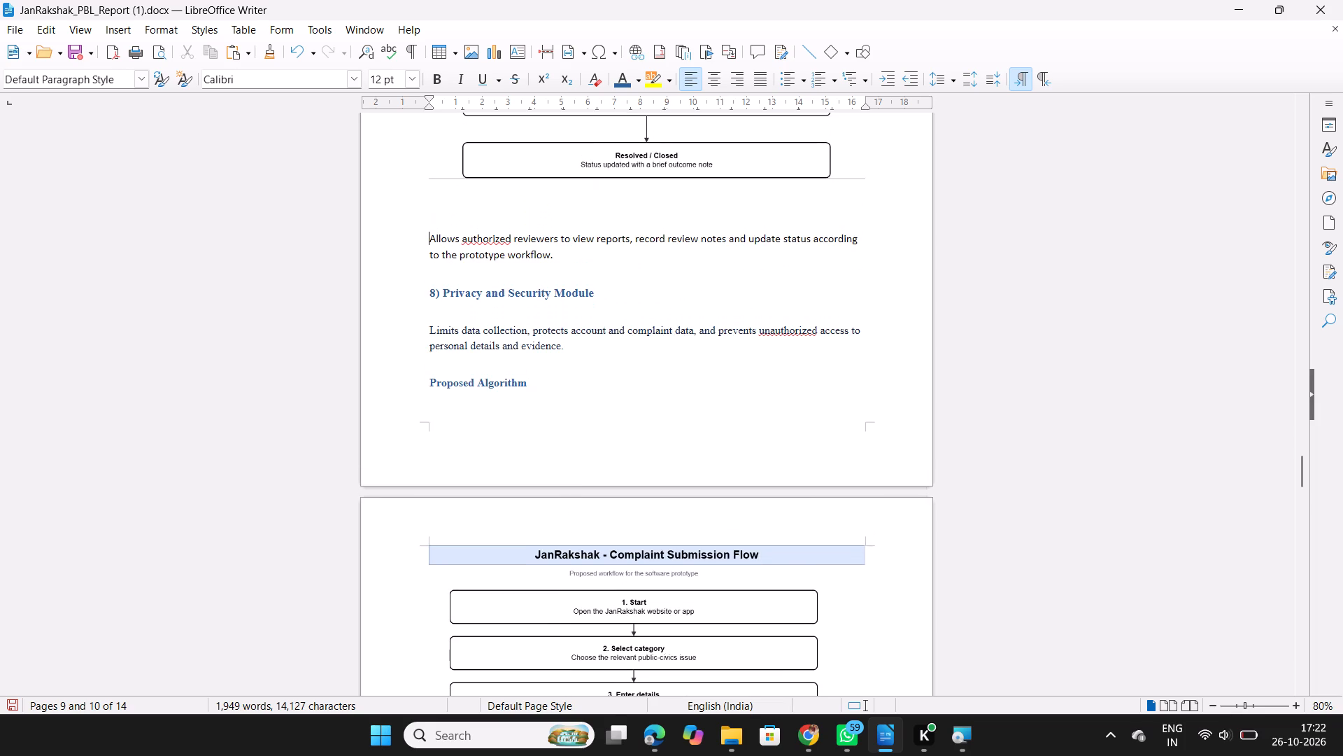
left_click(565, 349)
key("Return")
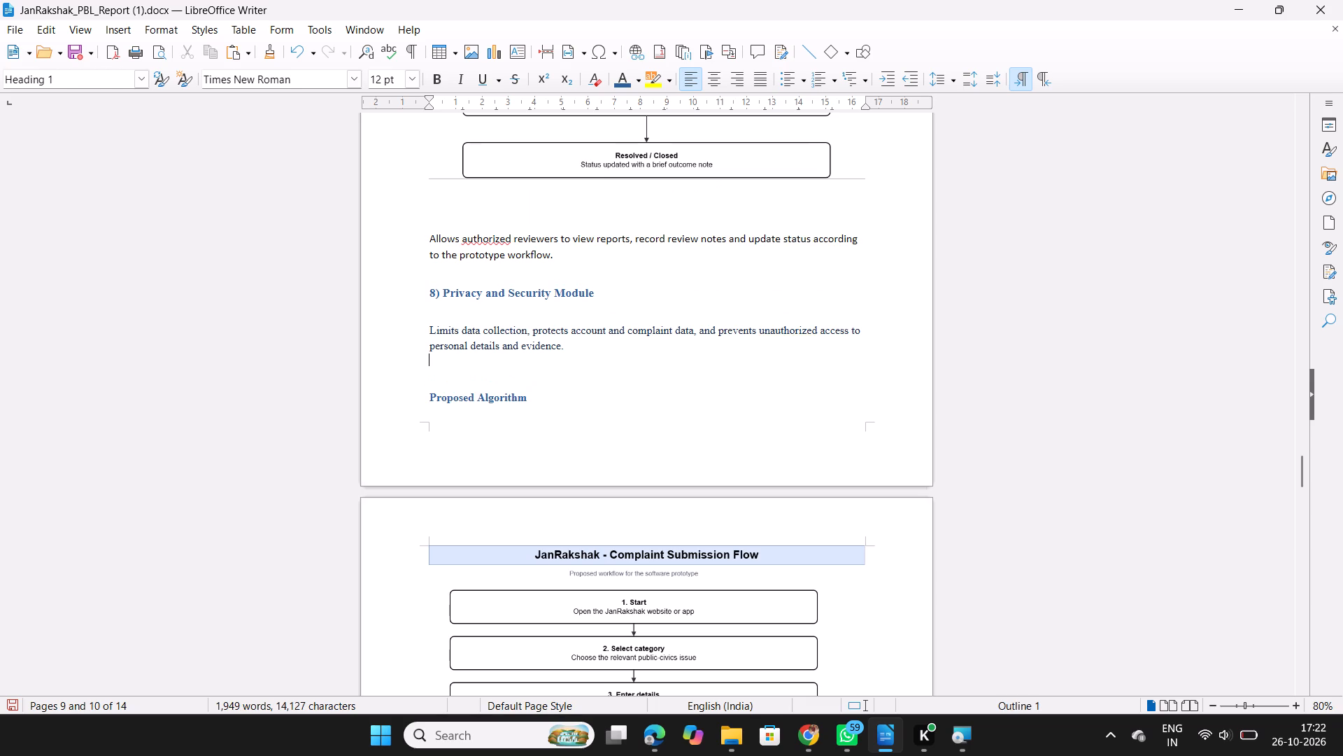
key("Return")
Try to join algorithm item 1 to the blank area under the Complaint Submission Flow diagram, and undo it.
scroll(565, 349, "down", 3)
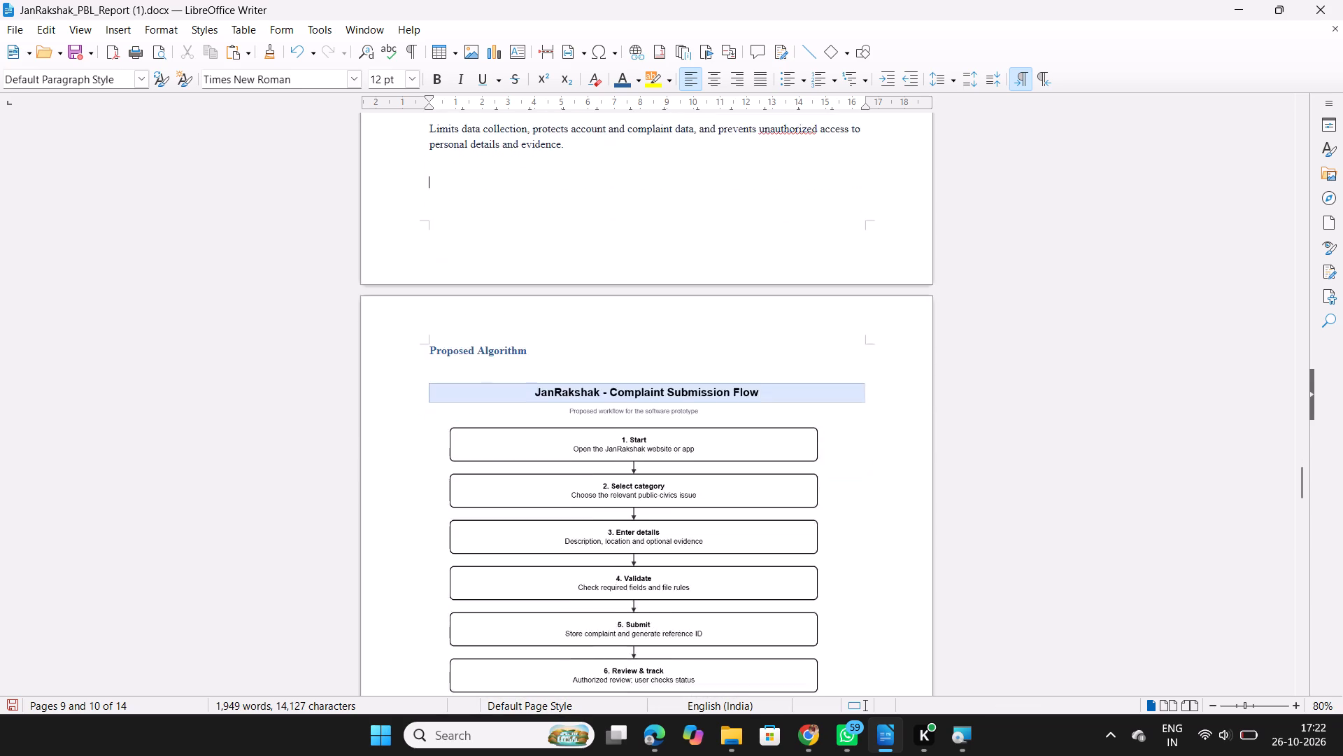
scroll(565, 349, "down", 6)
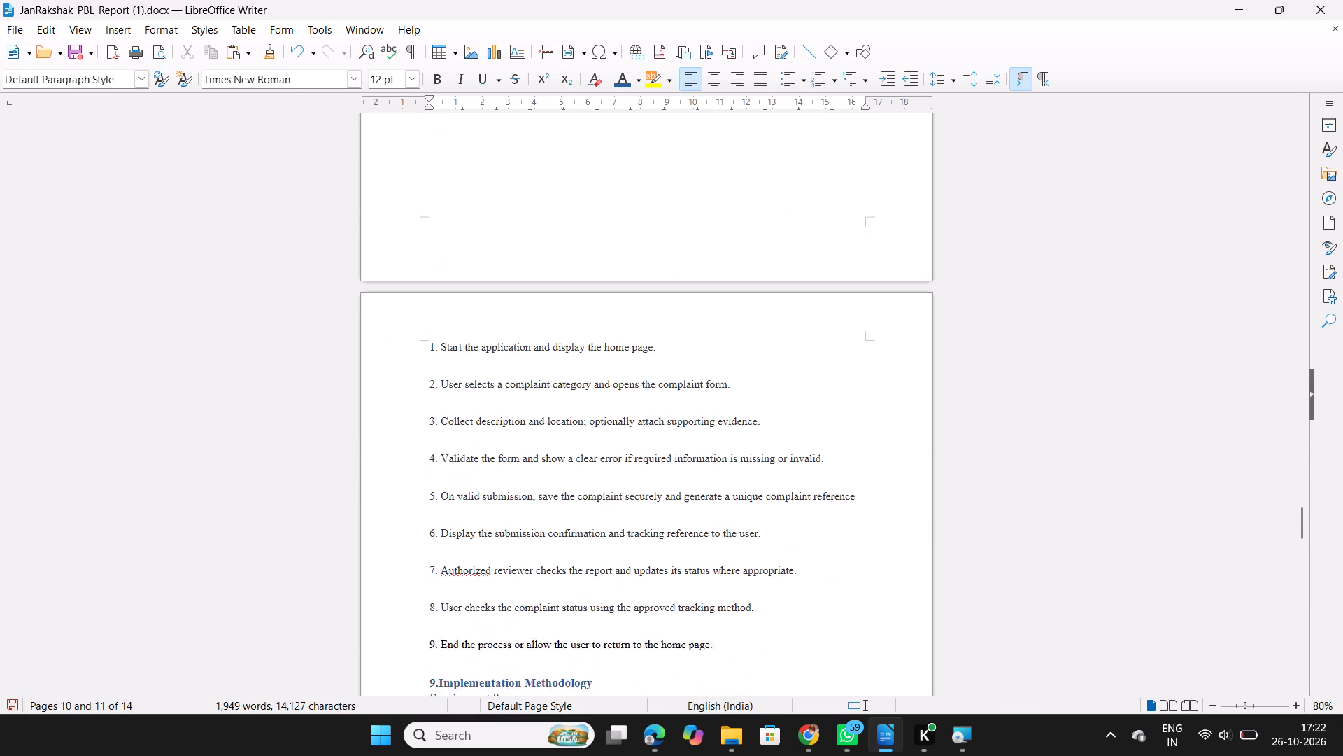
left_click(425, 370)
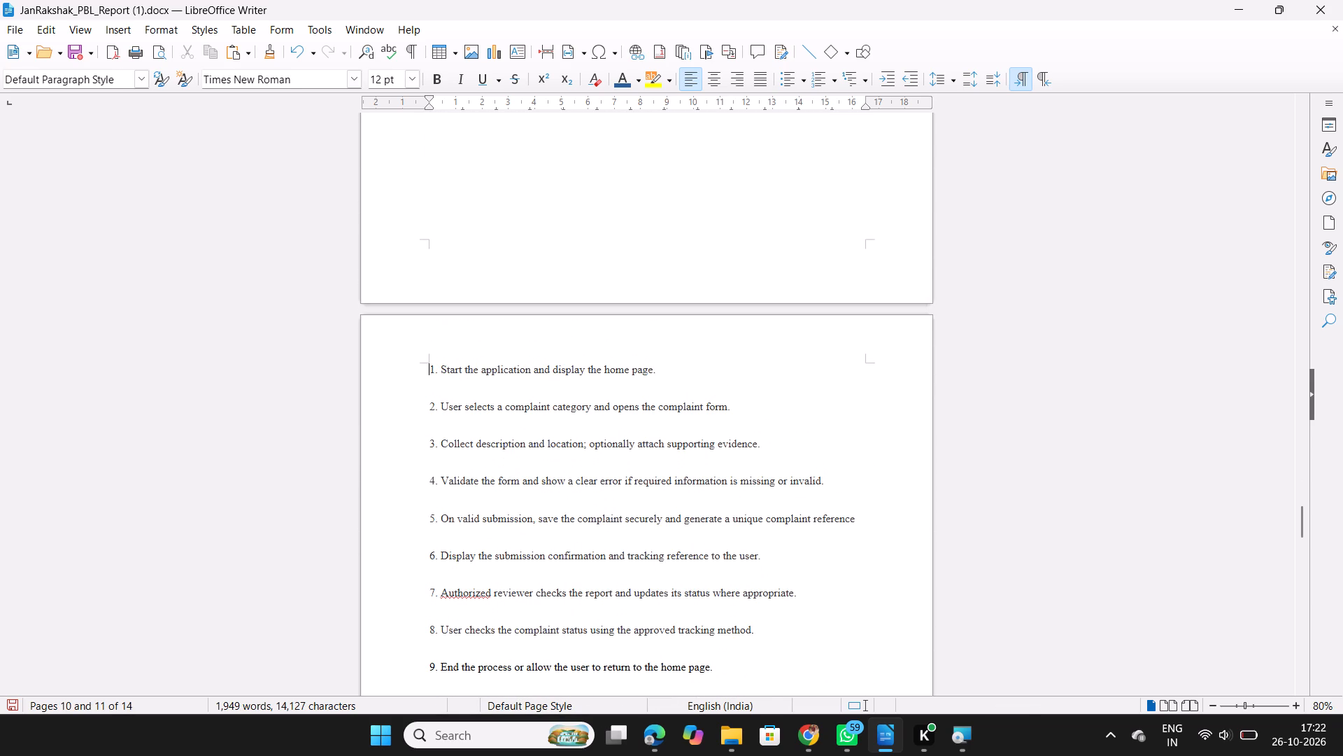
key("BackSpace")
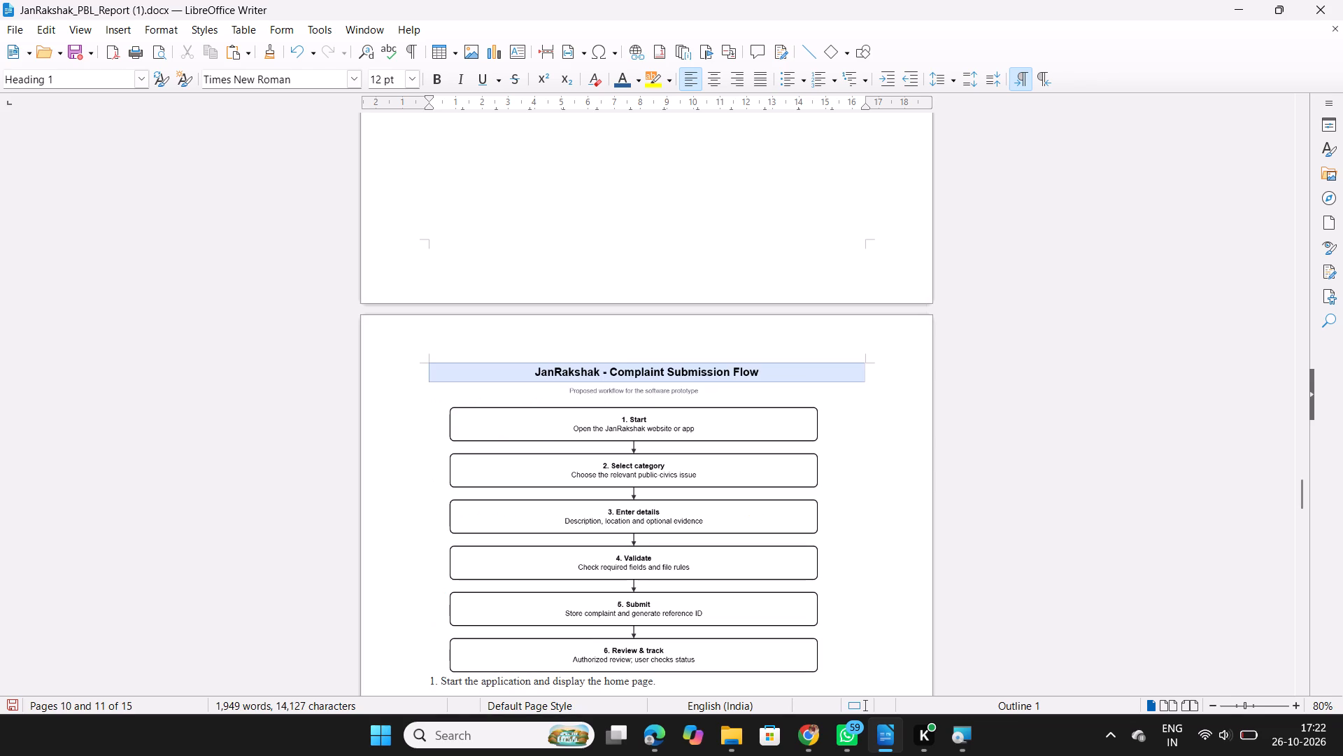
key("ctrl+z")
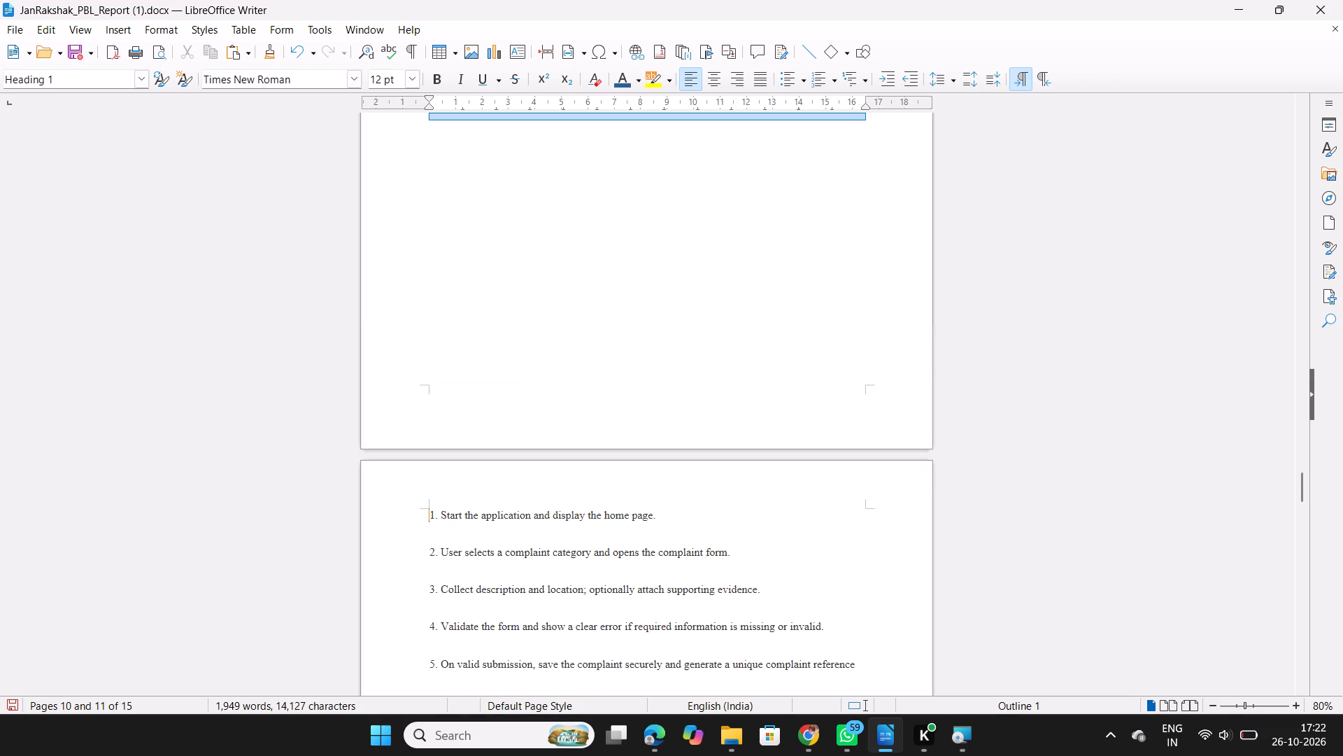
Copy algorithm items 1 to 5 into the blank area directly beneath the Complaint Submission Flow diagram.
scroll(425, 370, "up", 6)
scroll(425, 370, "down", 1)
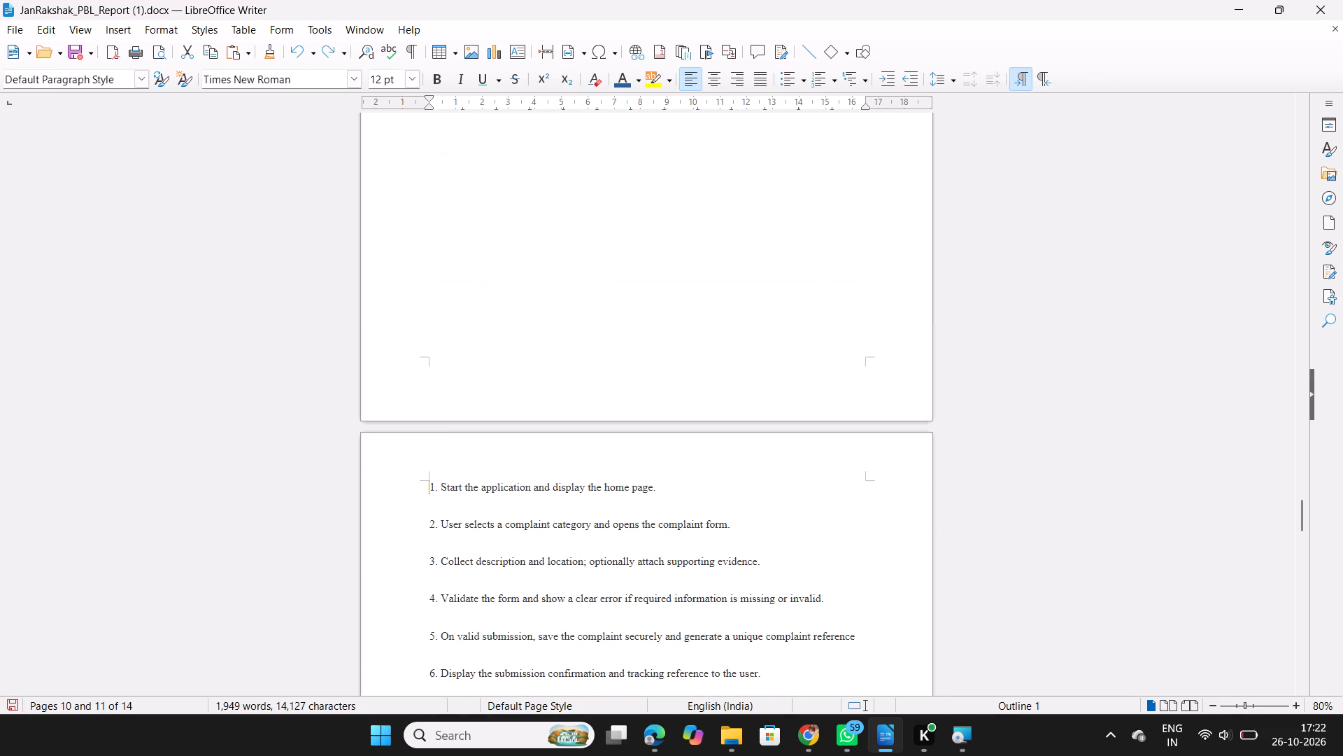
scroll(425, 370, "down", 1)
left_click(433, 156)
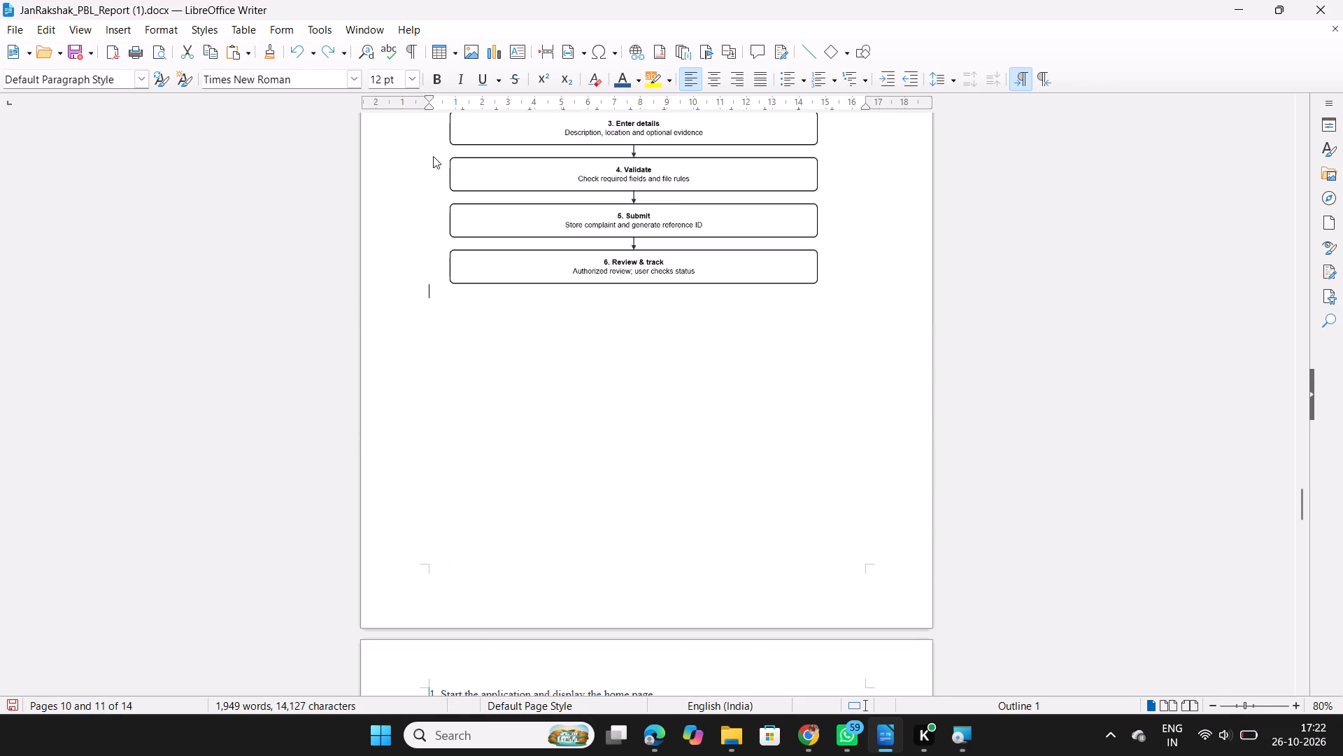
scroll(452, 356, "down", 2)
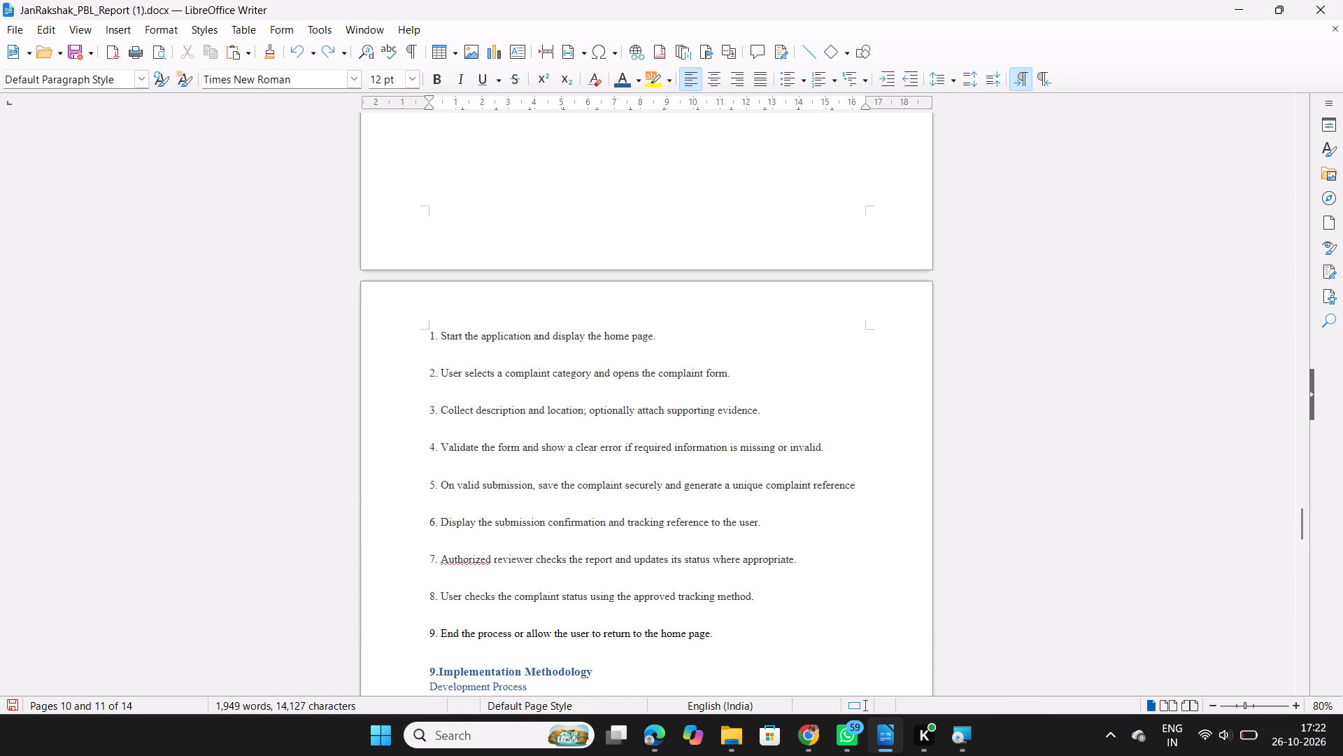
left_click_drag(420, 335, 687, 479)
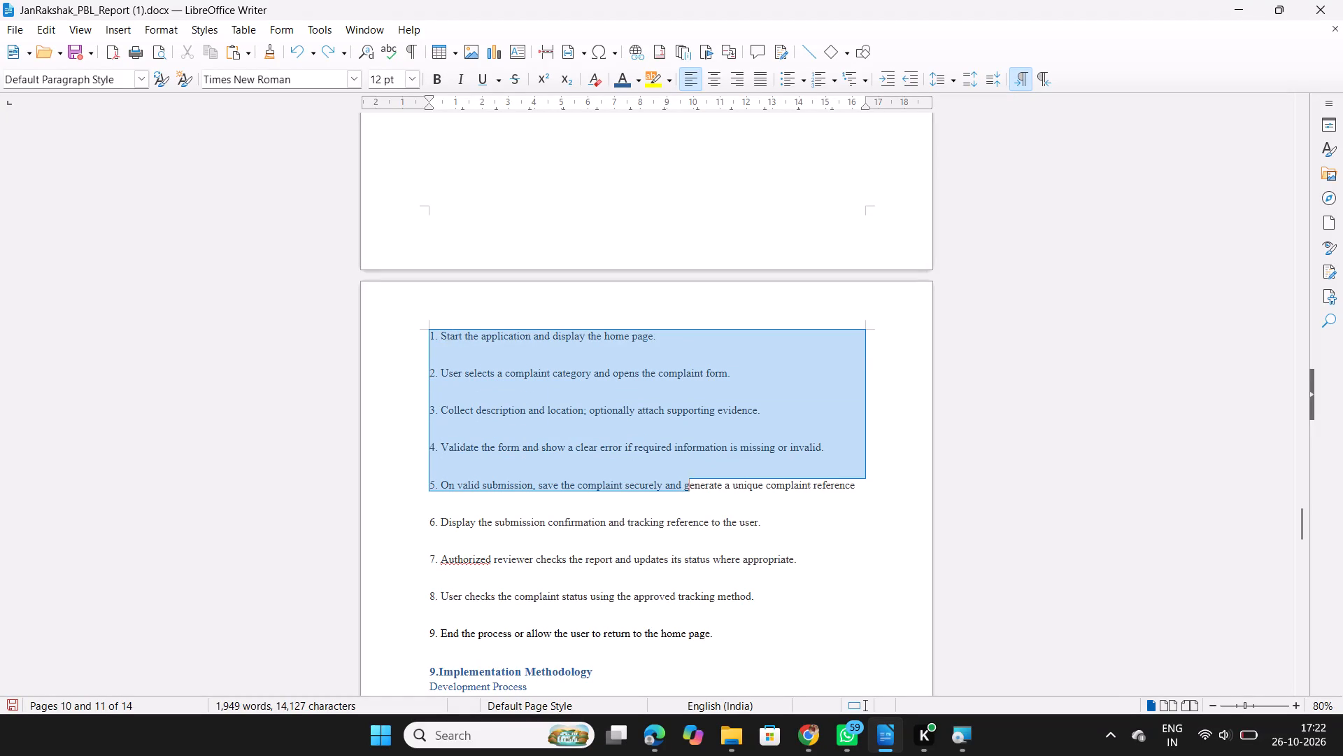
left_click_drag(687, 479, 850, 489)
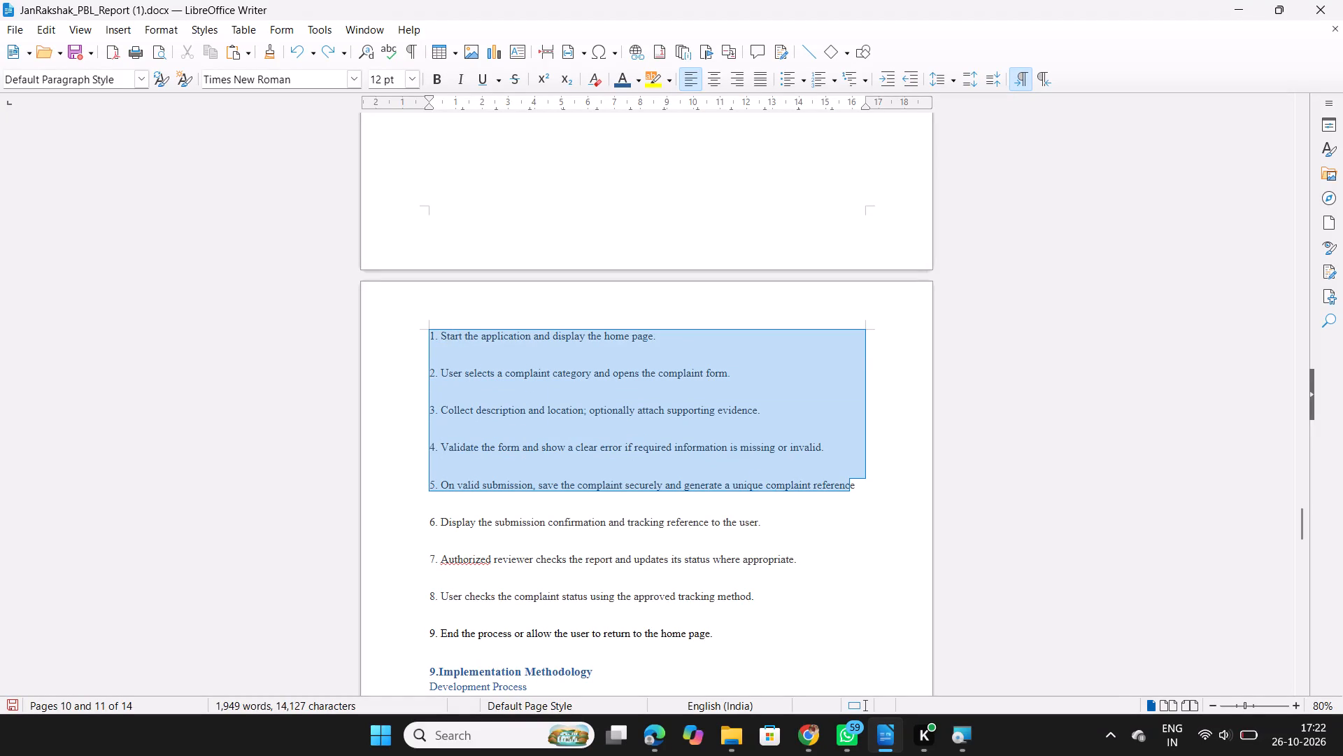
left_click_drag(850, 489, 853, 486)
scroll(566, 172, "up", 1)
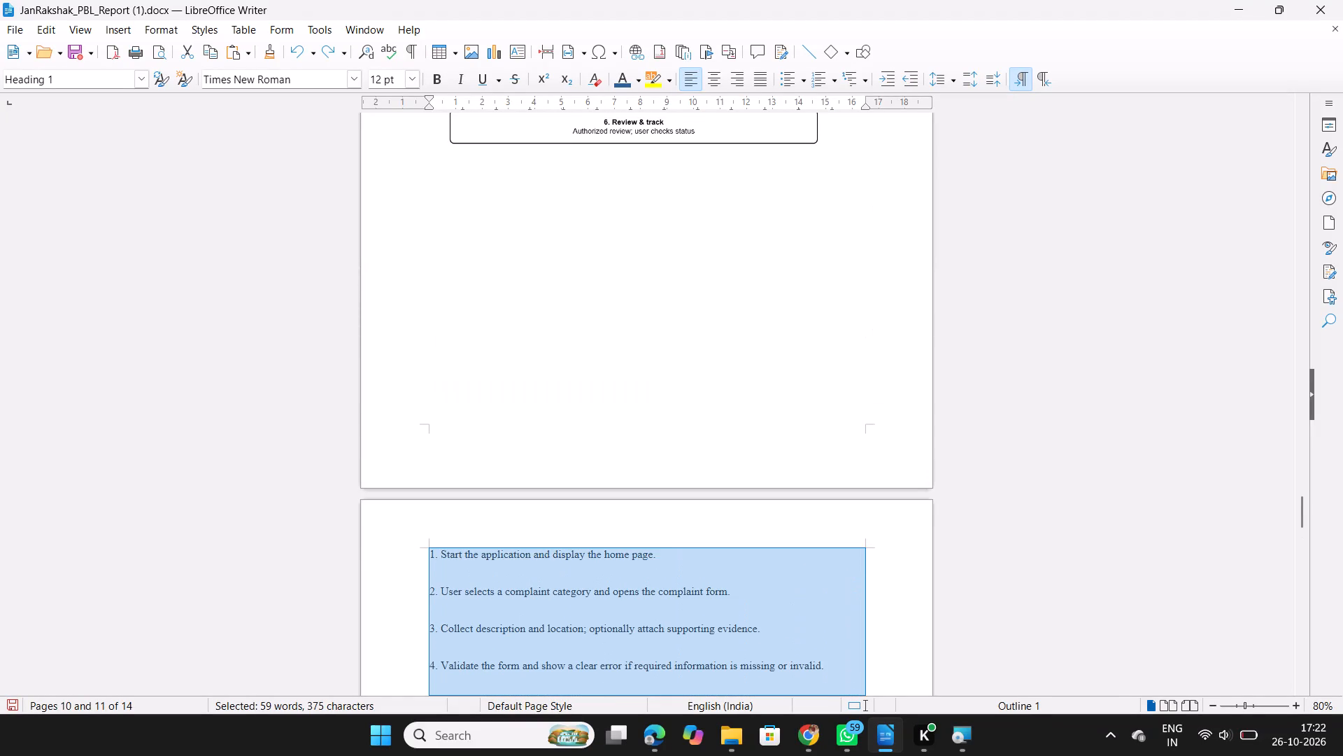
scroll(566, 172, "up", 1)
key("ctrl+c")
left_click(433, 172)
key("ctrl+v")
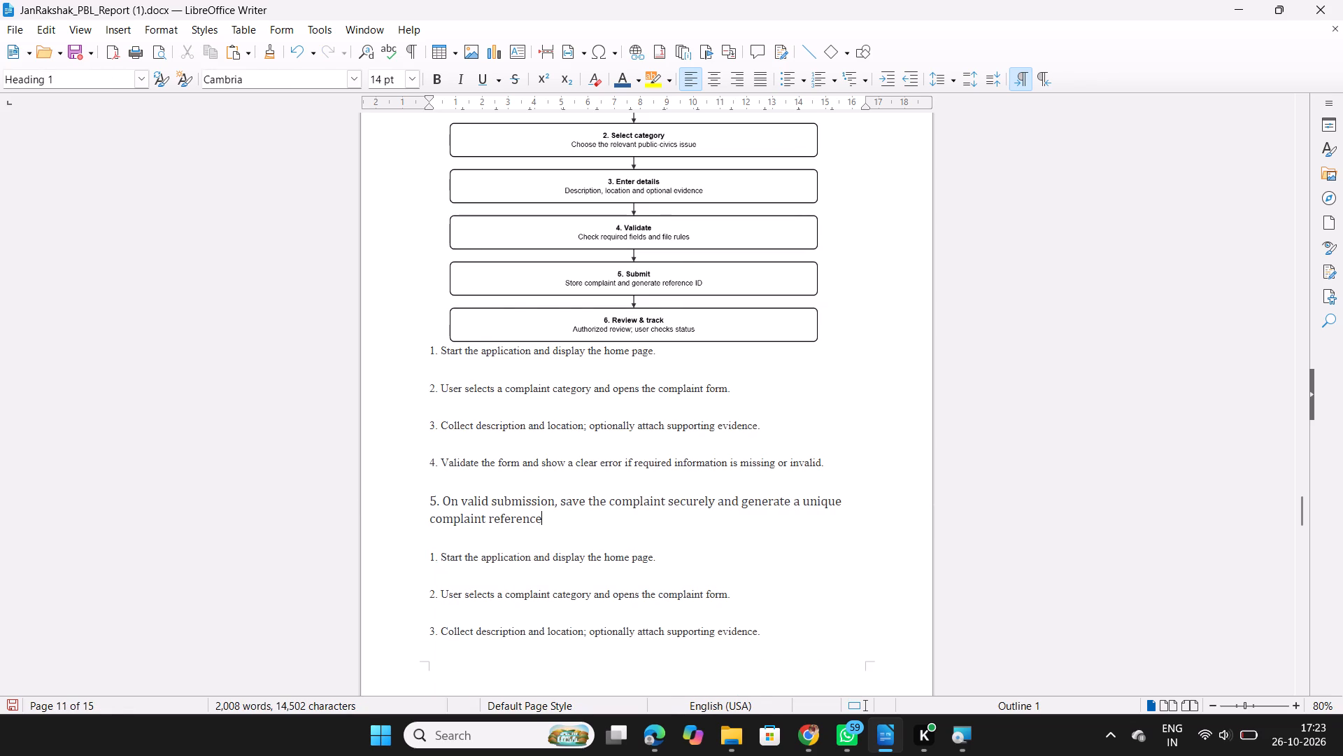
Delete the duplicate algorithm items 1 to 5 and their leftover blank lines so item 6 follows the pasted item 5.
scroll(447, 434, "down", 3)
scroll(447, 434, "up", 1)
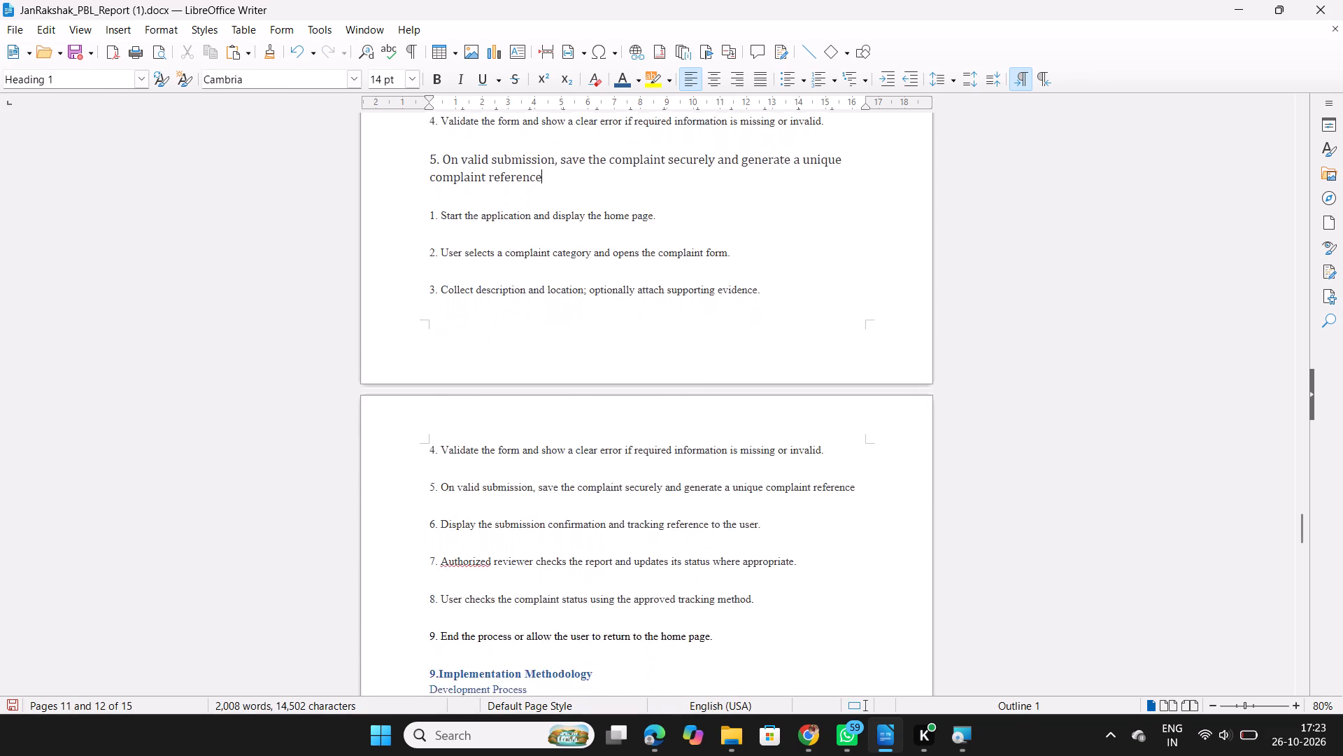
scroll(447, 434, "up", 2)
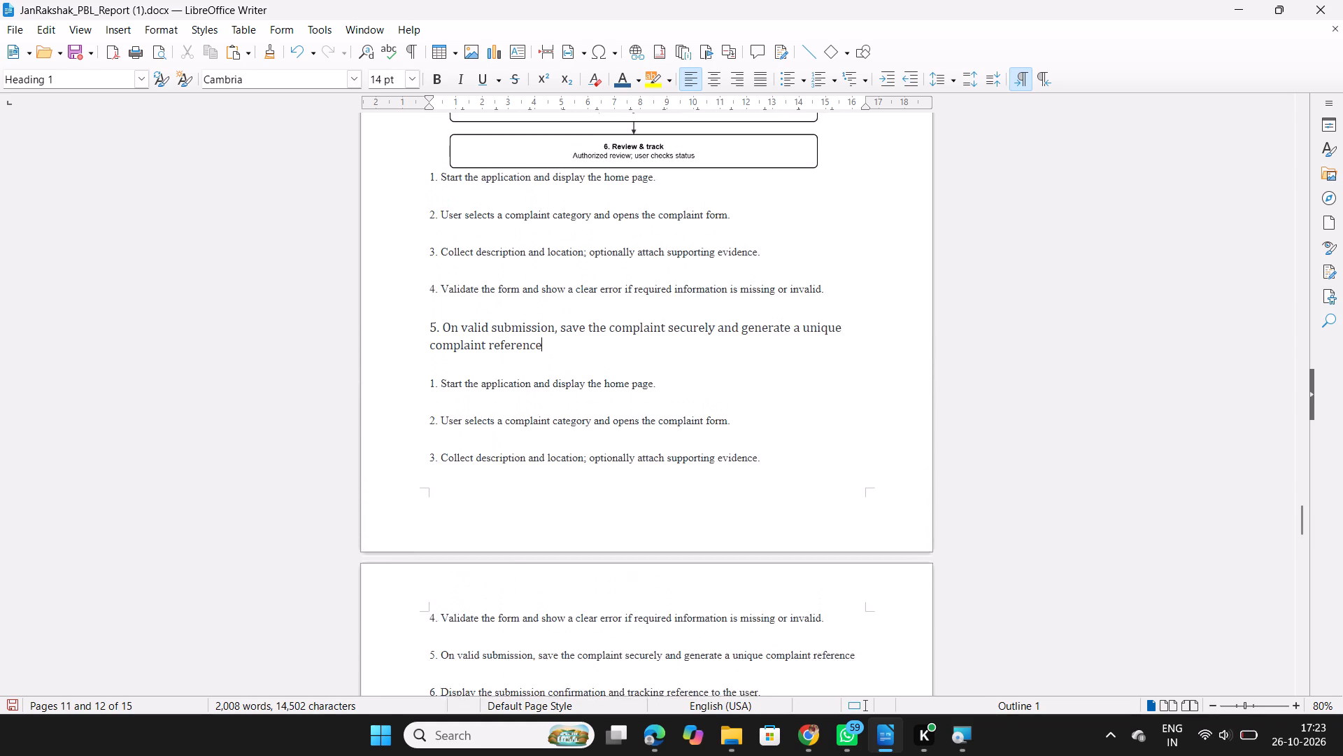
scroll(447, 434, "up", 1)
left_click_drag(422, 453, 654, 509)
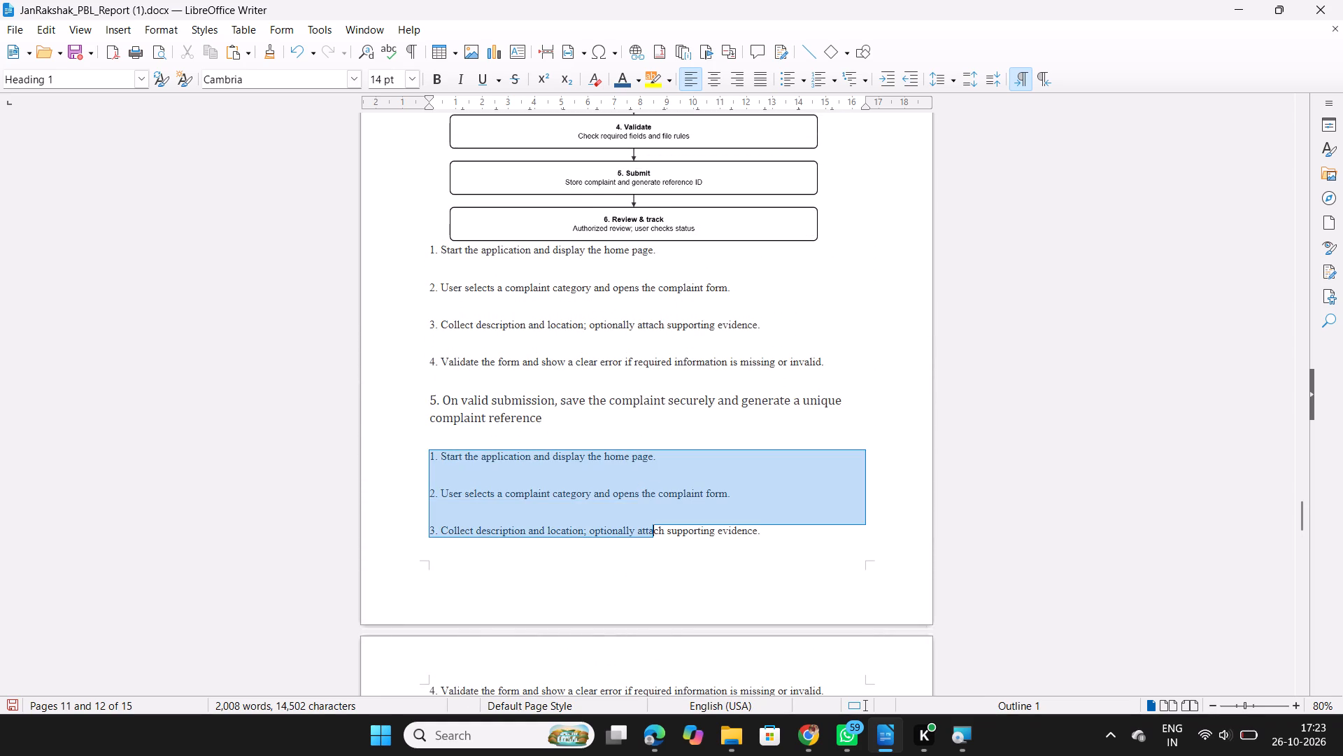
left_click_drag(654, 509, 675, 537)
key("BackSpace")
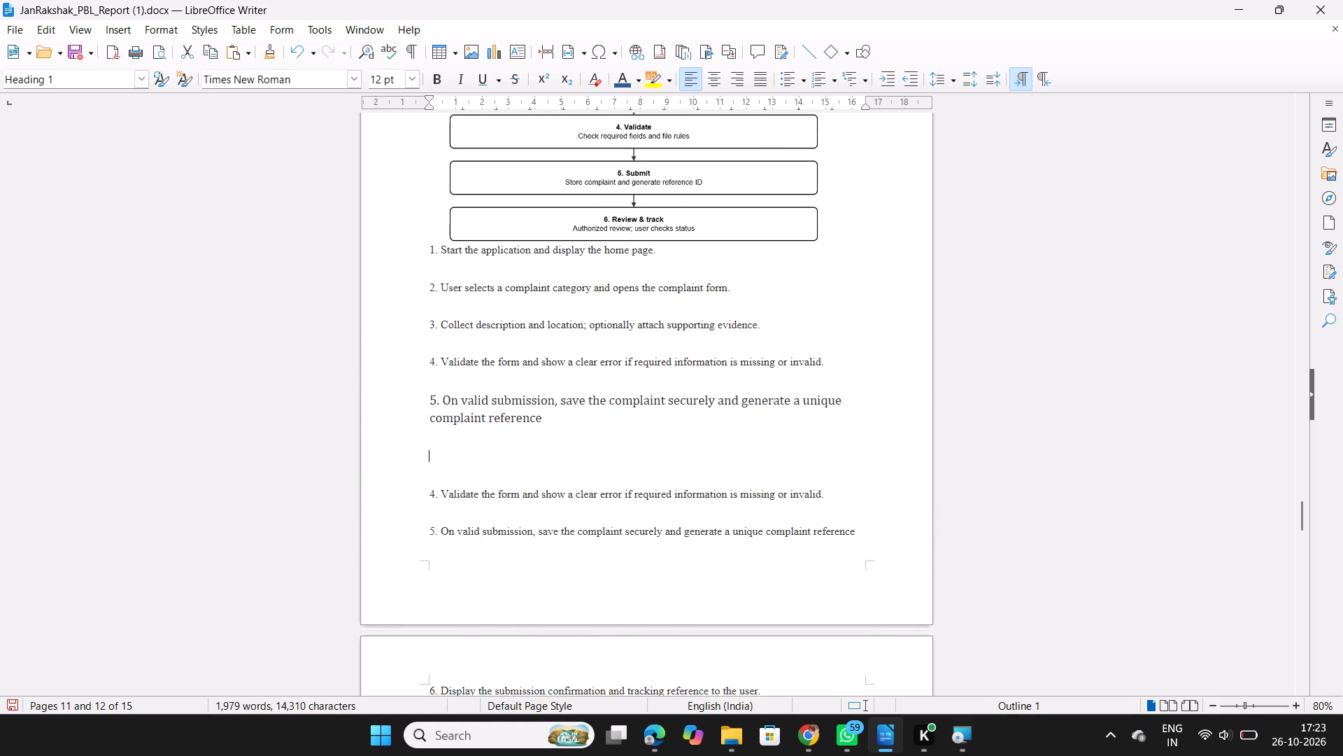
left_click_drag(424, 487, 460, 498)
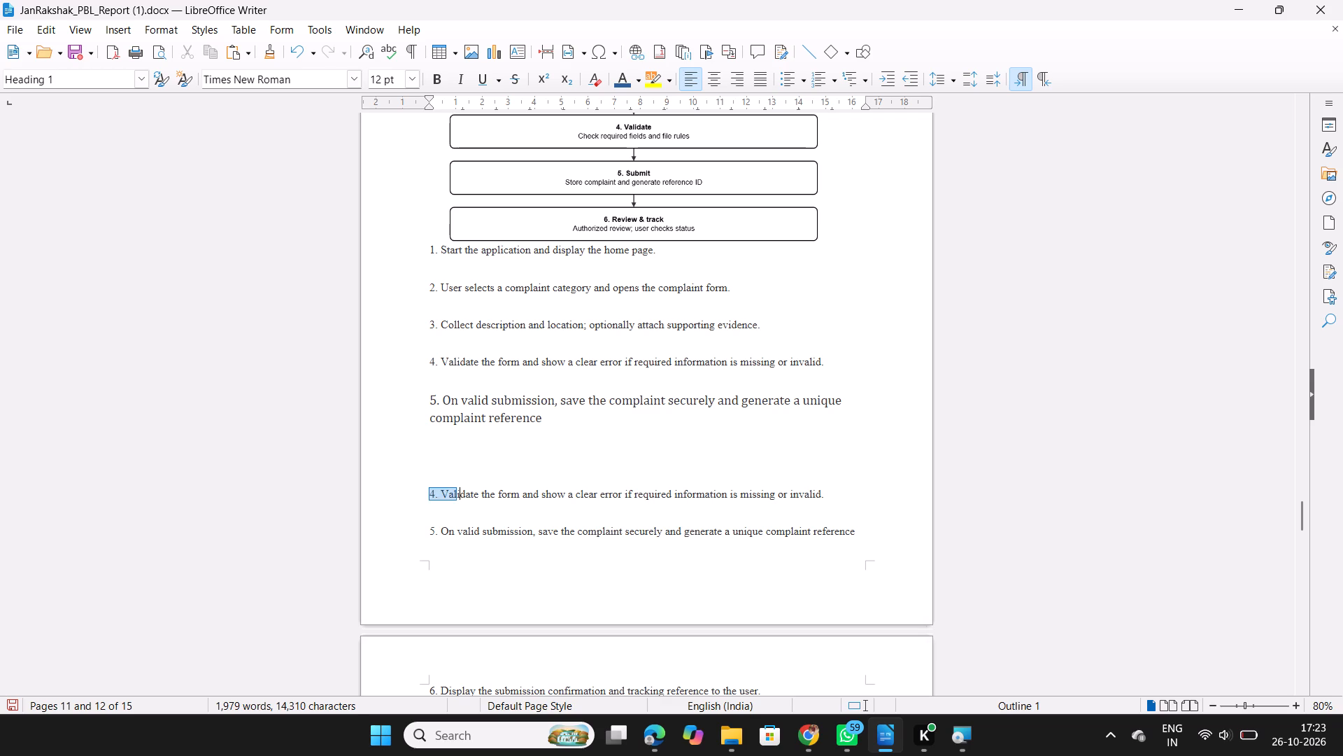
left_click_drag(460, 498, 867, 534)
key("BackSpace")
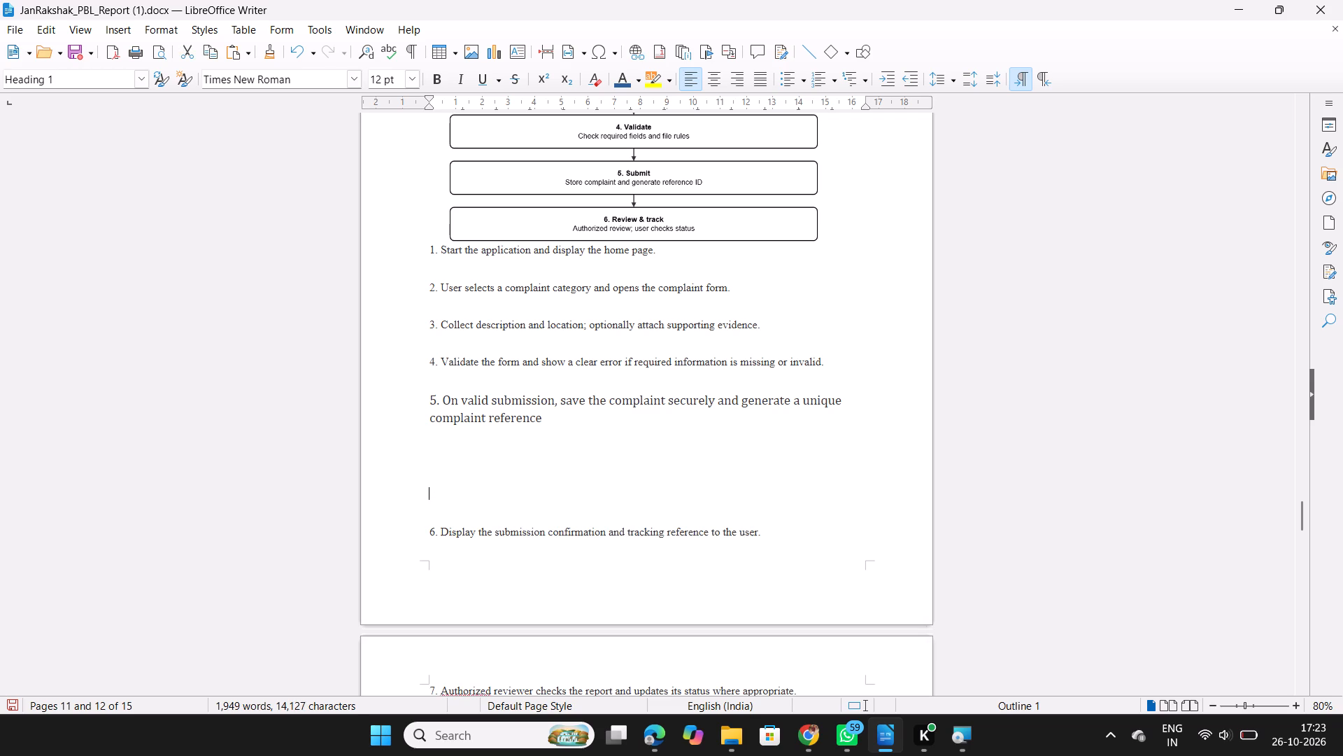
key("BackSpace")
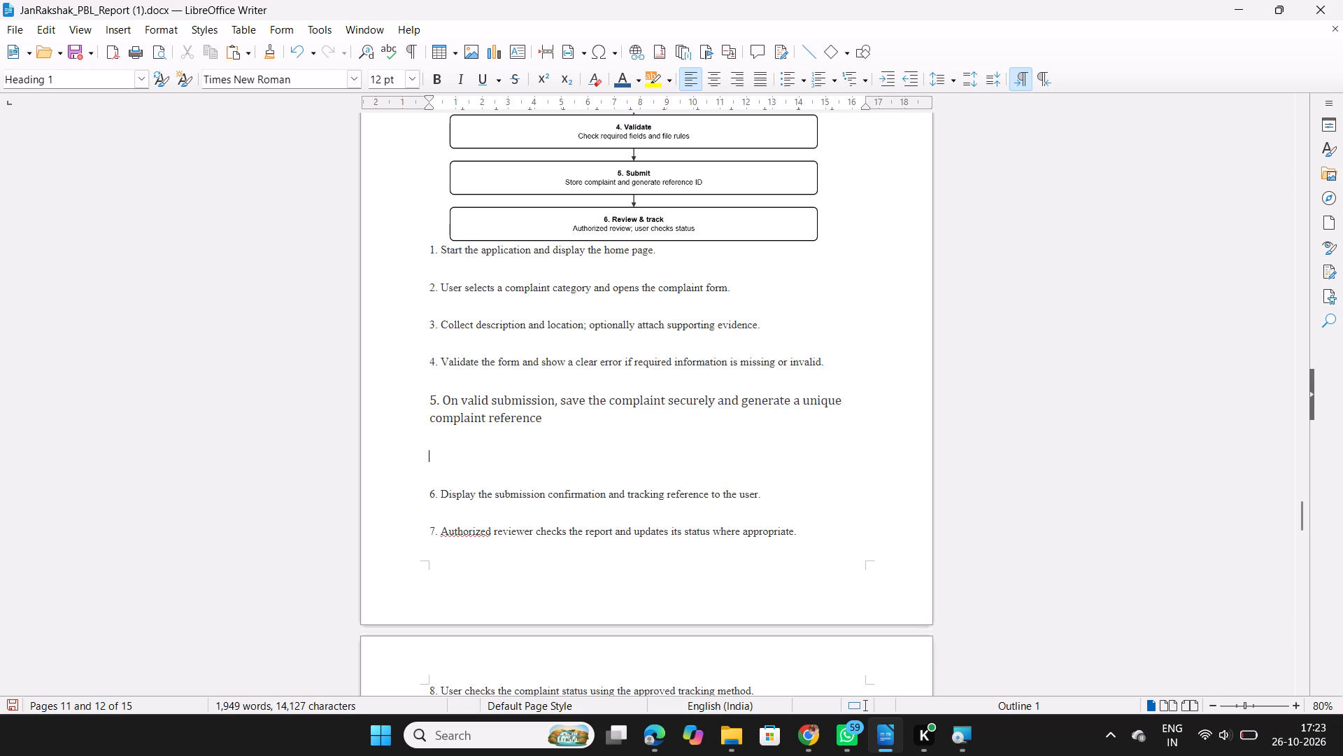
key("BackSpace")
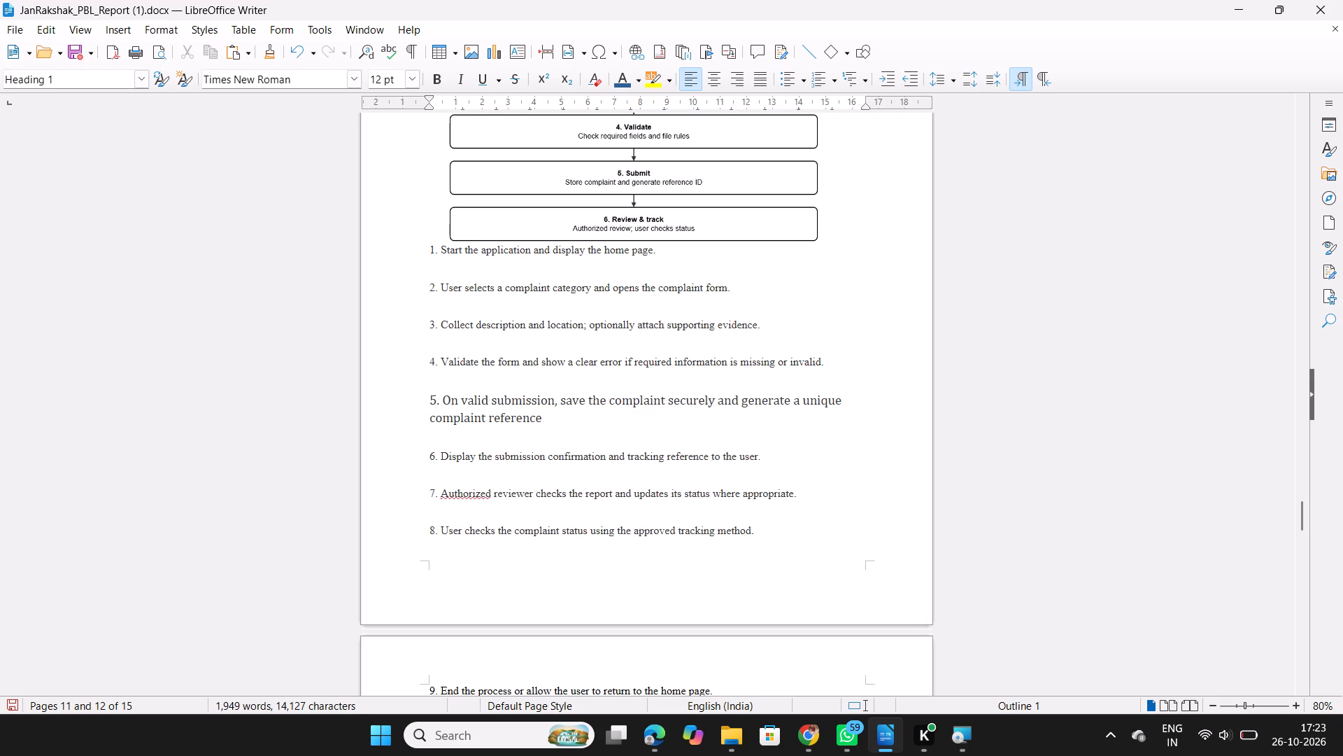
Set the font size of algorithm item 5, "On valid submission", to 12 pt.
scroll(764, 657, "down", 2)
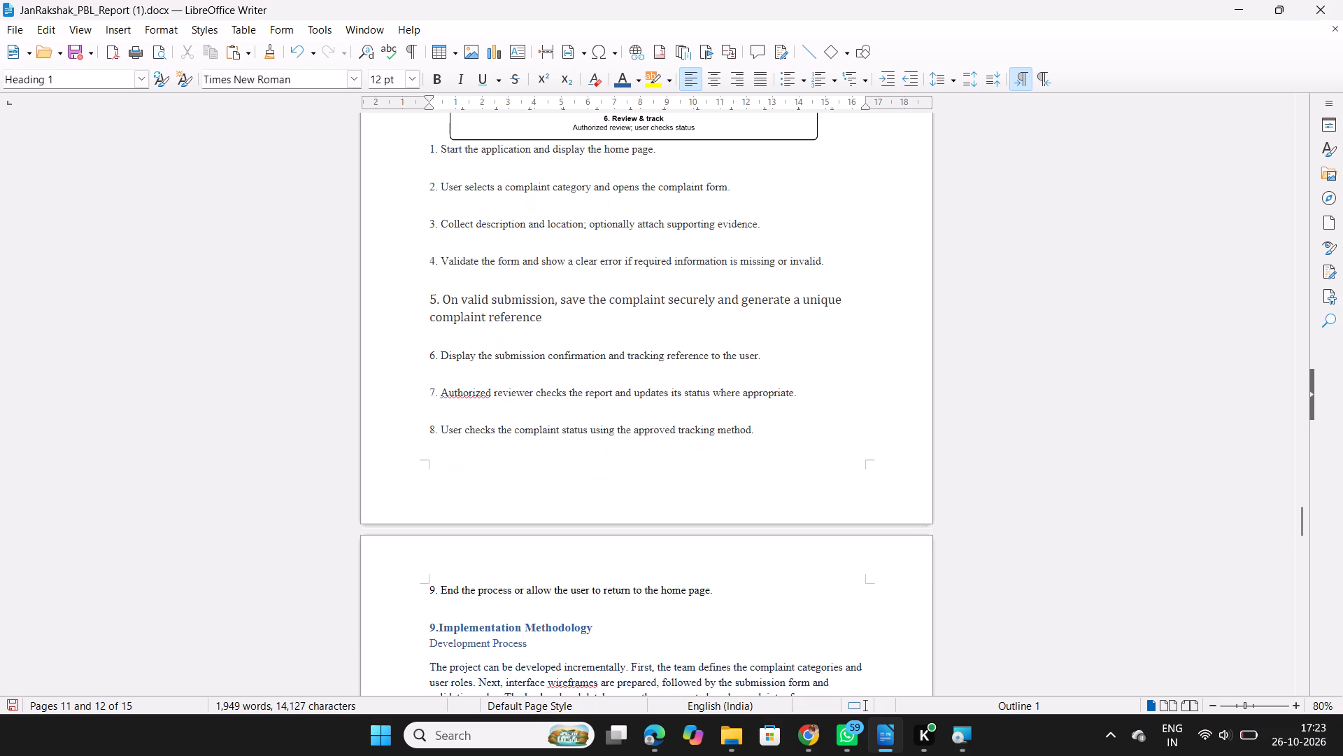
left_click_drag(420, 291, 534, 311)
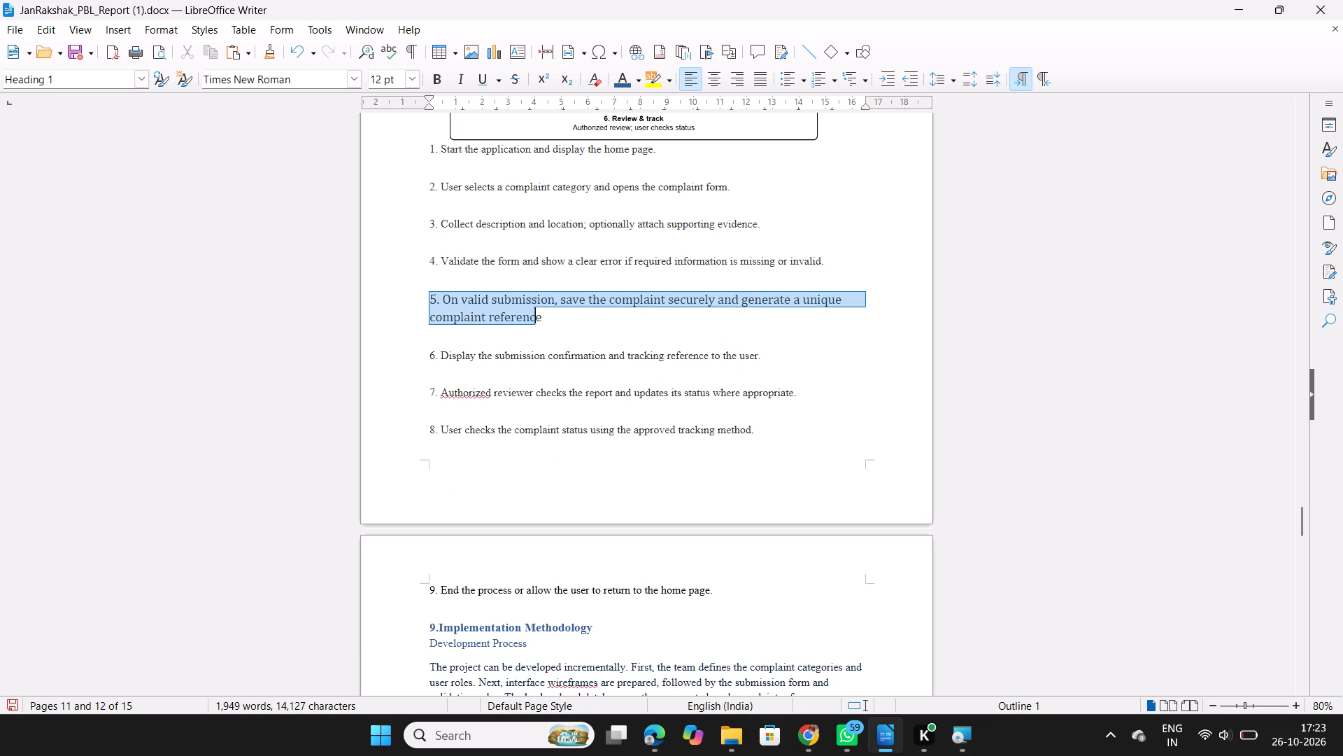
left_click_drag(534, 311, 585, 309)
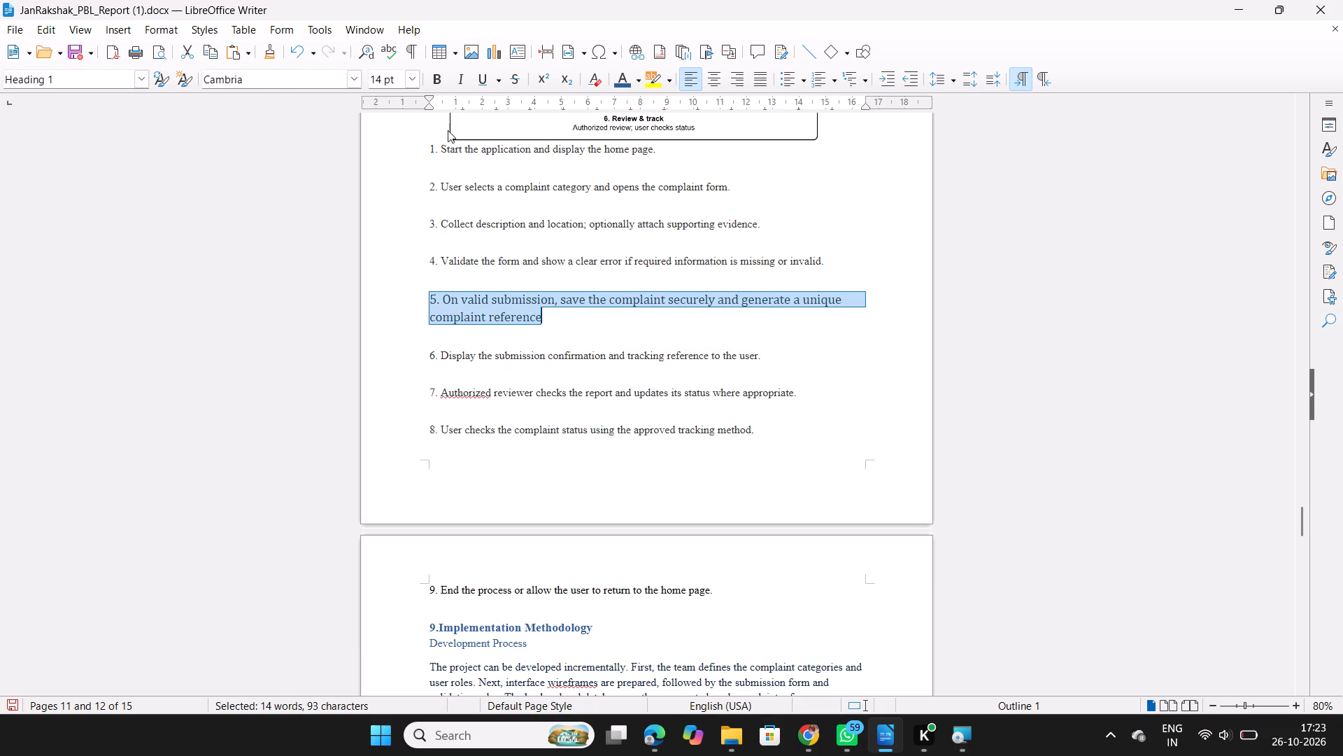
left_click(407, 71)
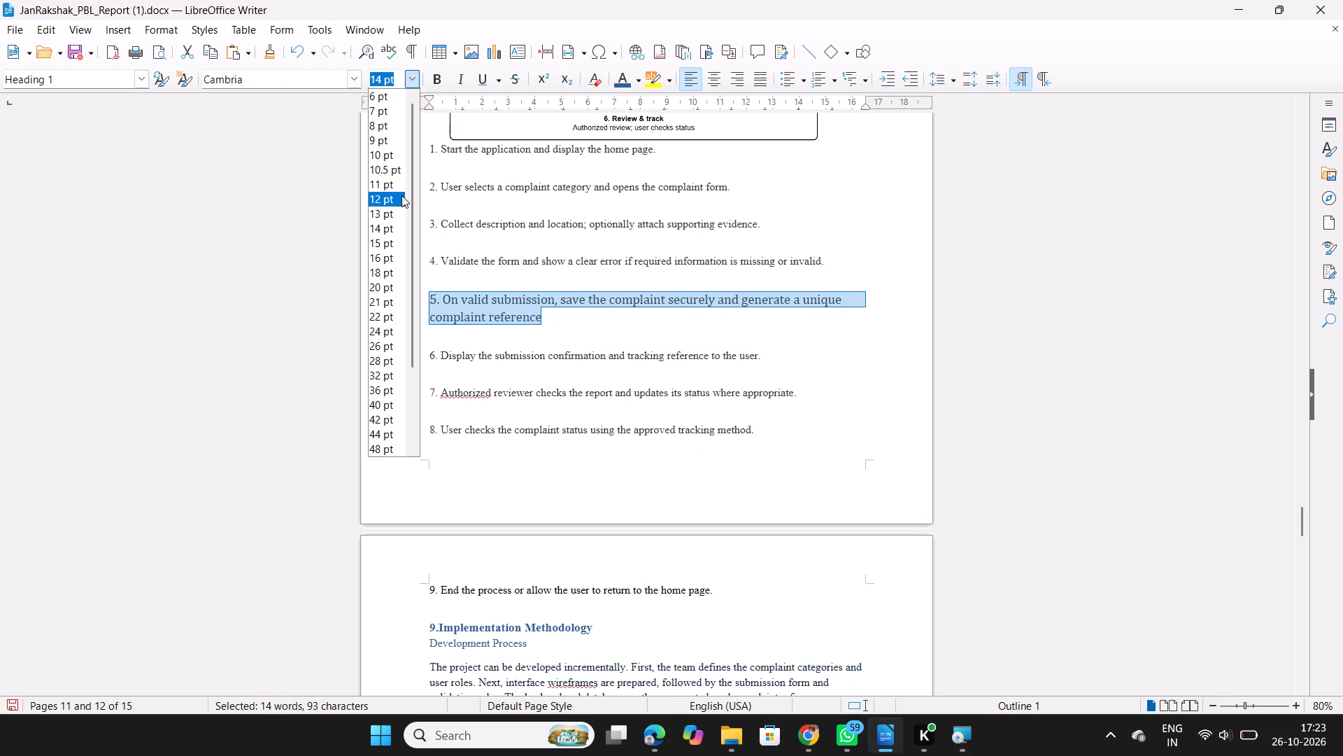
left_click(402, 195)
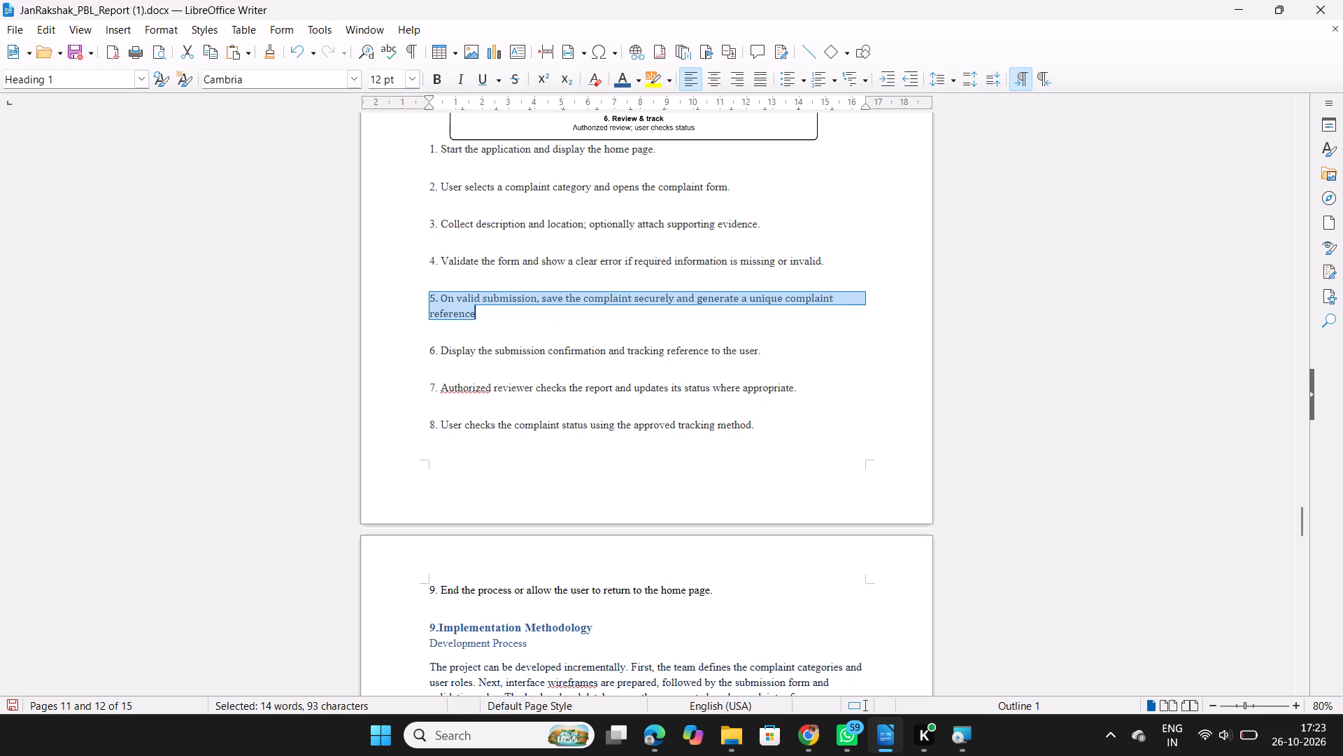
Review the remaining layout from the algorithm list through Implementation Methodology and References to the signature page.
scroll(559, 242, "right", 1)
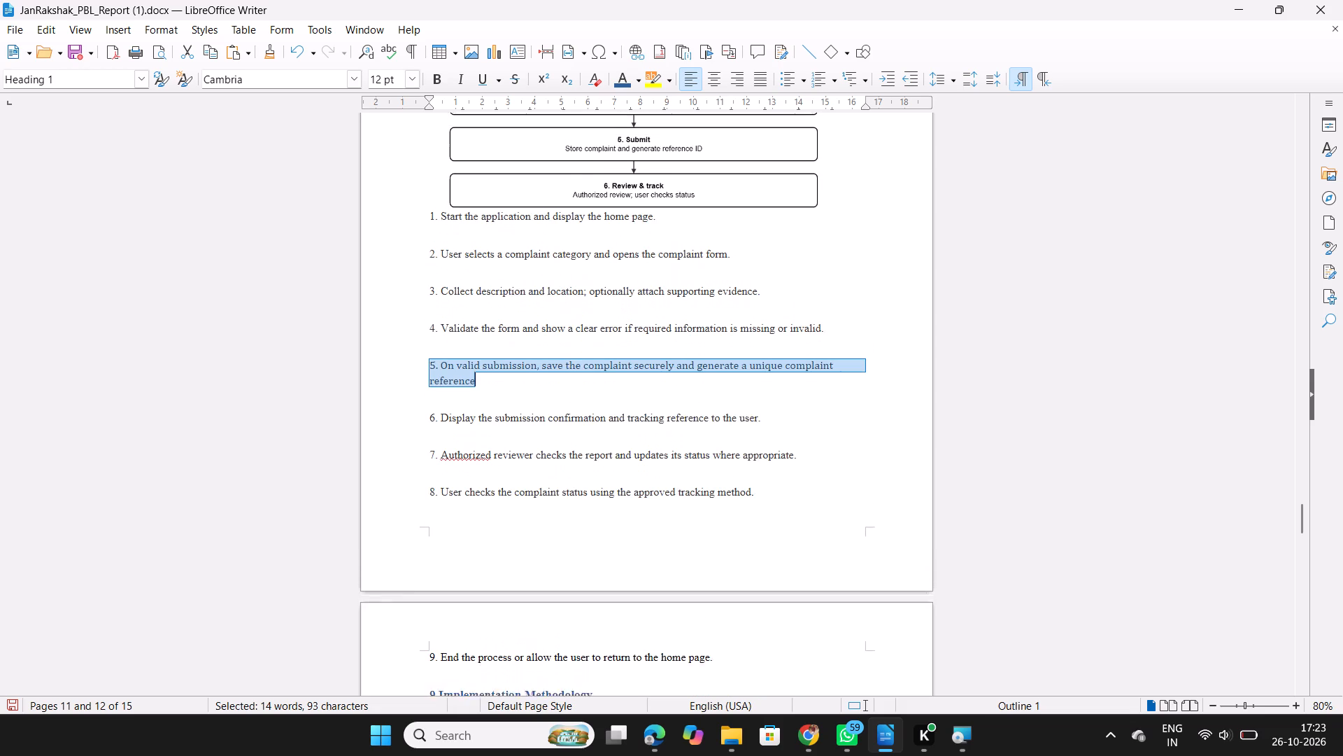
scroll(559, 242, "right", 1)
scroll(559, 242, "down", 1)
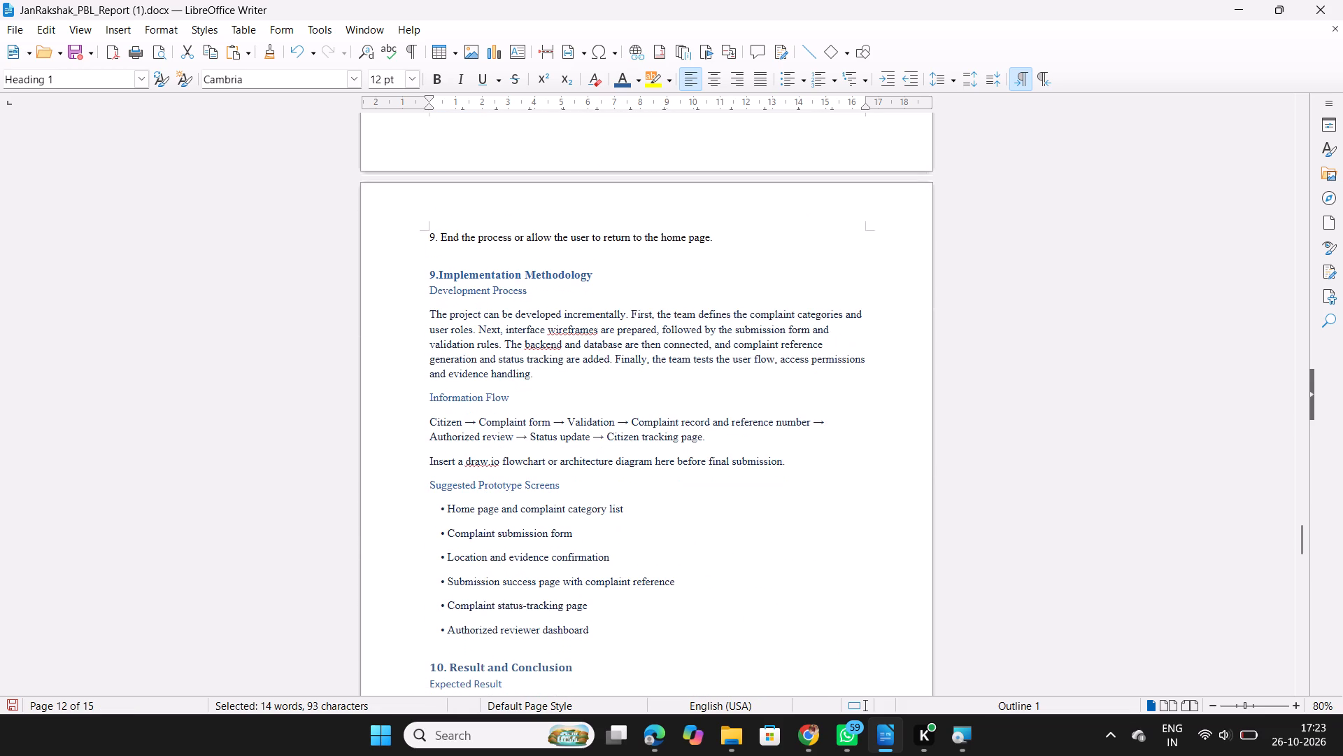
scroll(614, 373, "down", 10)
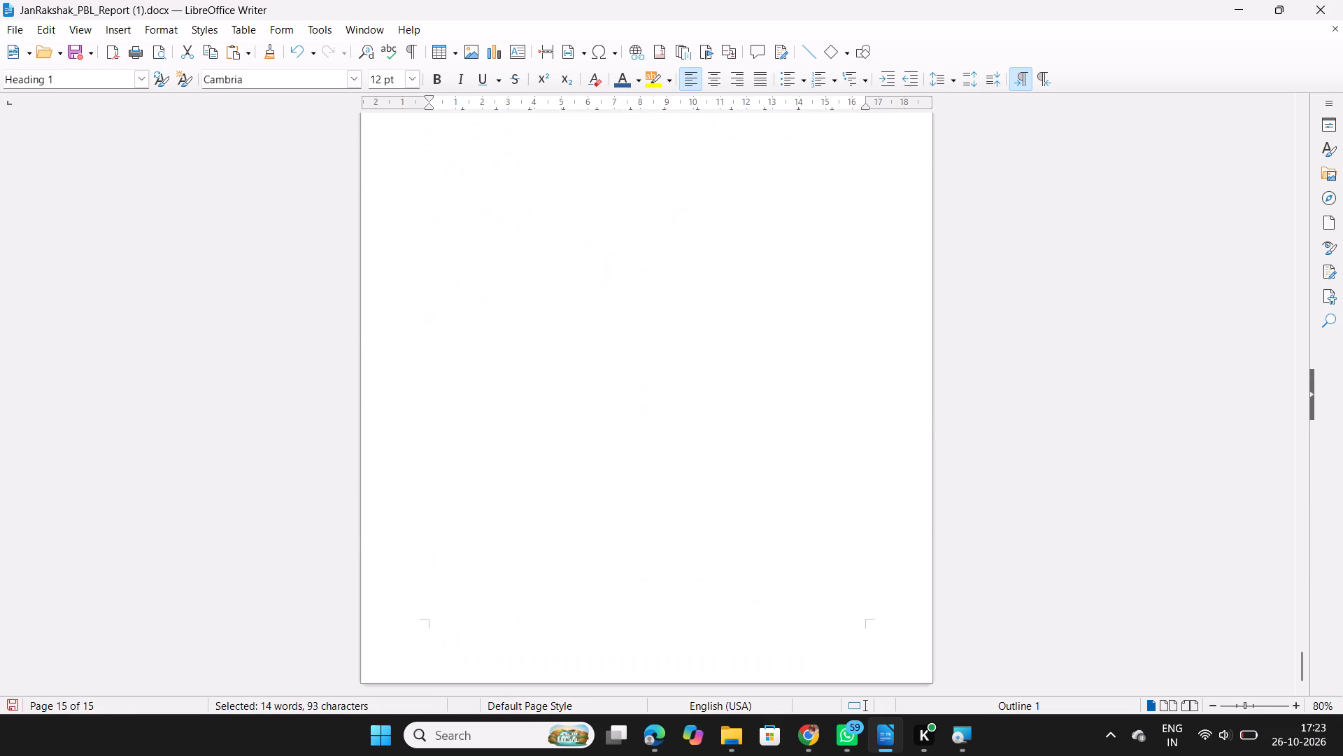
scroll(614, 373, "down", 1)
left_click_drag(614, 373, 610, 332)
scroll(610, 332, "down", 1)
scroll(610, 332, "up", 14)
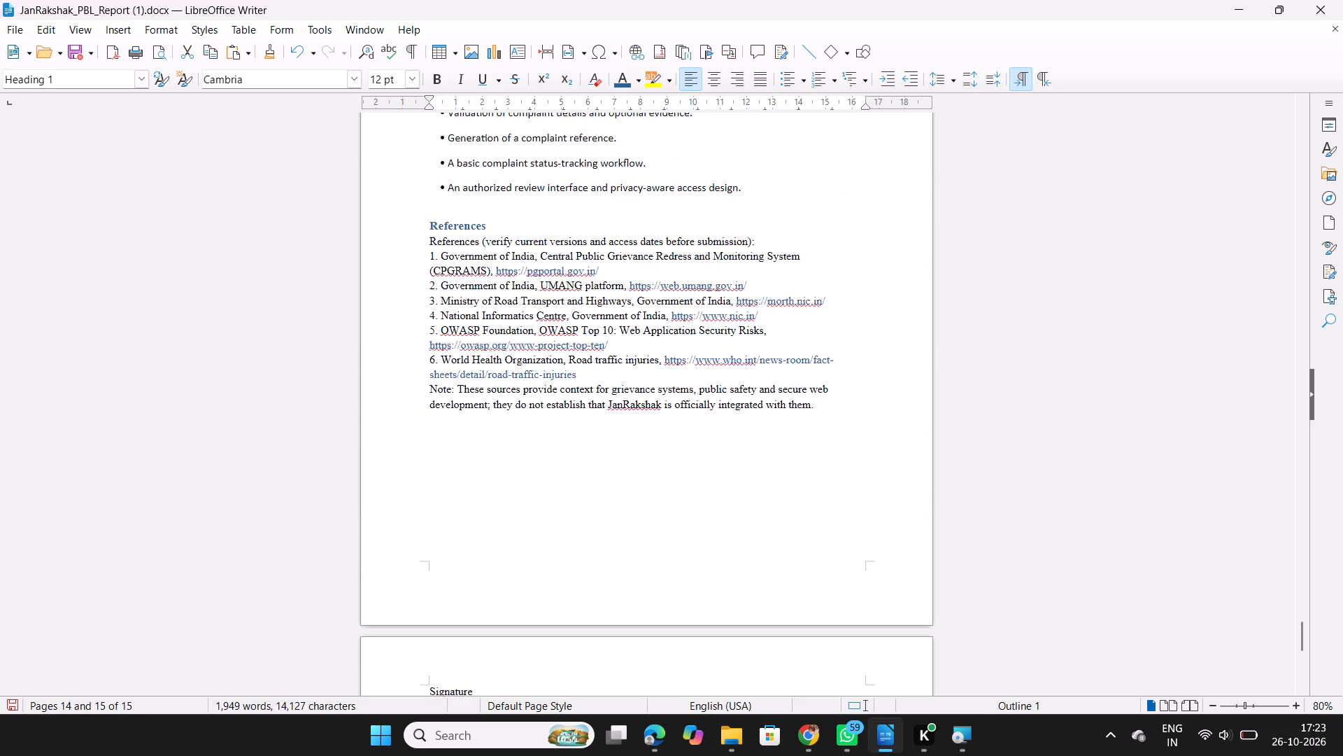
Review the report's layout from the cover page and table of contents through the Literature Survey table.
scroll(610, 332, "up", 20)
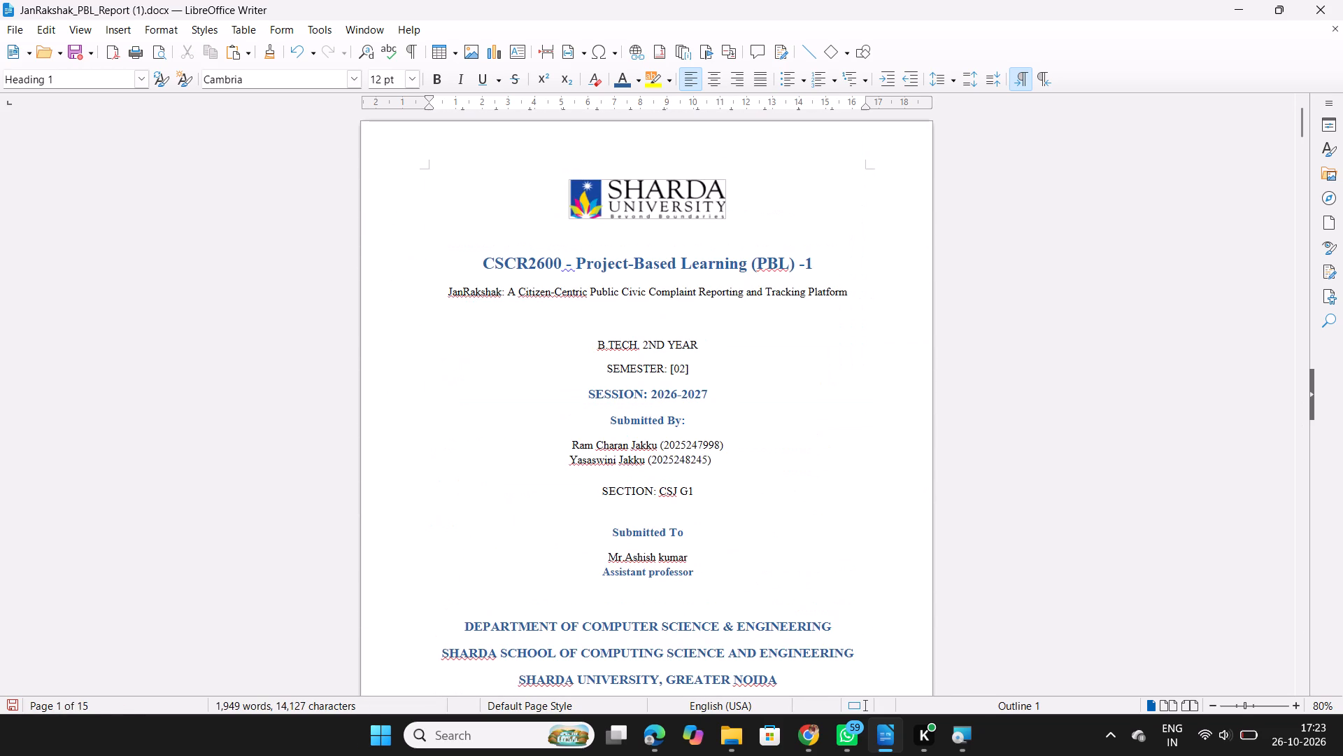
scroll(610, 332, "up", 4)
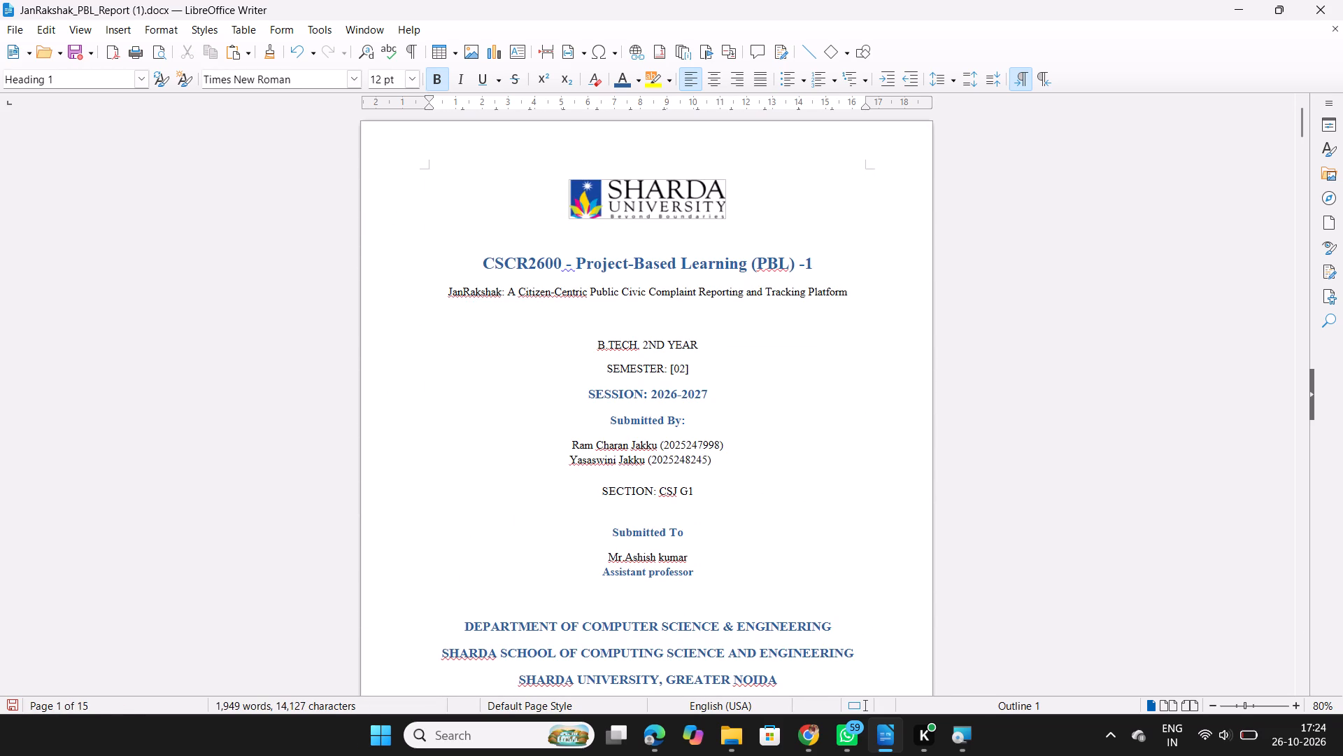
scroll(652, 311, "down", 2)
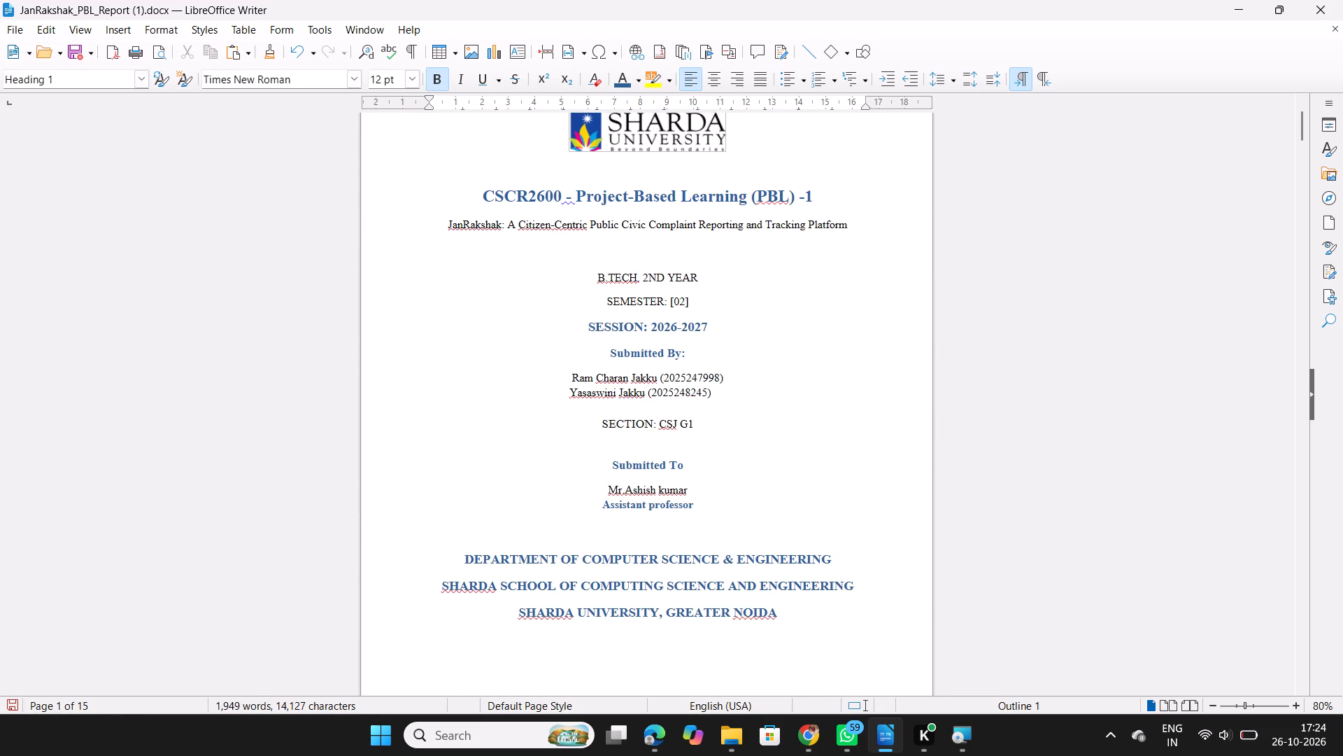
scroll(652, 311, "down", 1)
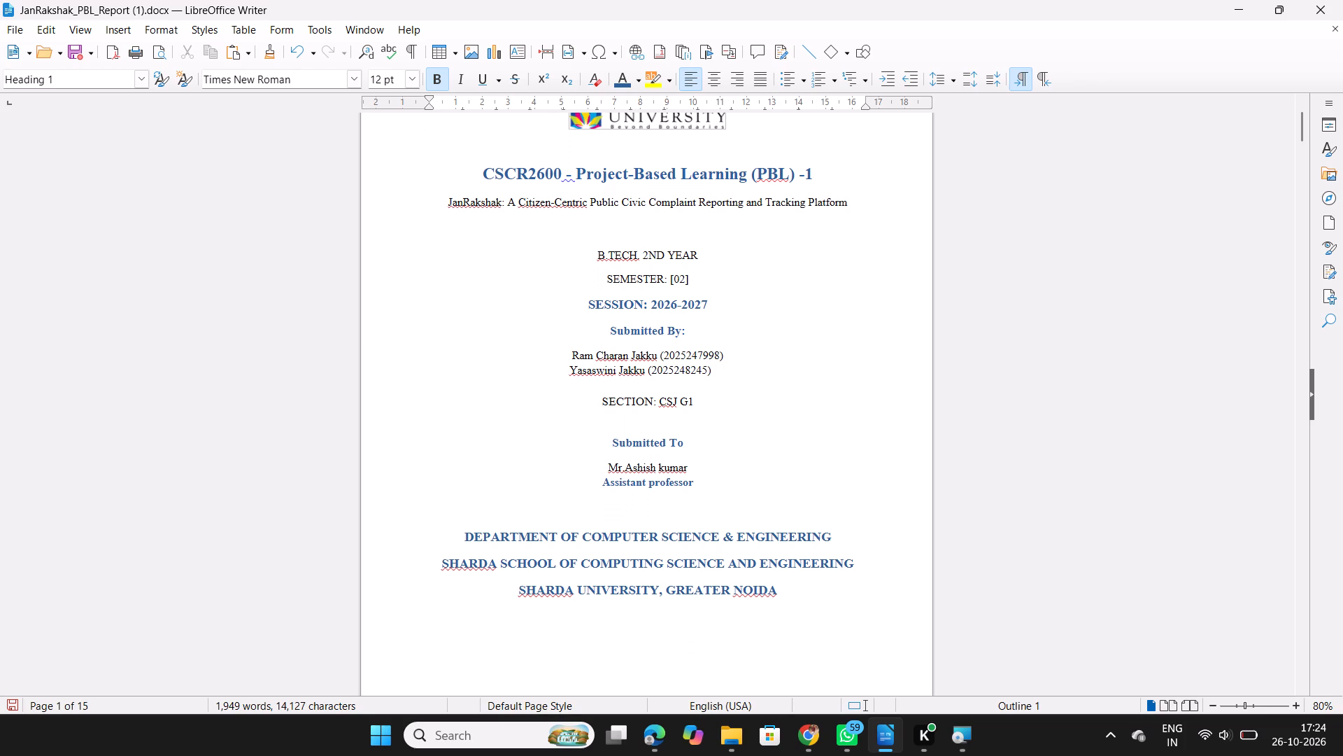
scroll(652, 311, "up", 1)
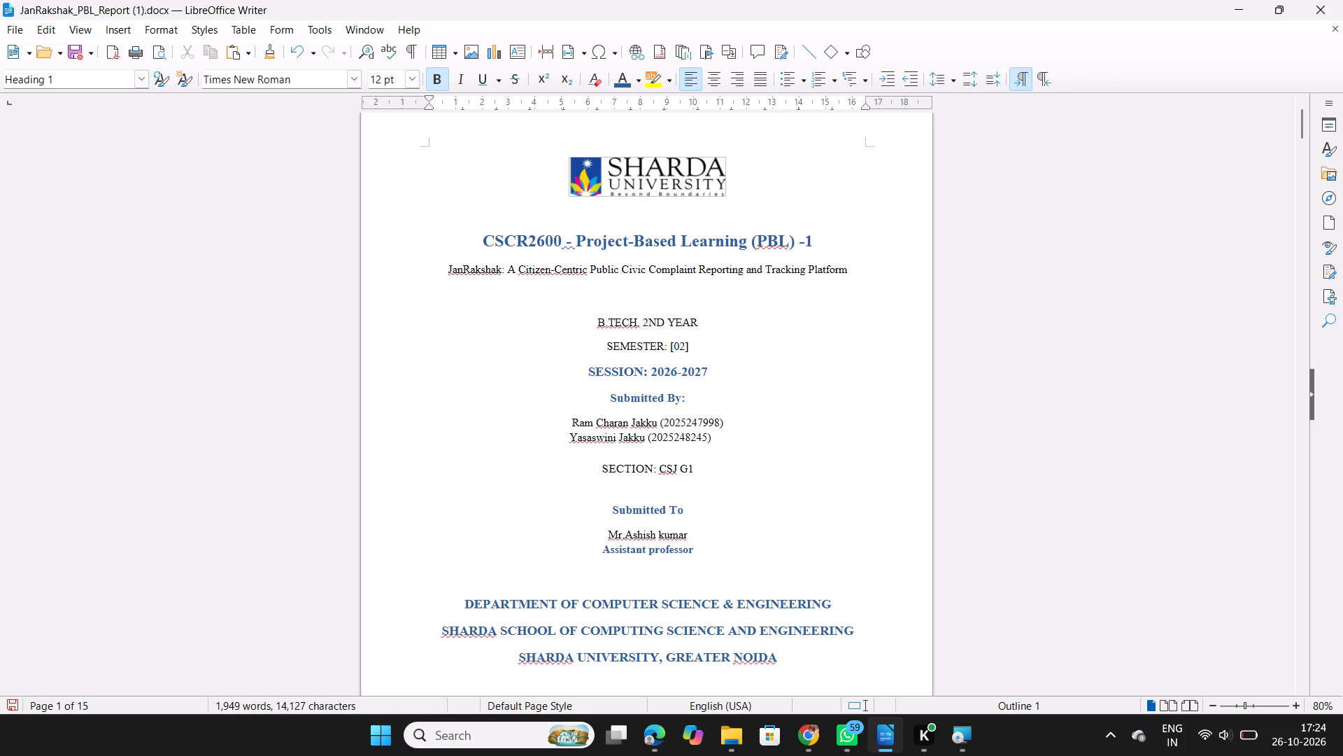
scroll(652, 311, "down", 4)
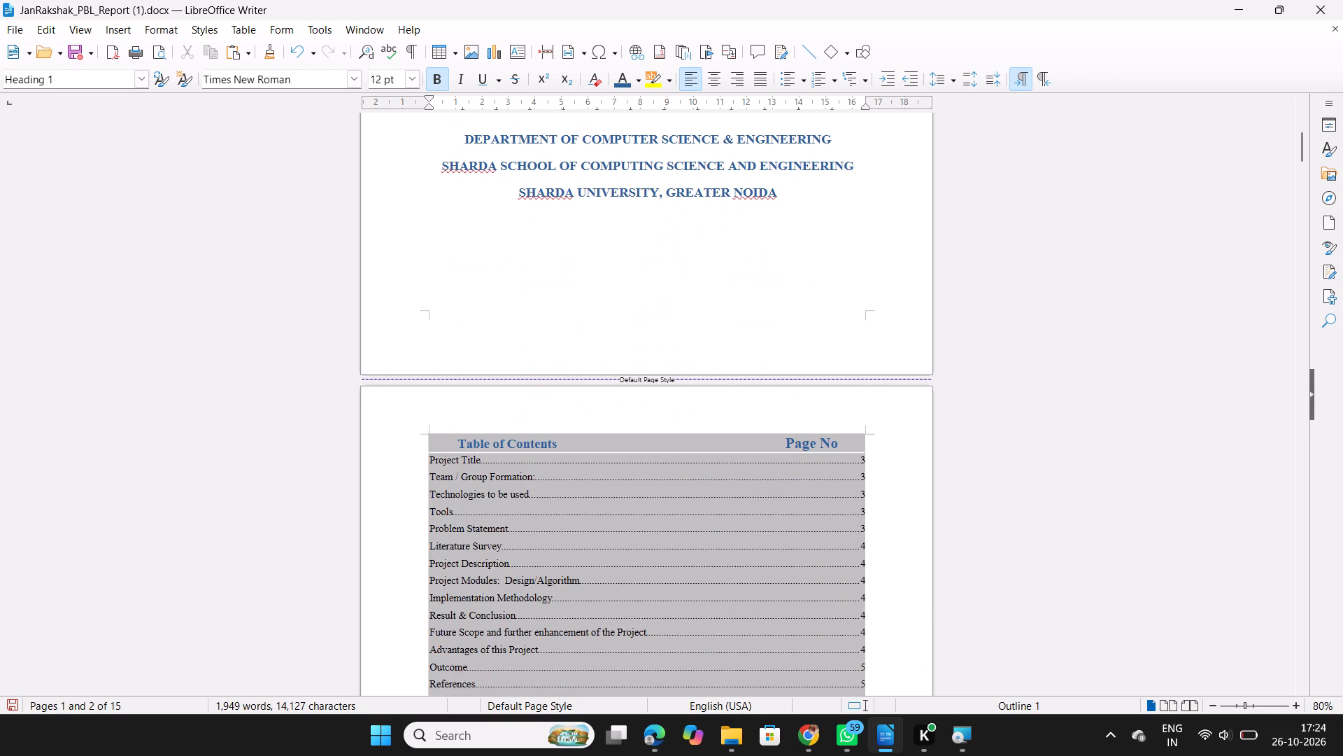
scroll(652, 311, "down", 5)
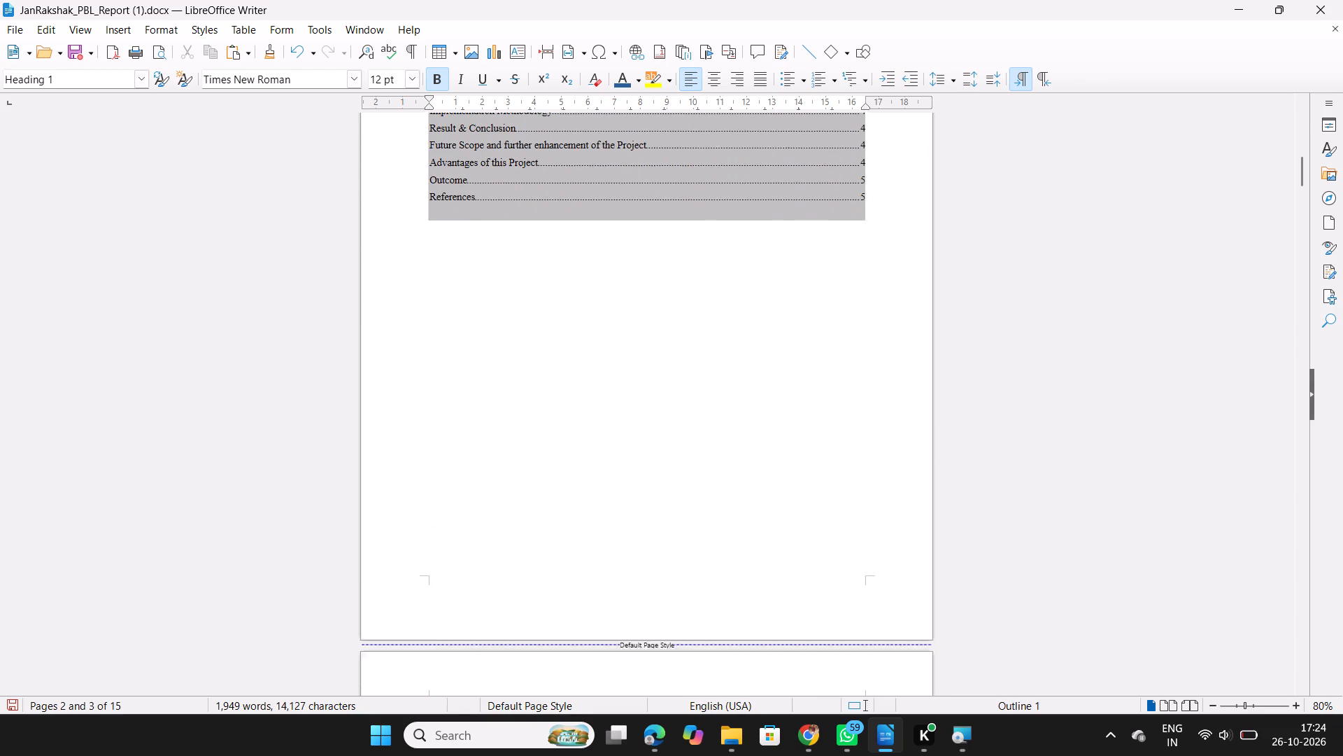
scroll(652, 311, "down", 3)
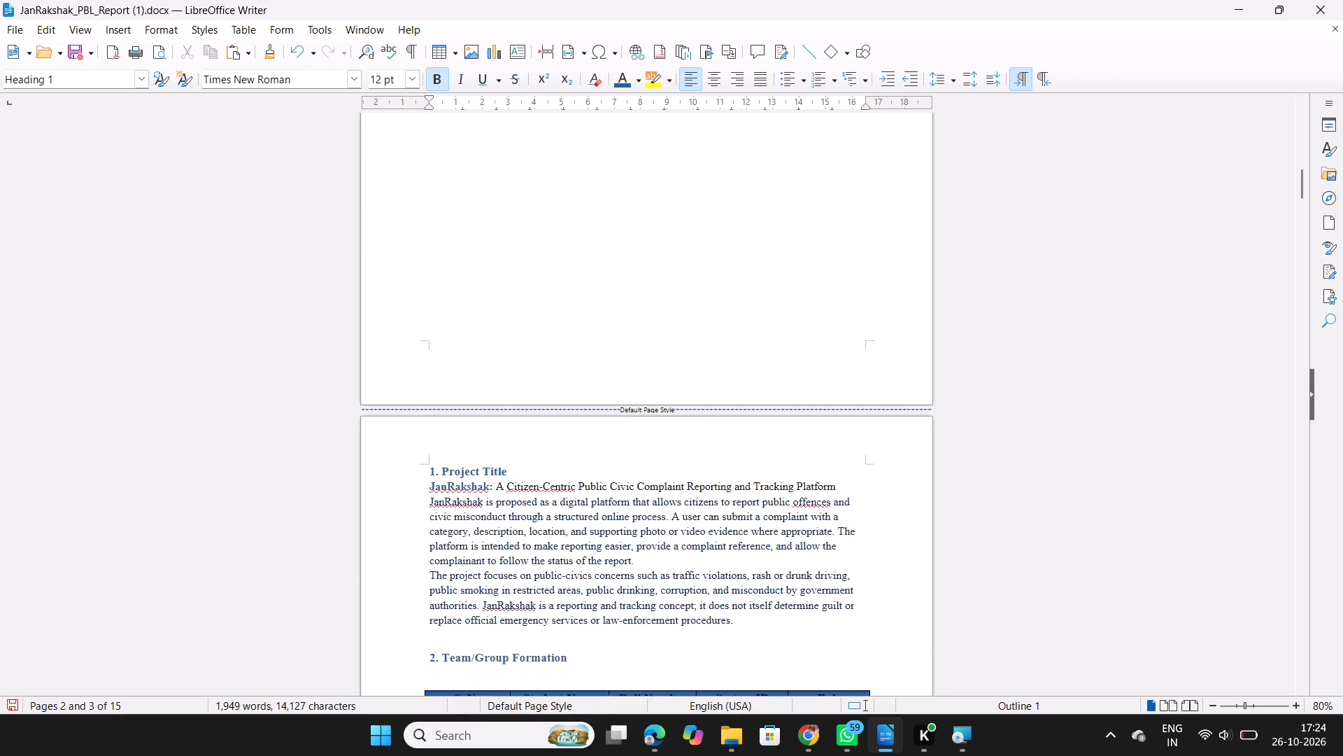
scroll(652, 311, "down", 4)
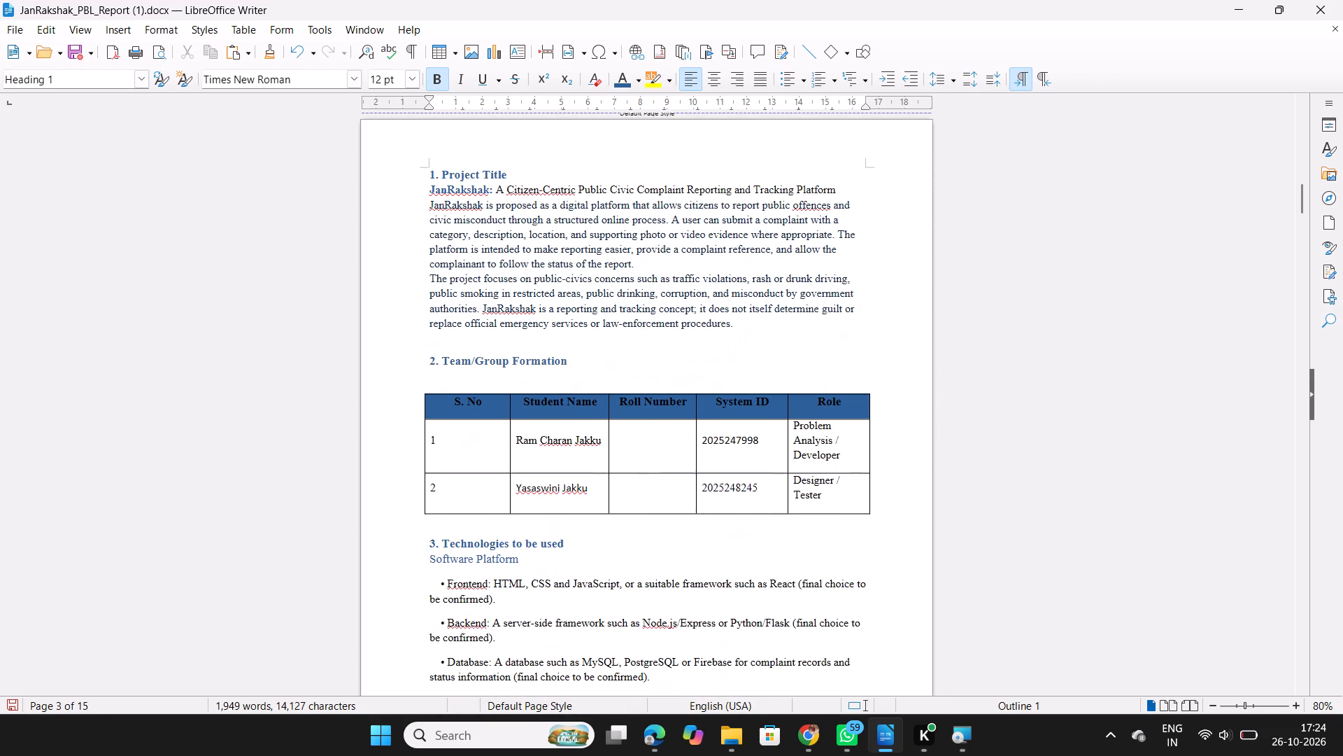
scroll(652, 311, "down", 3)
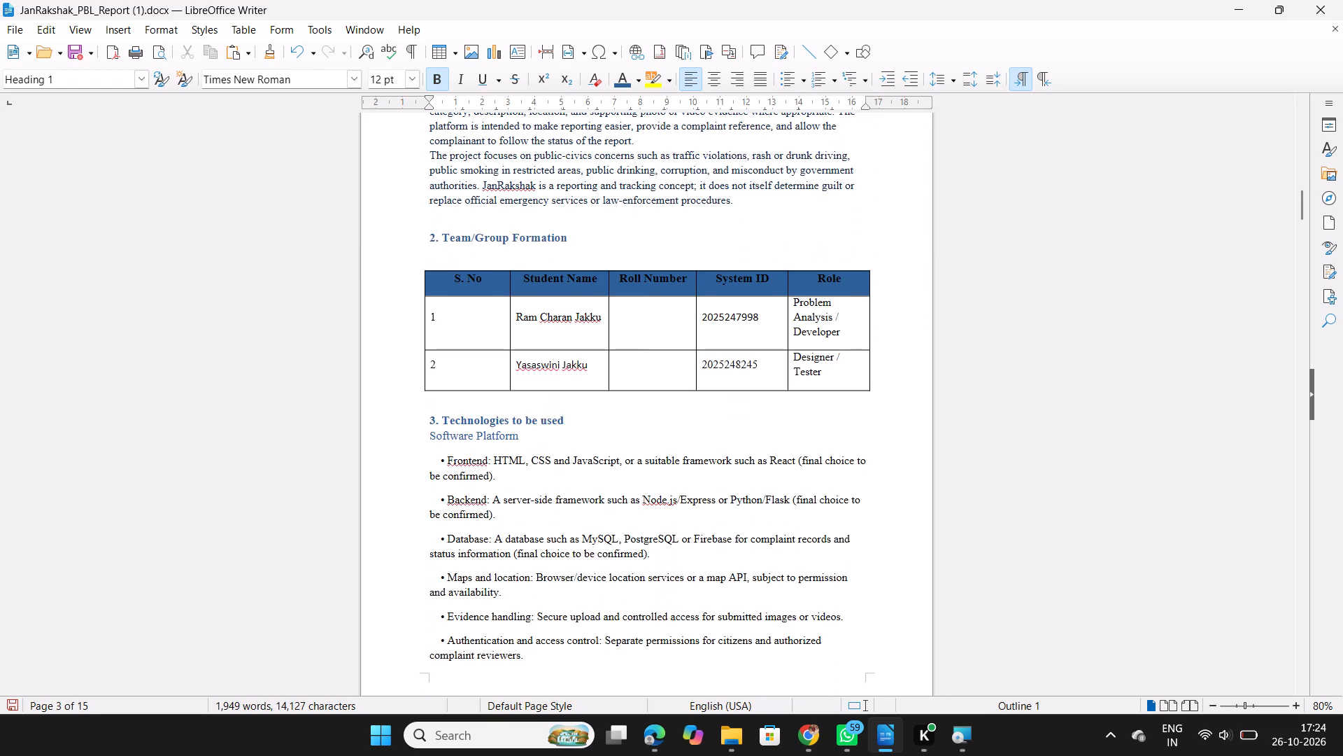
scroll(652, 311, "down", 6)
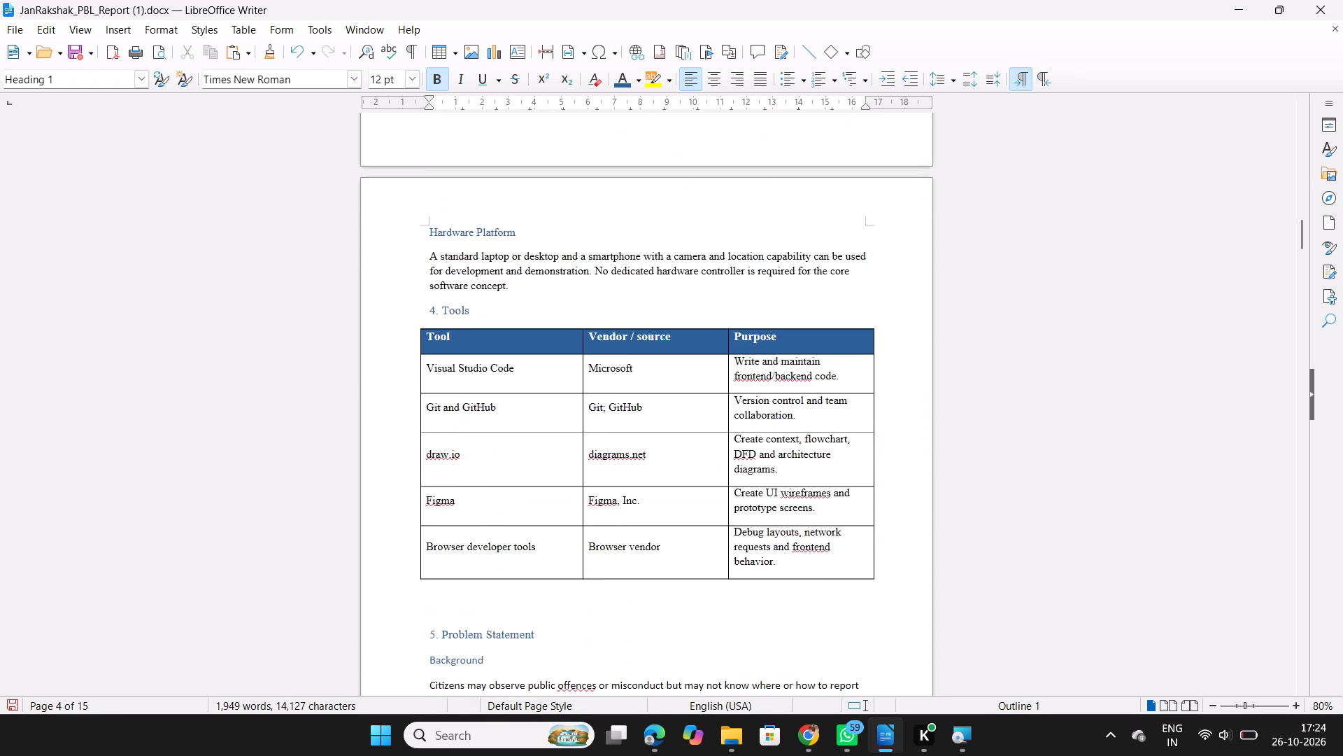
scroll(652, 311, "down", 3)
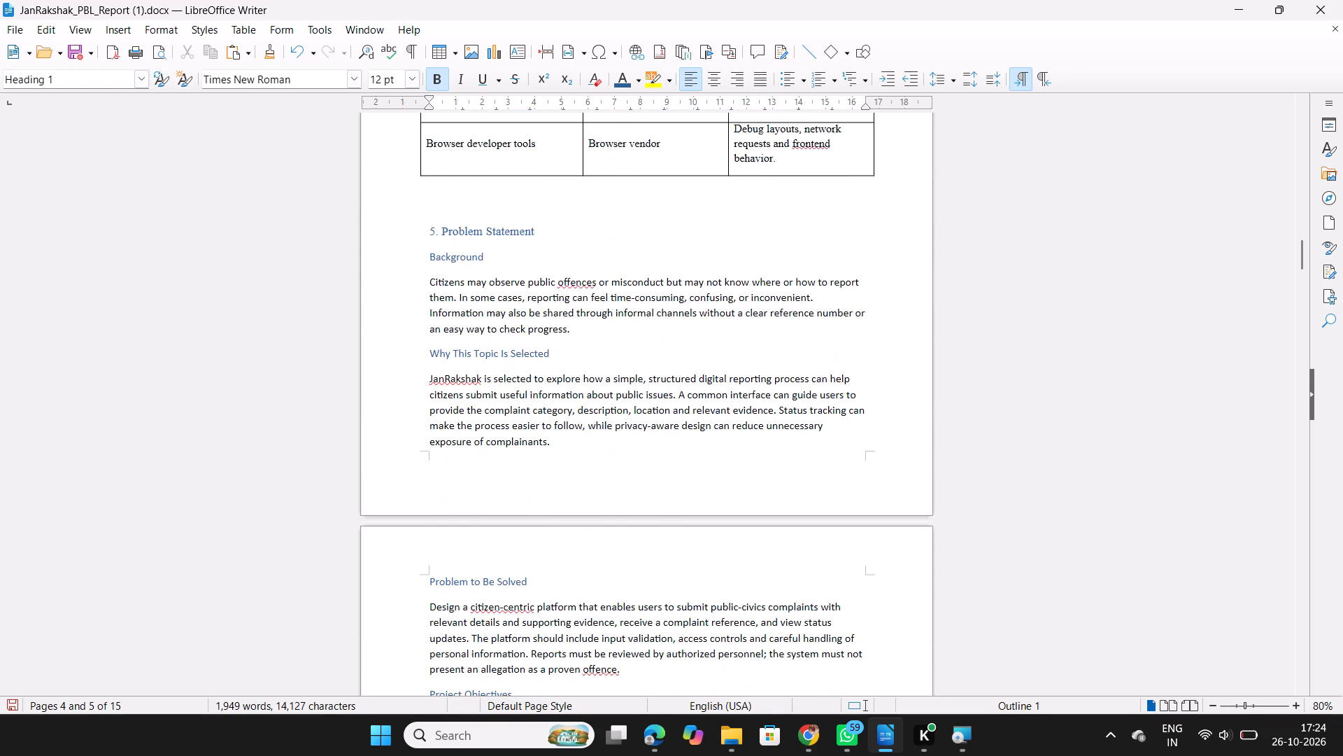
scroll(652, 311, "down", 5)
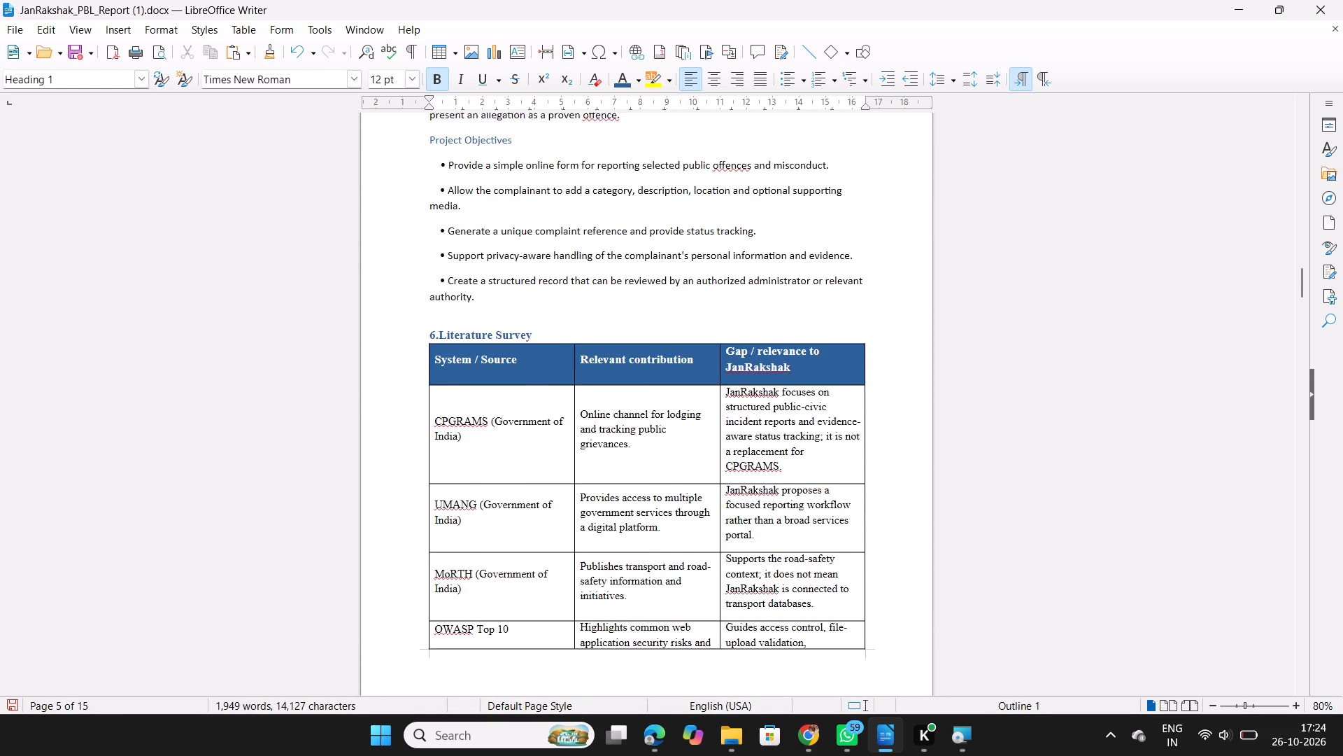
scroll(652, 311, "down", 4)
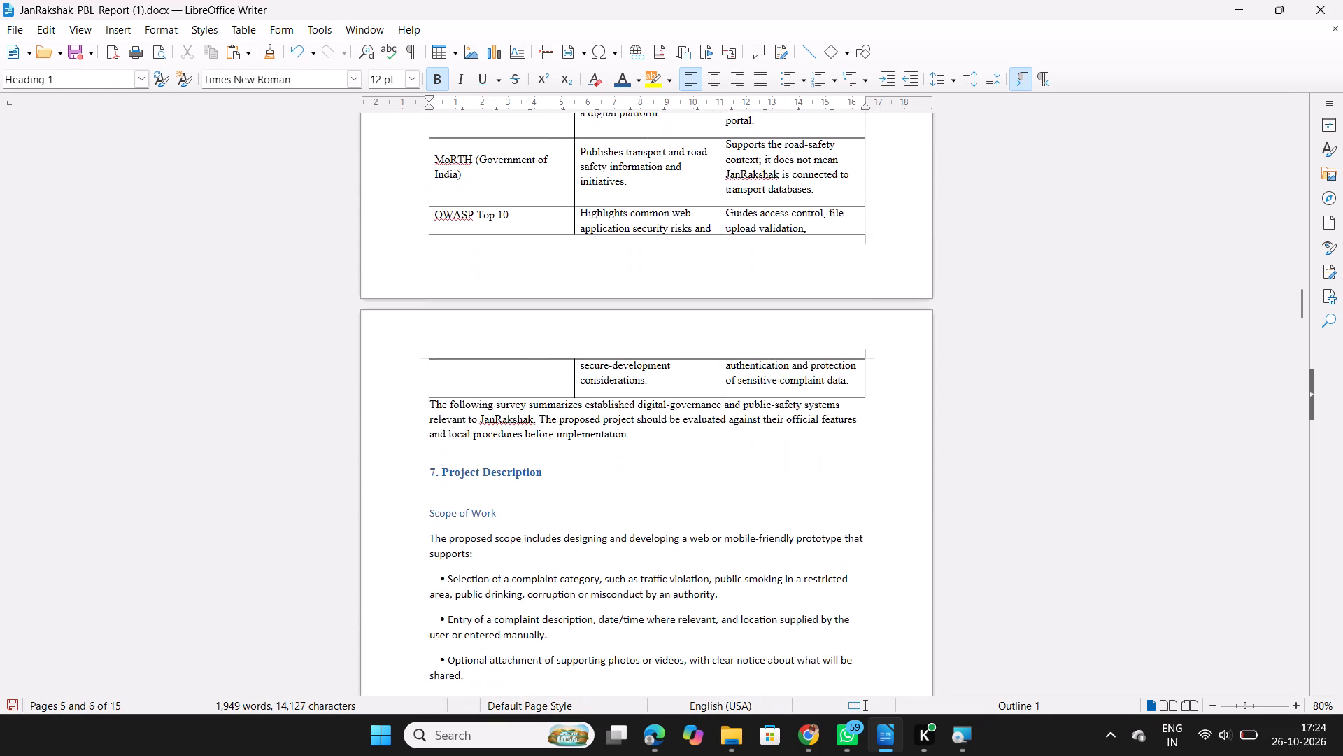
Review the layout from Project Description through the flow diagrams and module descriptions to the Proposed Algorithm page.
scroll(652, 311, "down", 4)
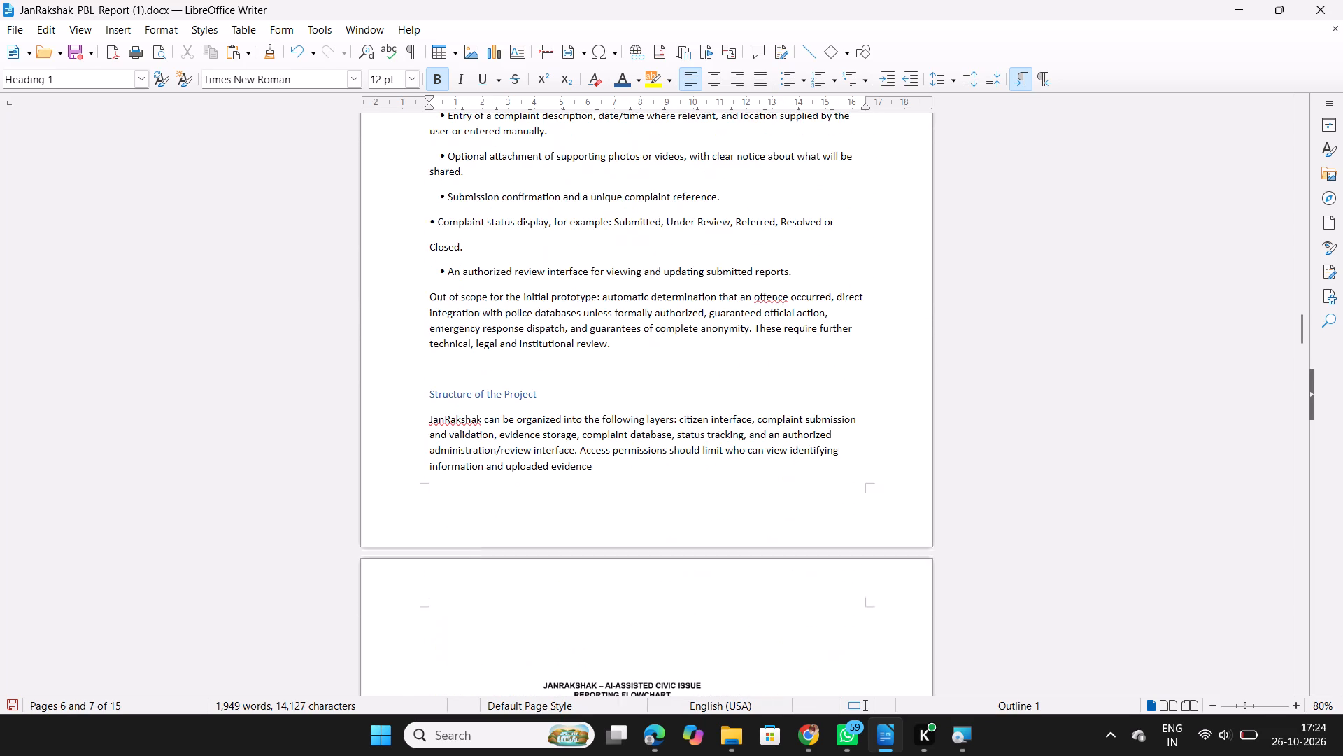
scroll(652, 311, "down", 7)
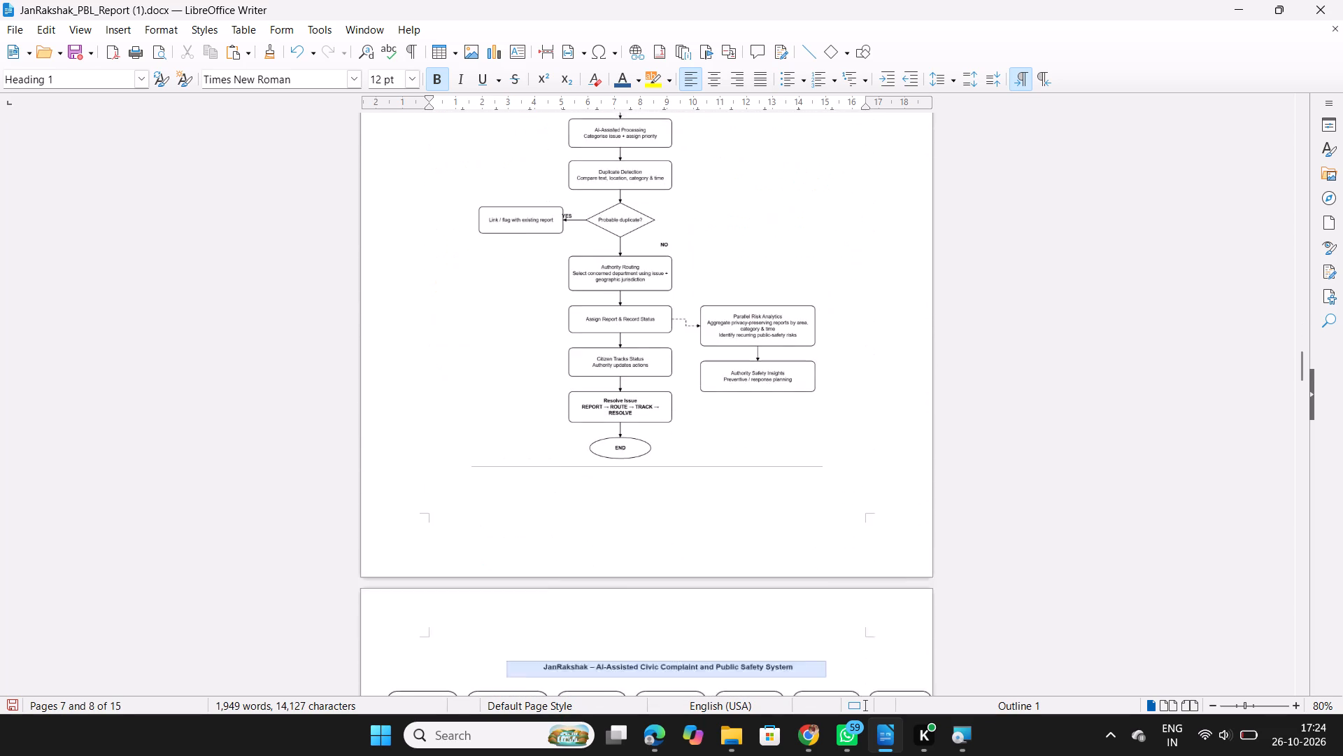
scroll(652, 311, "down", 4)
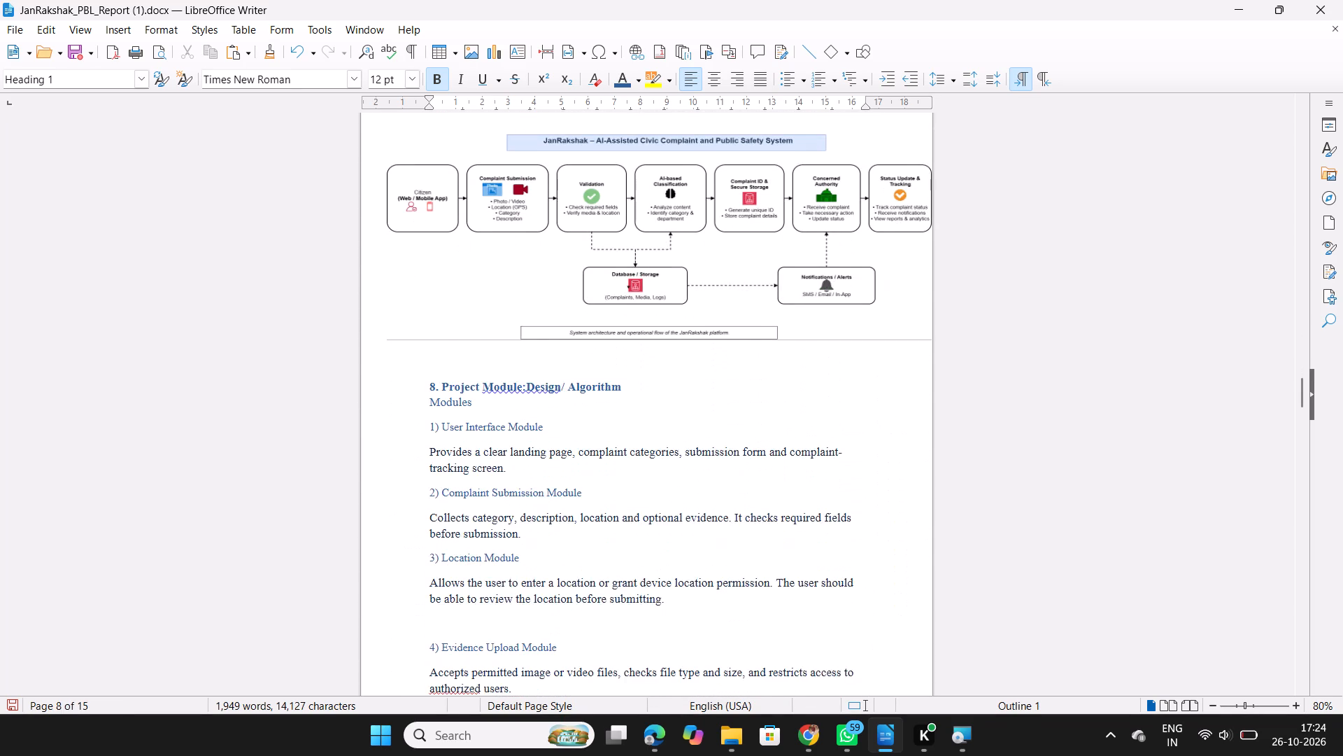
scroll(652, 311, "down", 4)
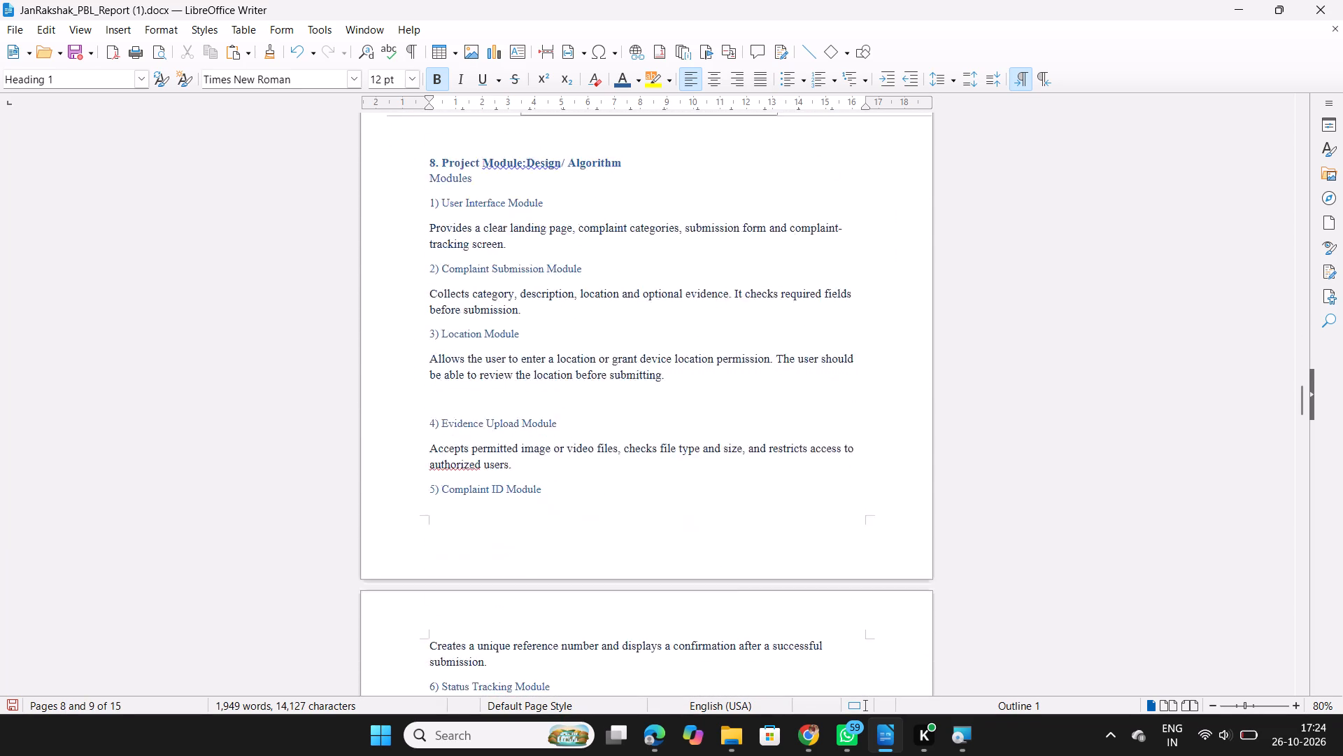
scroll(652, 311, "down", 3)
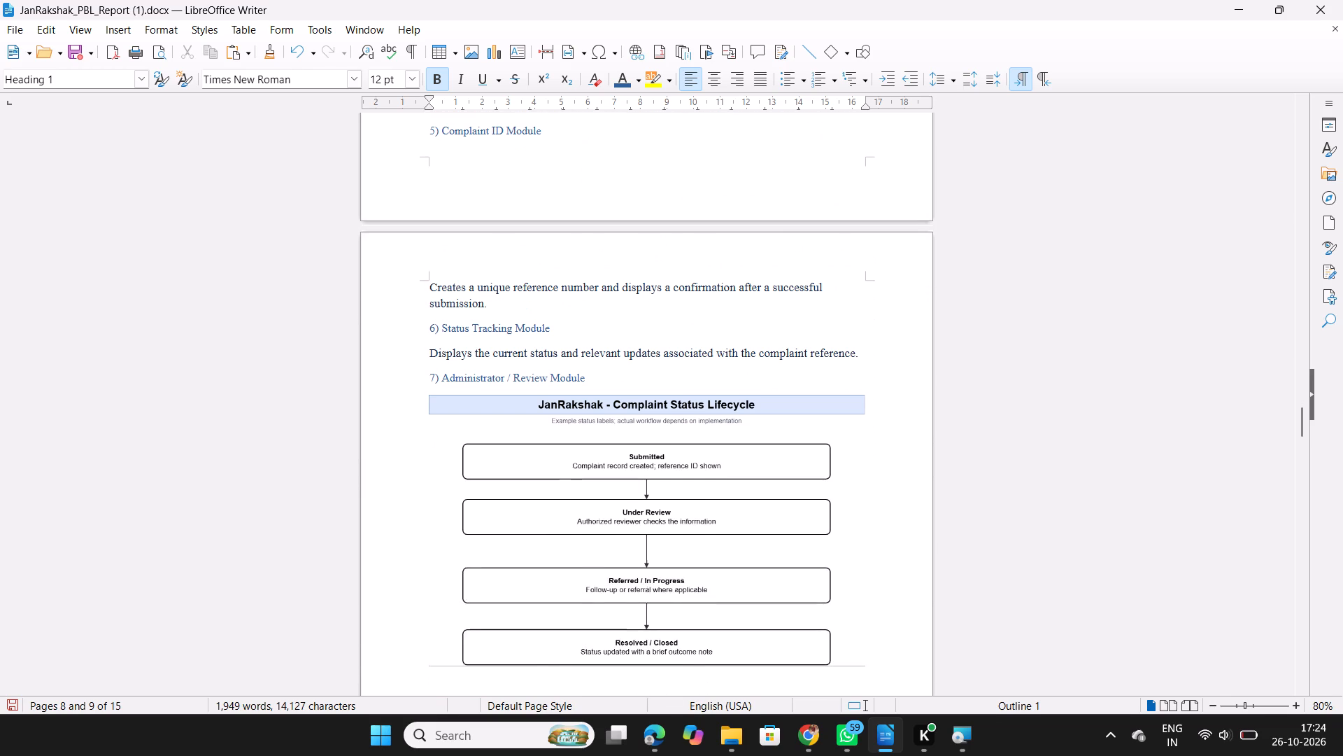
scroll(652, 311, "down", 6)
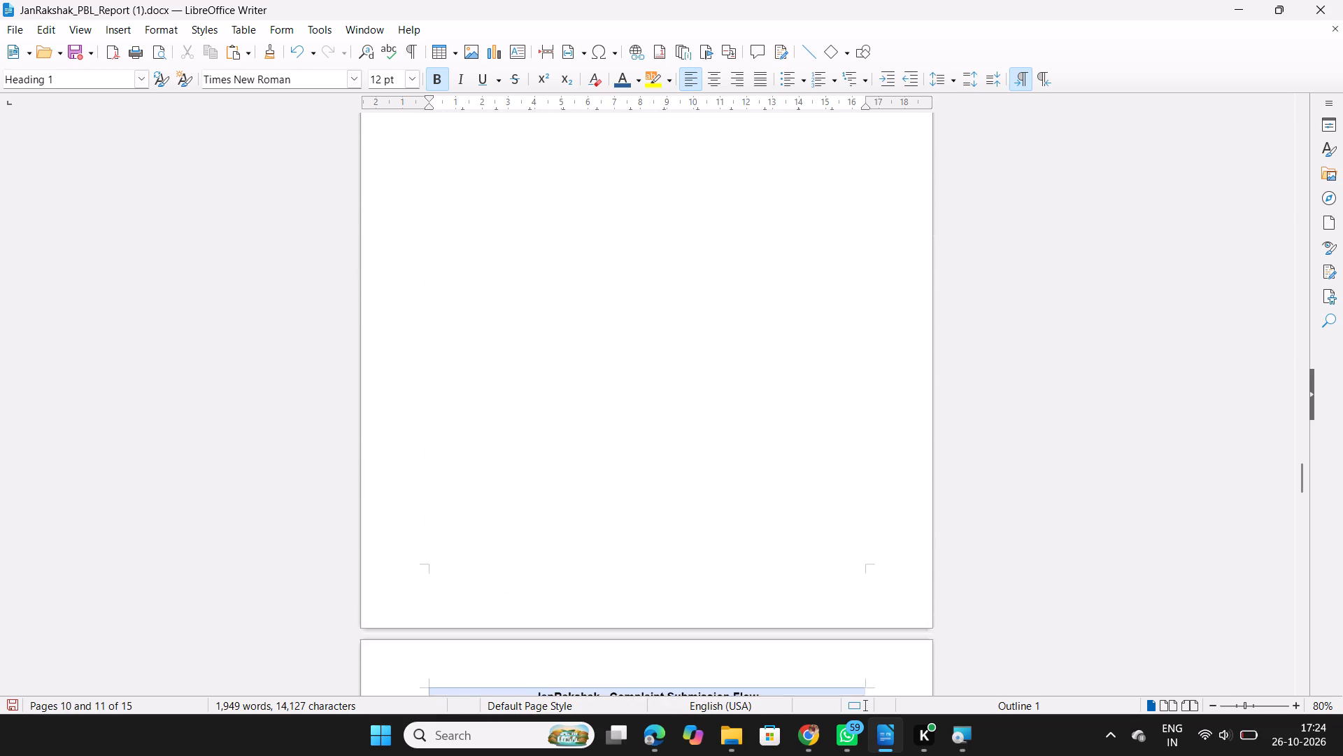
Delete the empty line beneath the Proposed Algorithm heading so the Complaint Submission Flow diagram sits directly under it.
scroll(652, 311, "down", 2)
scroll(652, 311, "up", 4)
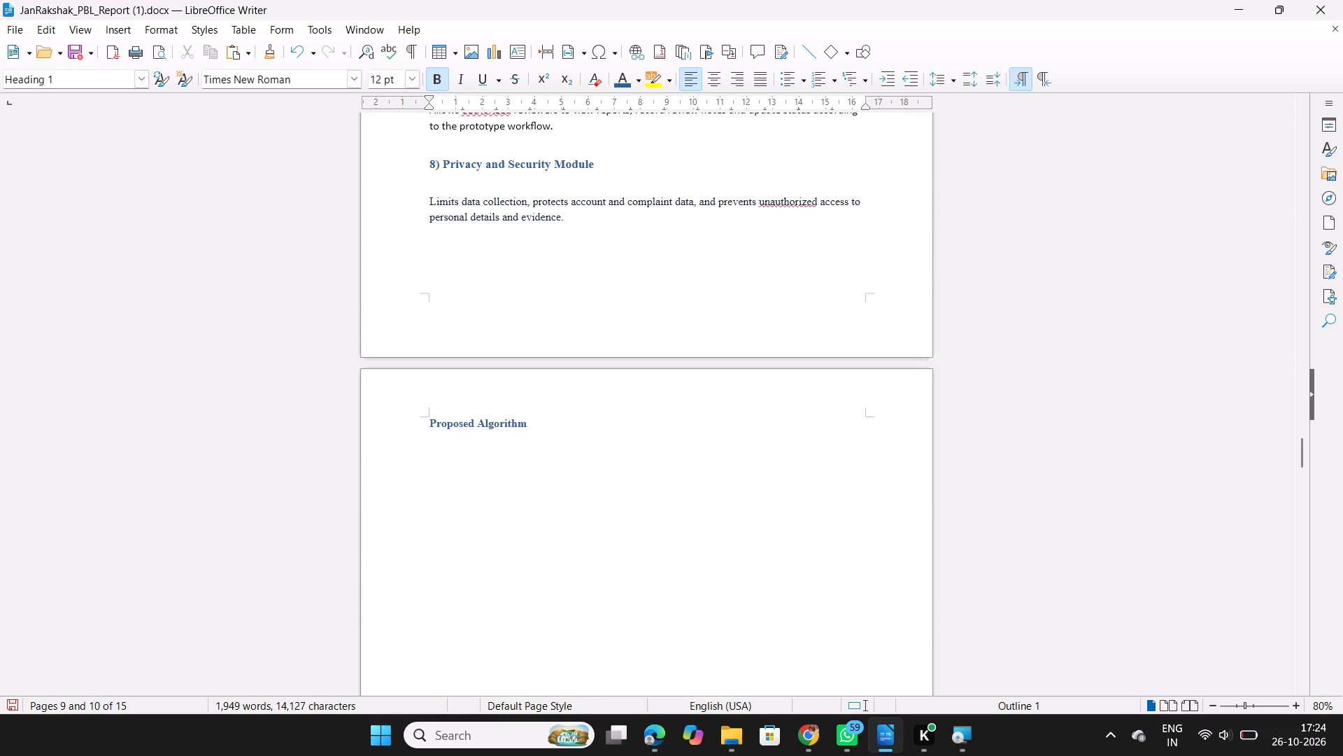
scroll(580, 437, "down", 1)
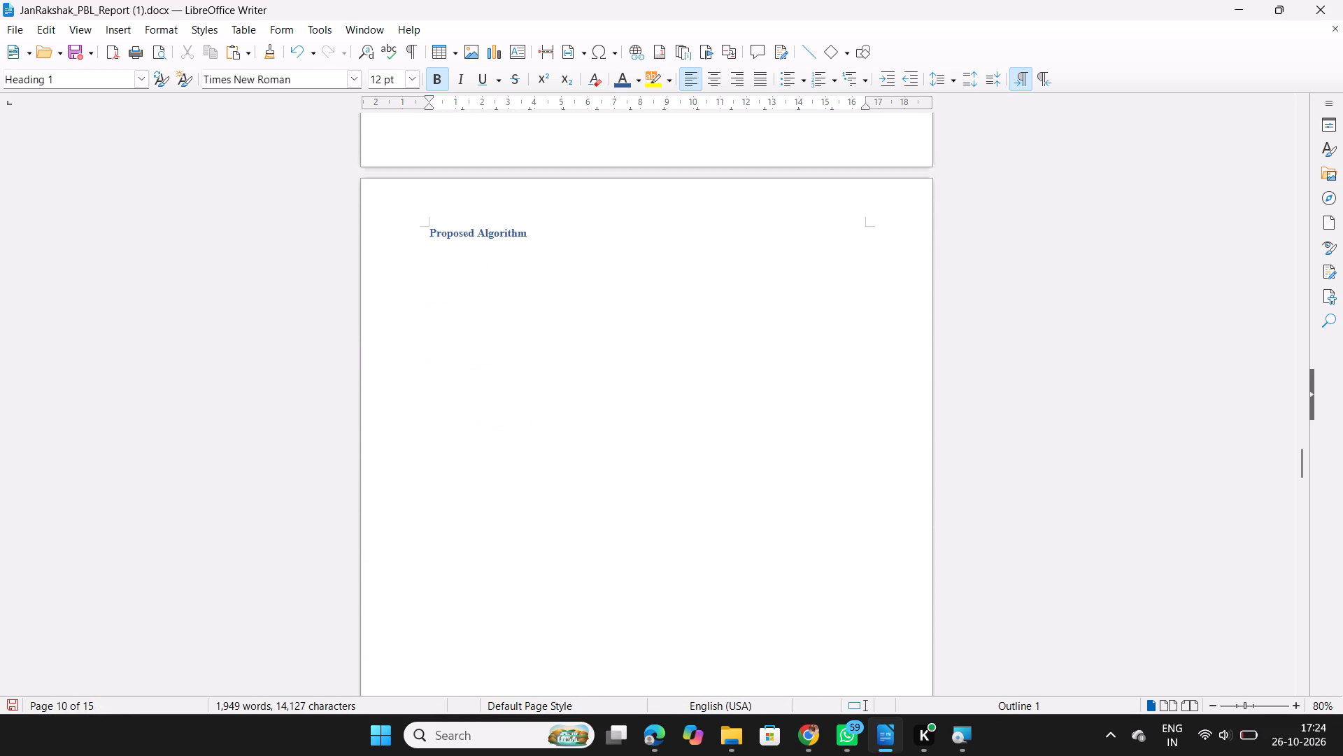
scroll(580, 437, "down", 3)
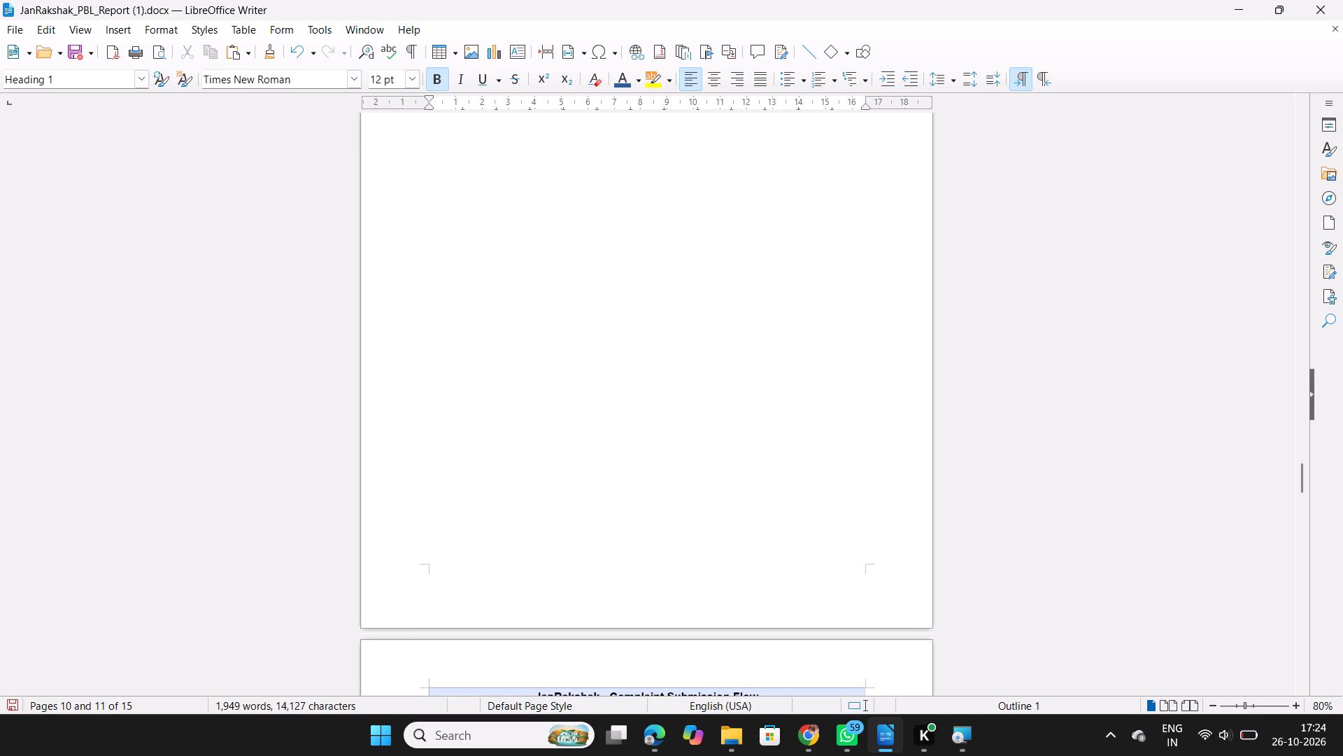
left_click(467, 527)
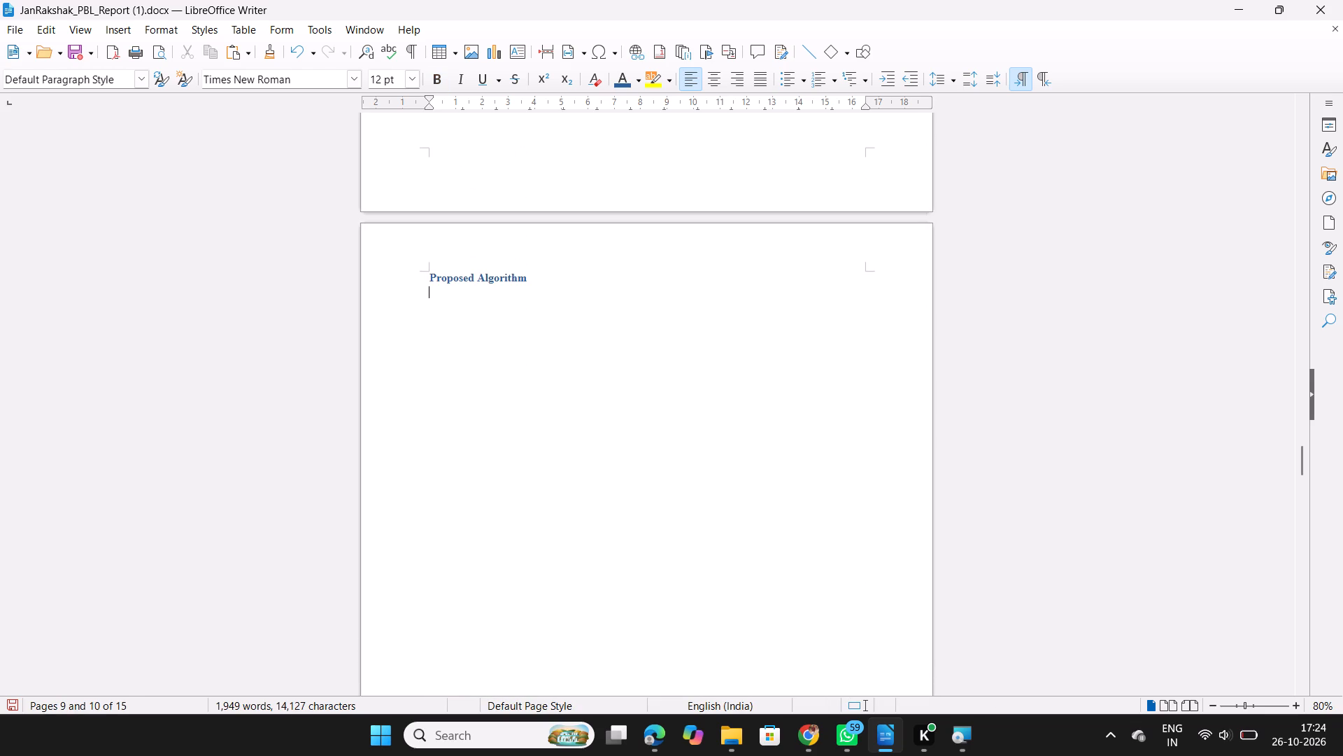
scroll(425, 628, "down", 5)
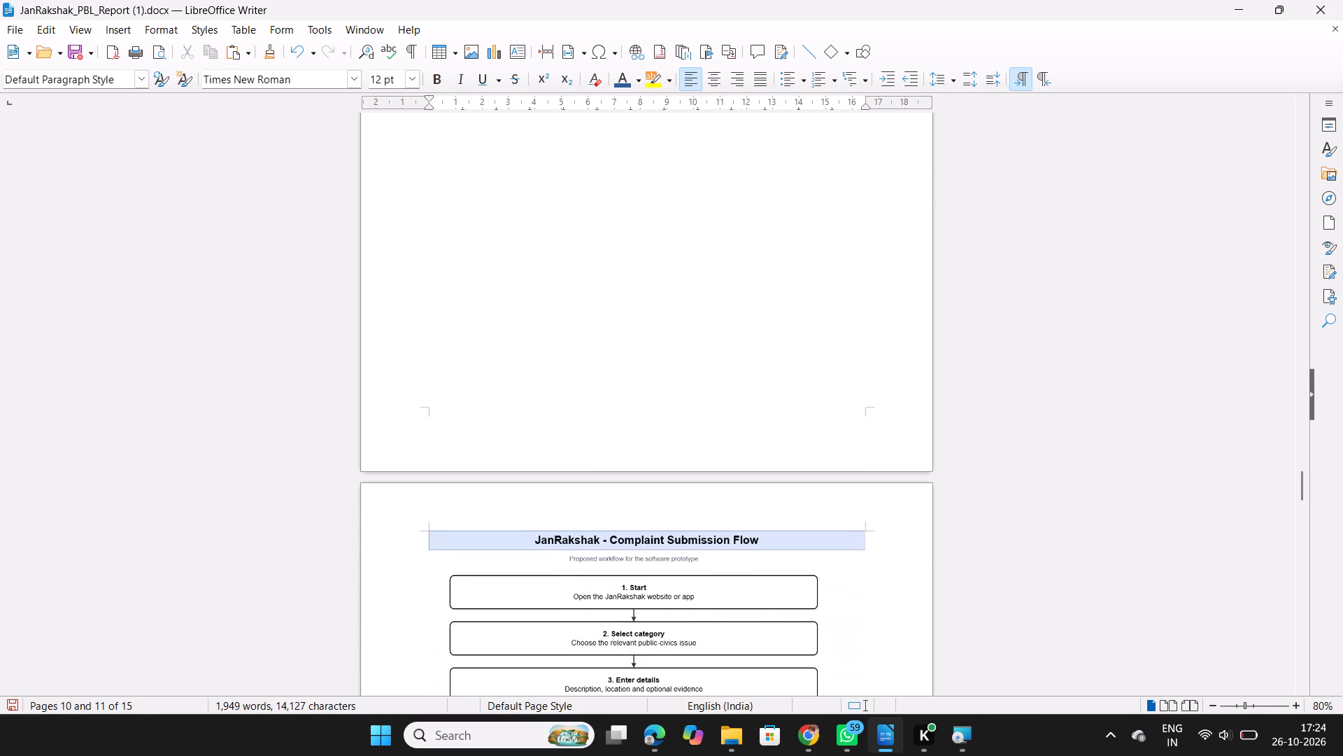
scroll(432, 594, "down", 1)
left_click(416, 377)
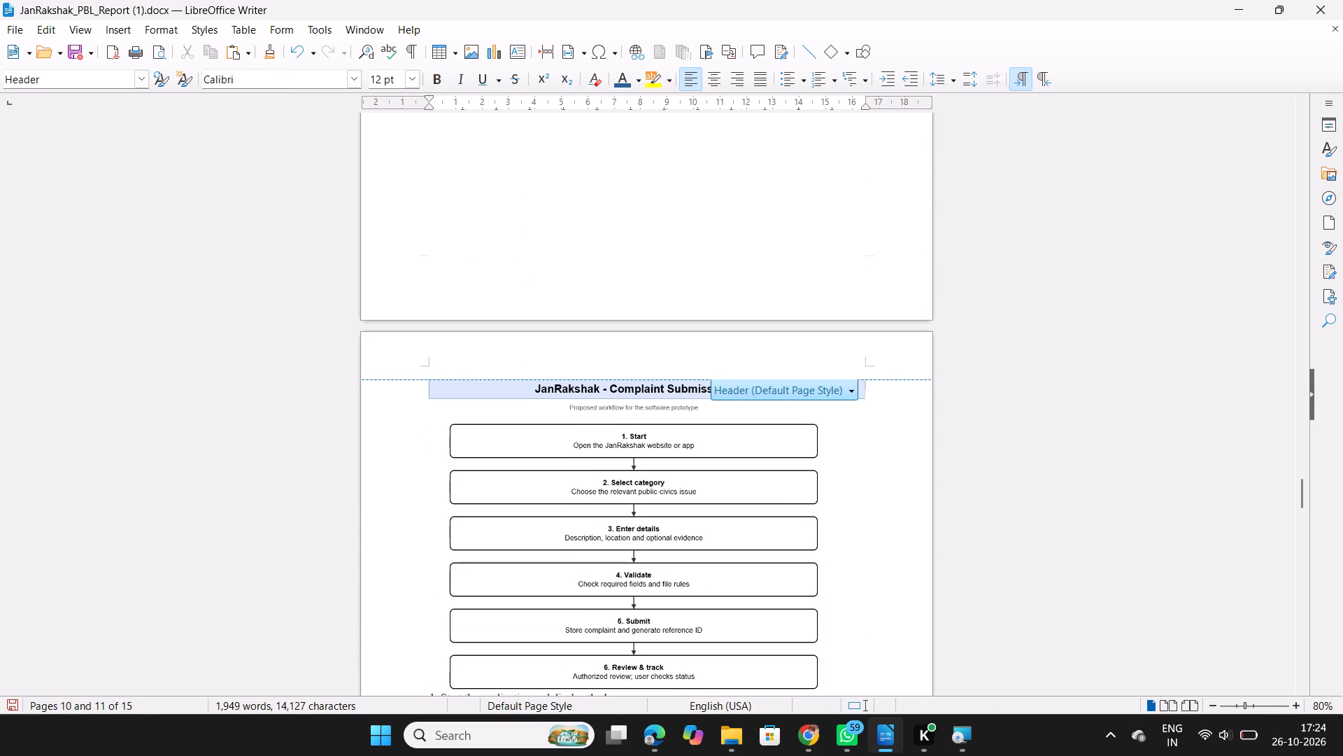
key("BackSpace")
key("BackSpace")
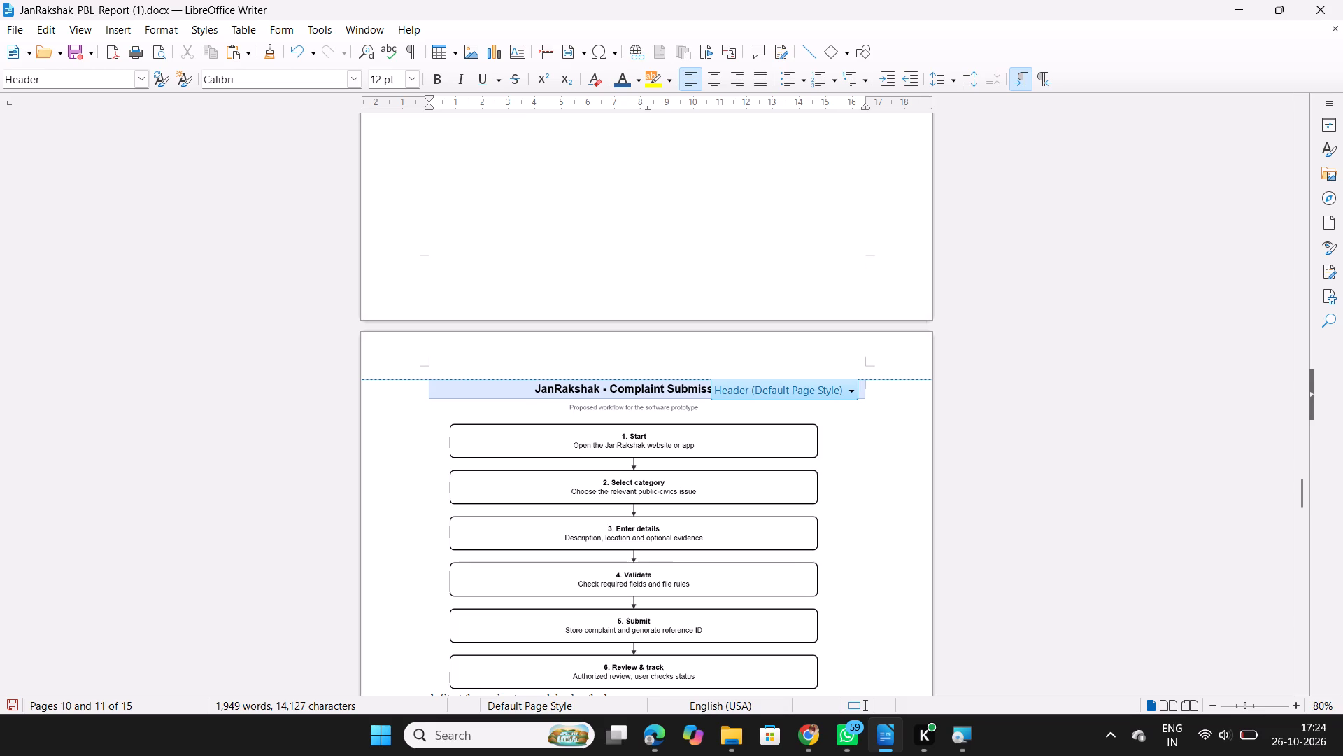
left_click(420, 388)
scroll(420, 388, "up", 2)
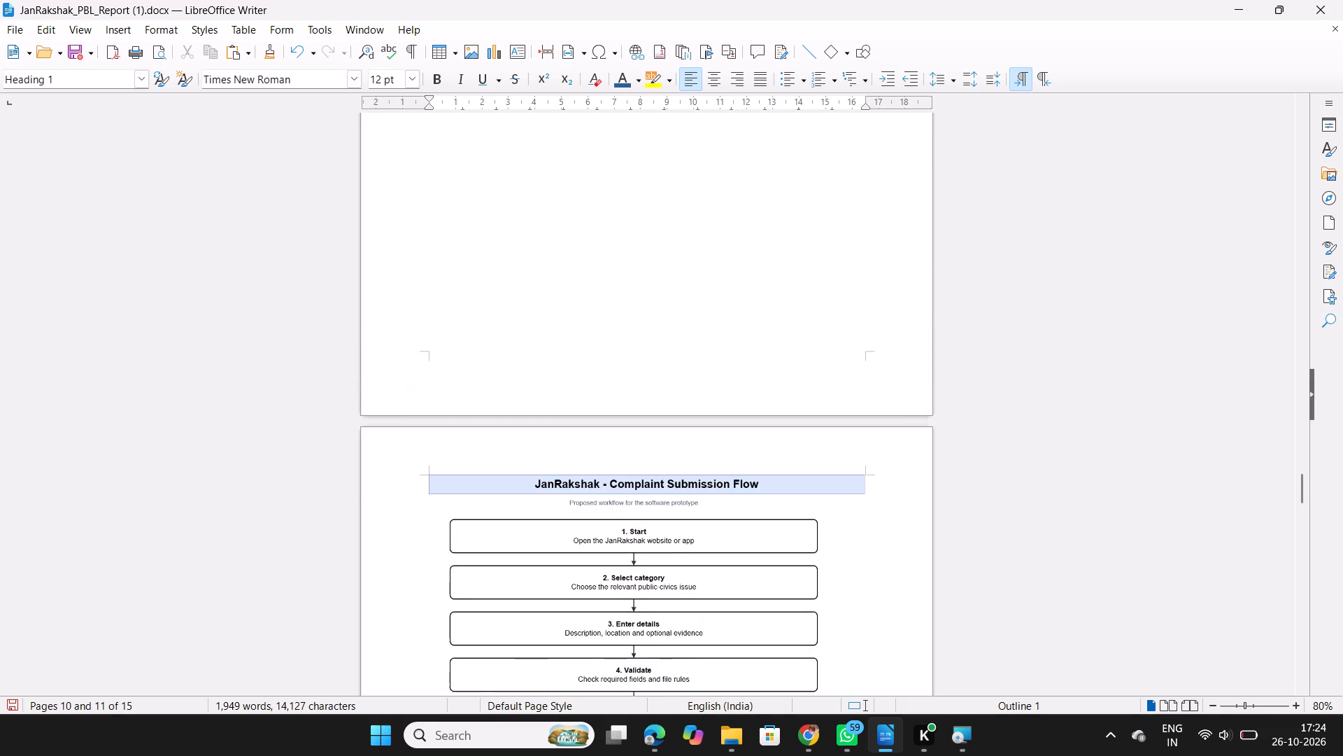
scroll(420, 388, "up", 2)
left_click(420, 388)
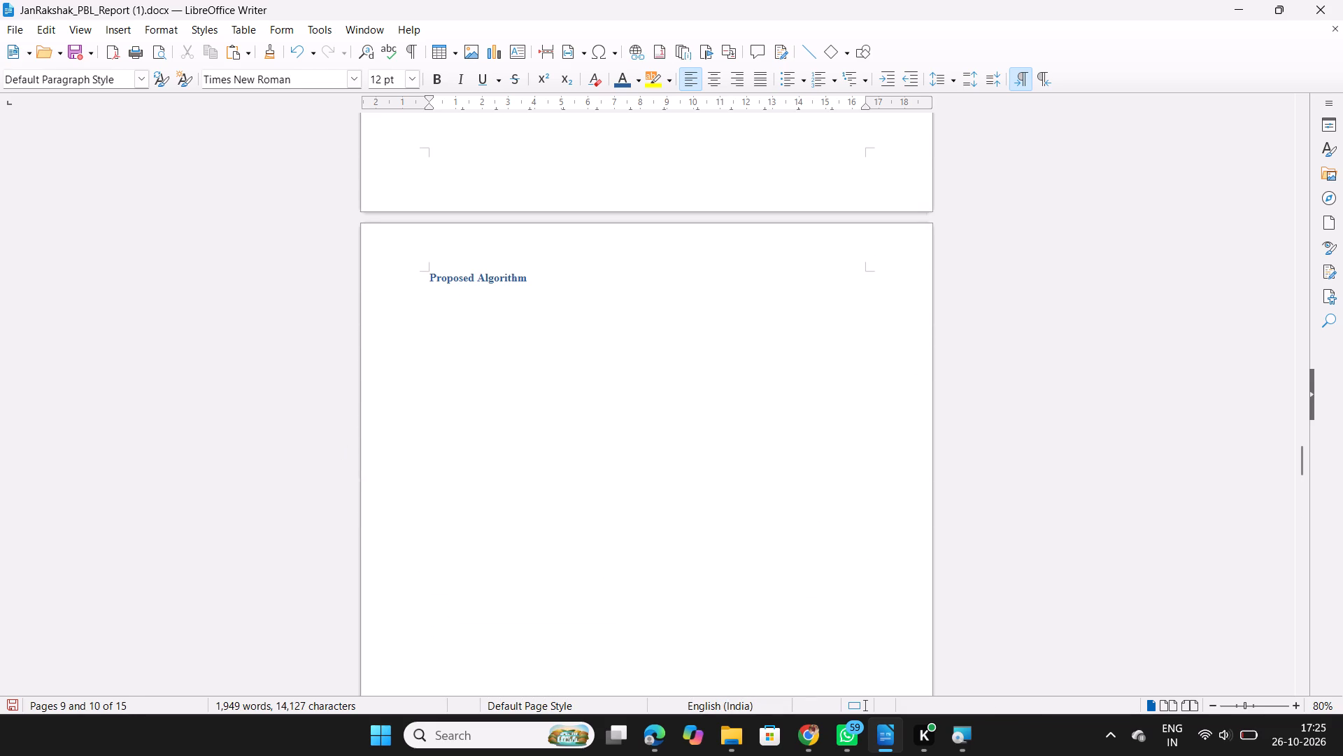
left_click(423, 603)
key("BackSpace")
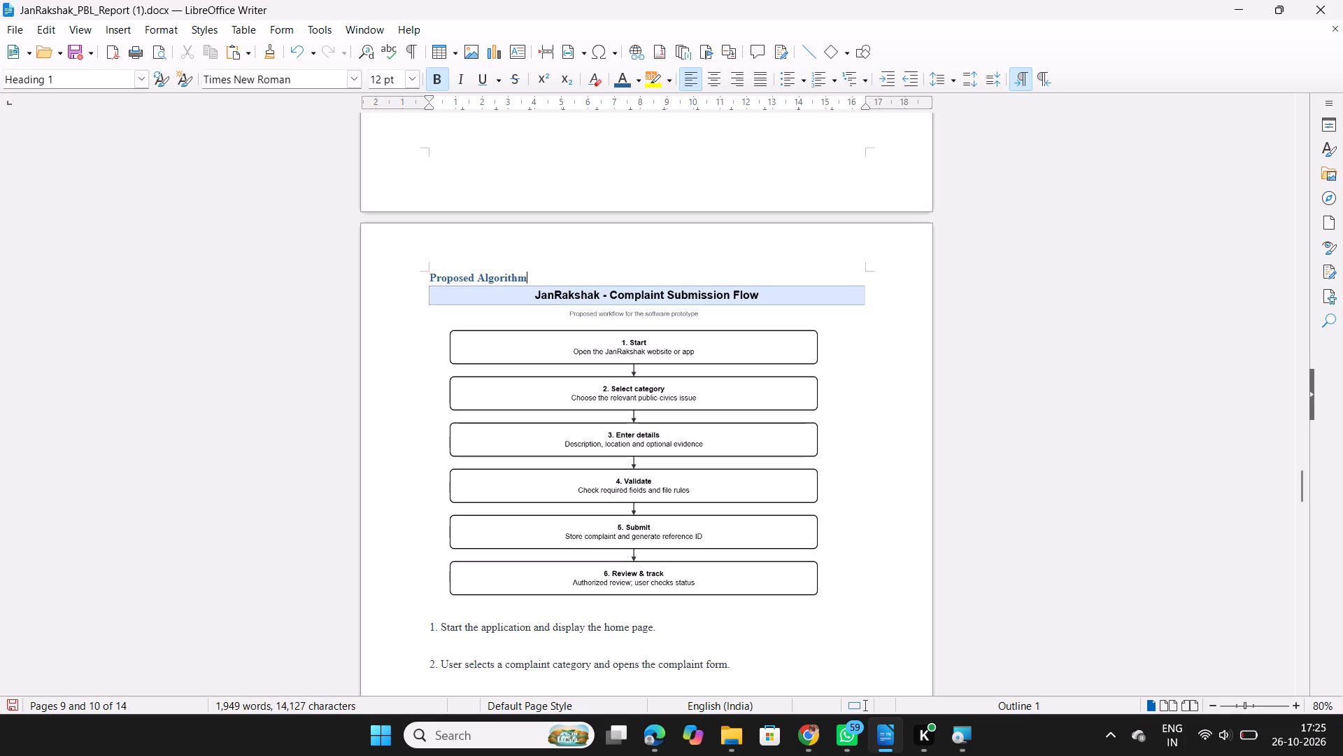
Review the layout from the algorithm list through Result and Conclusion, Outcome and References to the signature table.
scroll(423, 603, "down", 5)
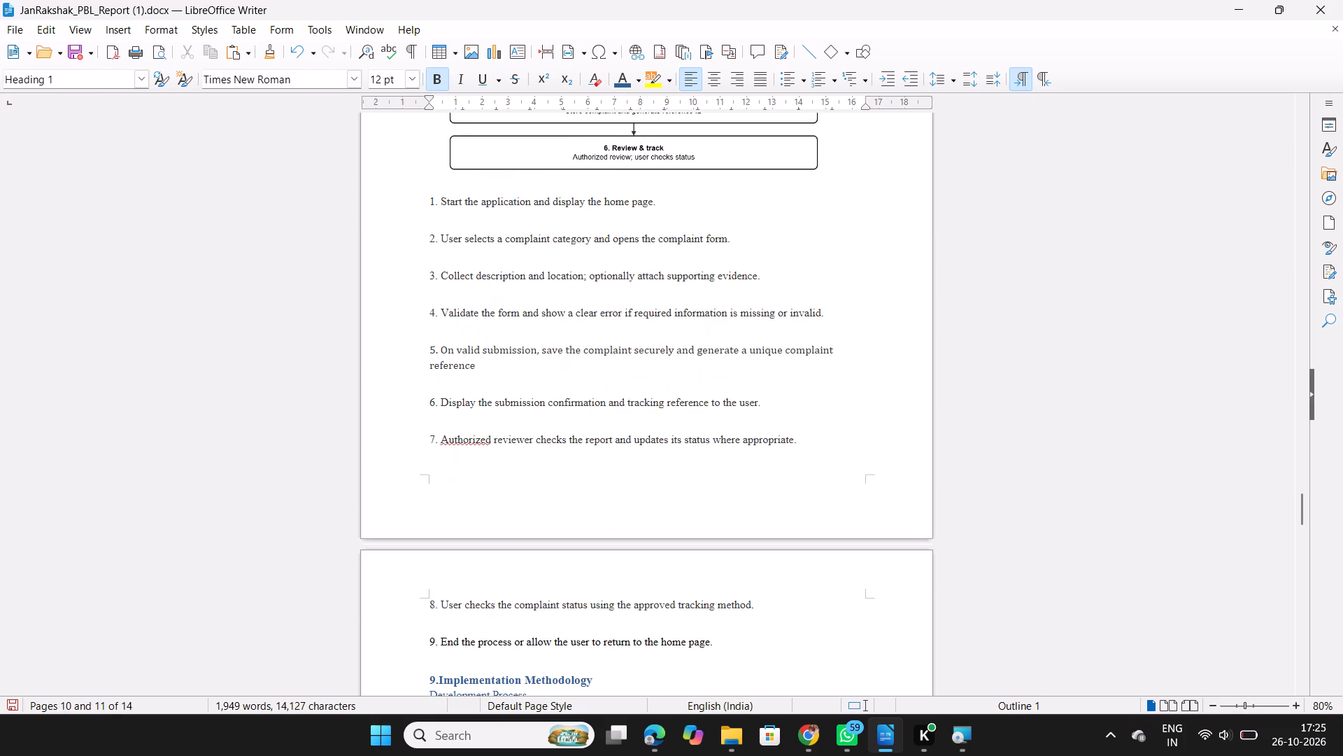
scroll(423, 603, "down", 9)
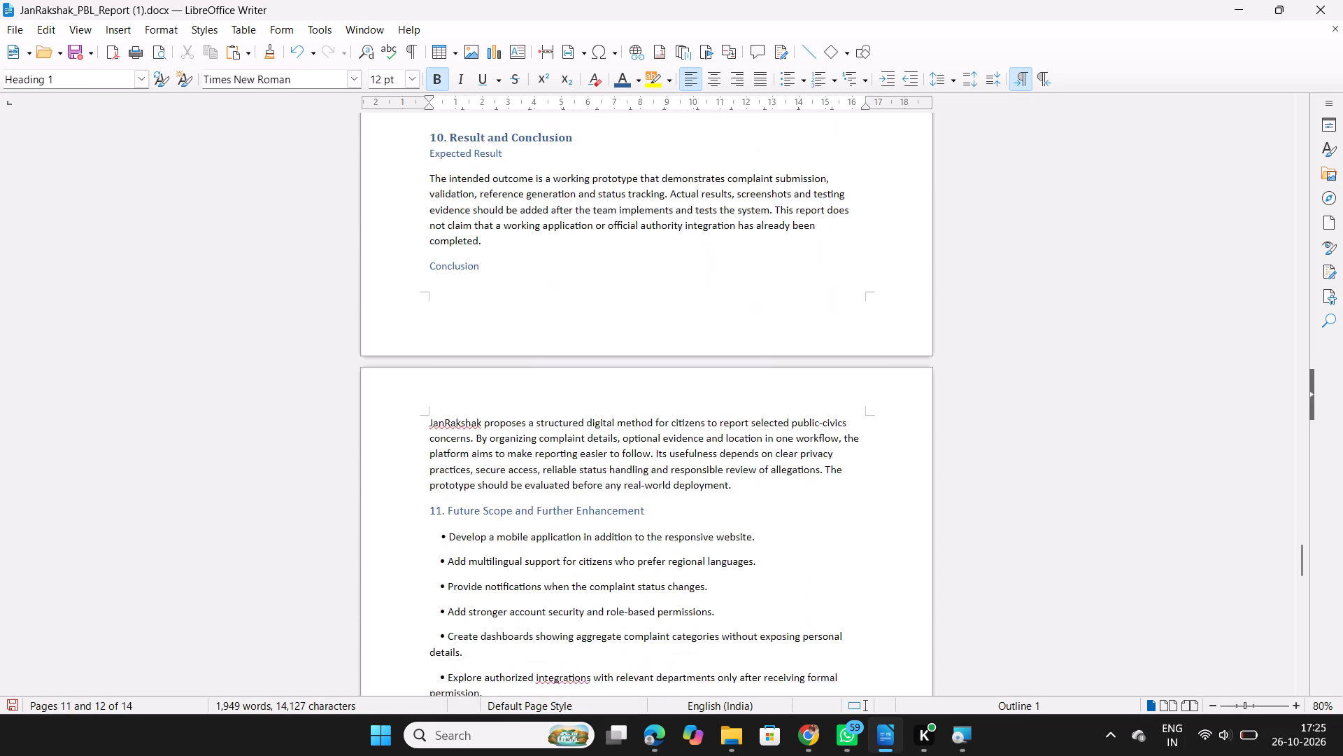
scroll(423, 603, "down", 13)
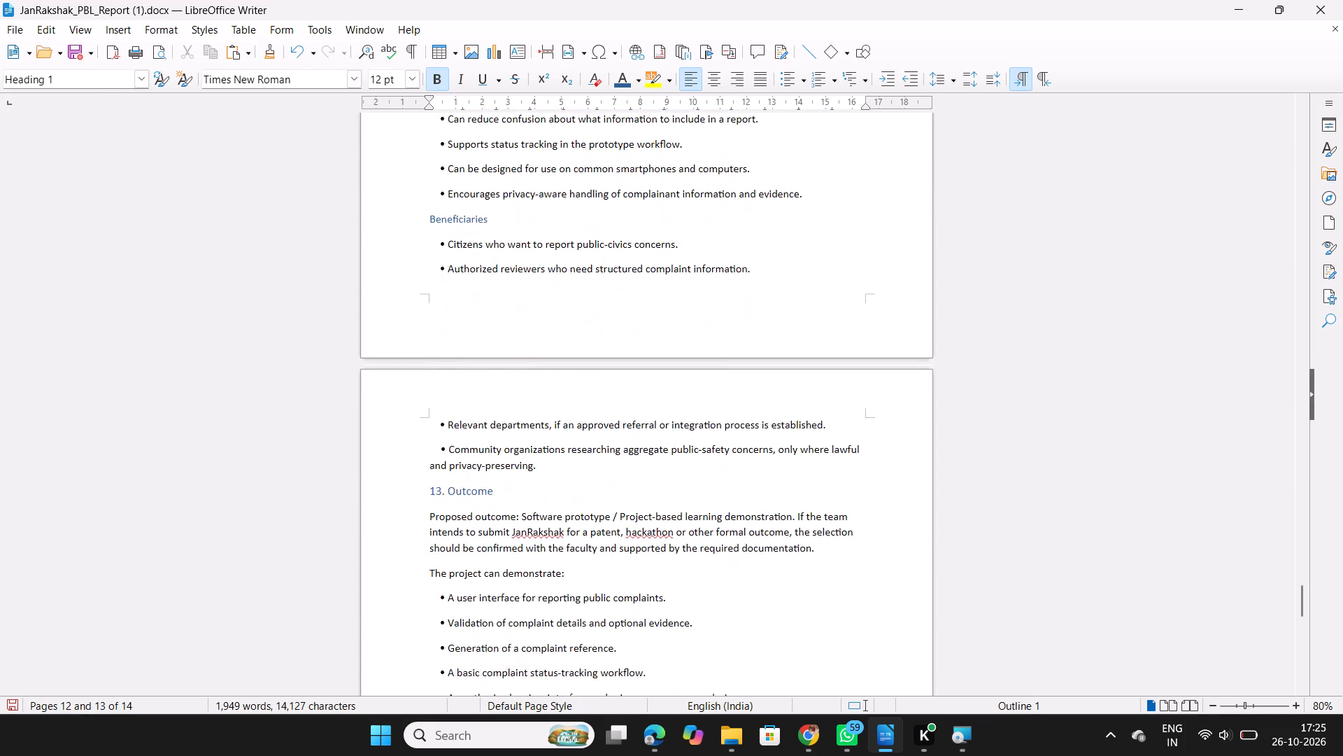
scroll(423, 603, "down", 12)
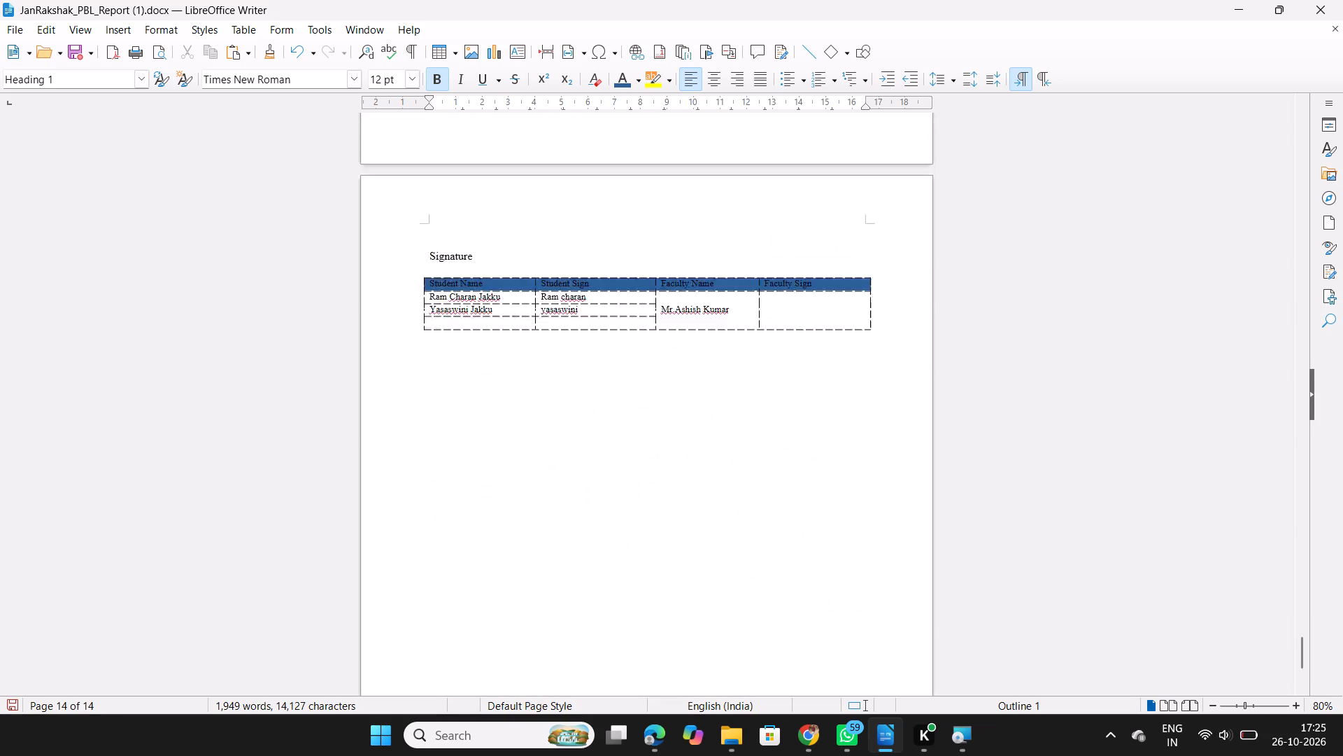
scroll(423, 603, "up", 2)
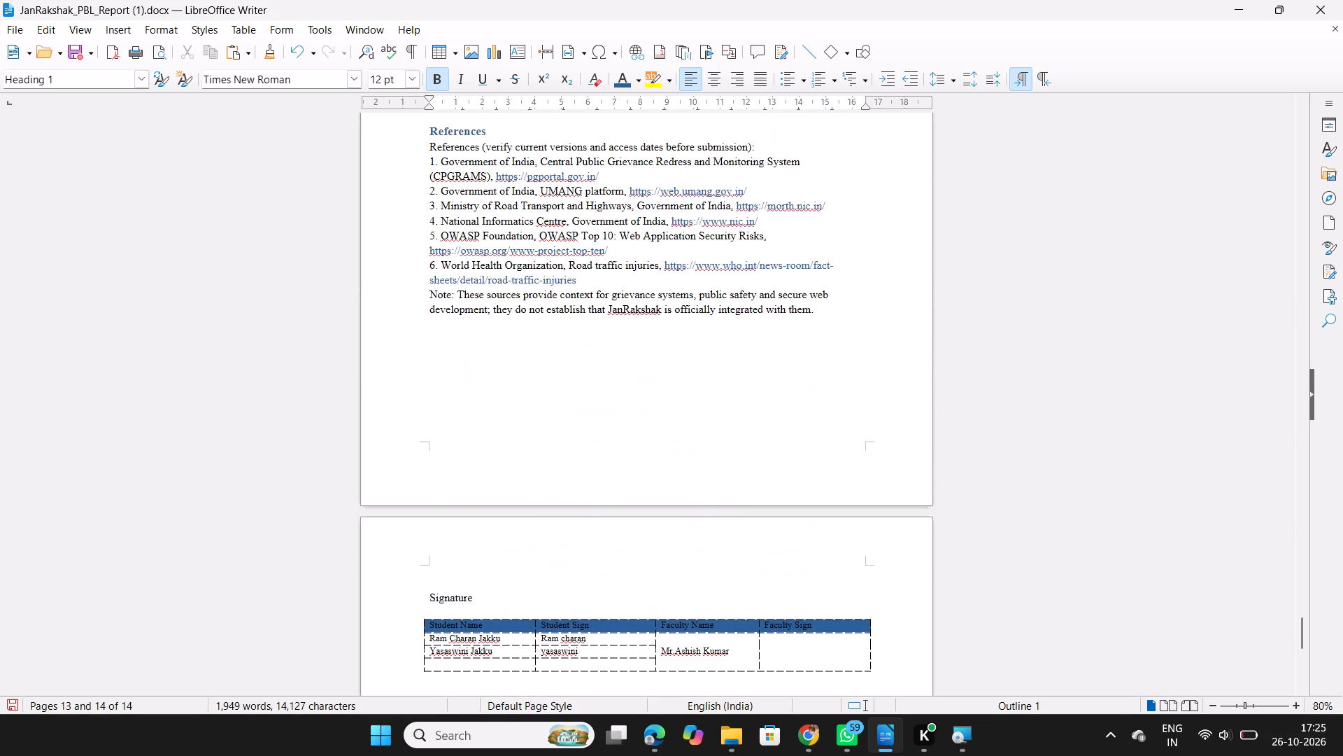
Review the layout backwards from References through Outcome, Advantages and Future Scope to Result and Conclusion.
scroll(423, 603, "up", 3)
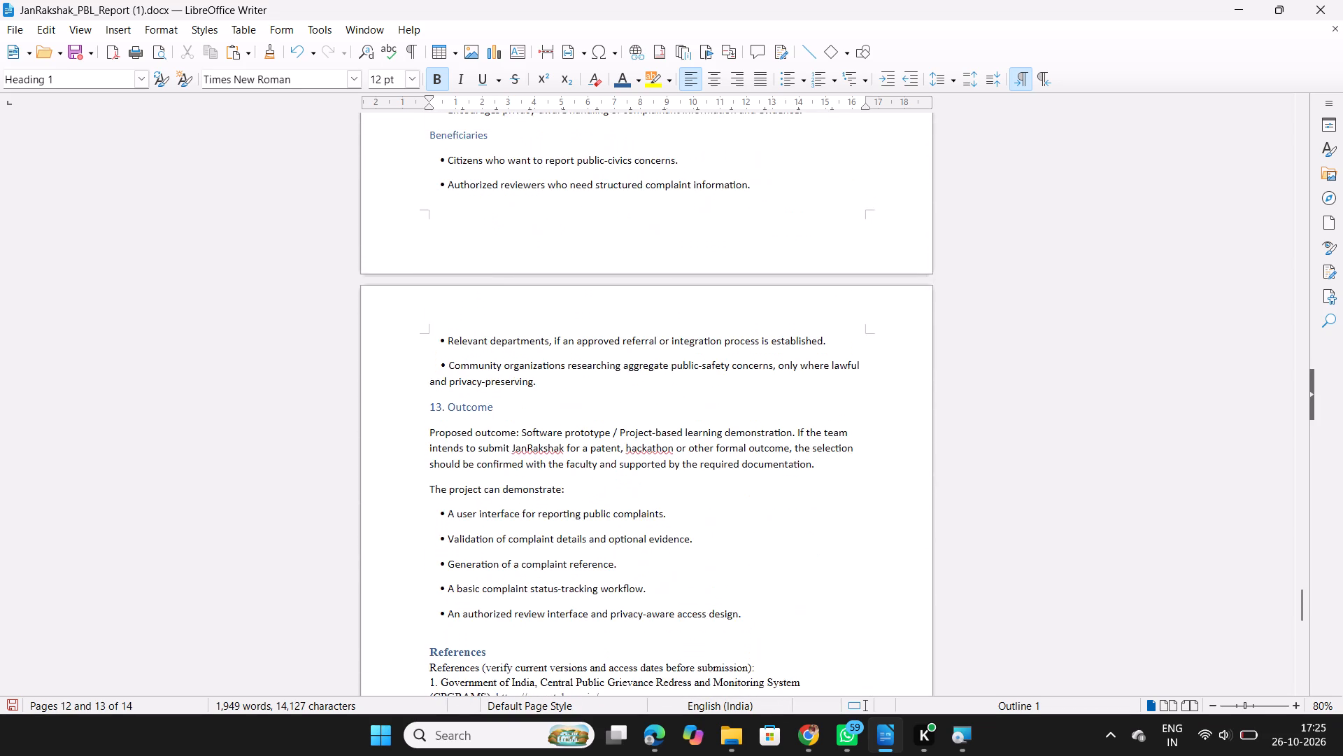
scroll(423, 603, "up", 3)
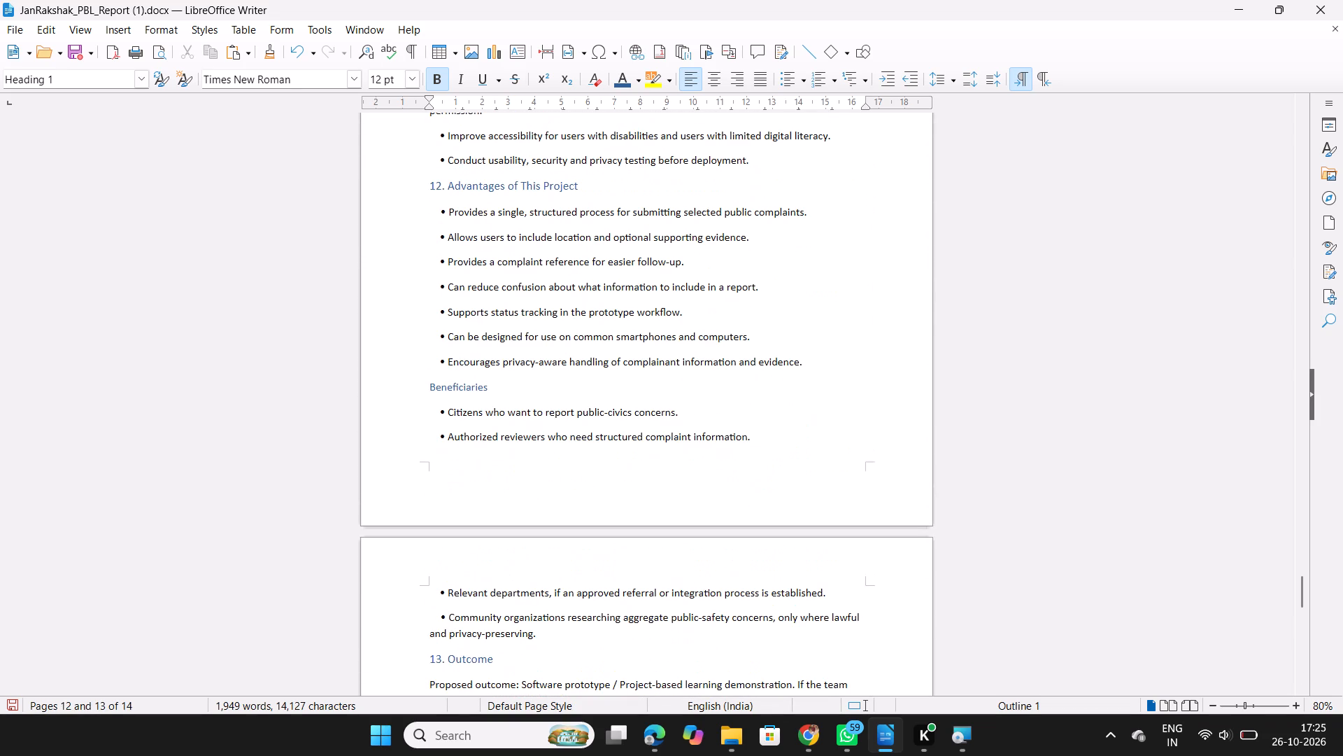
scroll(423, 603, "up", 2)
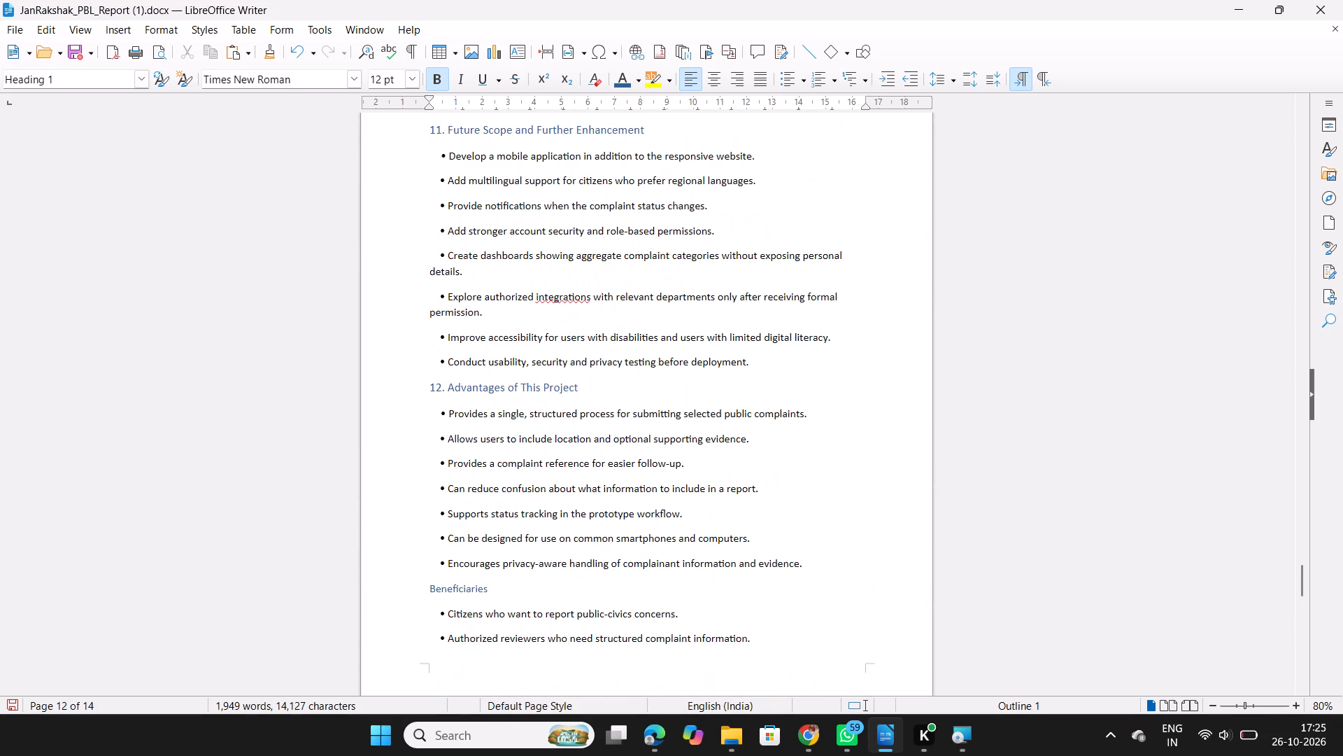
scroll(423, 603, "up", 3)
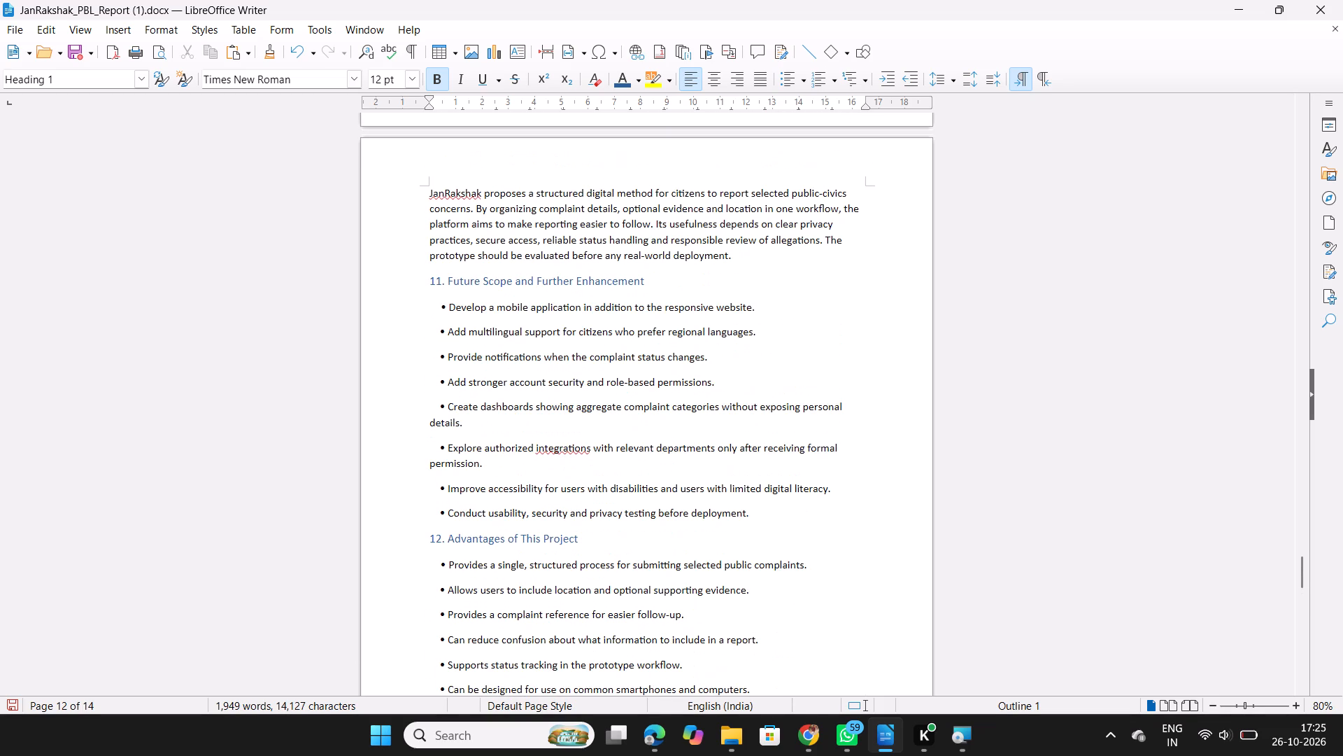
scroll(423, 603, "up", 1)
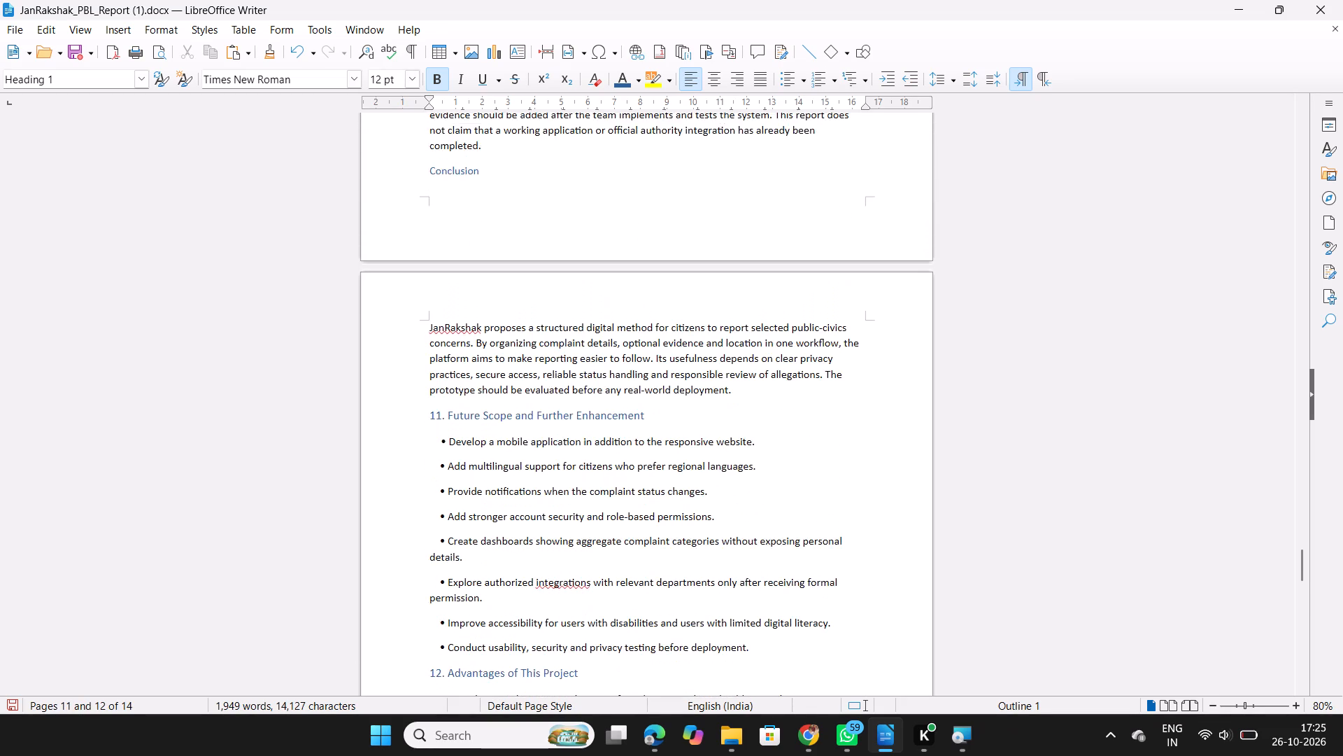
scroll(423, 603, "up", 4)
scroll(423, 603, "right", 1)
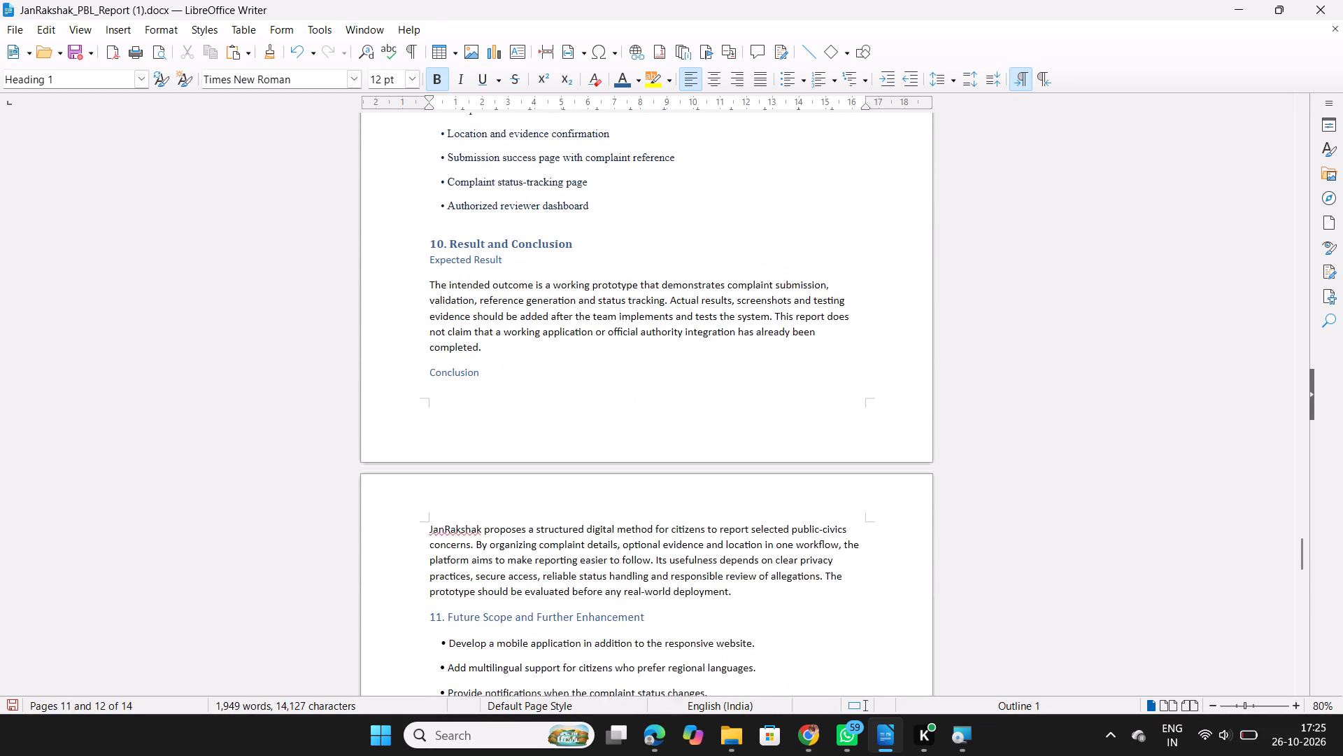
scroll(423, 603, "right", 1)
scroll(423, 603, "up", 1)
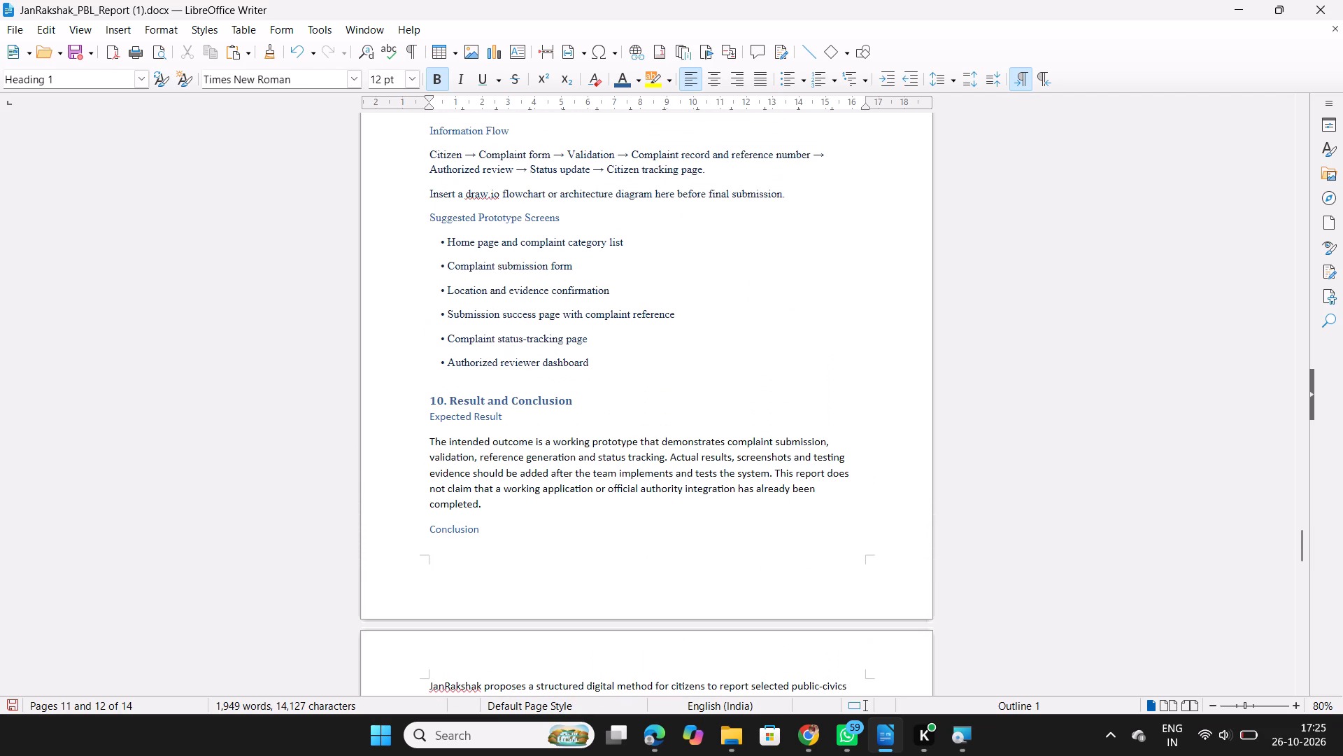
Review the layout backwards from Implementation Methodology through the Proposed Algorithm page to the Complaint Status Lifecycle diagram under the Administrator / Review Module.
scroll(423, 603, "up", 3)
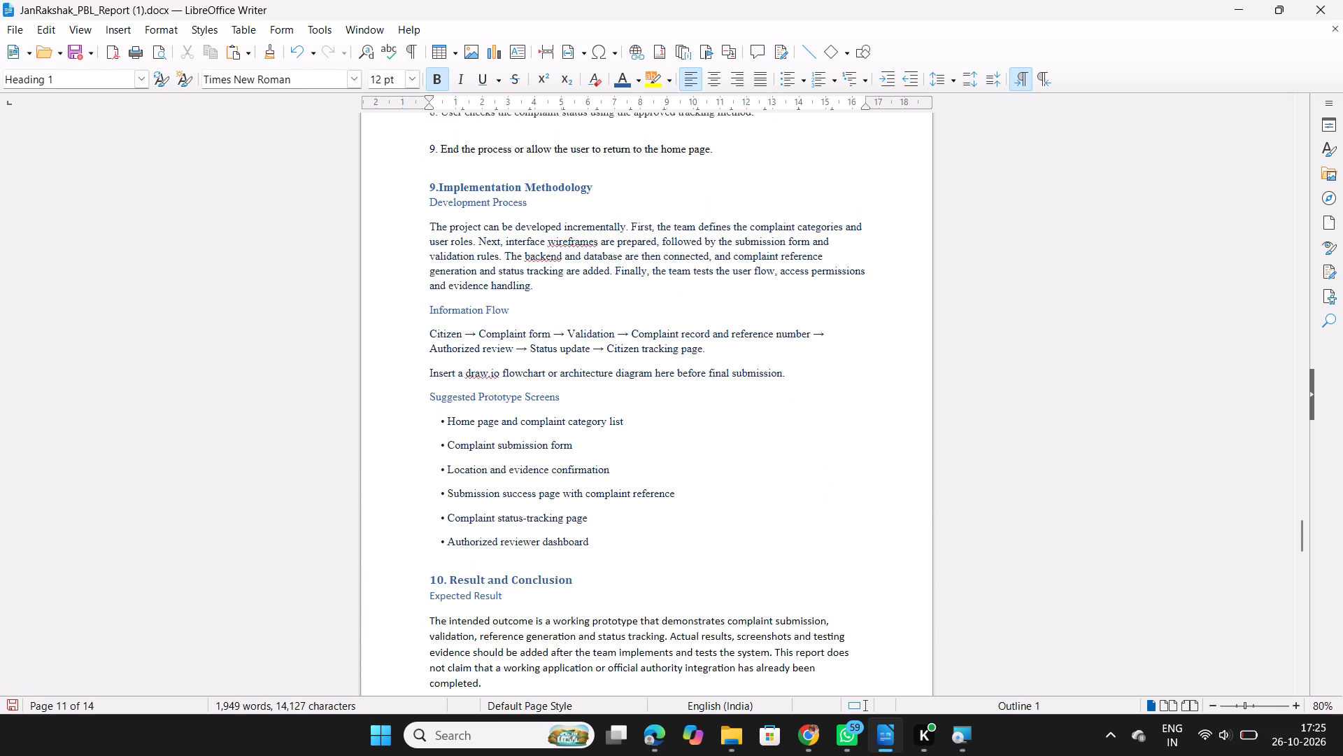
scroll(423, 603, "up", 1)
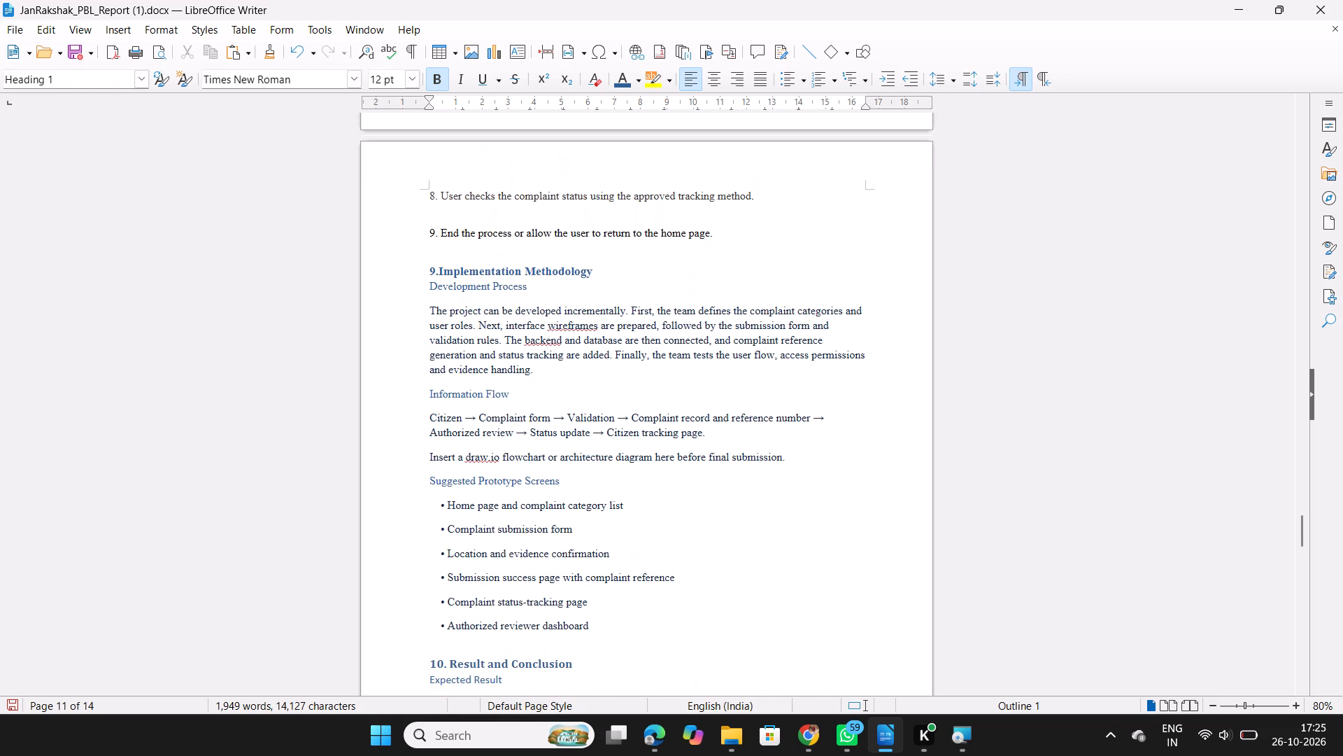
scroll(423, 603, "up", 1)
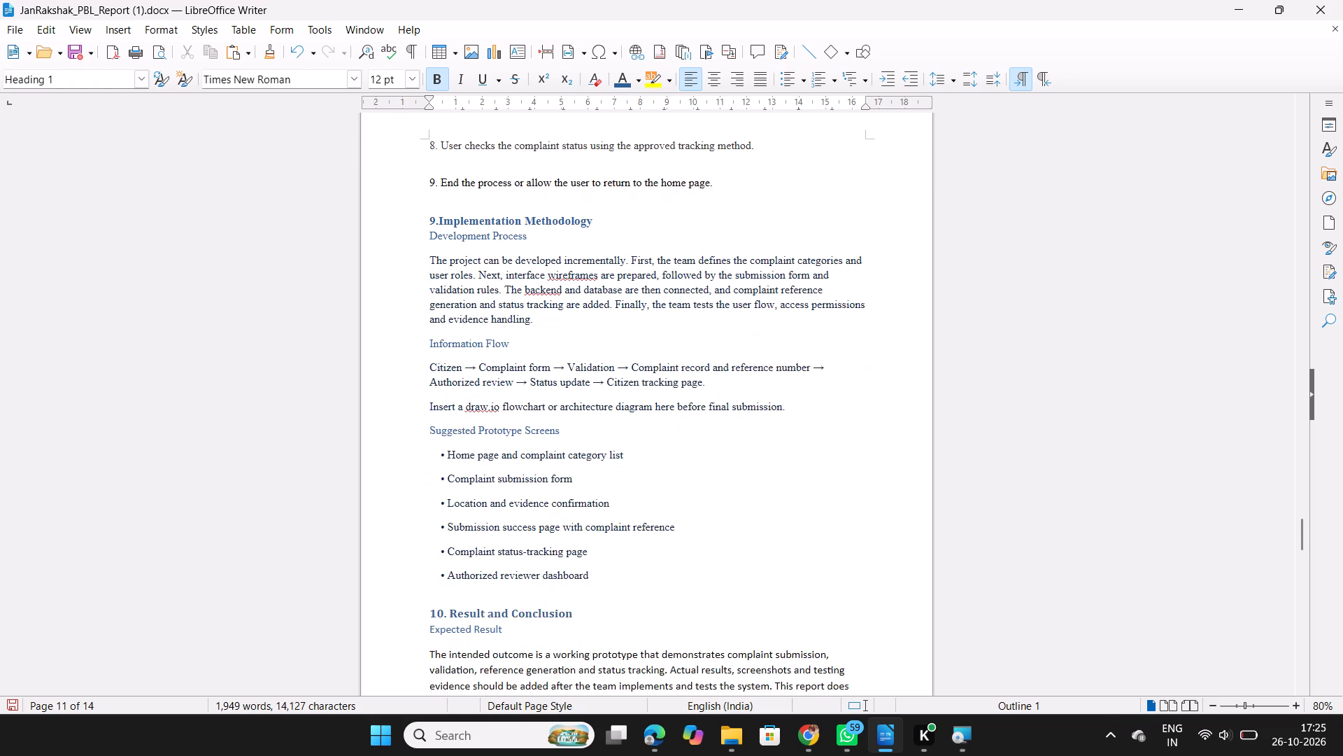
scroll(423, 603, "up", 2)
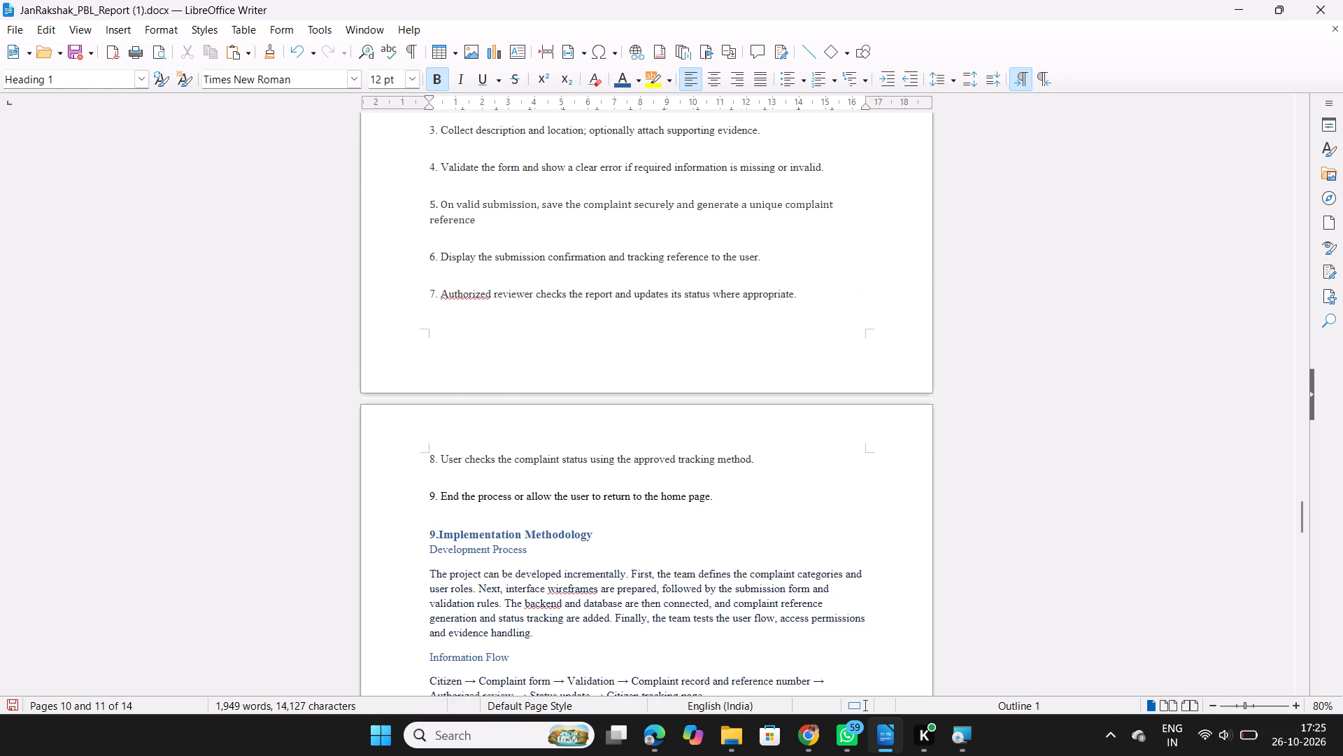
scroll(423, 603, "up", 3)
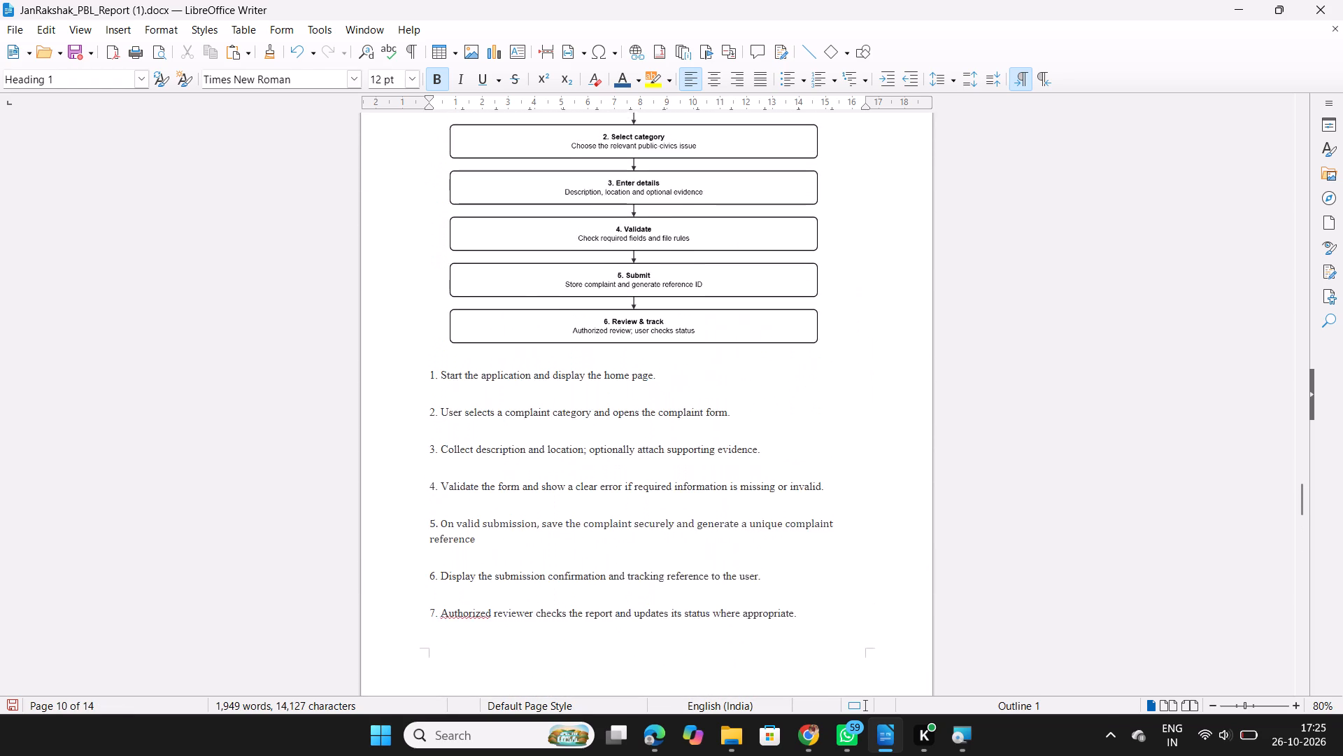
scroll(423, 603, "up", 7)
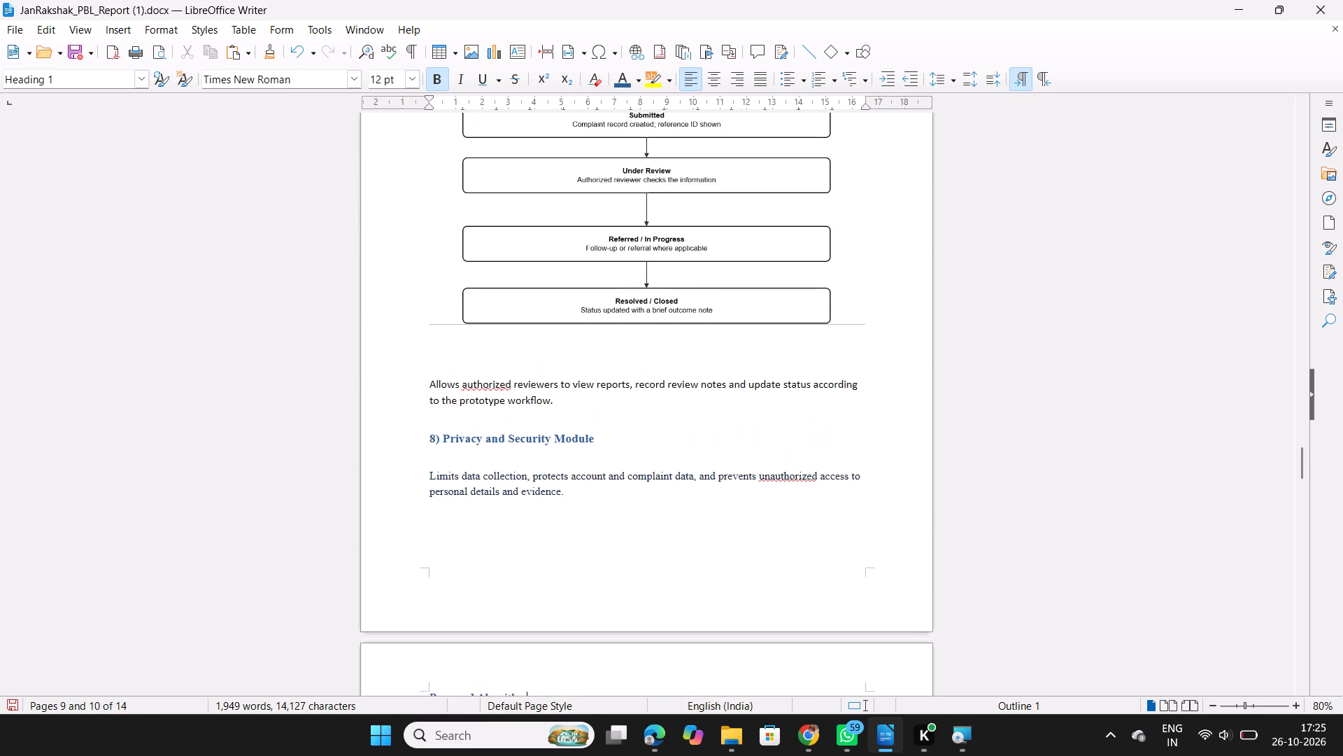
scroll(423, 603, "up", 2)
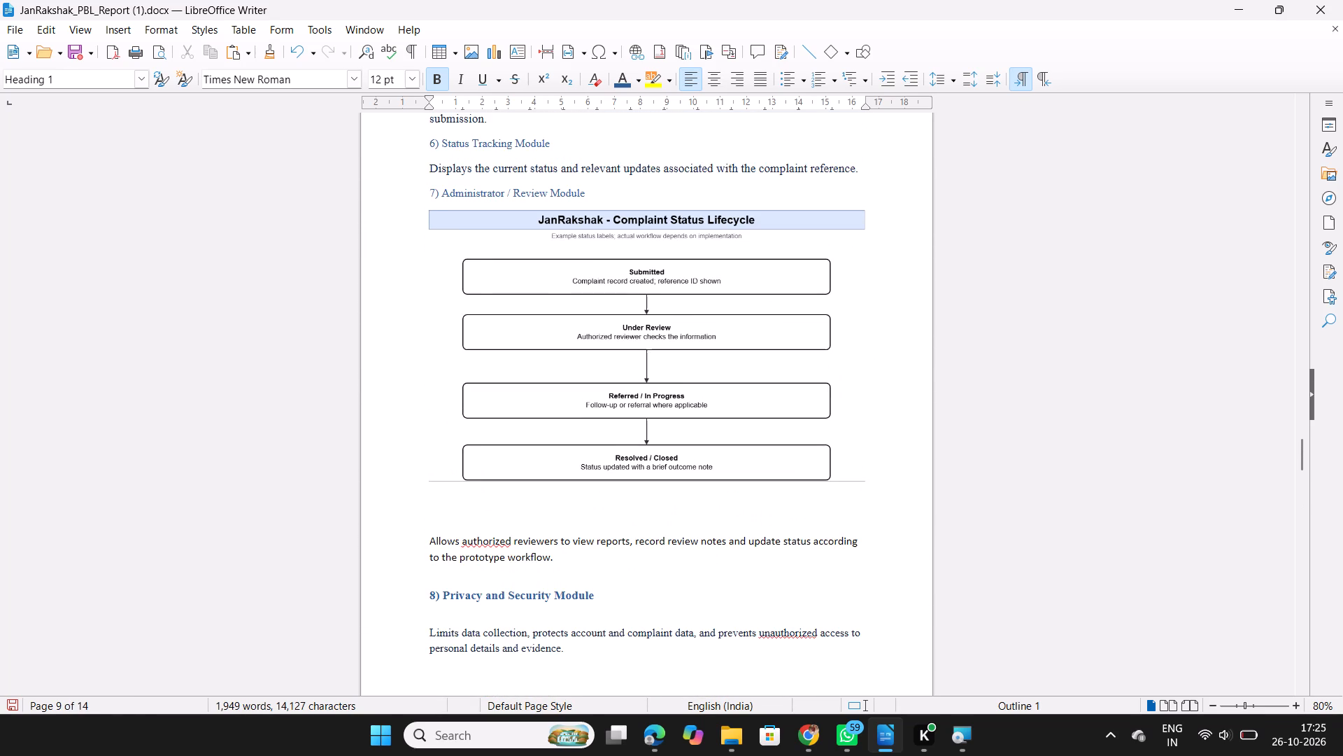
Compare the text formatting of the "8) Privacy and Security Module" heading with the "6) Status Tracking Module" heading.
left_click_drag(422, 598, 590, 595)
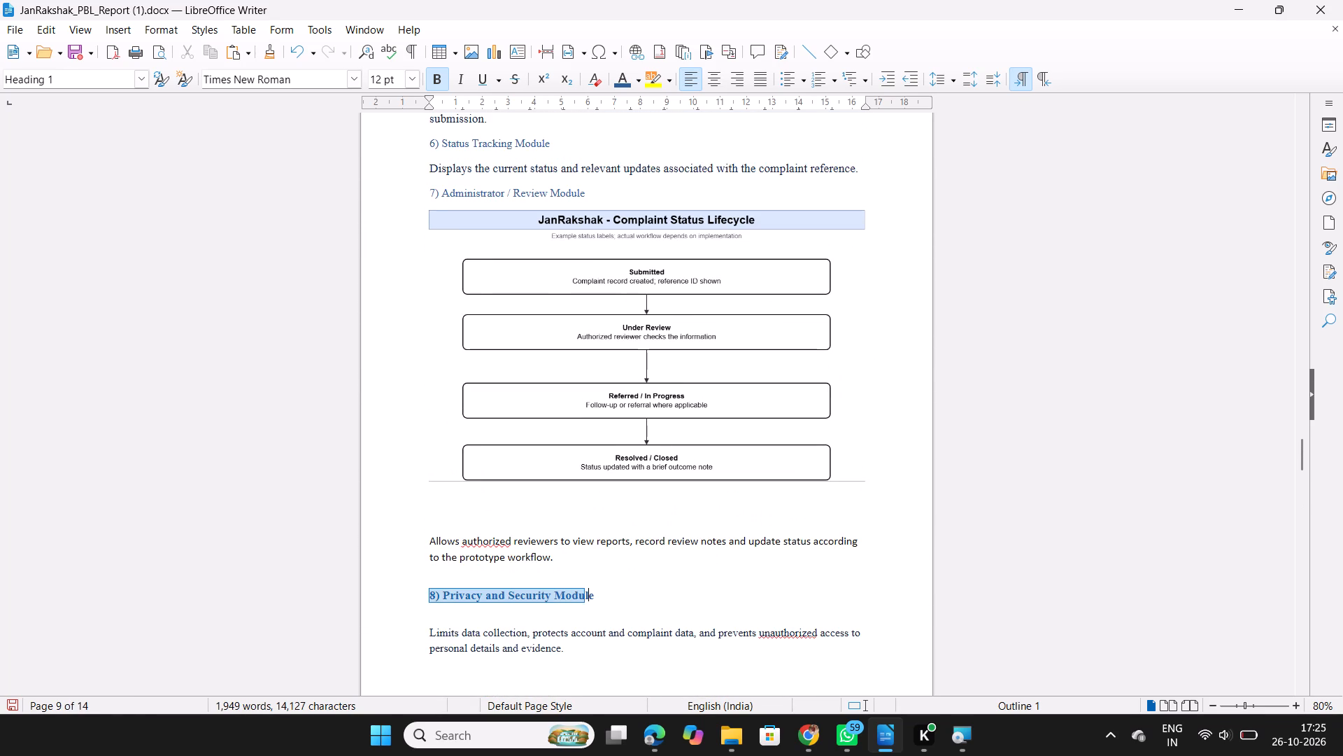
left_click_drag(590, 595, 593, 596)
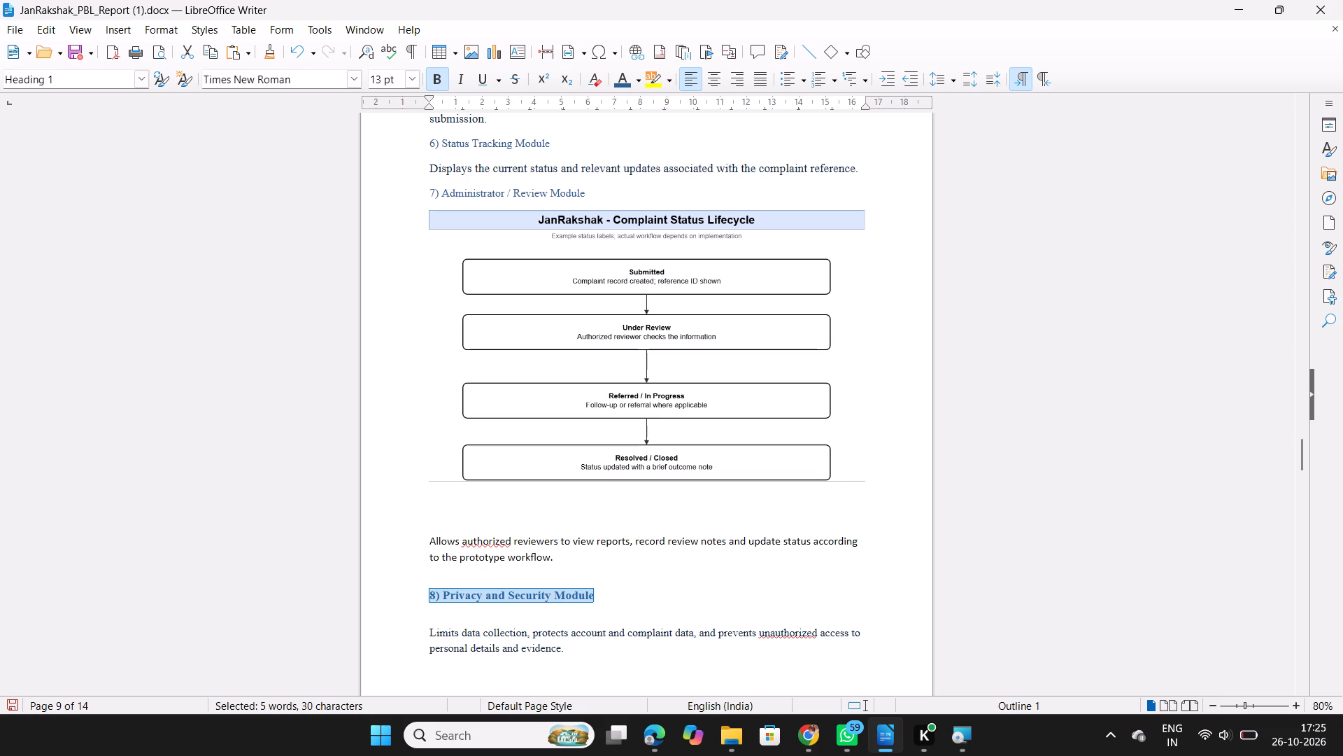
left_click(588, 569)
scroll(557, 487, "up", 2)
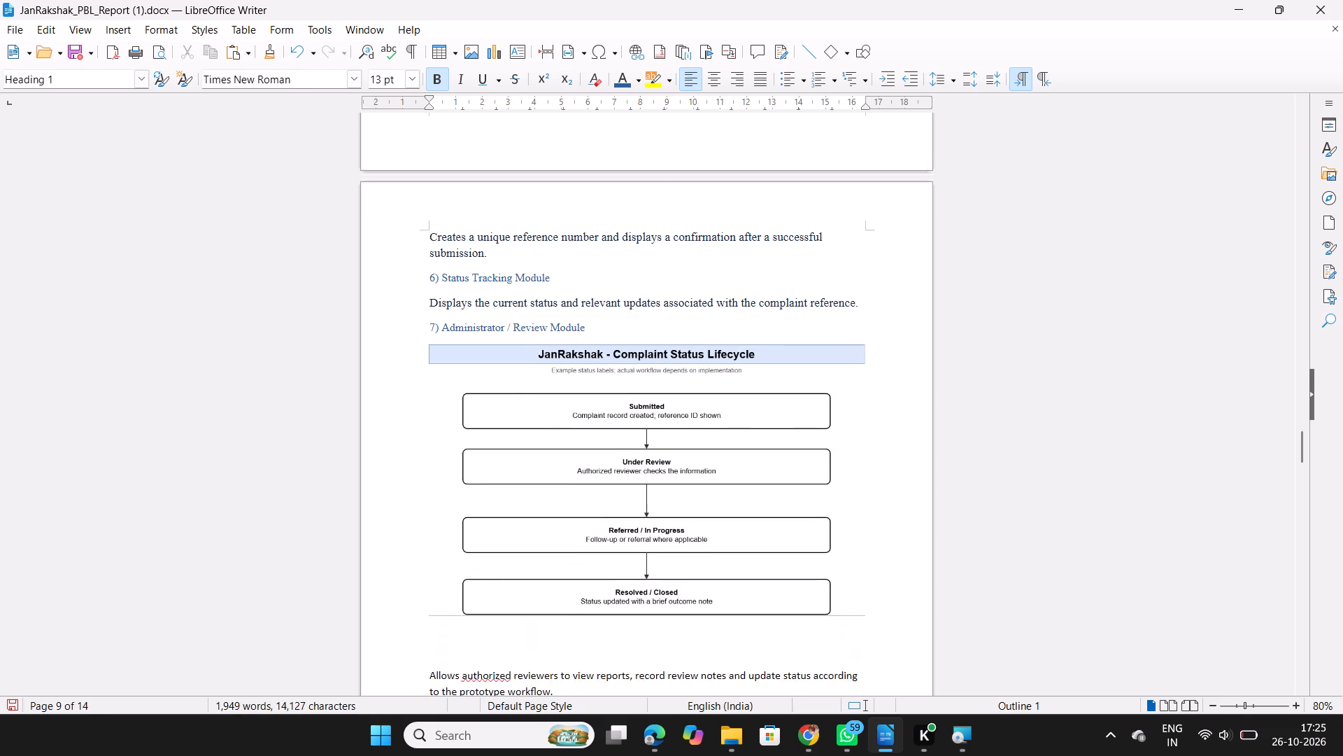
scroll(557, 487, "up", 2)
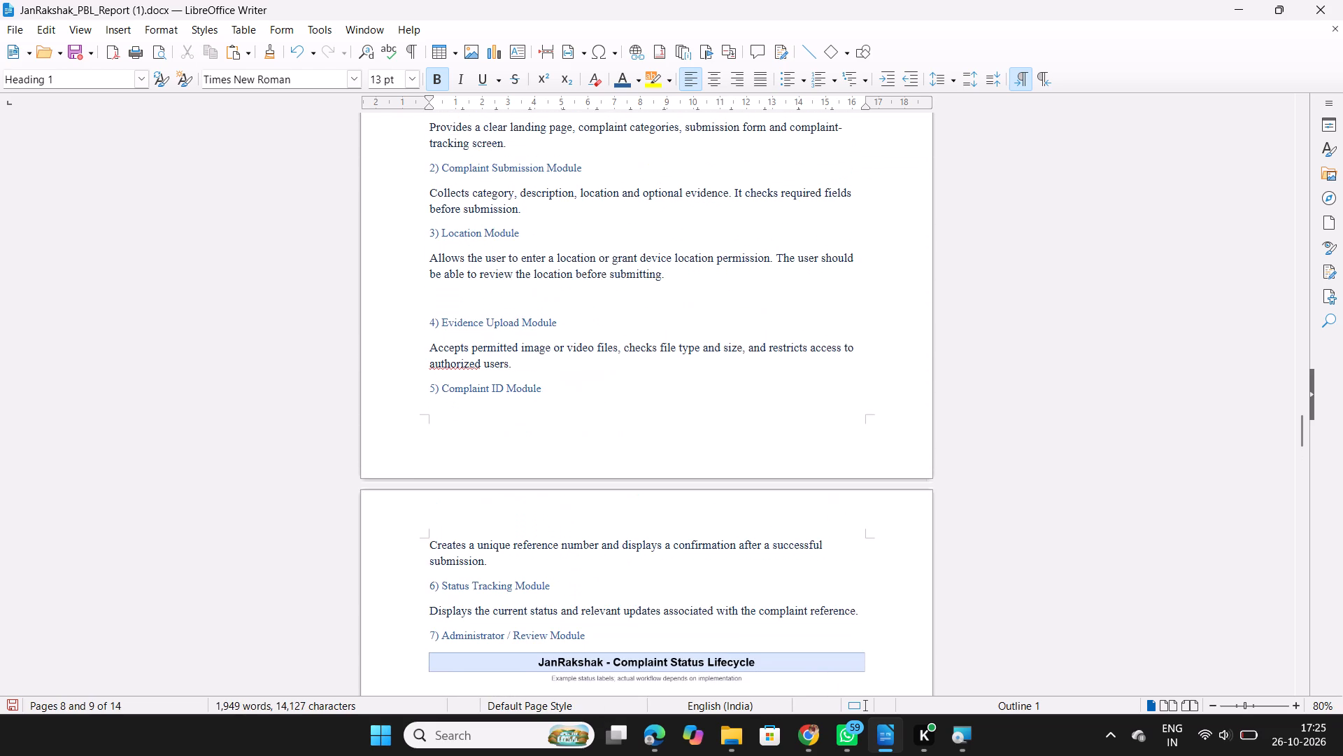
left_click_drag(426, 591, 543, 584)
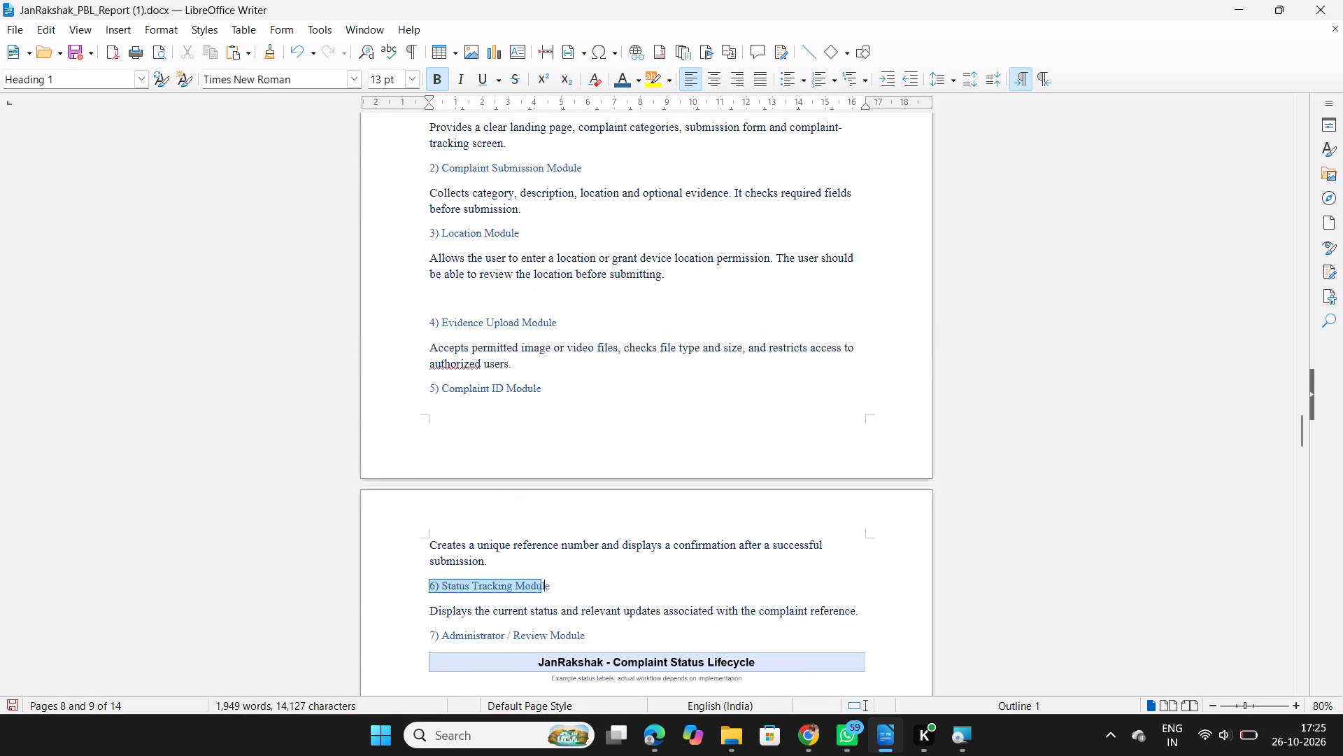
left_click_drag(543, 584, 548, 584)
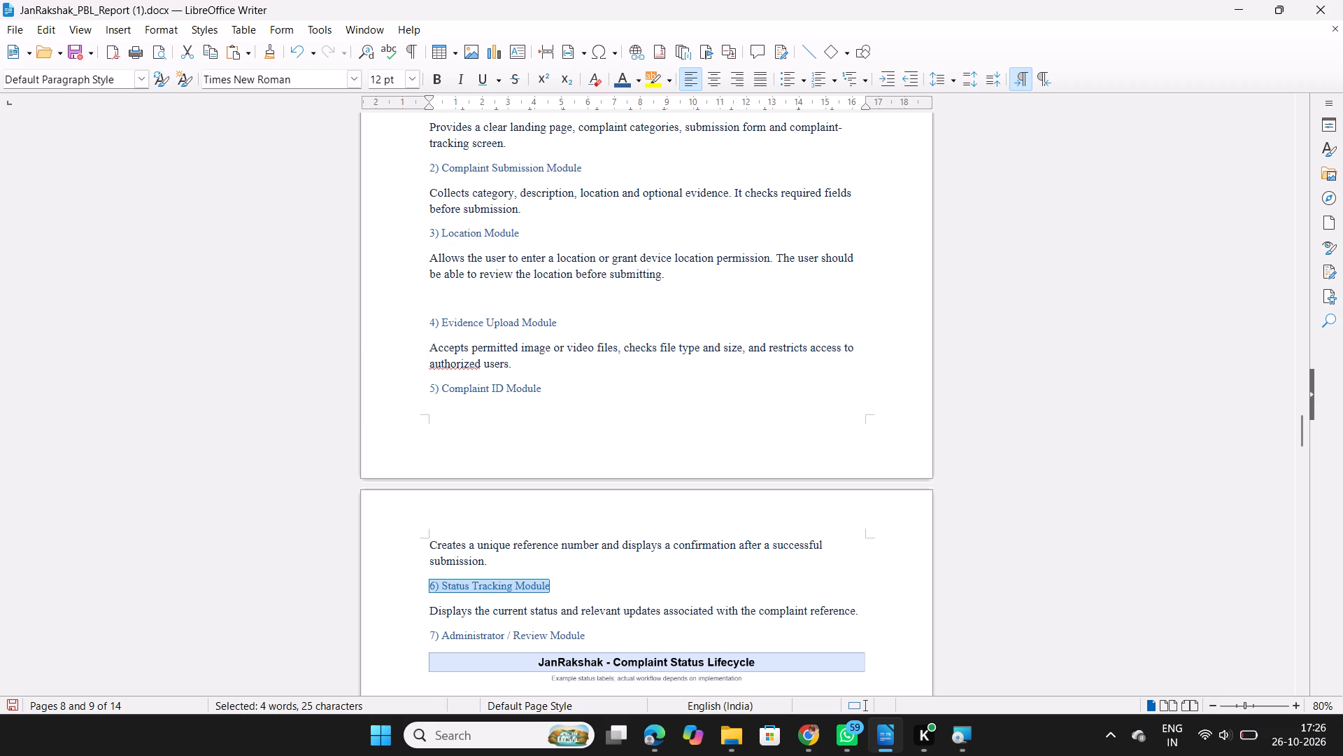
left_click(578, 425)
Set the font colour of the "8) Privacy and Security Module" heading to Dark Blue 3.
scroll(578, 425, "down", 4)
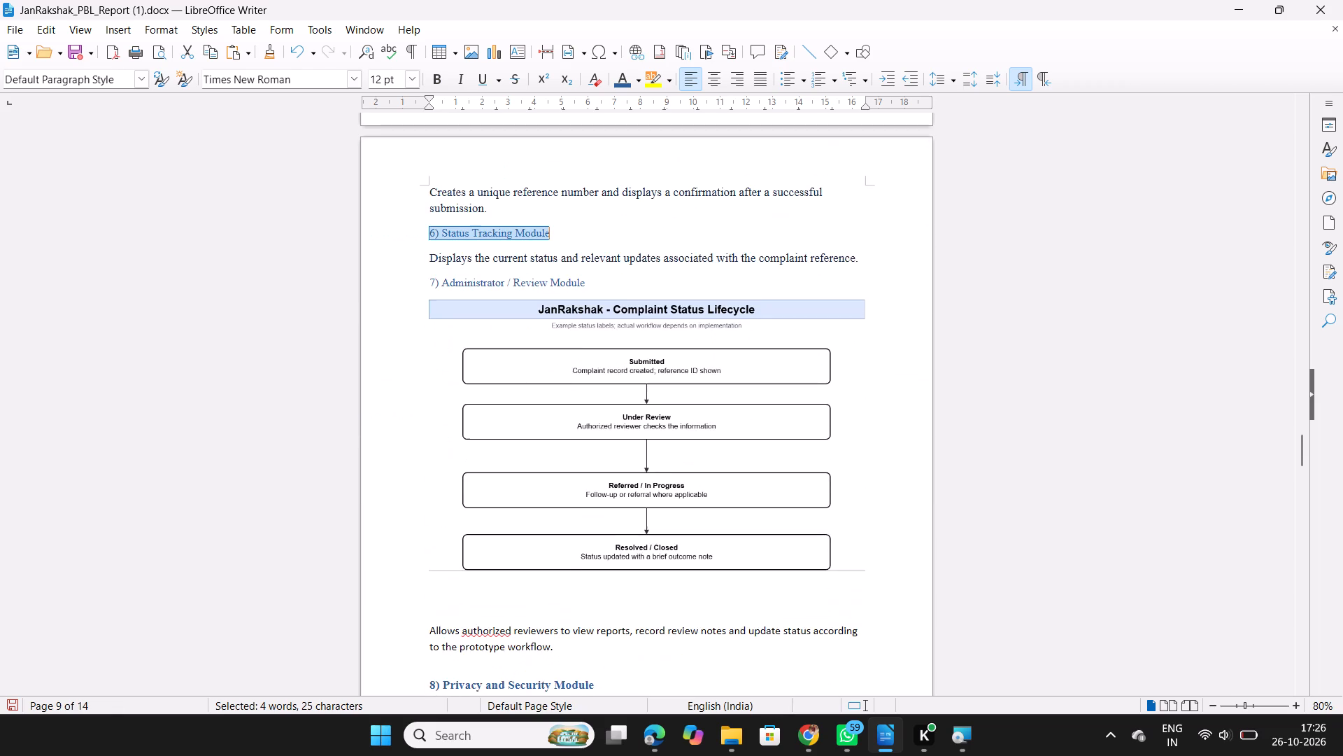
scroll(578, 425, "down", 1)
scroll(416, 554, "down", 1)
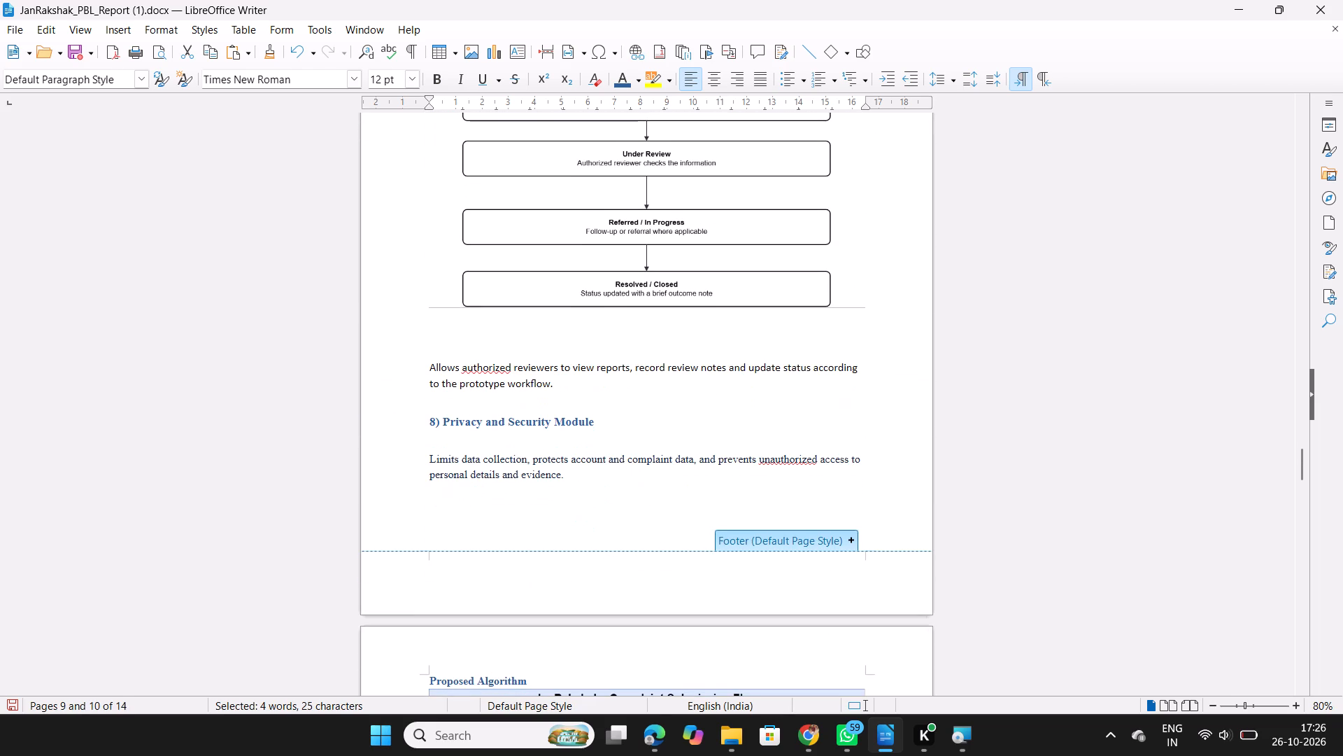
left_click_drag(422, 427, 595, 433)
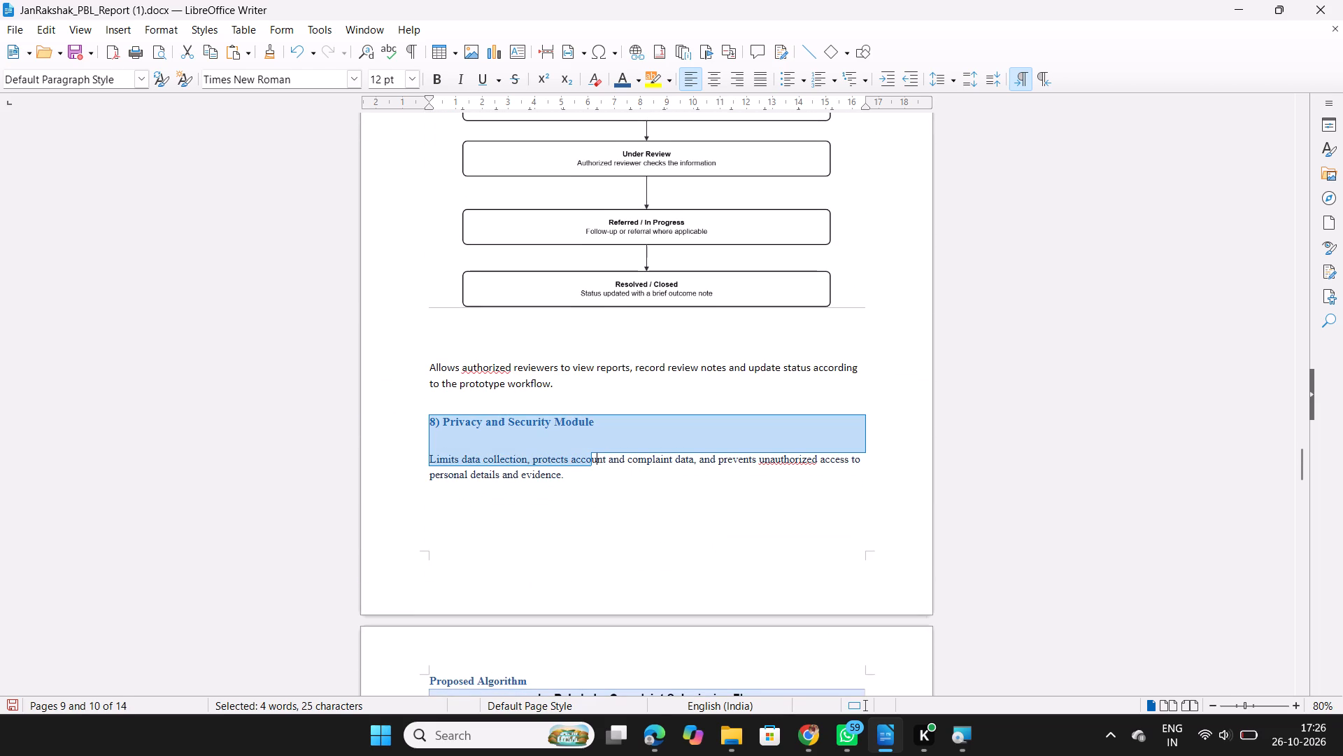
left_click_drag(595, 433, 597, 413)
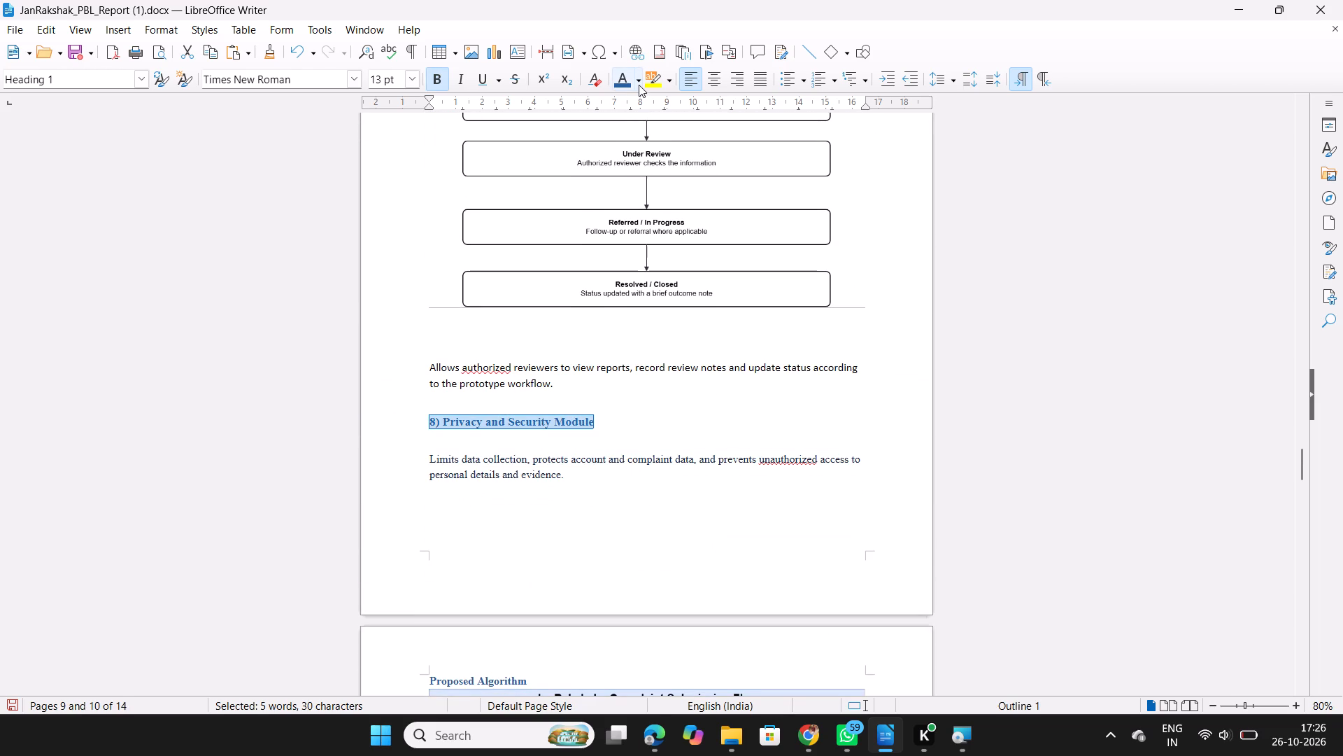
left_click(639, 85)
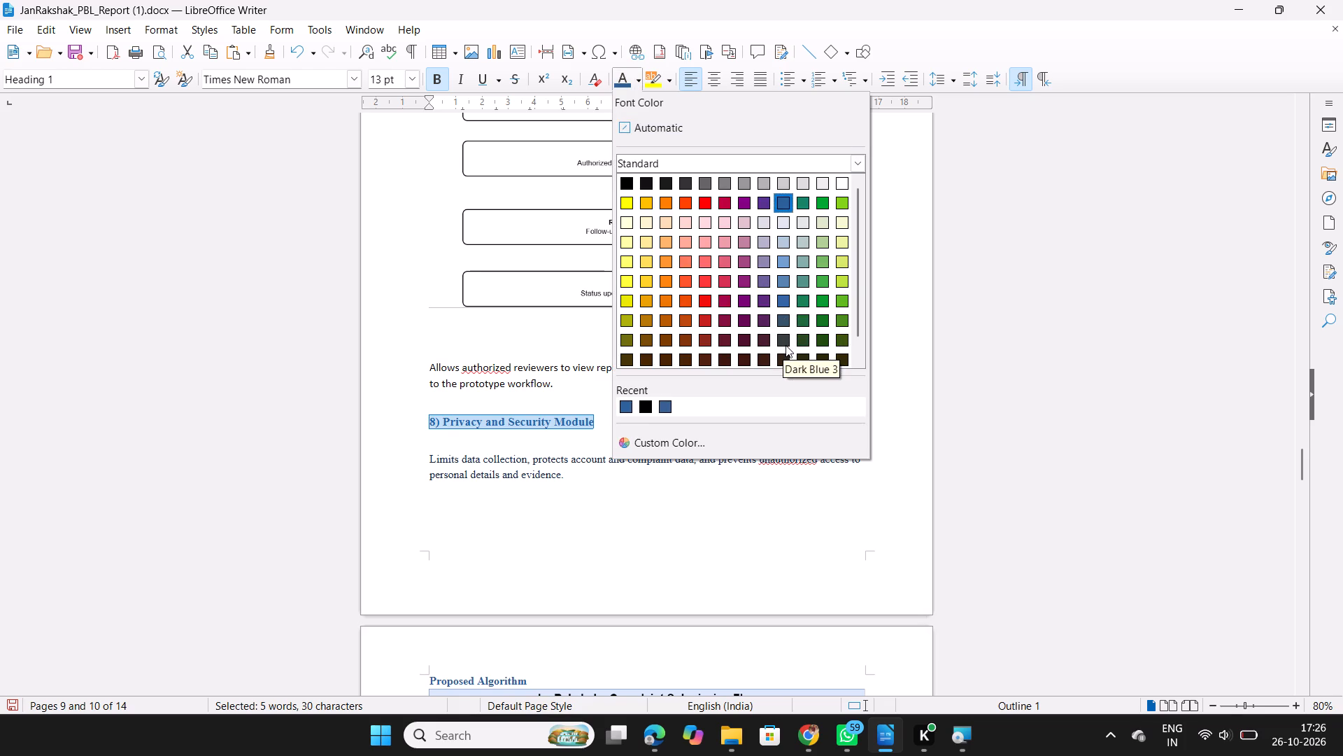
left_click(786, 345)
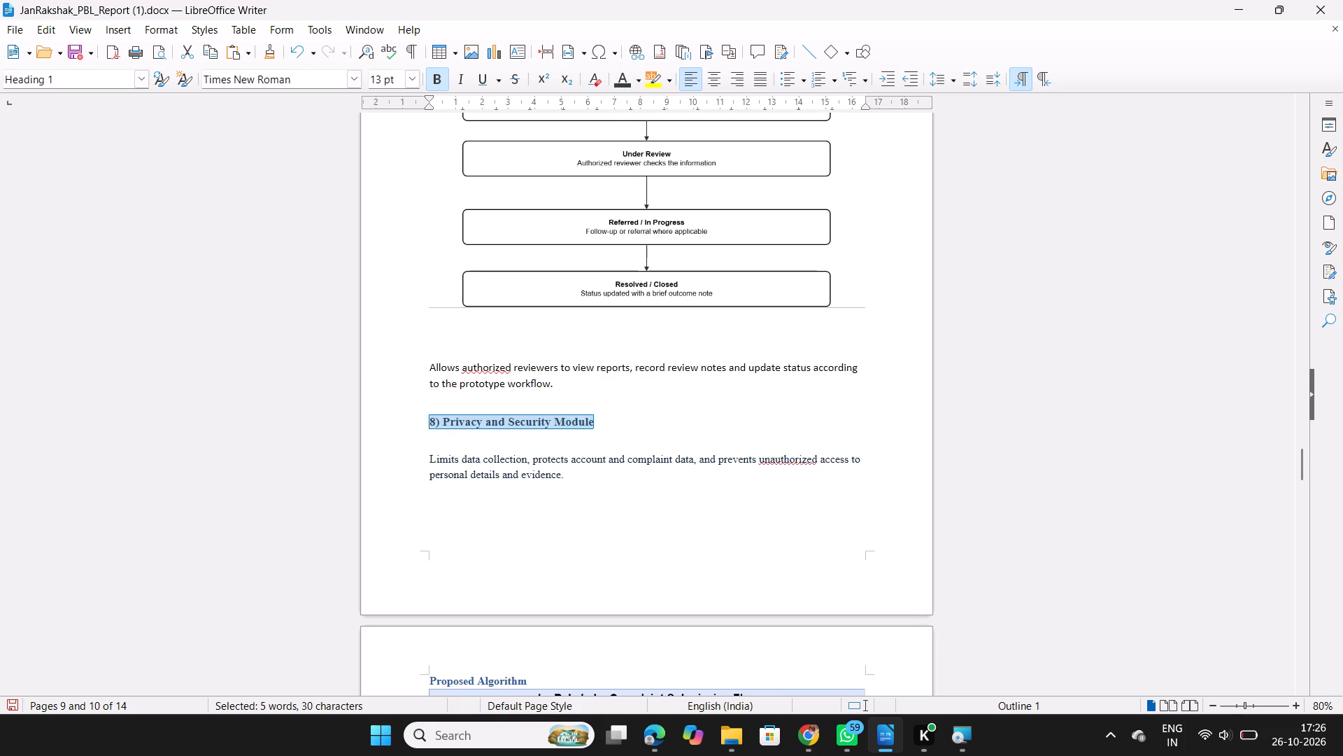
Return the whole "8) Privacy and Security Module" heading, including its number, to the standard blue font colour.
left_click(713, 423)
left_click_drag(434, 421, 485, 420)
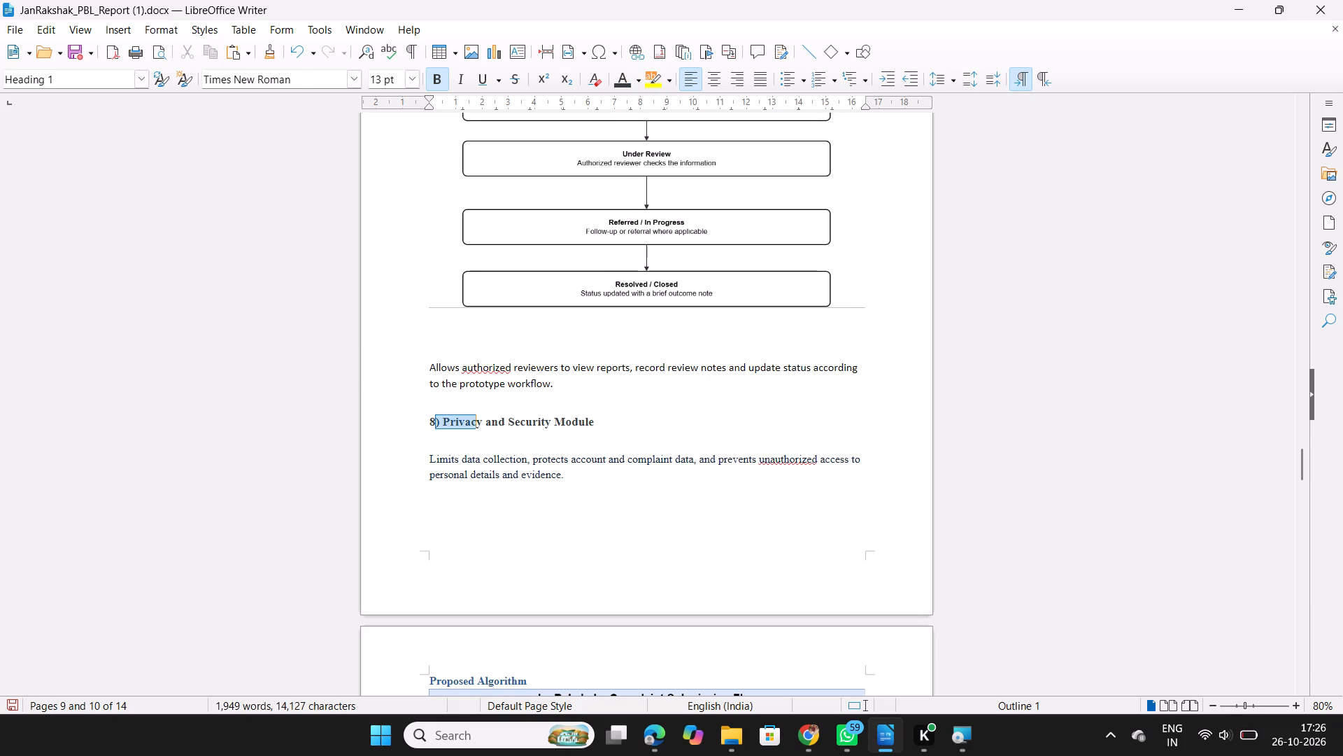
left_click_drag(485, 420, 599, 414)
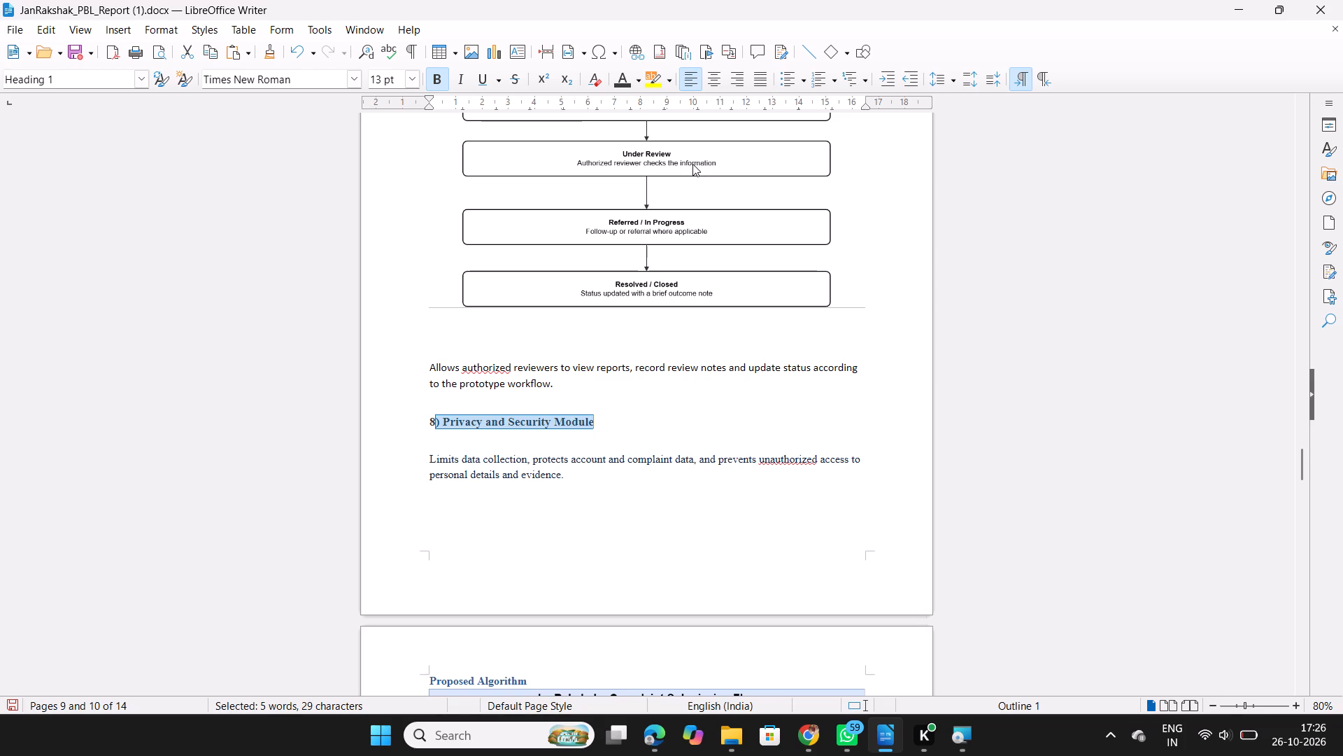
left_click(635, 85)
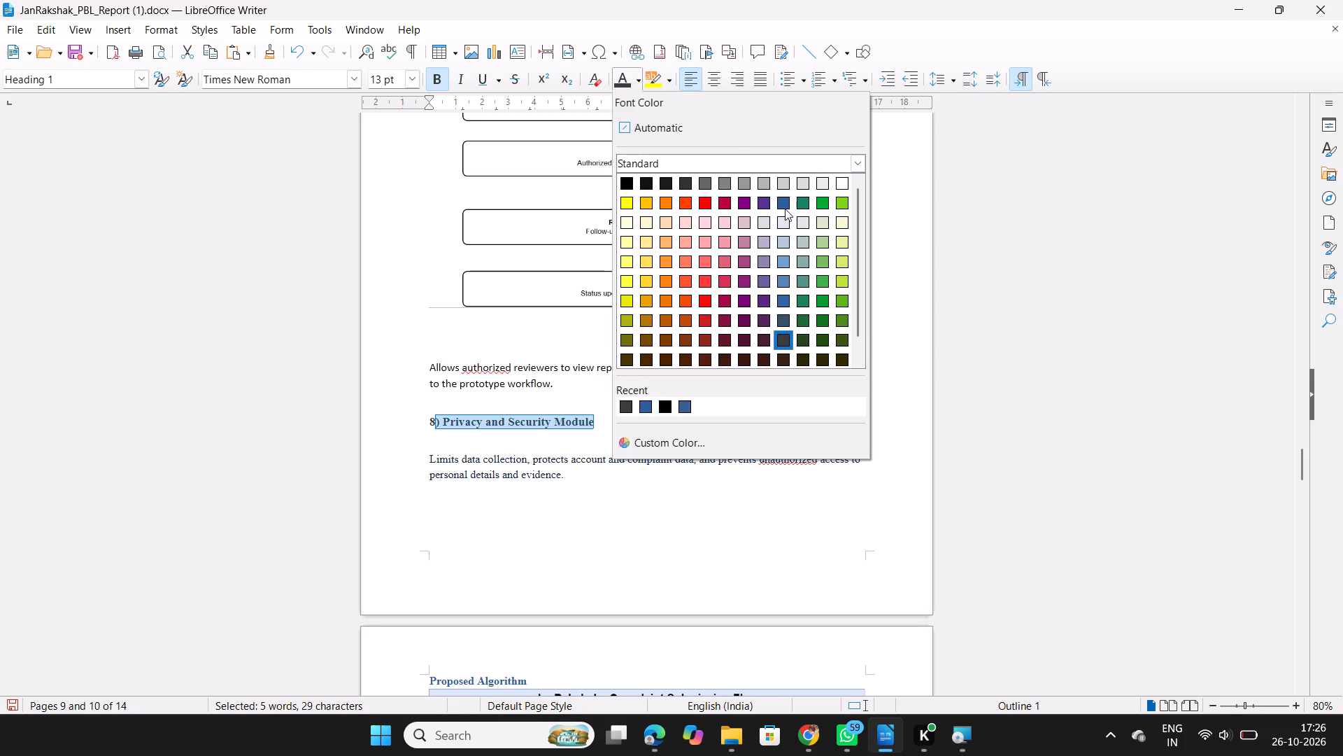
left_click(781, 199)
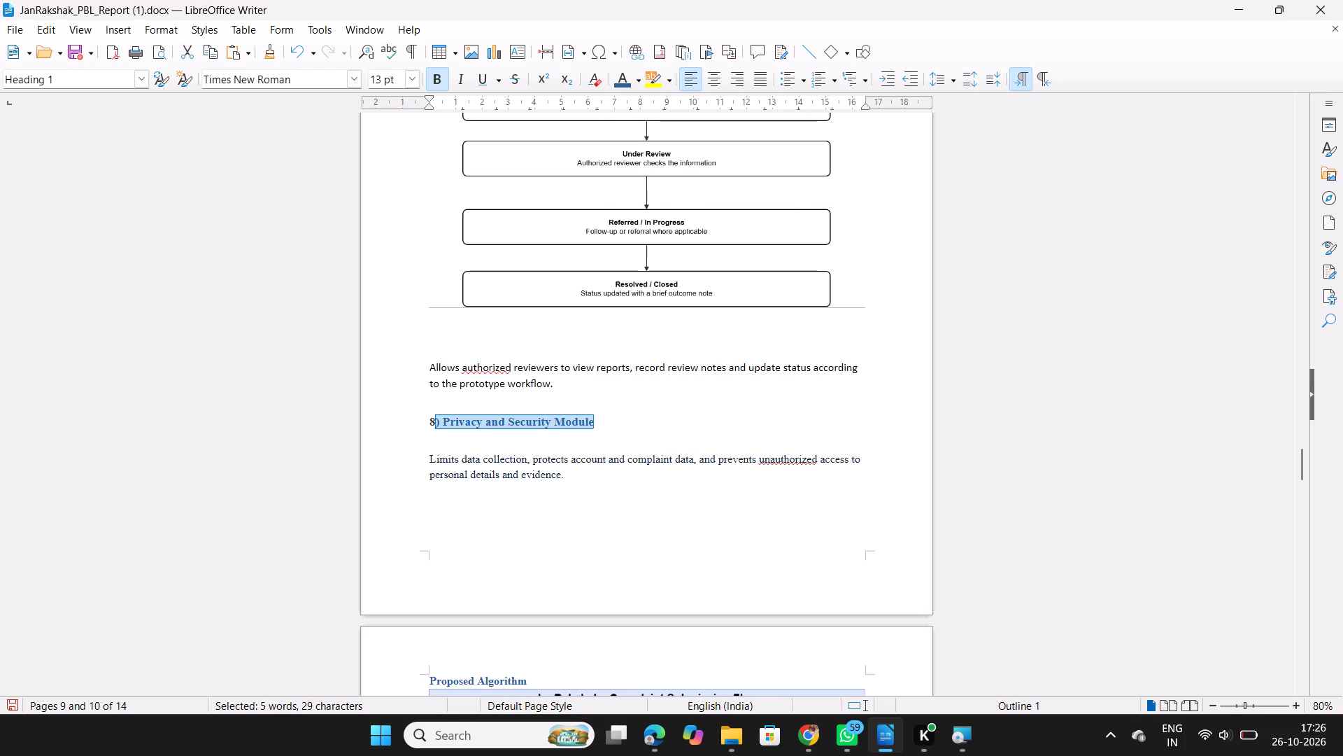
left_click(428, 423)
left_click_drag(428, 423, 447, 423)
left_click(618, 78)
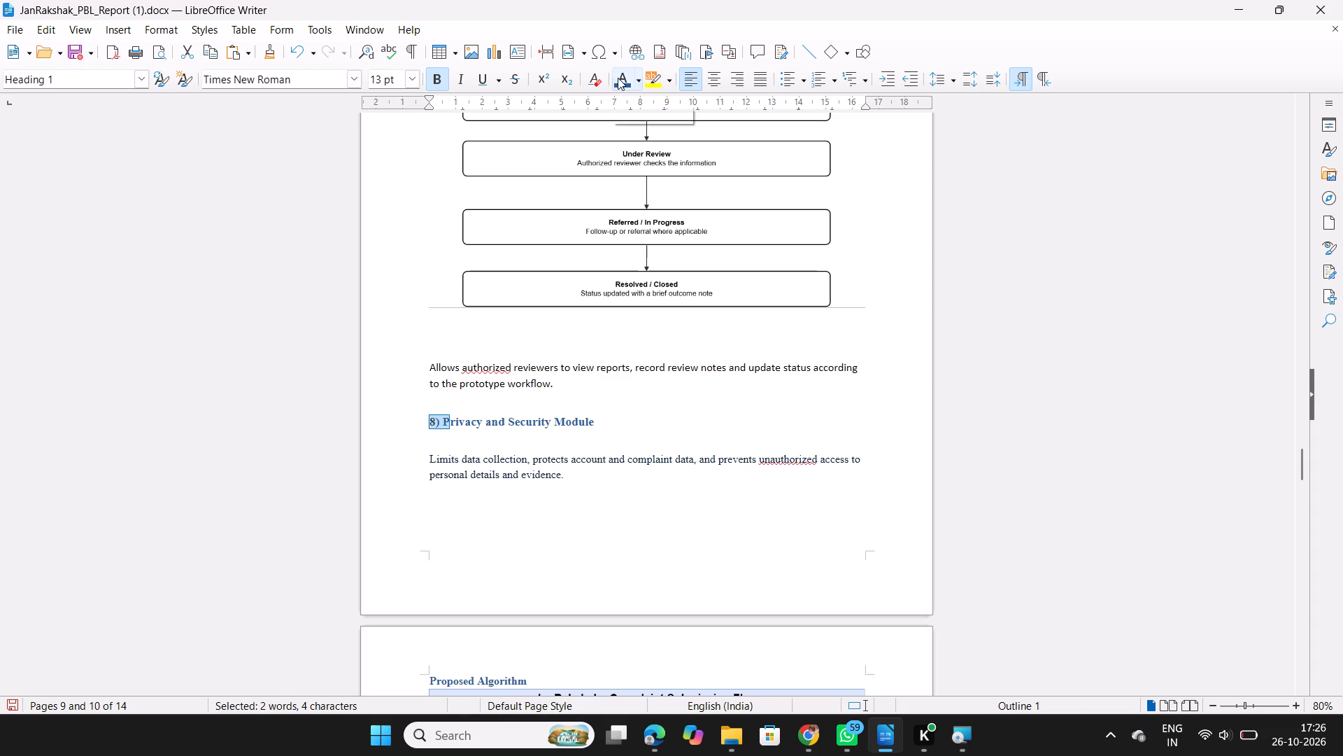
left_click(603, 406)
Check the Proposed Algorithm and Implementation Methodology pages again, and go back to the report's cover page.
scroll(603, 406, "down", 4)
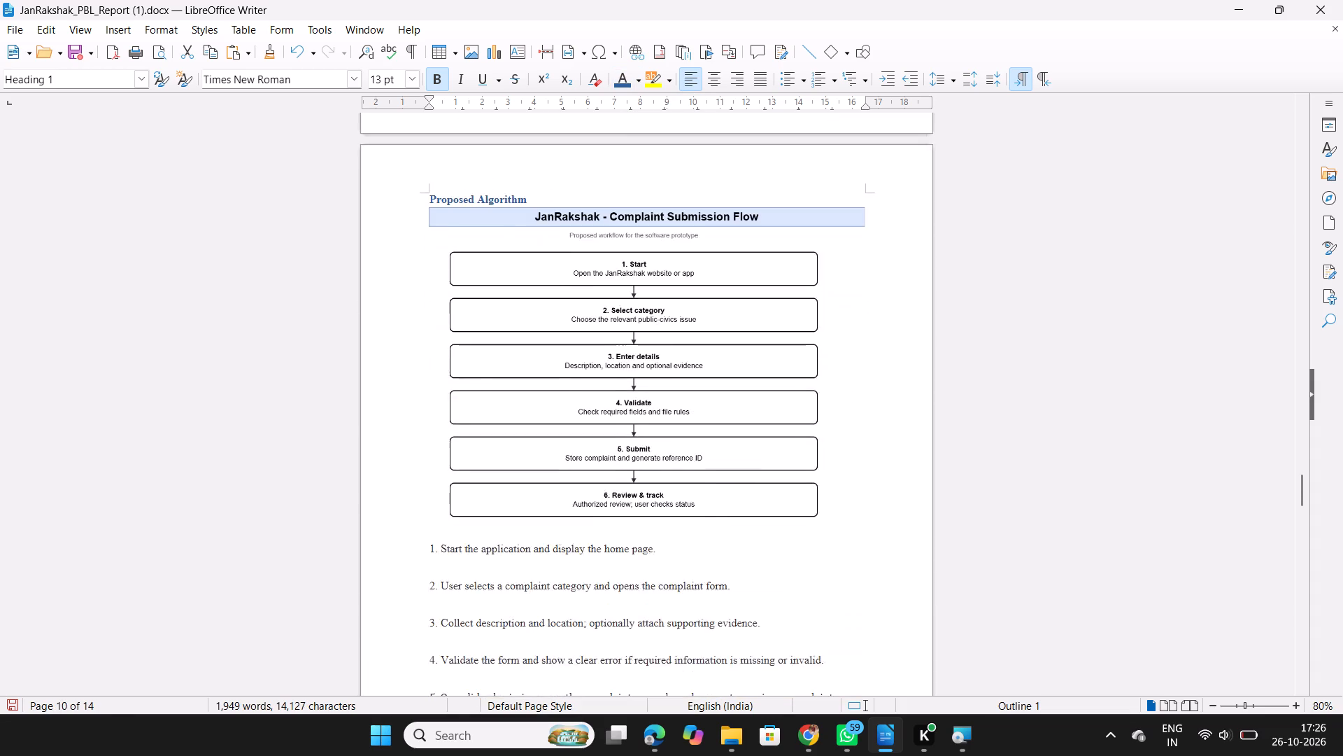
scroll(603, 406, "down", 8)
scroll(603, 406, "up", 19)
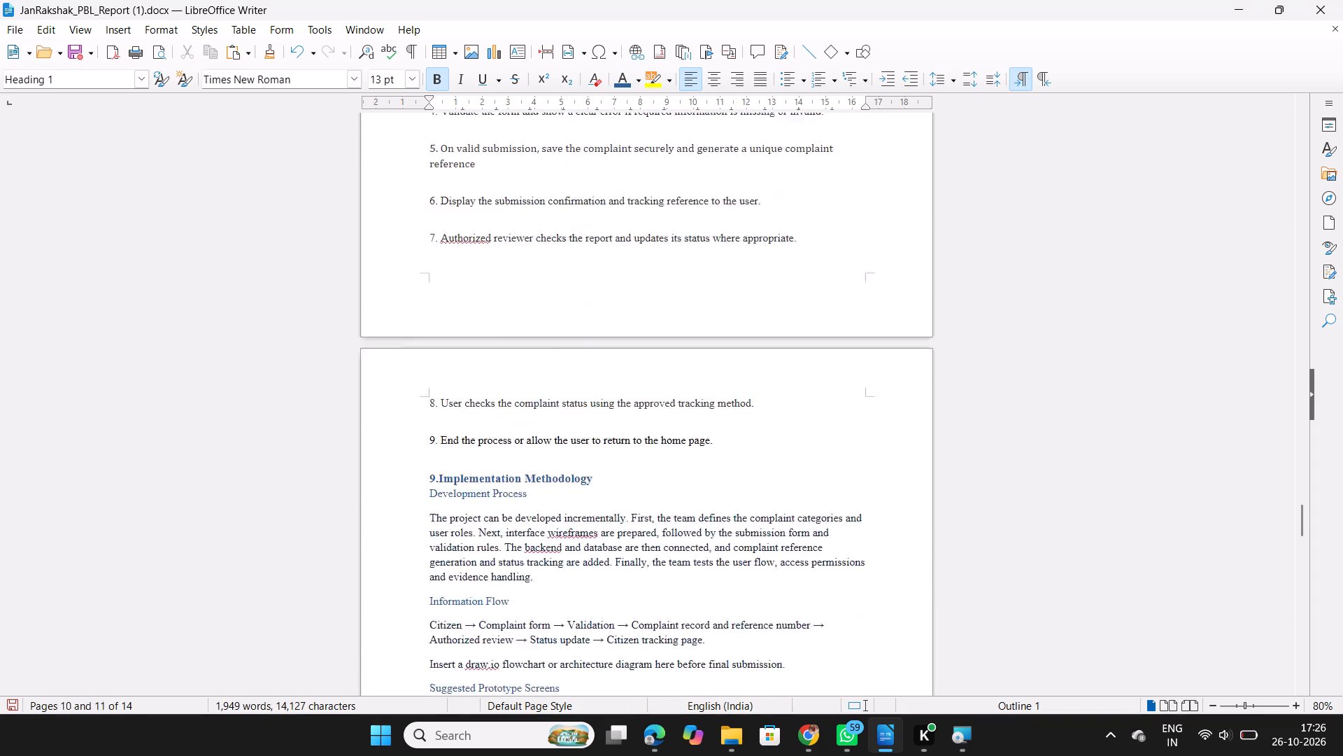
scroll(603, 406, "up", 3)
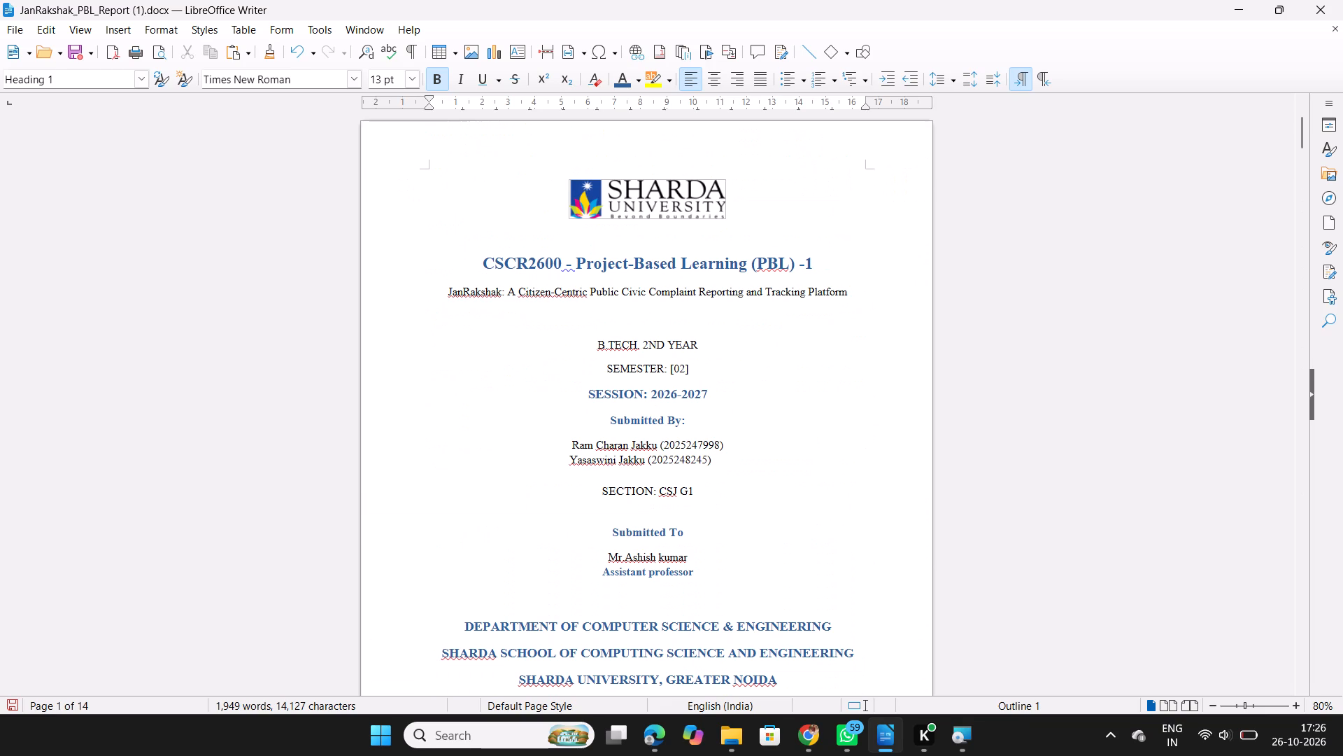
scroll(603, 406, "down", 2)
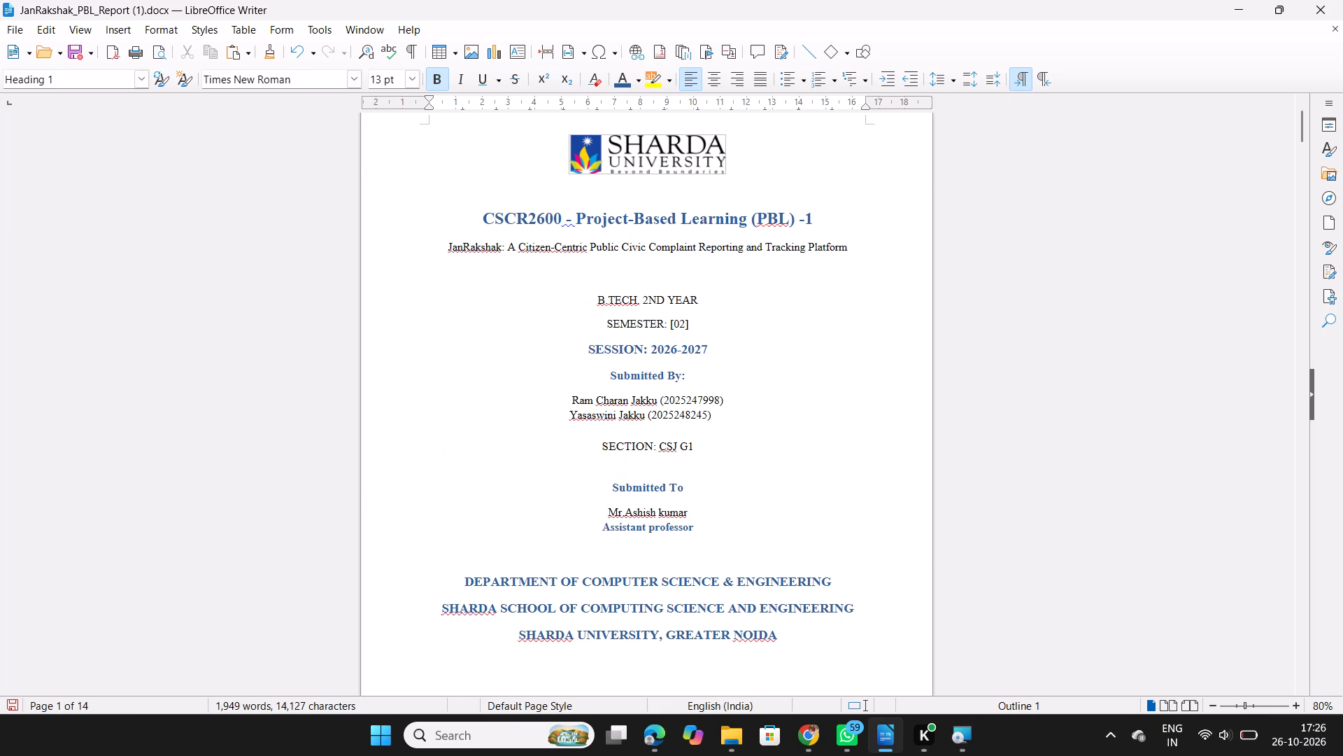
Review the report from the cover page through the table of contents to the "3. Technologies to be used" section.
scroll(603, 406, "down", 2)
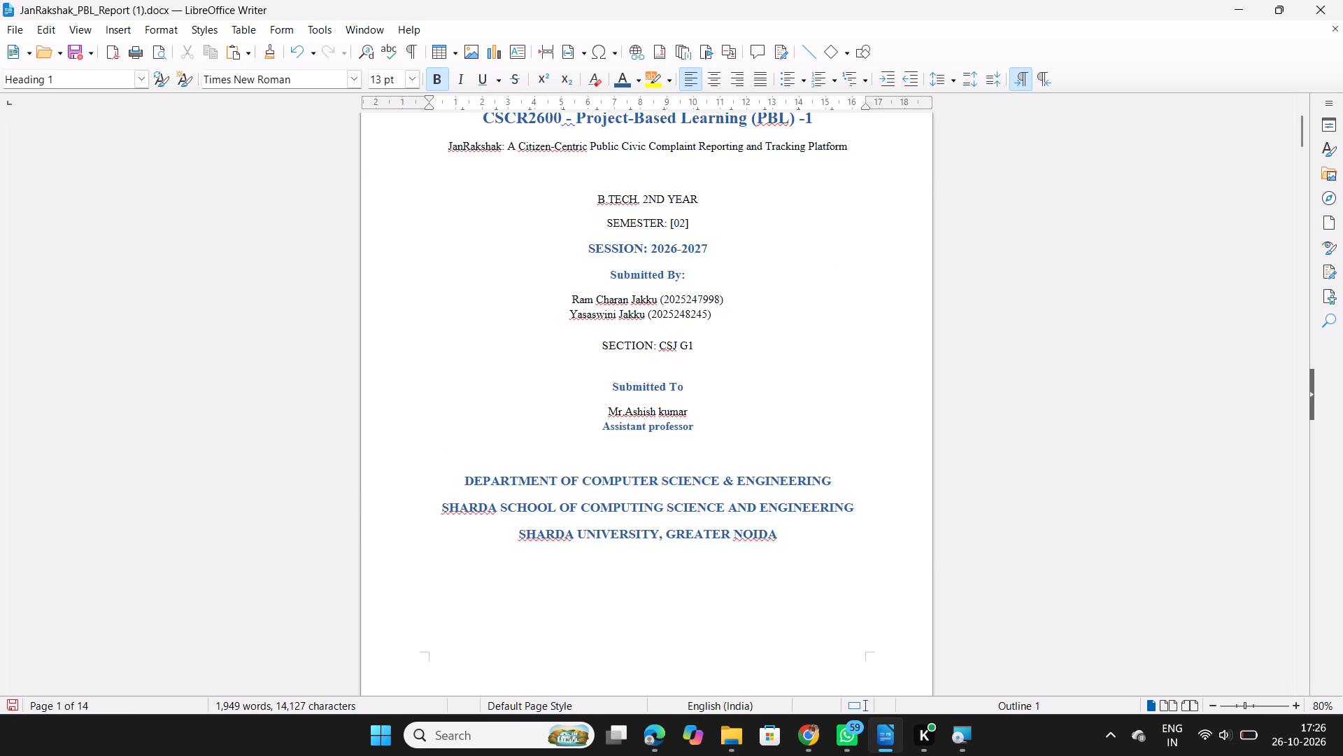
scroll(603, 406, "down", 2)
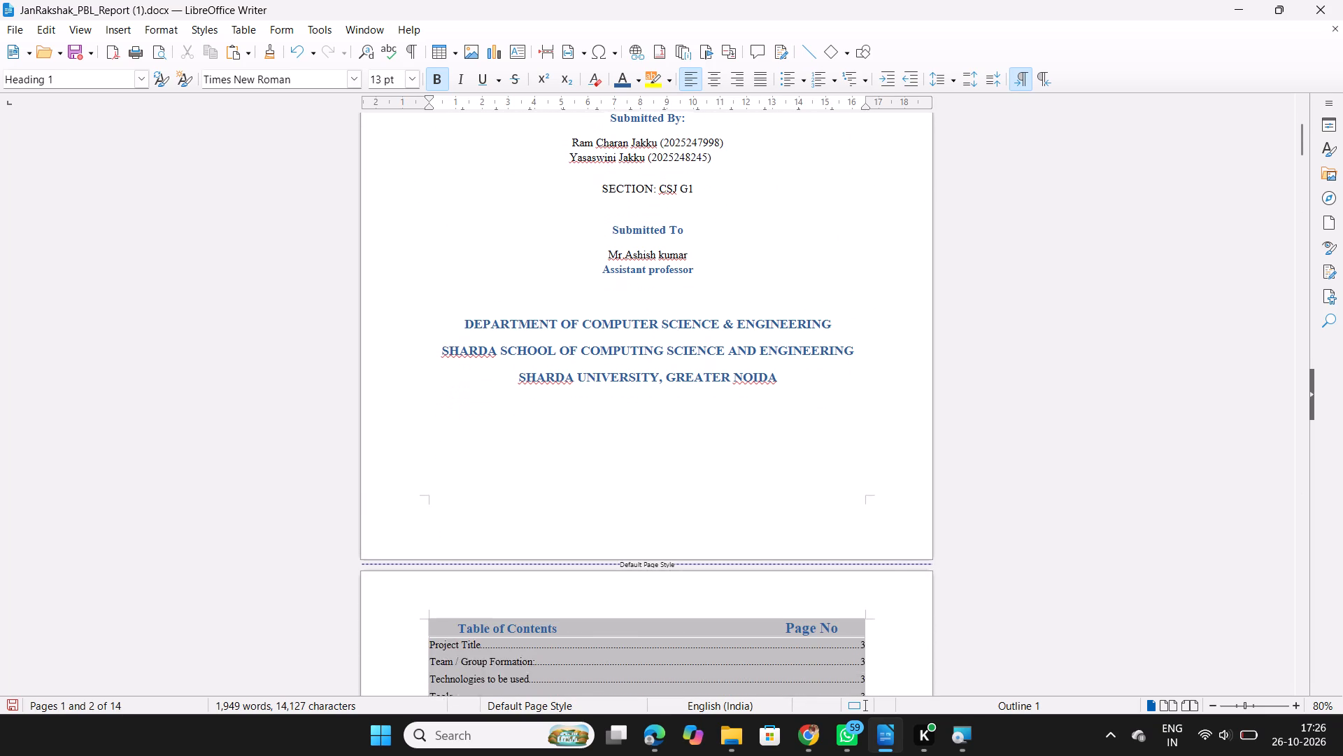
scroll(603, 406, "down", 2)
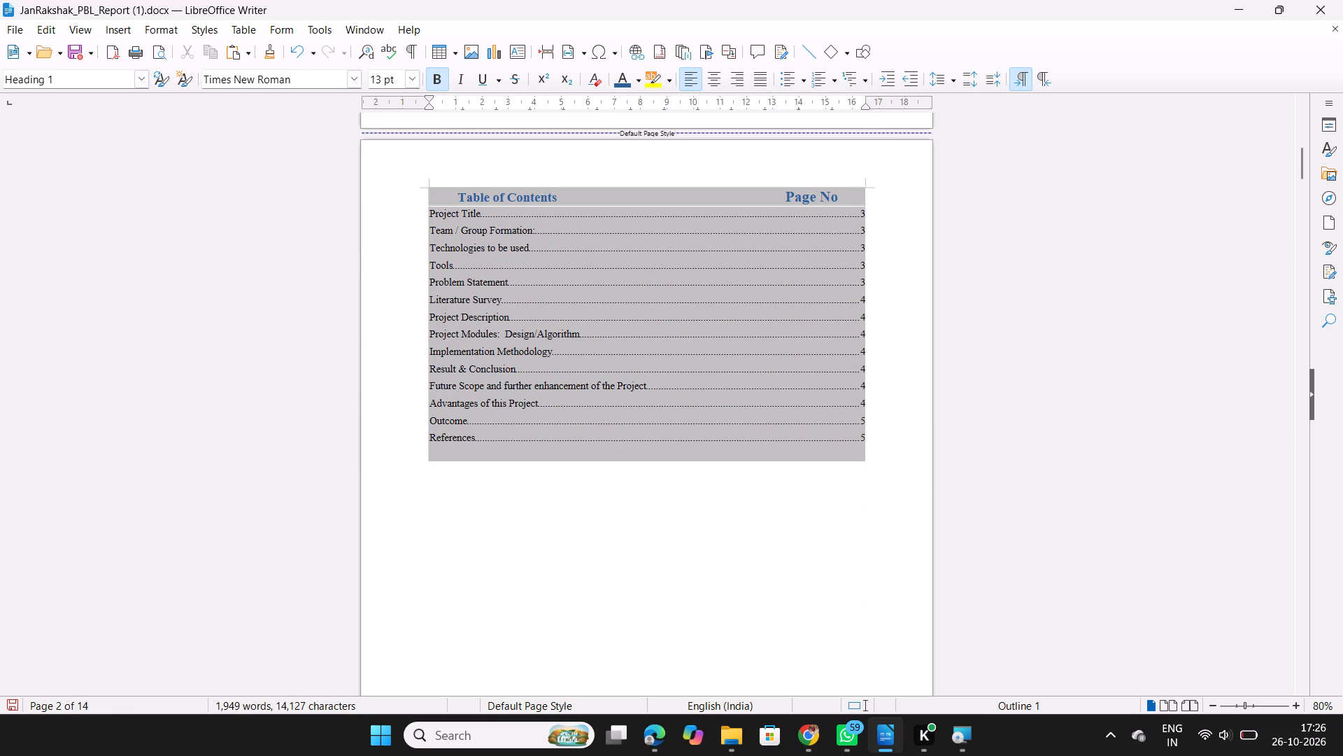
scroll(603, 406, "down", 5)
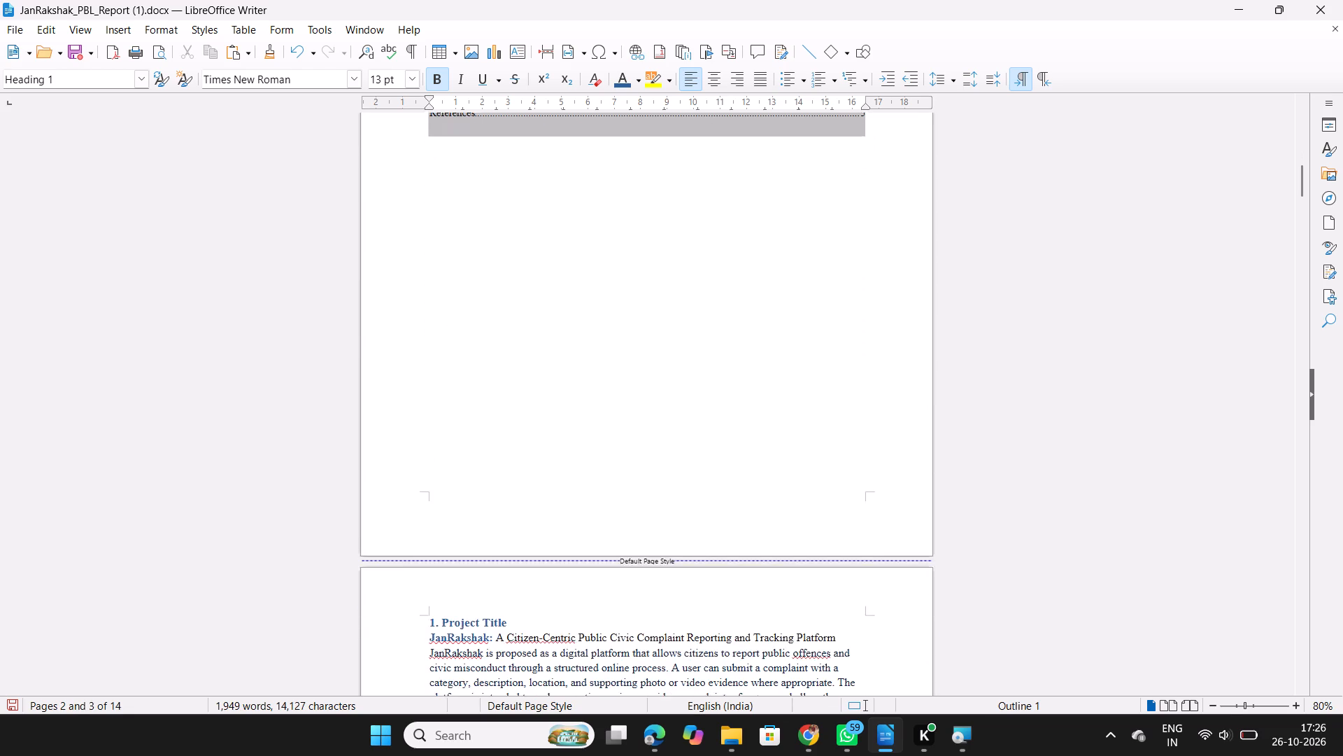
scroll(603, 406, "down", 5)
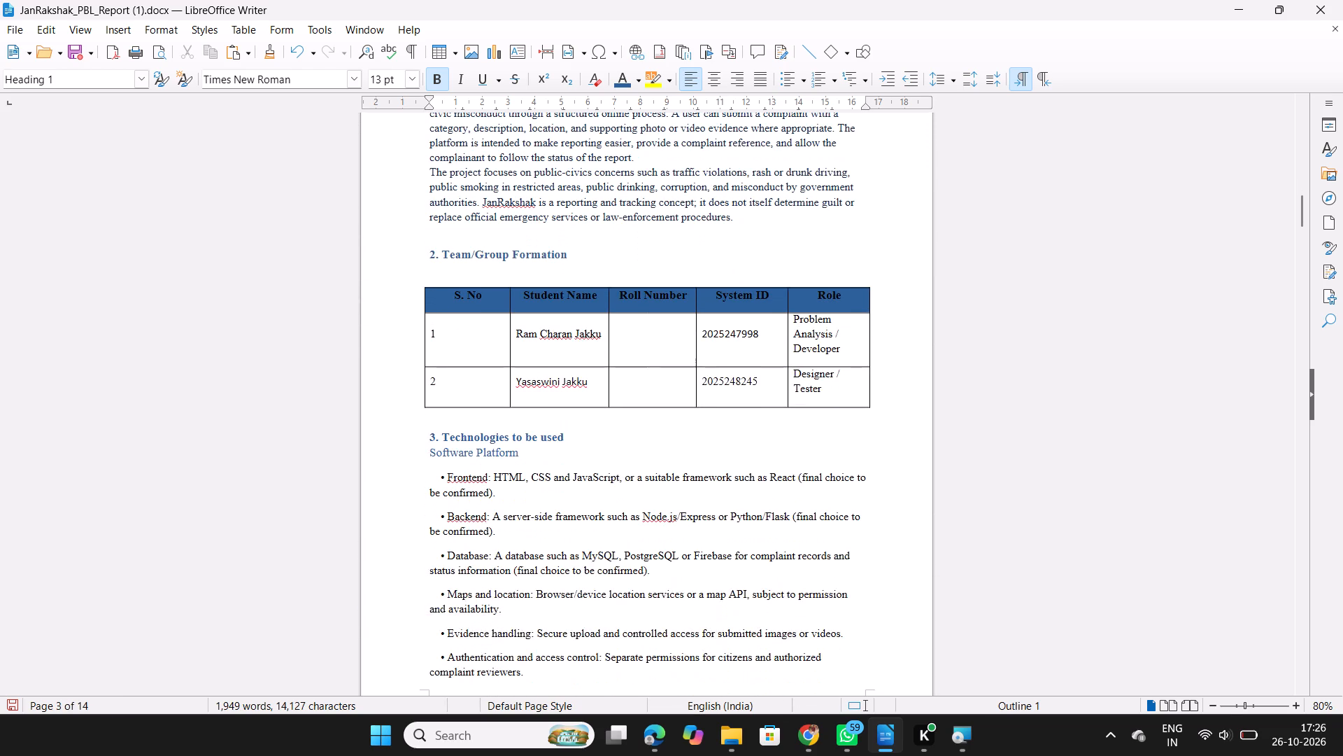
scroll(603, 406, "down", 3)
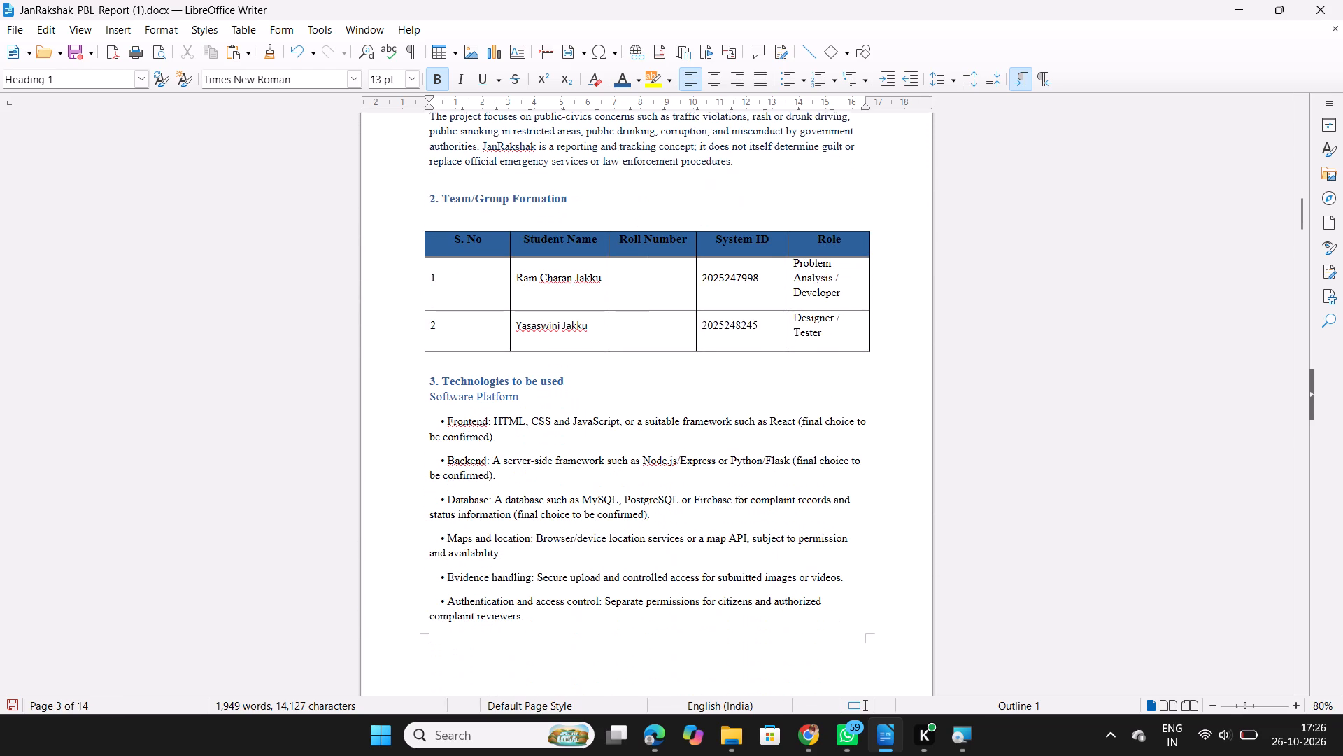
scroll(603, 406, "down", 1)
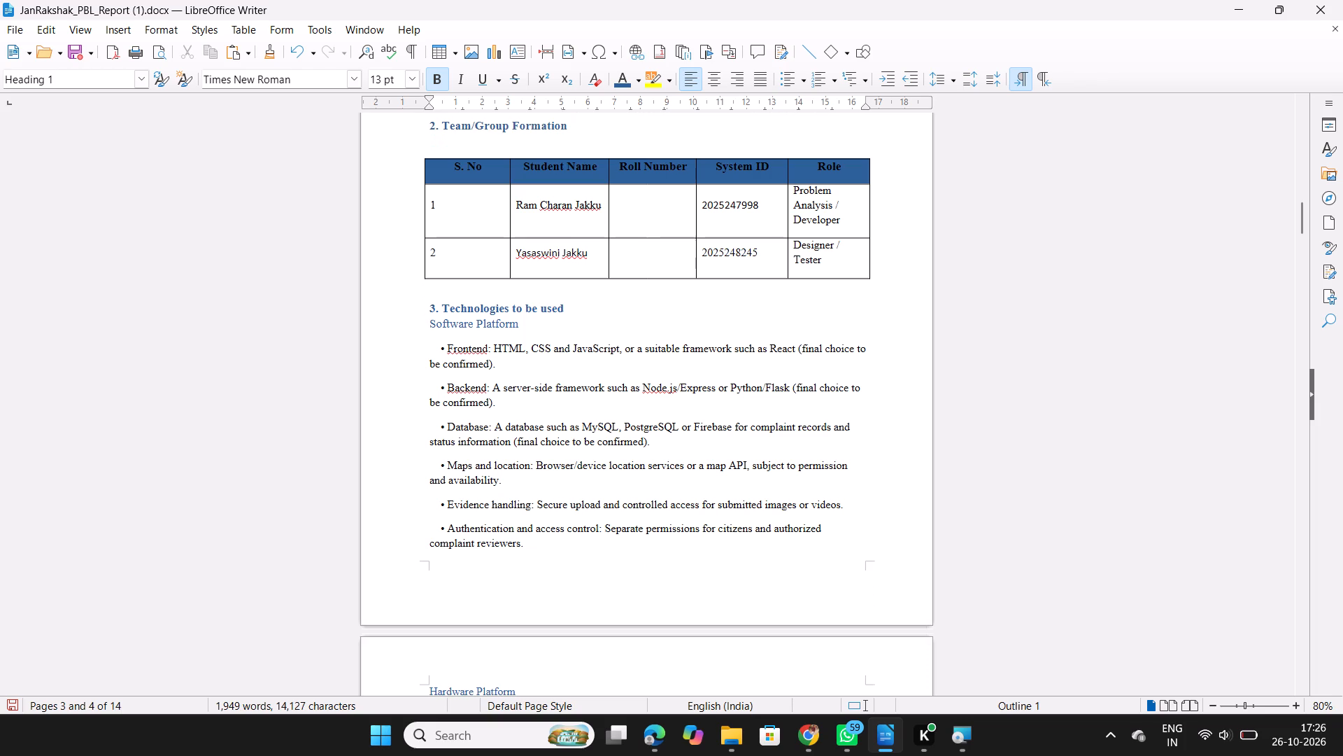
scroll(603, 406, "down", 2)
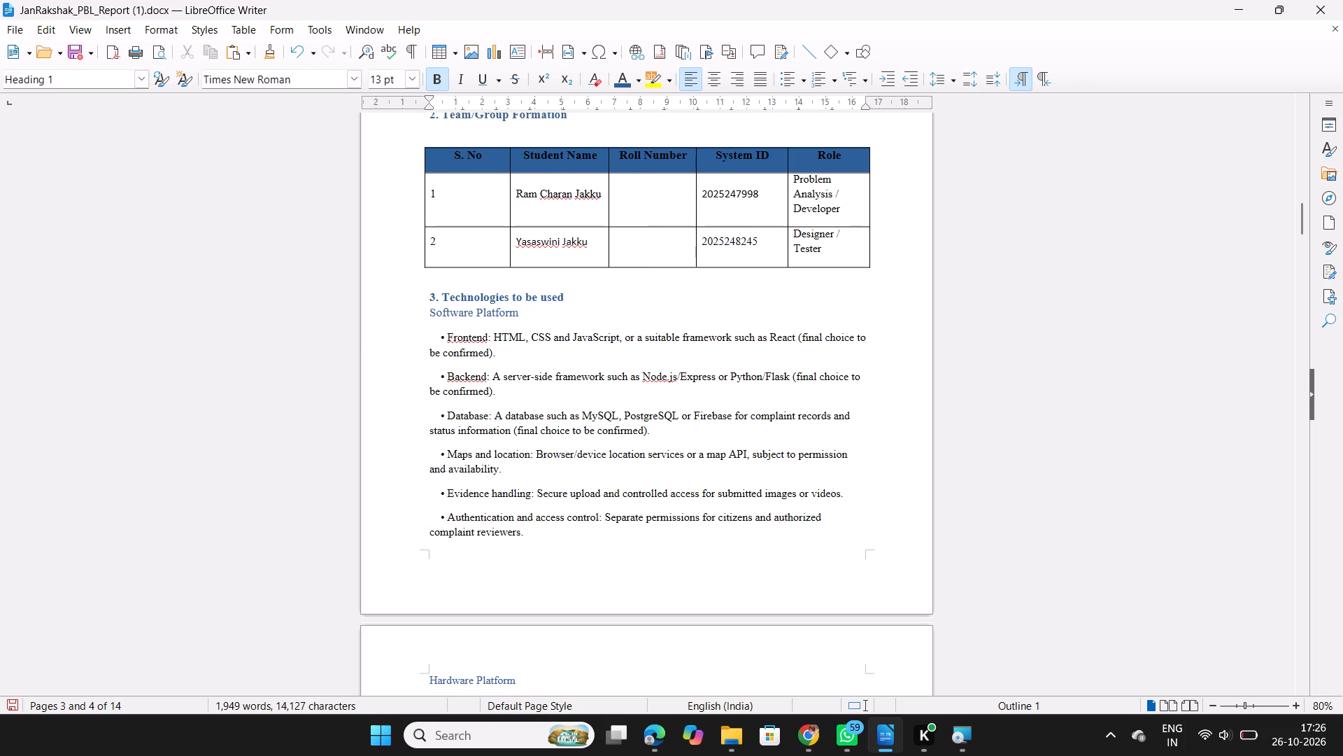
scroll(603, 406, "down", 2)
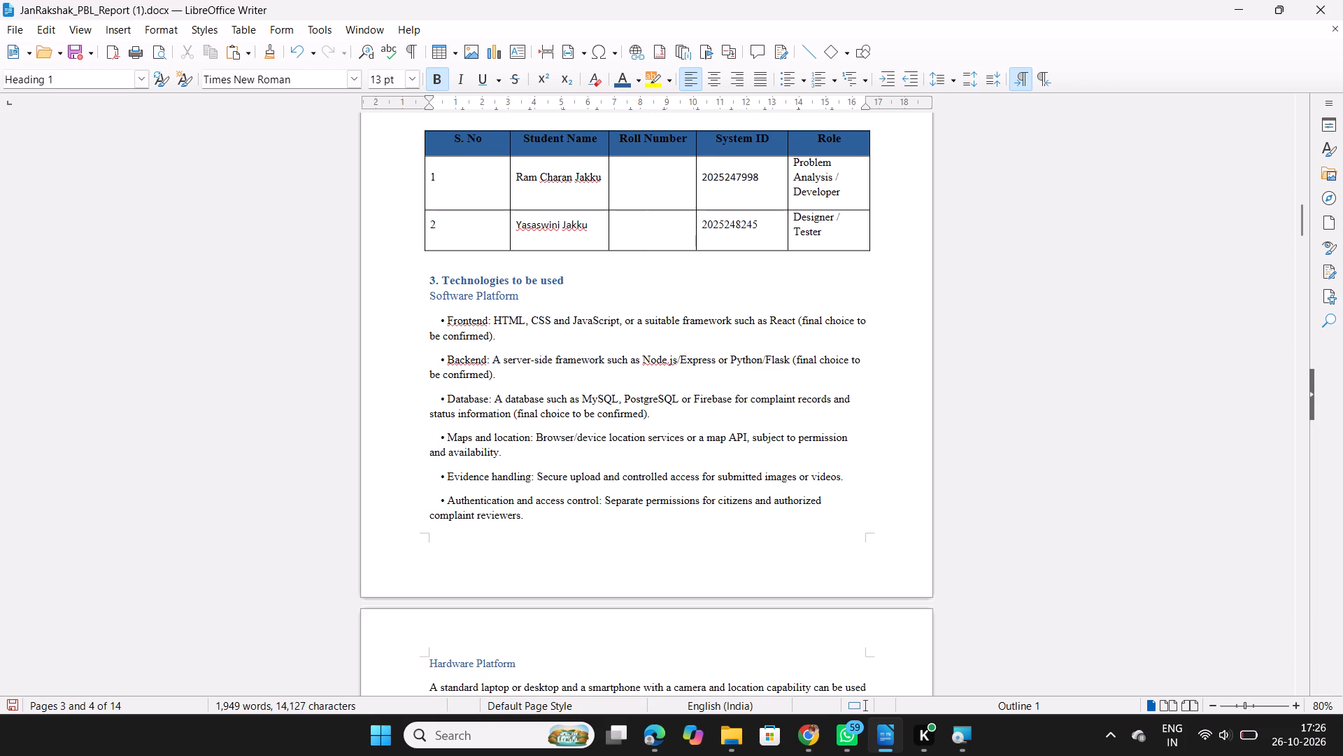
scroll(603, 406, "down", 2)
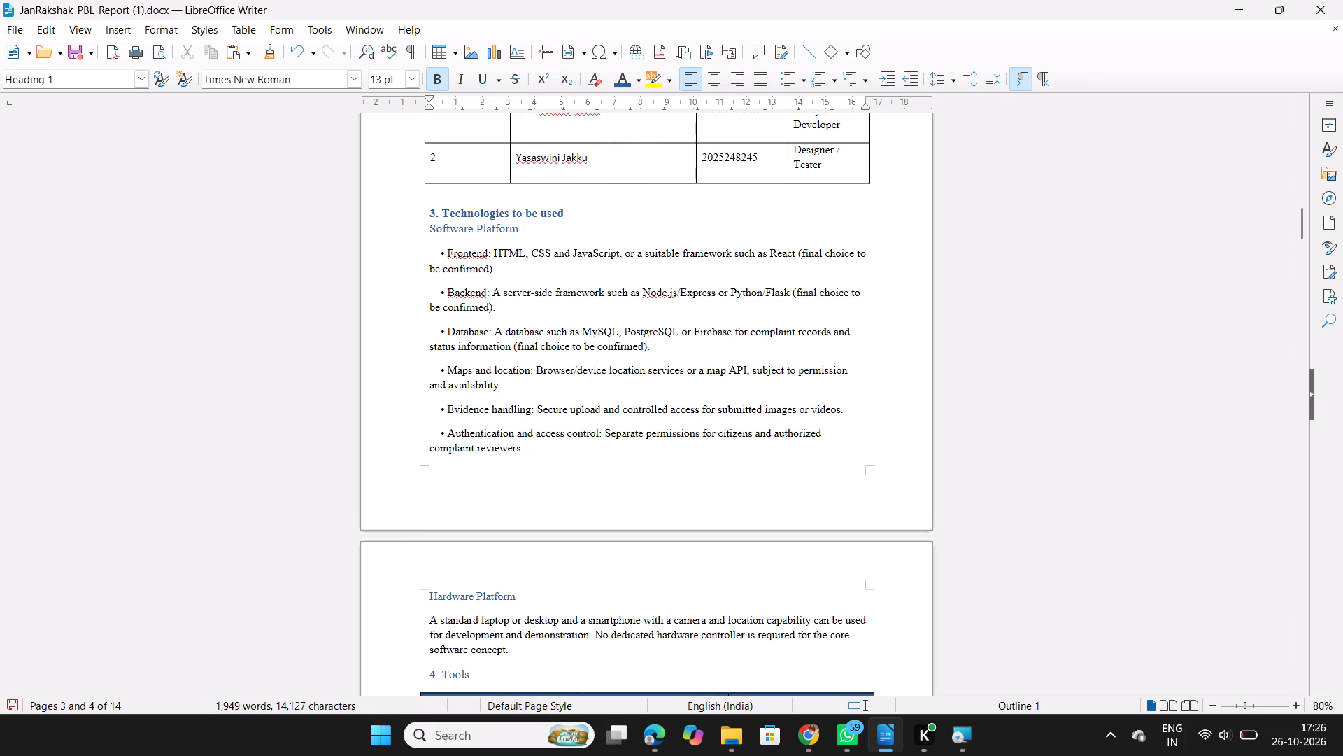
scroll(603, 406, "down", 1)
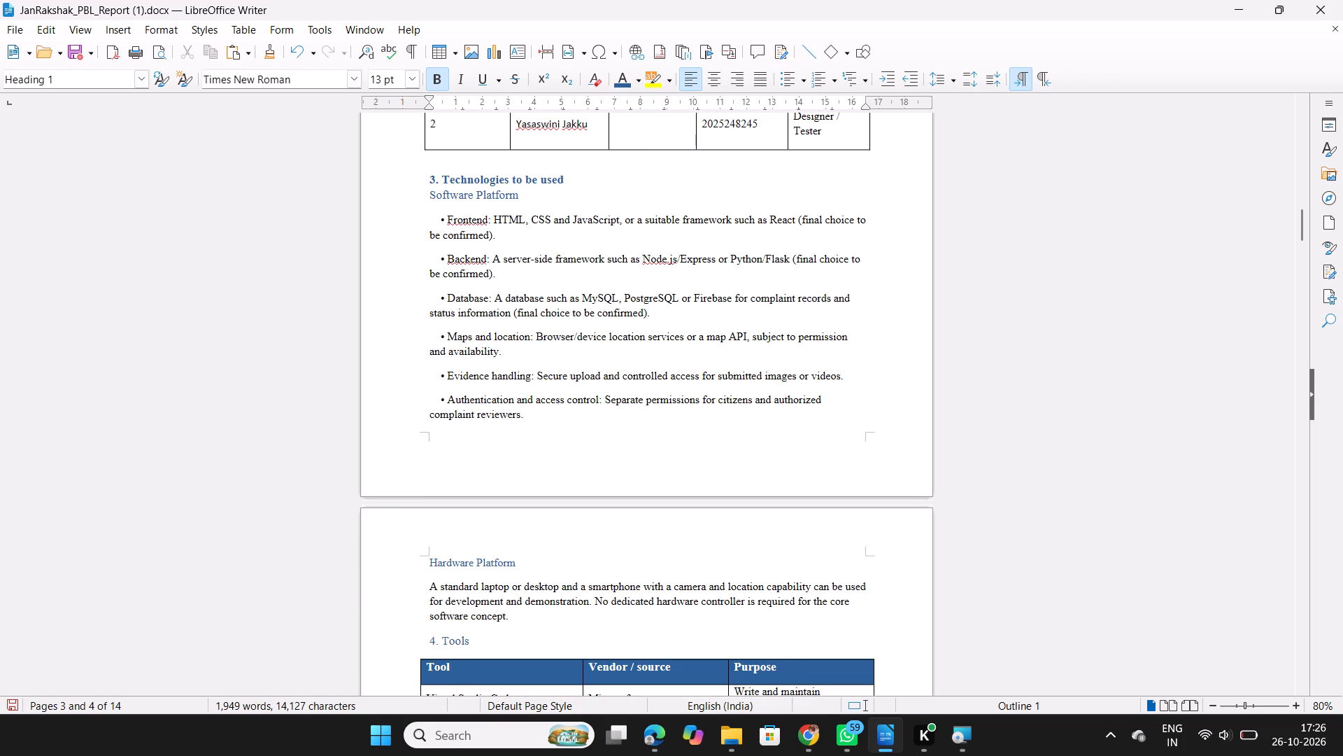
scroll(603, 406, "down", 3)
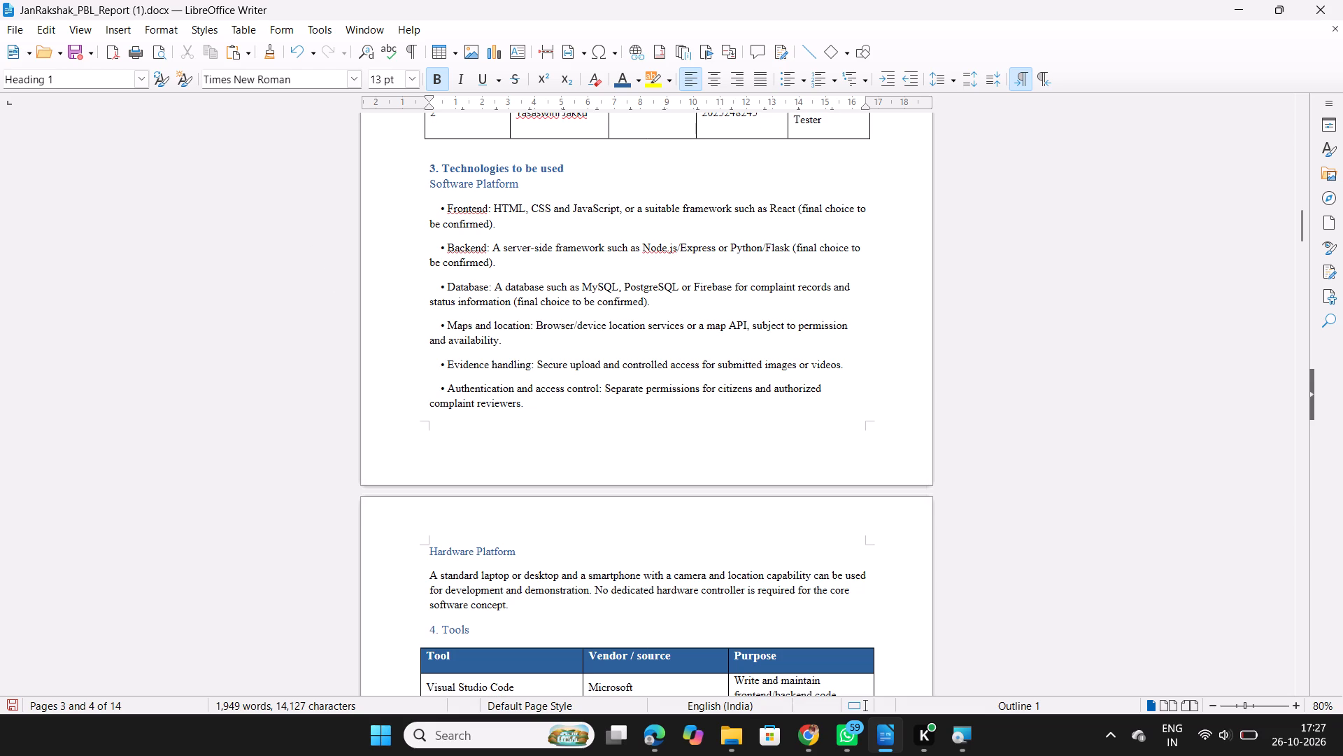
Set the font colour of the "Frontend", "Backend" and "Database" bullet labels under Software Platform to the standard heading blue.
left_click_drag(443, 208, 445, 208)
left_click_drag(445, 208, 486, 208)
left_click_drag(486, 208, 490, 208)
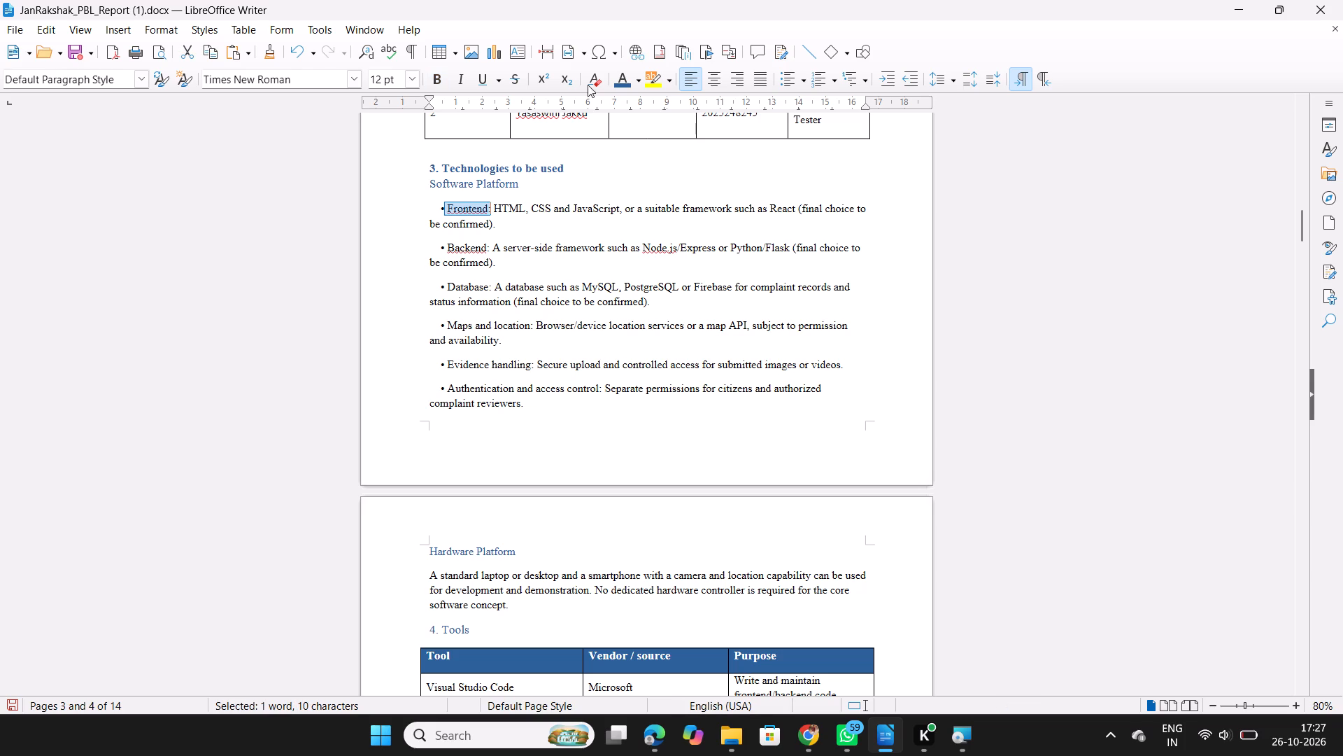
left_click(619, 75)
left_click_drag(445, 244, 491, 249)
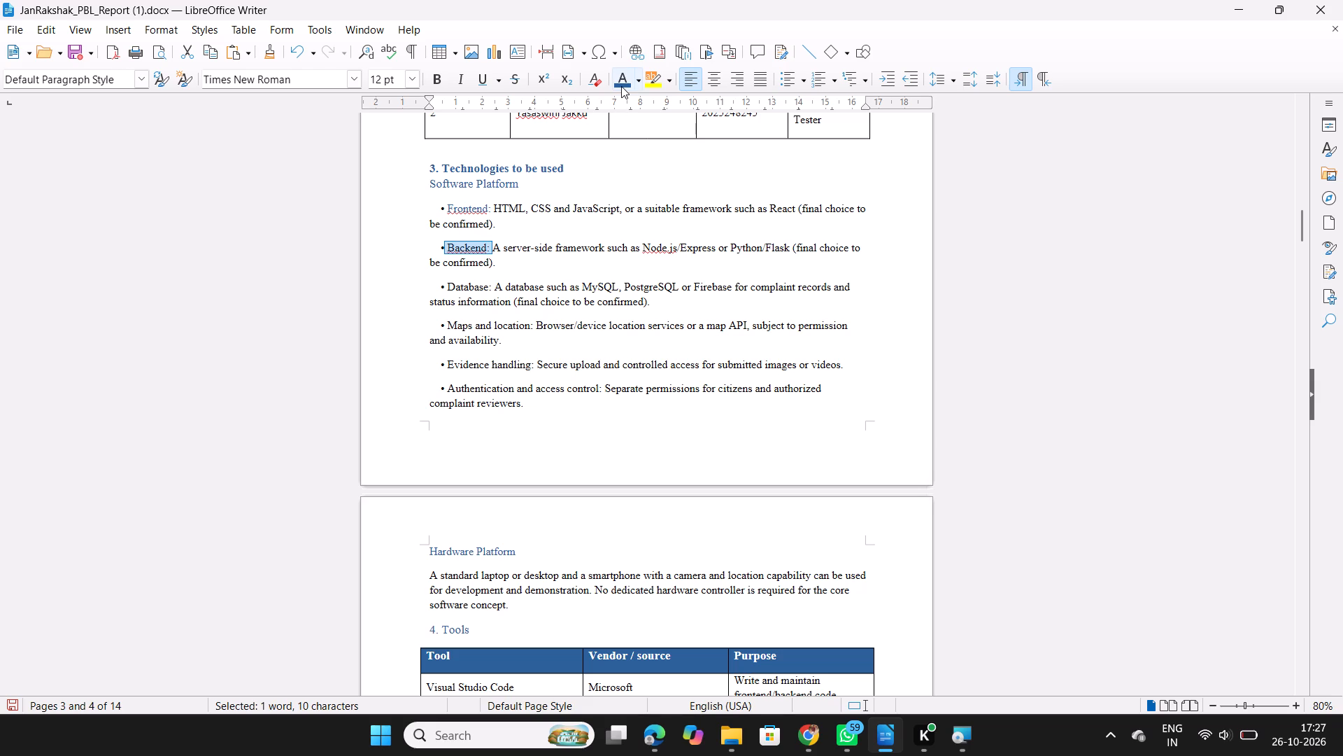
left_click(621, 79)
left_click_drag(446, 282, 468, 279)
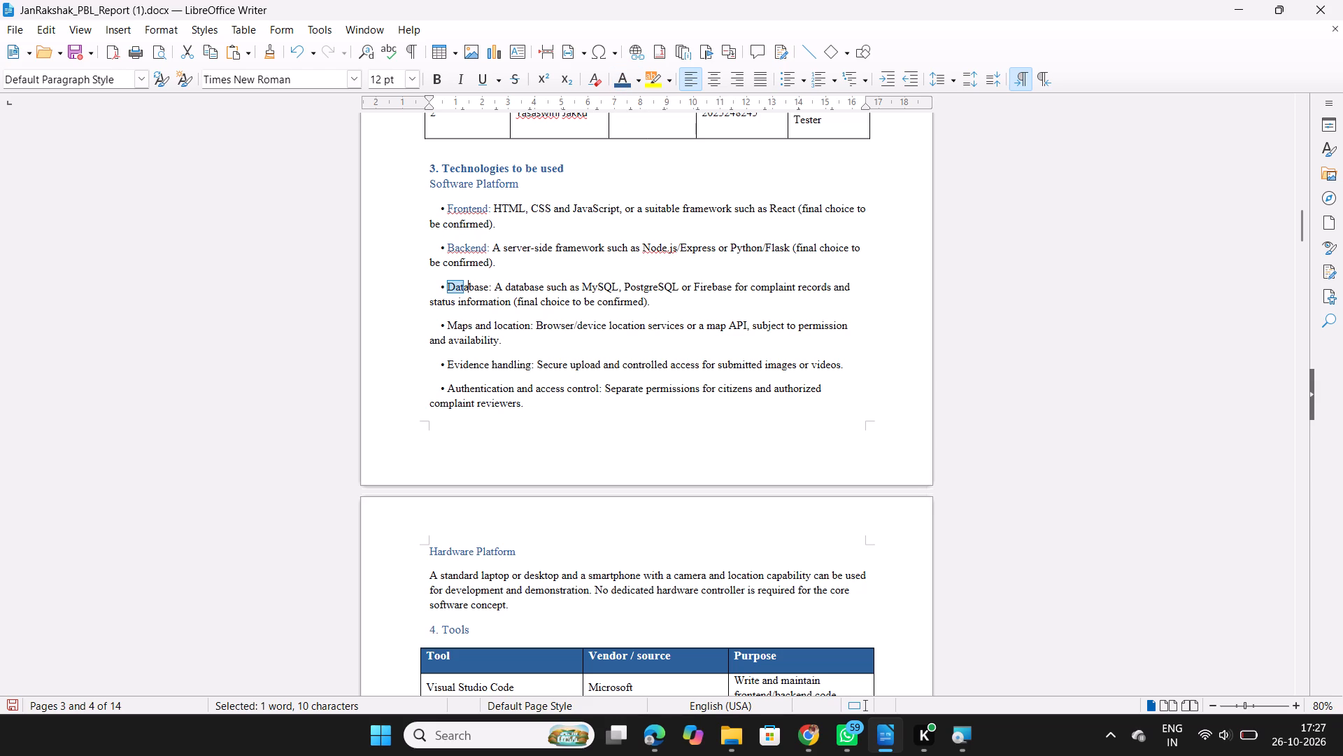
left_click_drag(468, 279, 488, 276)
left_click(621, 78)
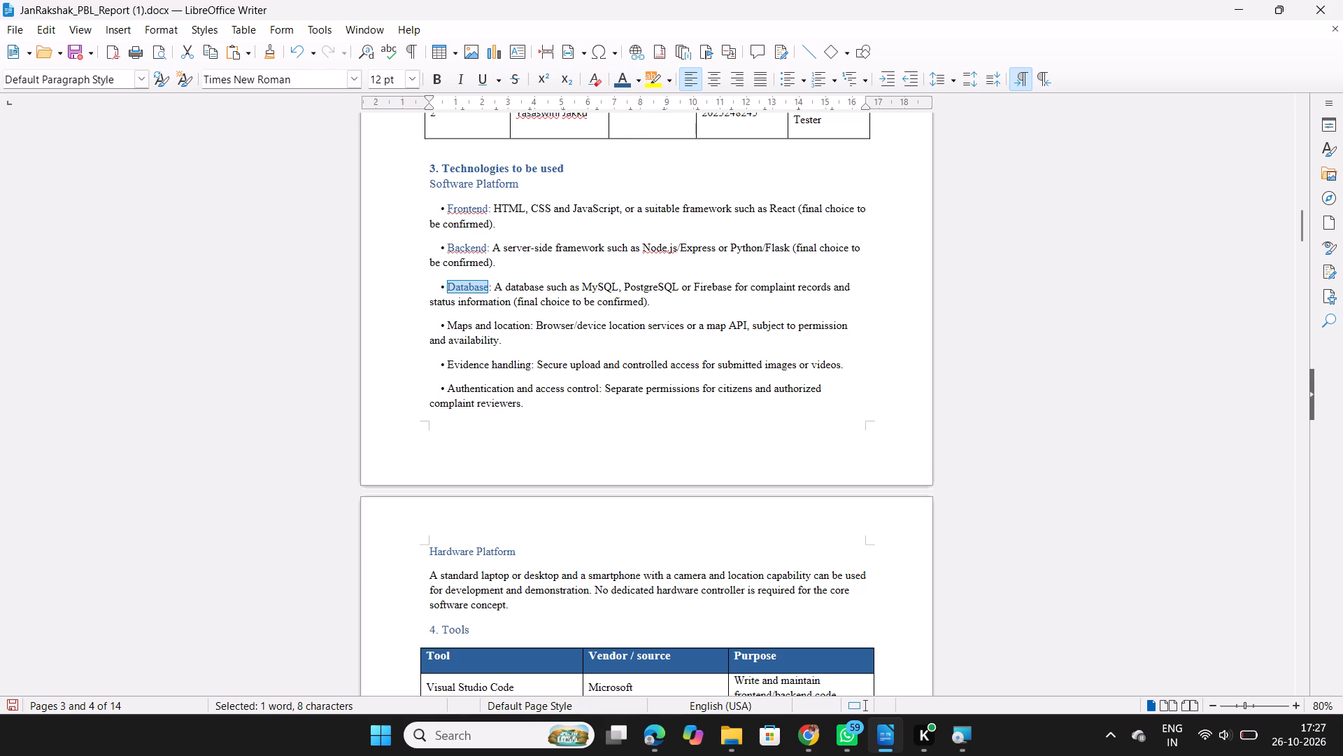
Apply the same blue font colour to the "Maps and location", "Evidence handling" and "Authentication and access control" bullet labels.
left_click_drag(445, 323, 449, 323)
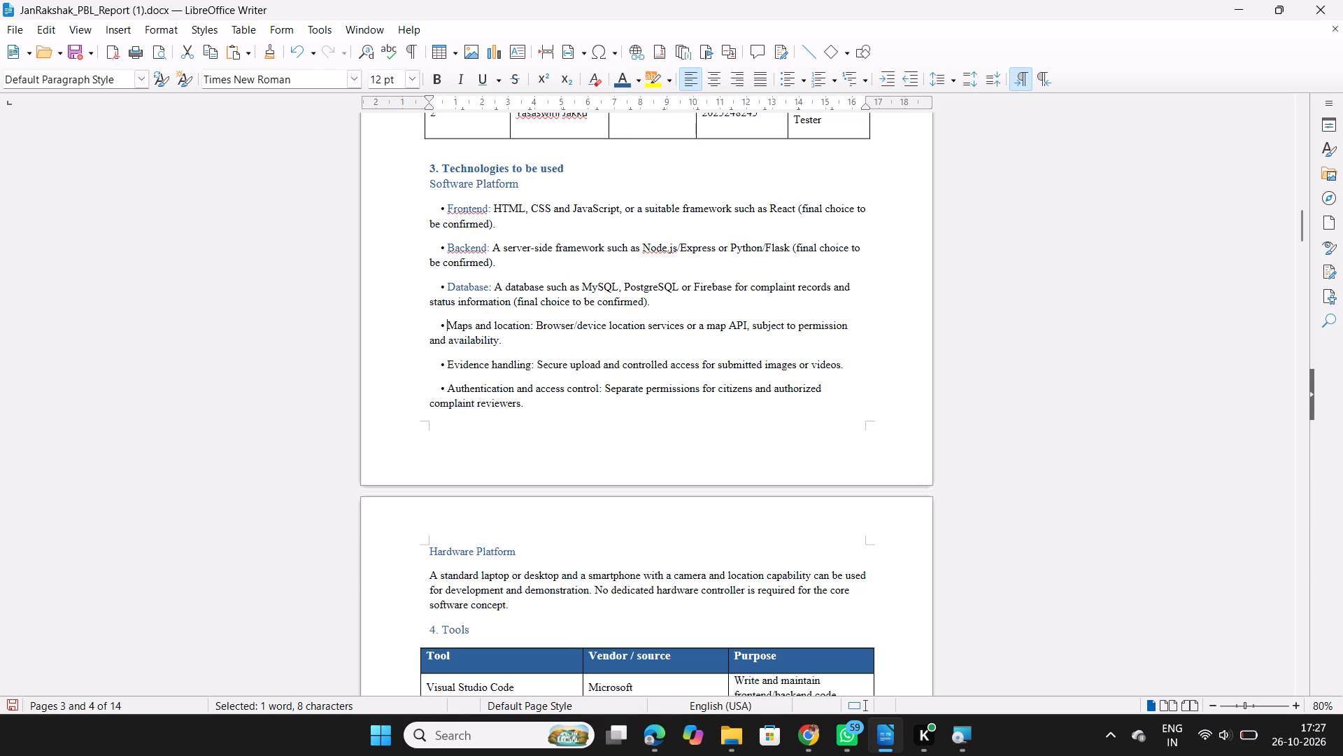
left_click_drag(449, 323, 528, 319)
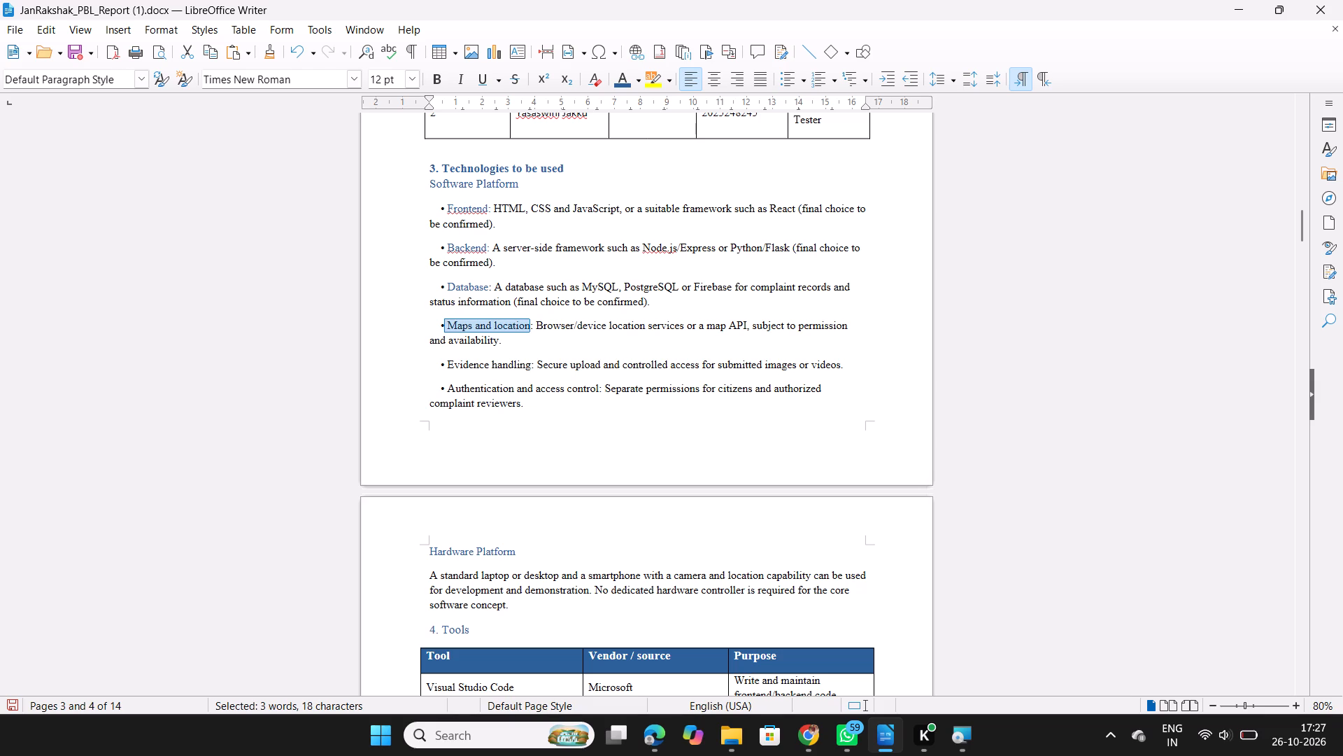
left_click(622, 74)
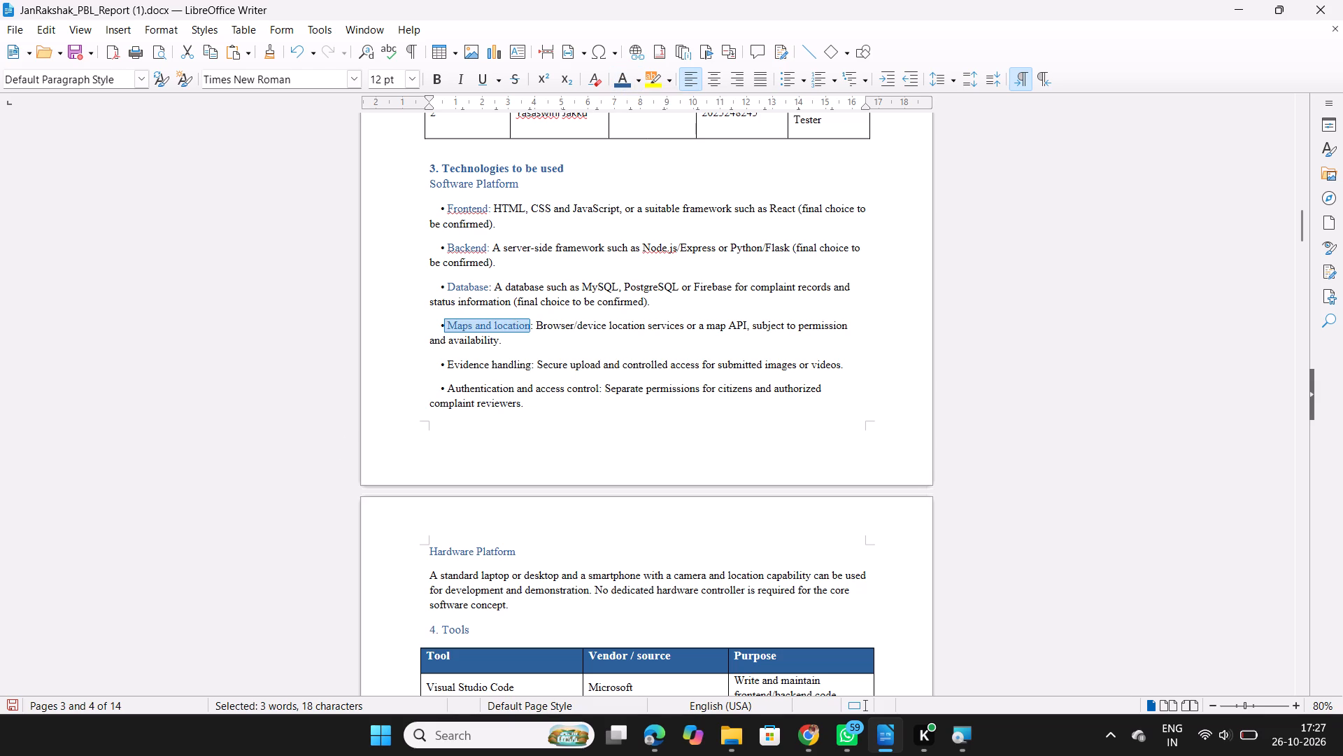
left_click_drag(446, 366, 518, 367)
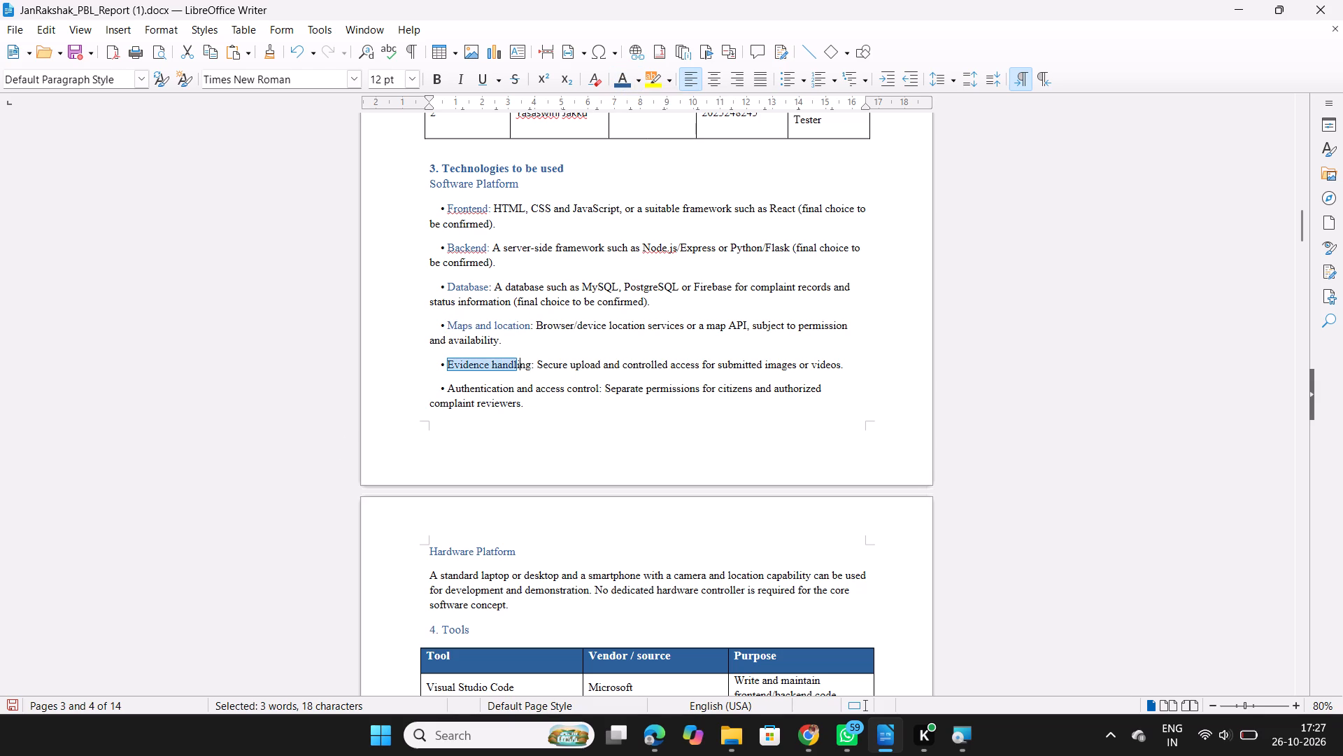
left_click_drag(518, 367, 532, 367)
left_click(616, 72)
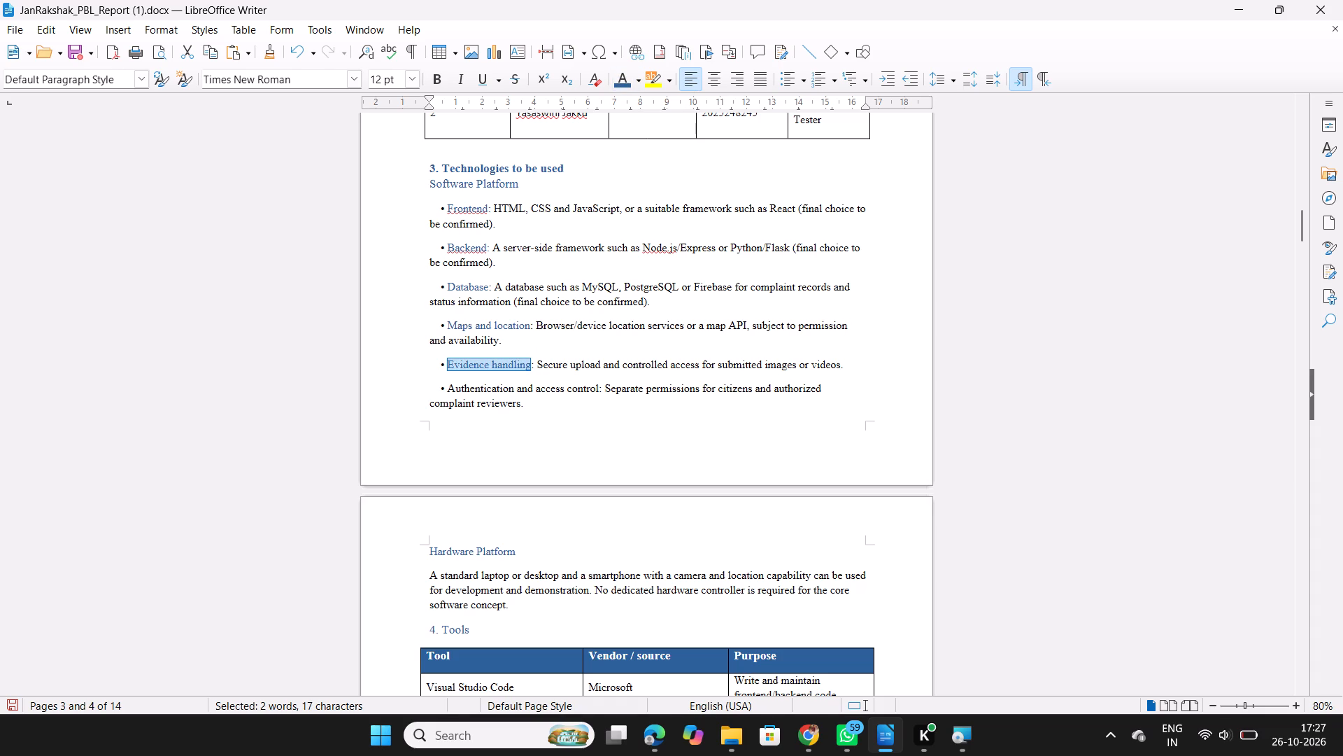
left_click_drag(447, 388, 602, 389)
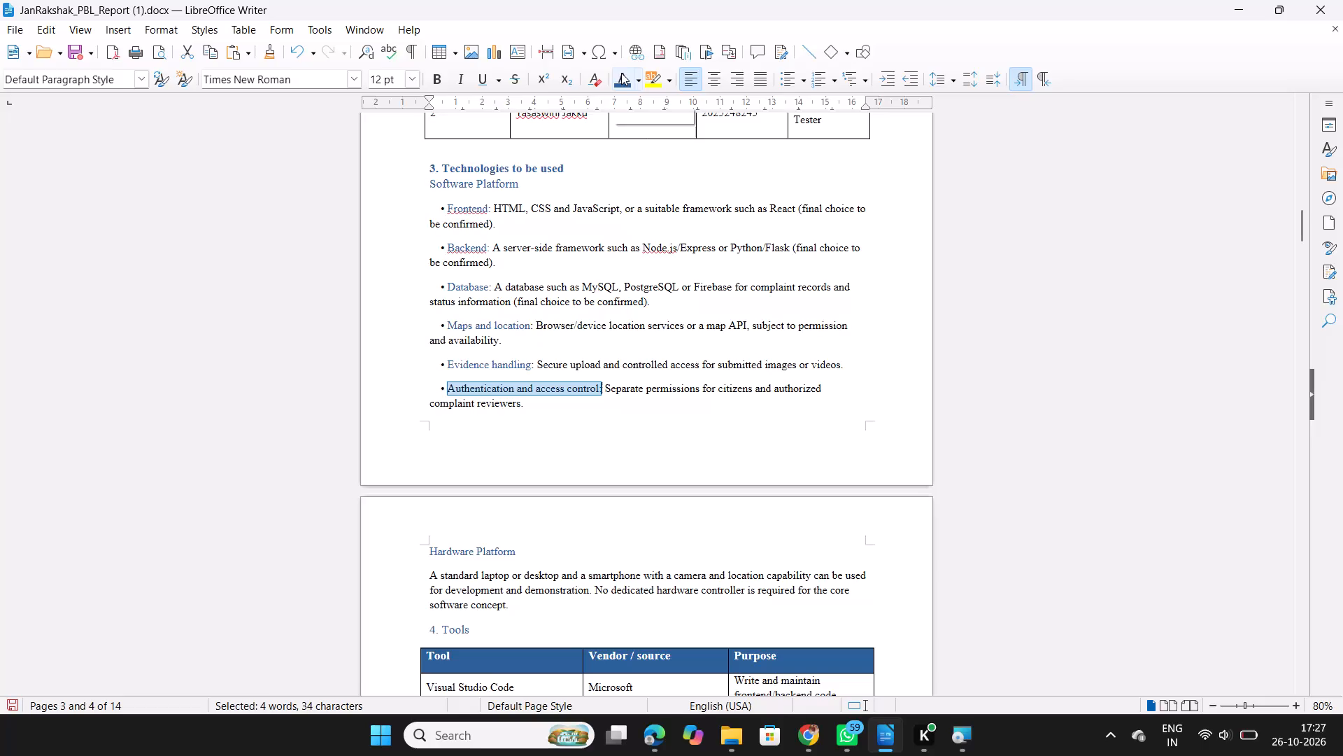
left_click(621, 73)
Check the formatting of the pages from Hardware Platform and Tools through Problem Statement and Literature Survey to Project Description.
scroll(621, 281, "down", 1)
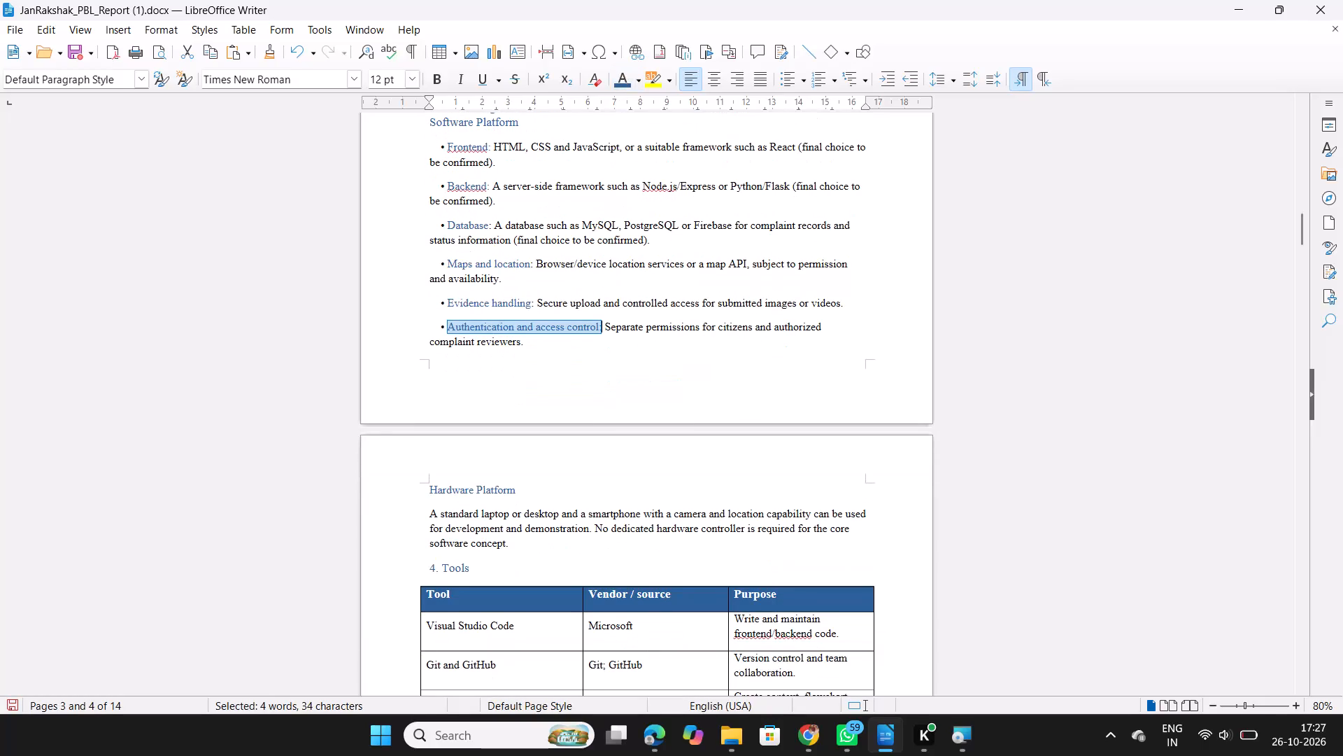
scroll(621, 281, "down", 1)
left_click(627, 362)
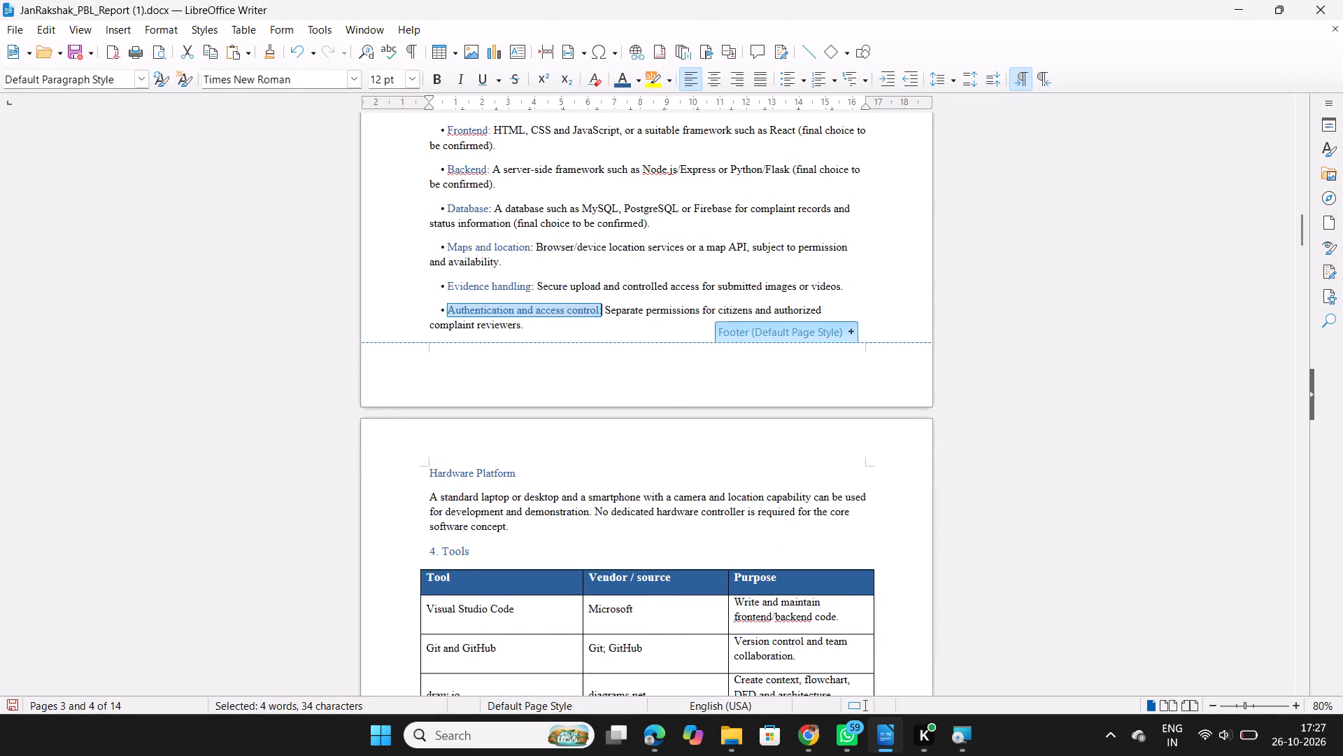
scroll(648, 381, "down", 3)
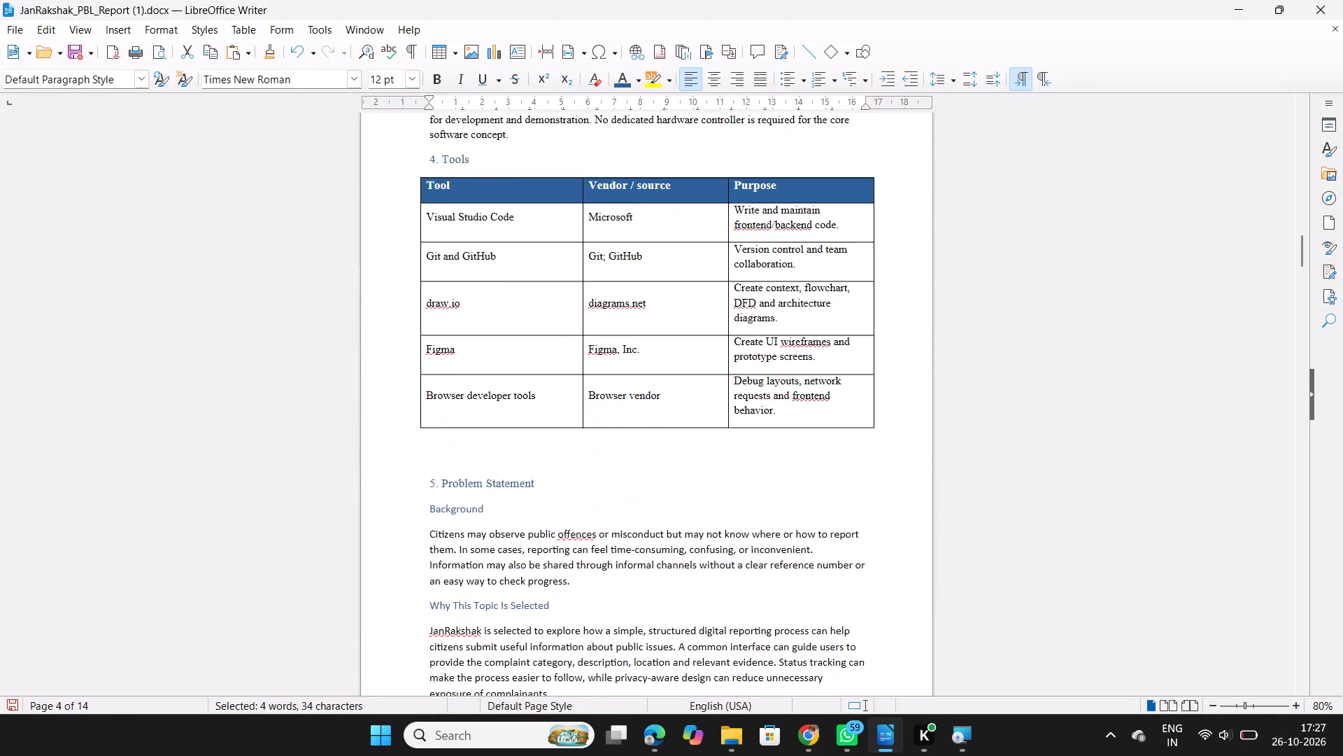
scroll(648, 381, "down", 3)
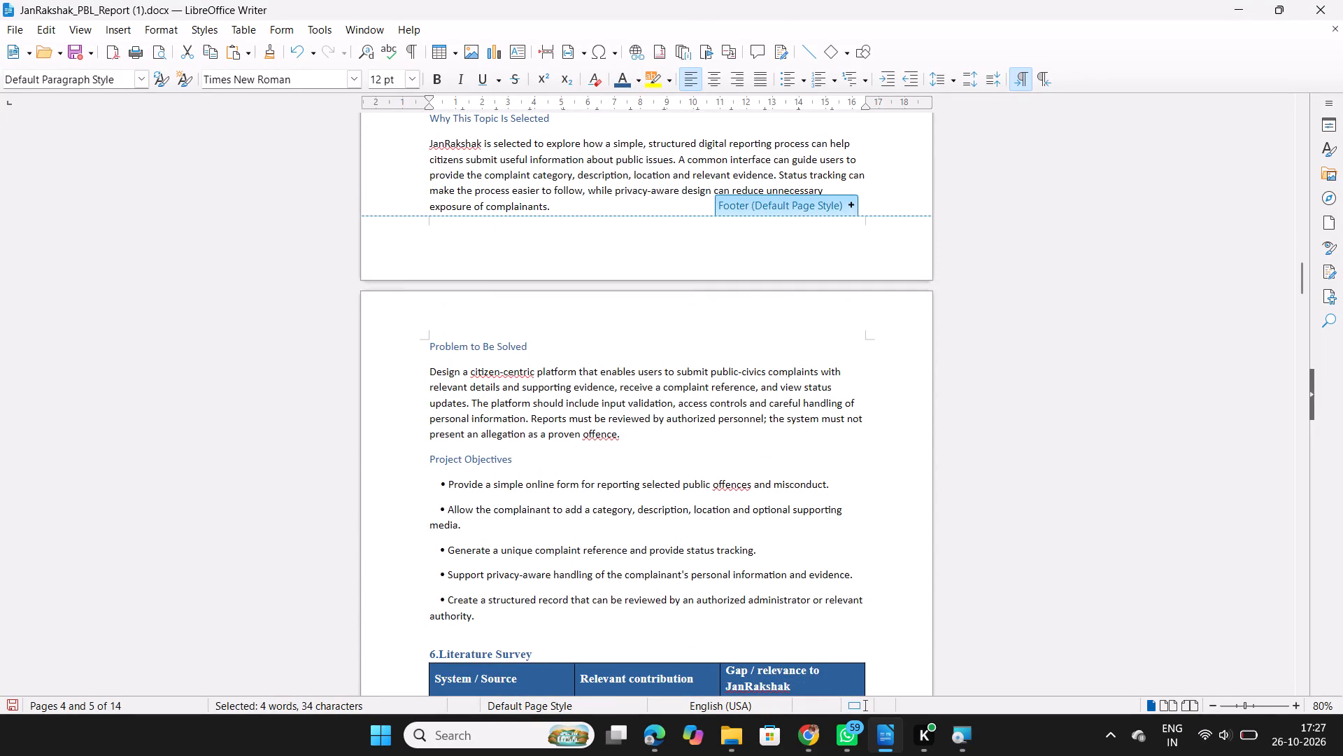
scroll(648, 381, "down", 5)
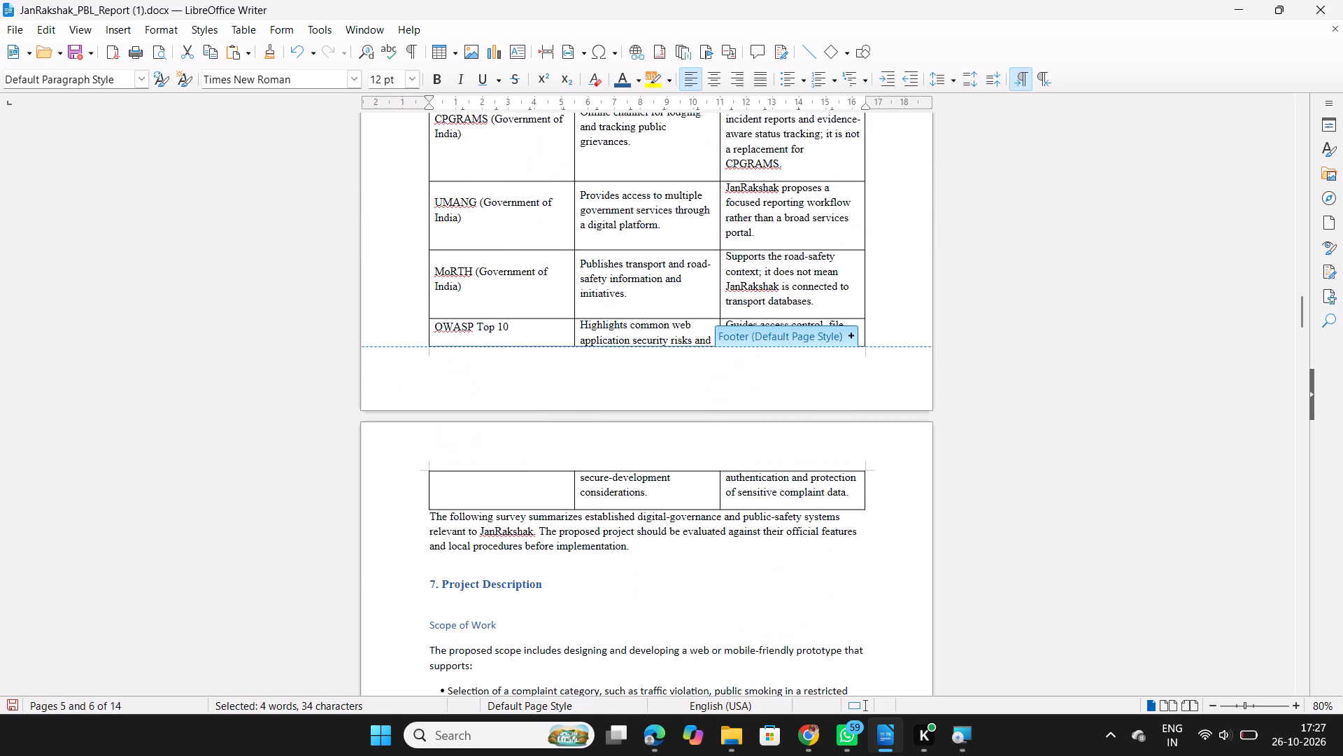
scroll(648, 381, "down", 4)
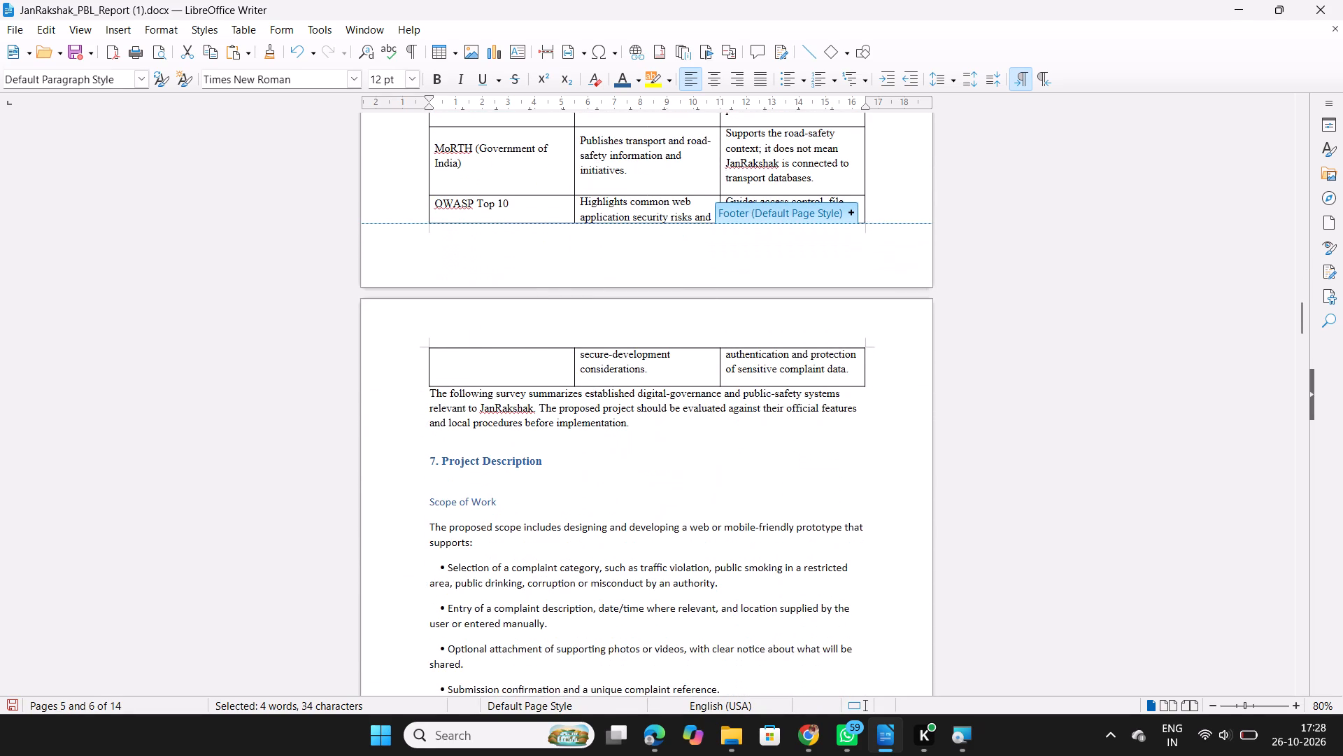
scroll(648, 381, "down", 3)
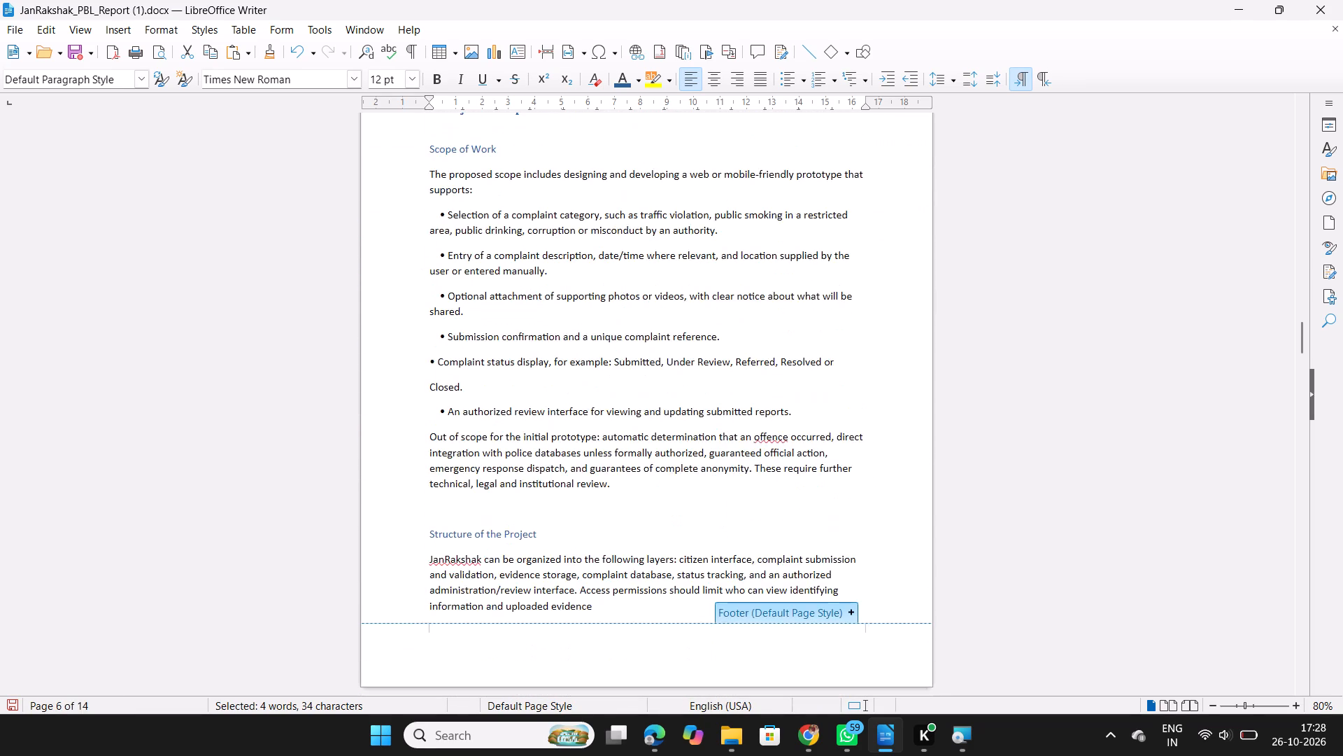
Save the report as a separate Word 2007 document named "JanRakshak project report" in the same 2026-43 folder.
scroll(648, 381, "down", 3)
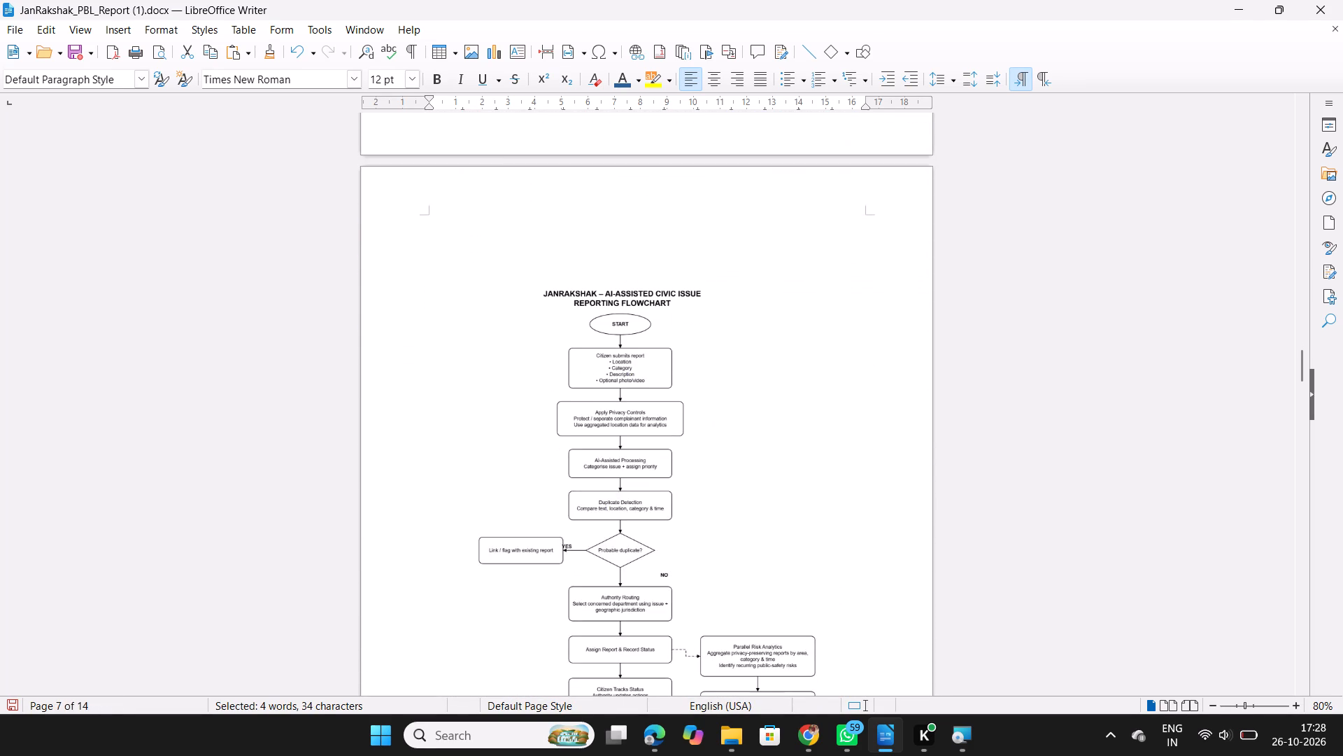
scroll(648, 381, "down", 8)
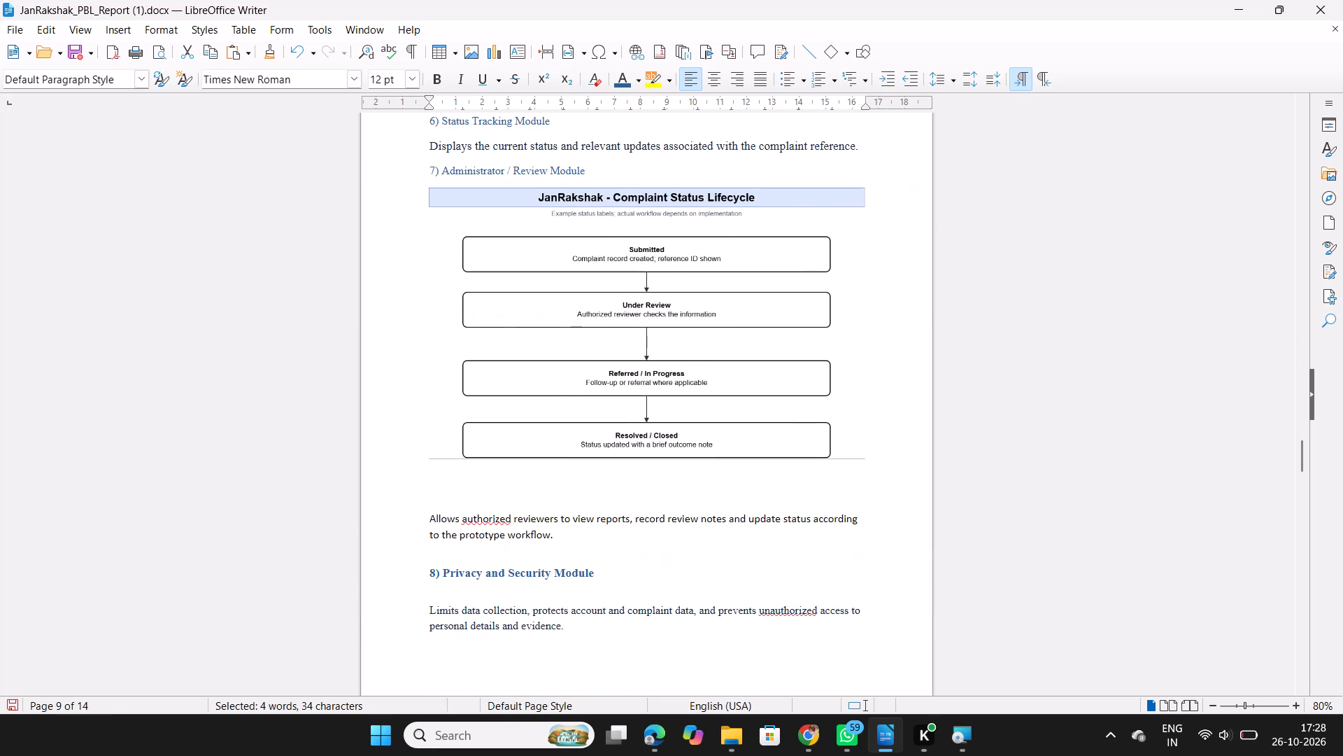
left_click(13, 27)
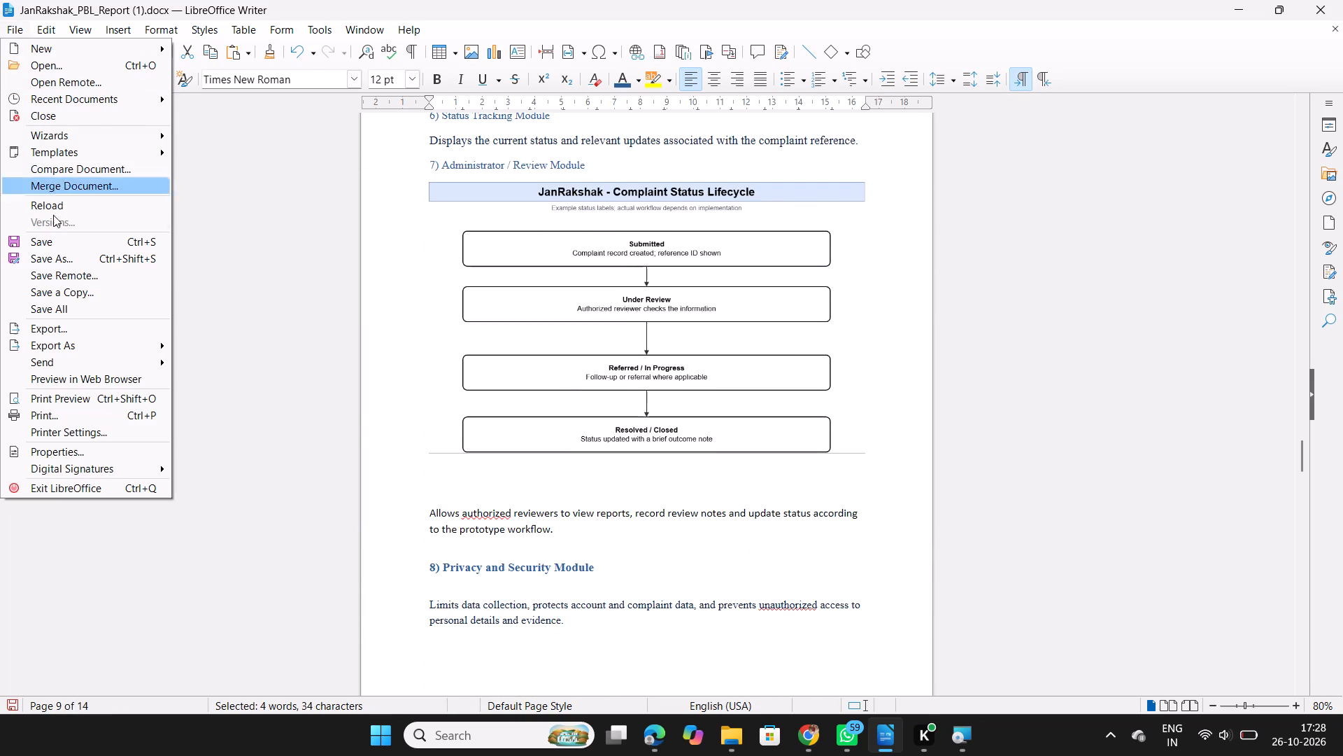
left_click(63, 262)
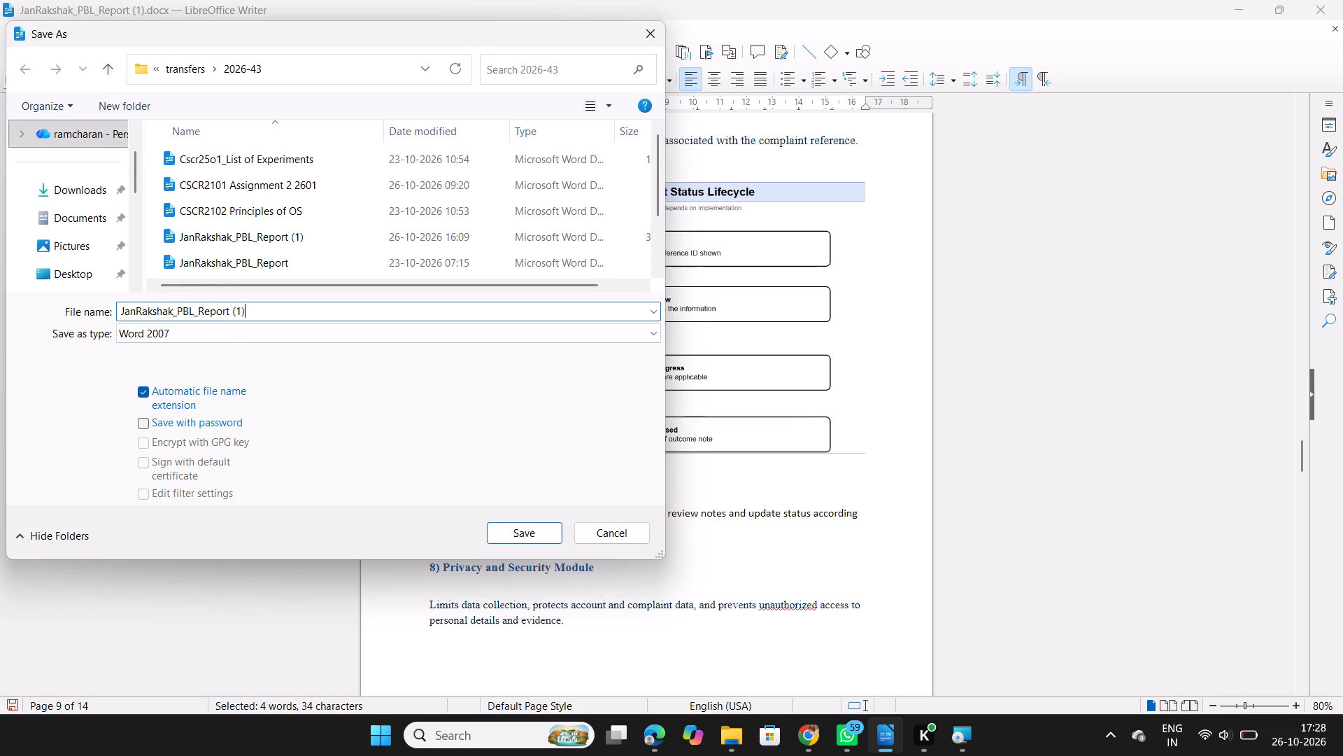
left_click(257, 307)
key("BackSpace")
key("BackSpace")
key("BackSpace")
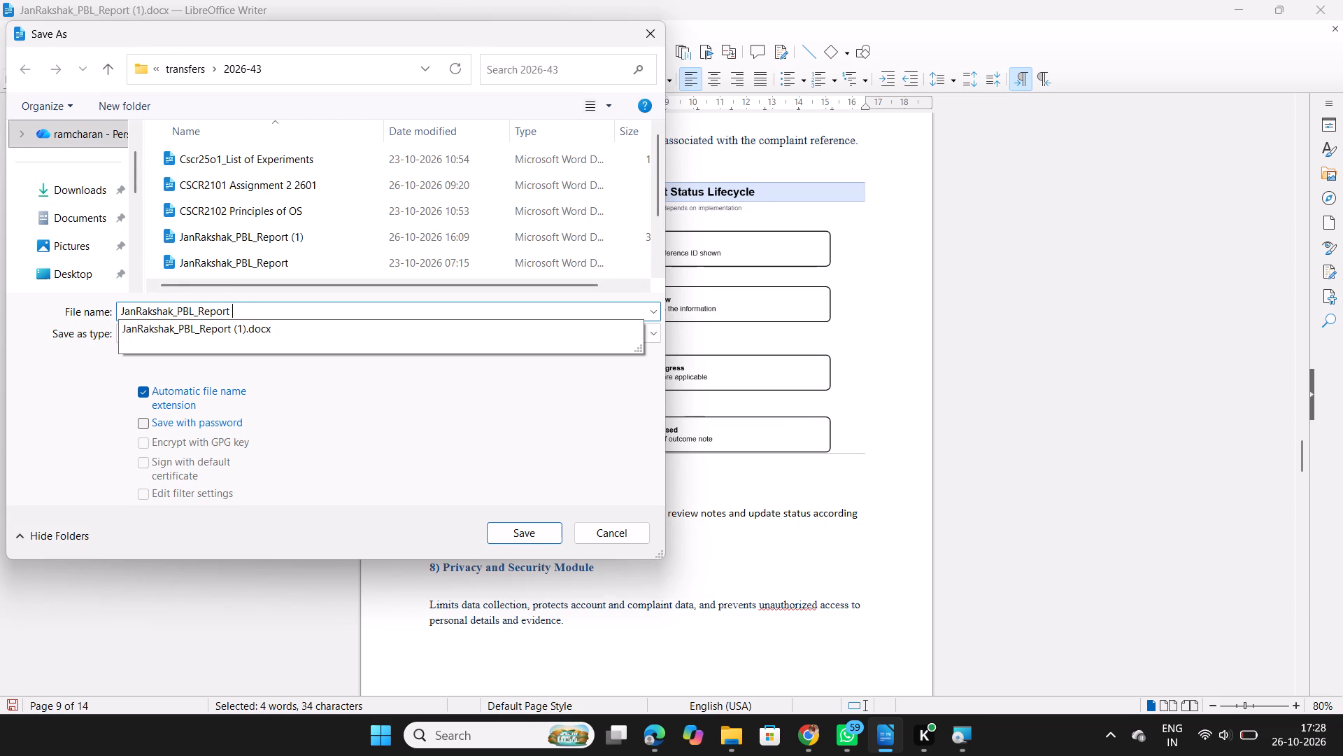
key("BackSpace")
key("BackSpace")
key("BackSpace")
key("BackSpace")
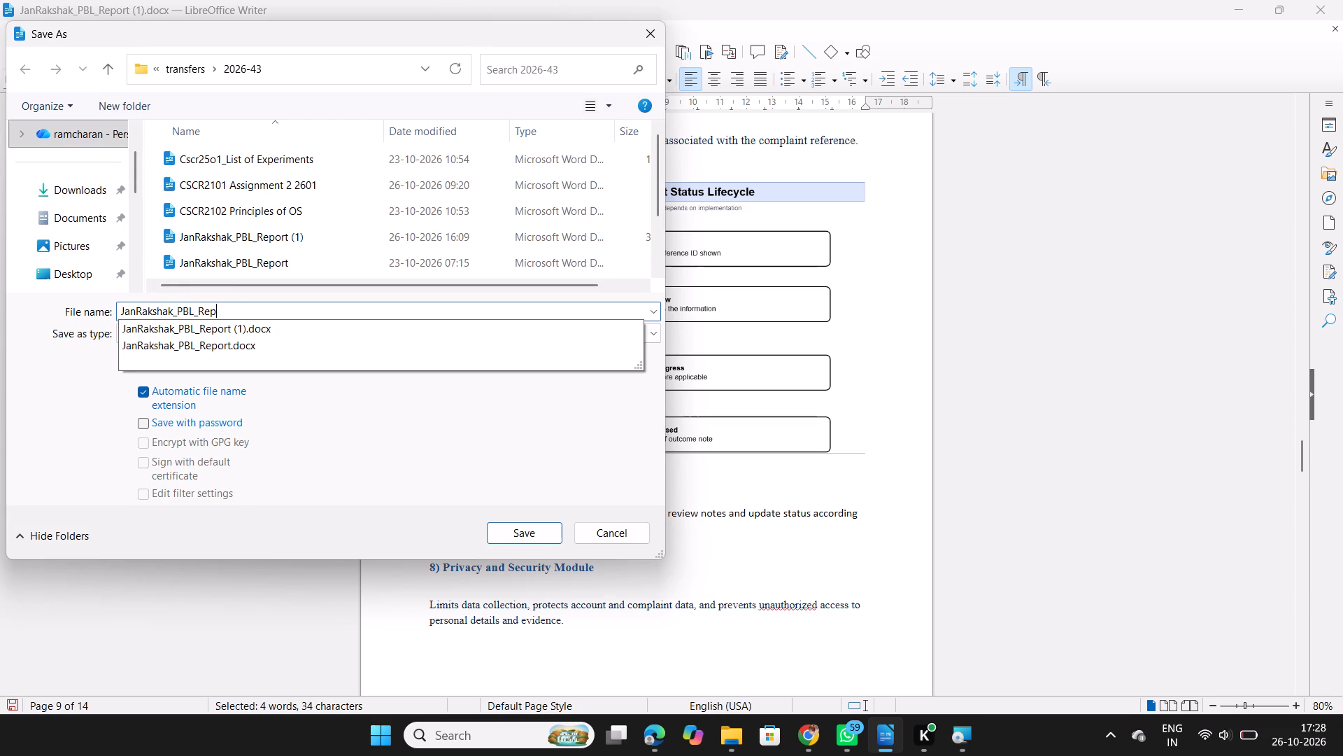
key("BackSpace")
key("BackSpace")
key("BackSpace")
key("BackSpace")
key("BackSpace")
key("BackSpace")
key("BackSpace")
key("BackSpace")
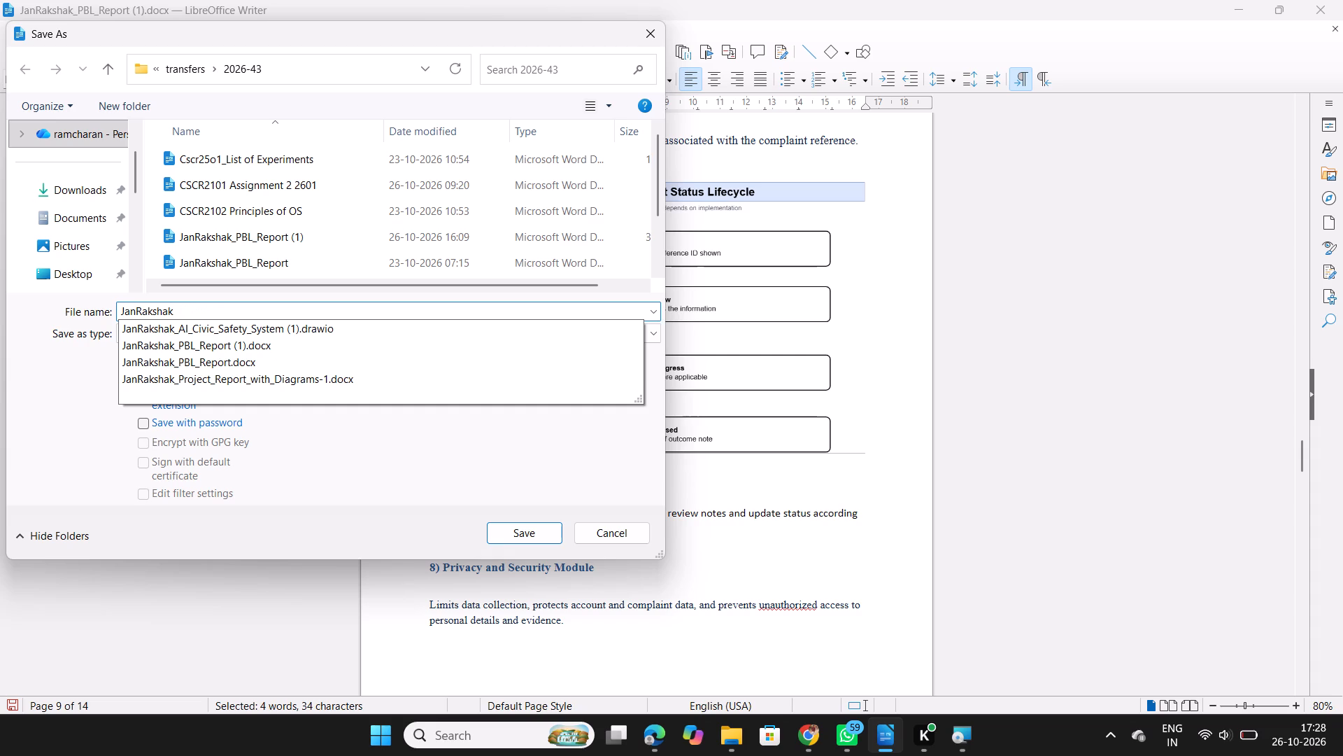
key("space")
type("pro")
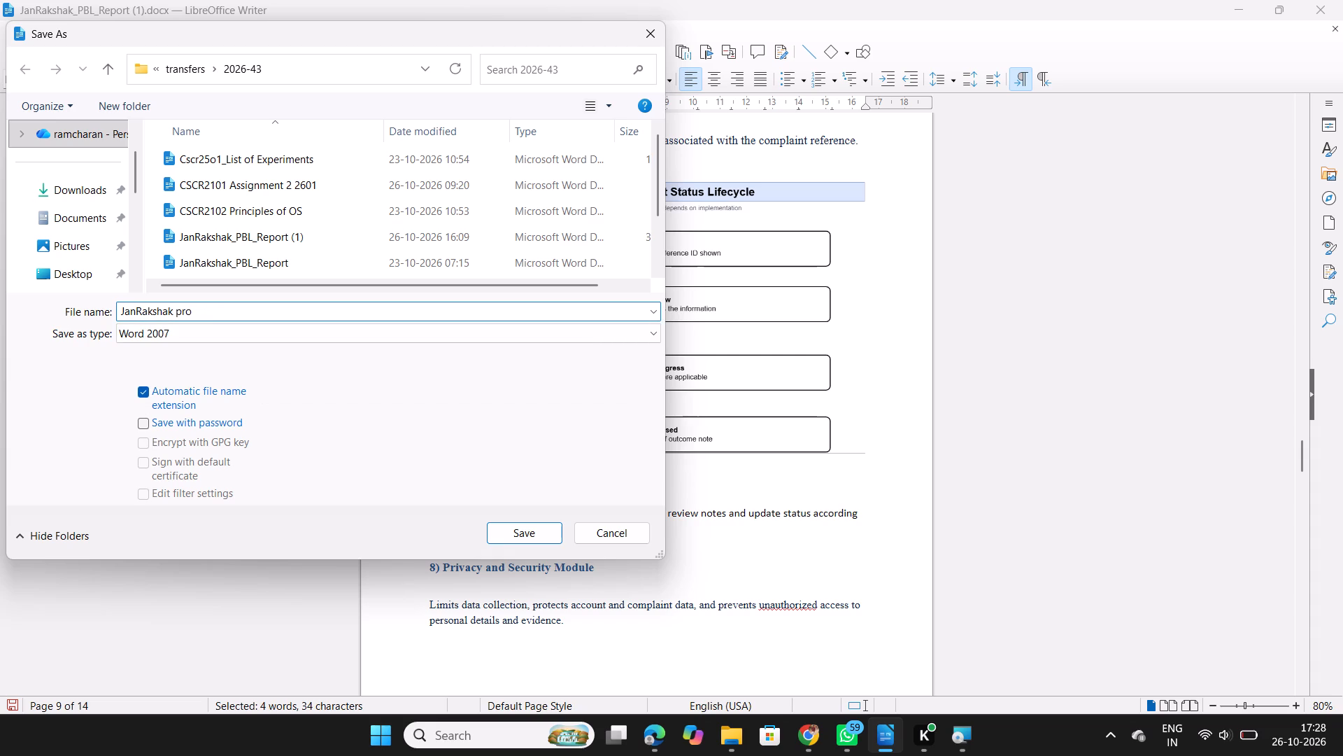
type("ject report")
left_click(523, 538)
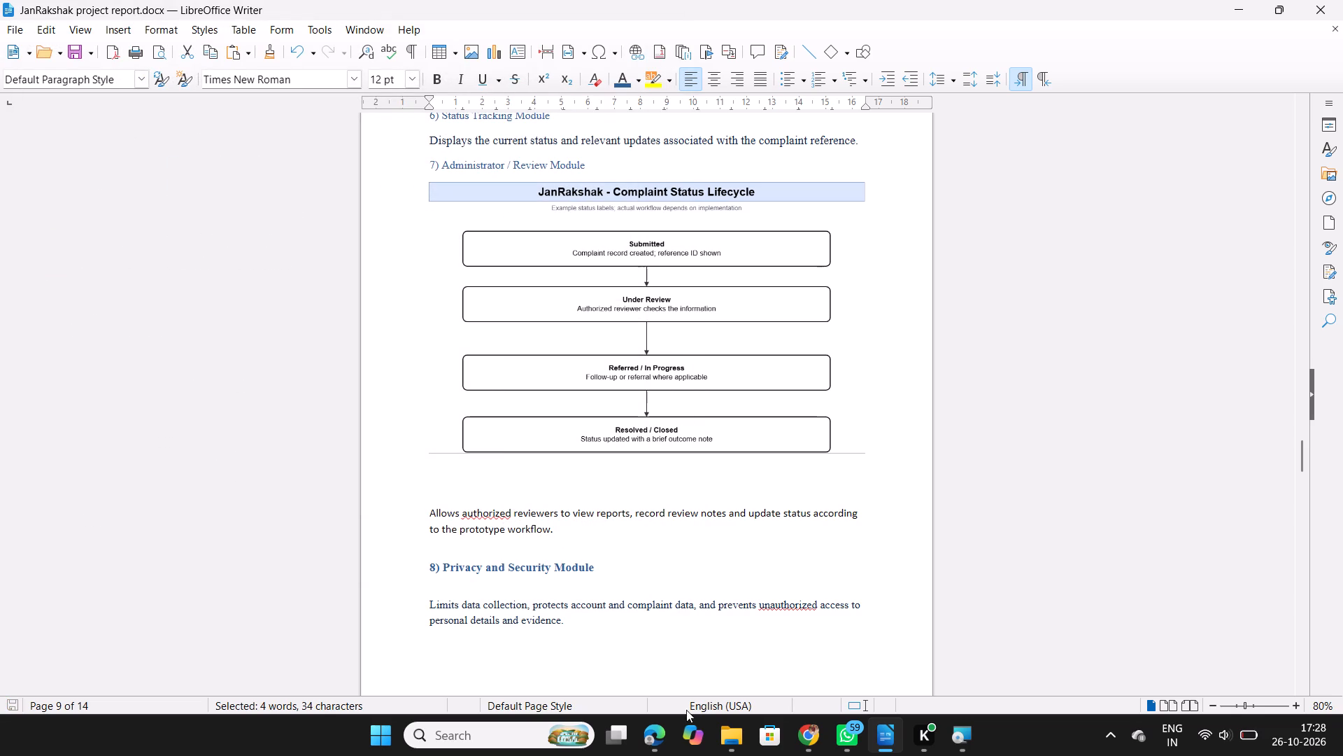
Switch to File Explorer, locate the saved "JanRakshak project report" among the recent files and open it.
left_click(734, 740)
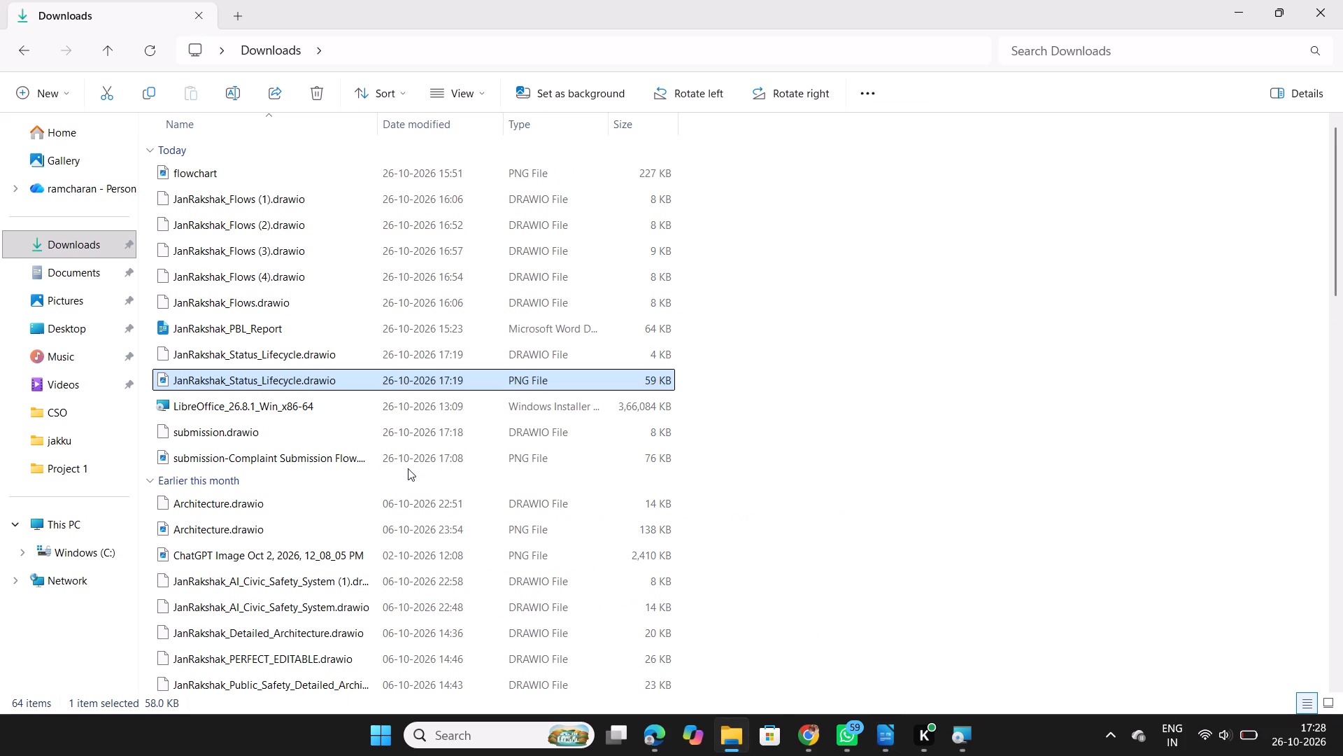
scroll(408, 468, "up", 10)
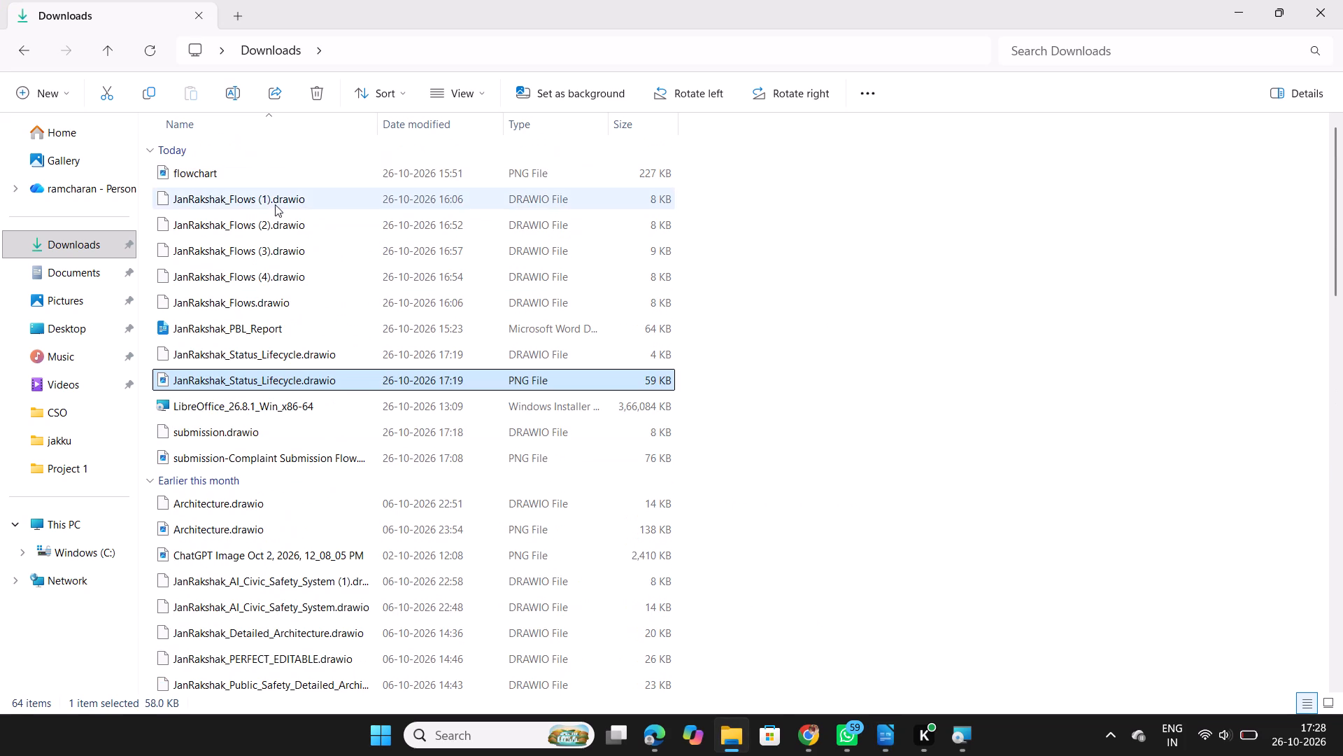
scroll(259, 273, "up", 4)
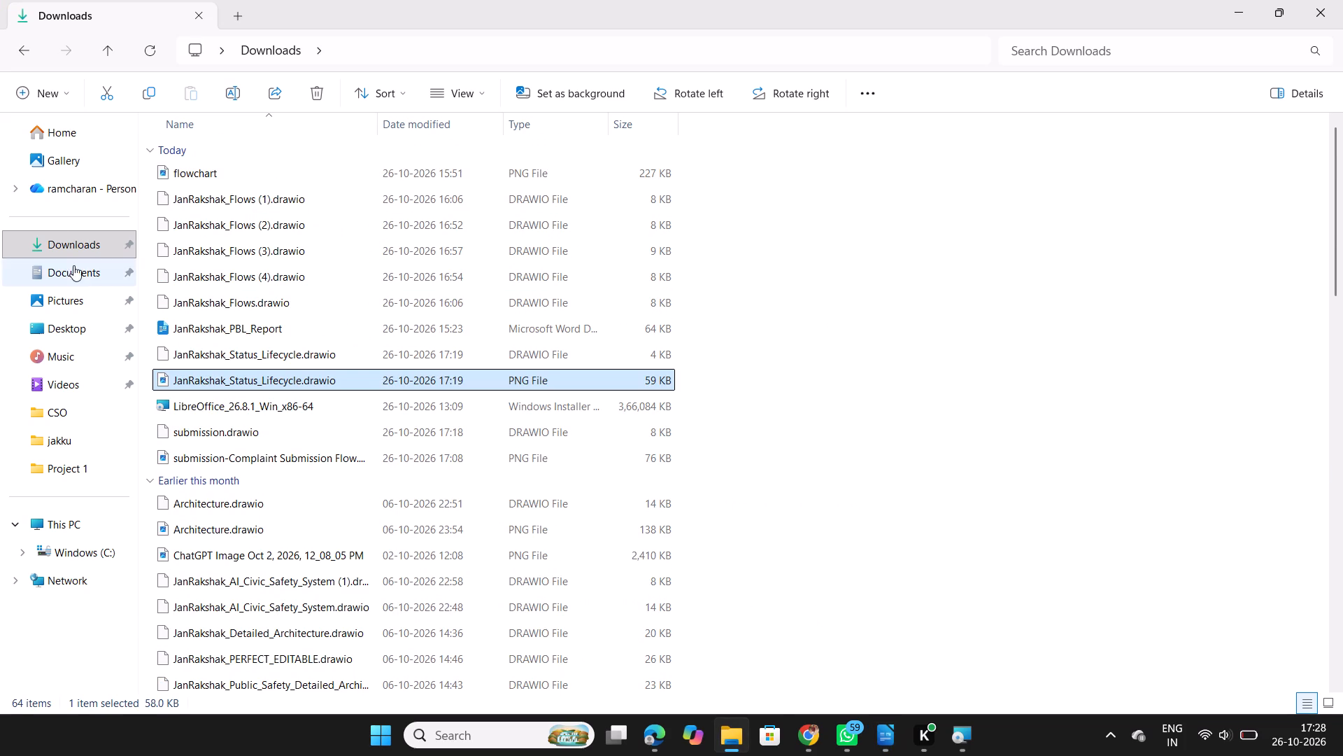
left_click(82, 269)
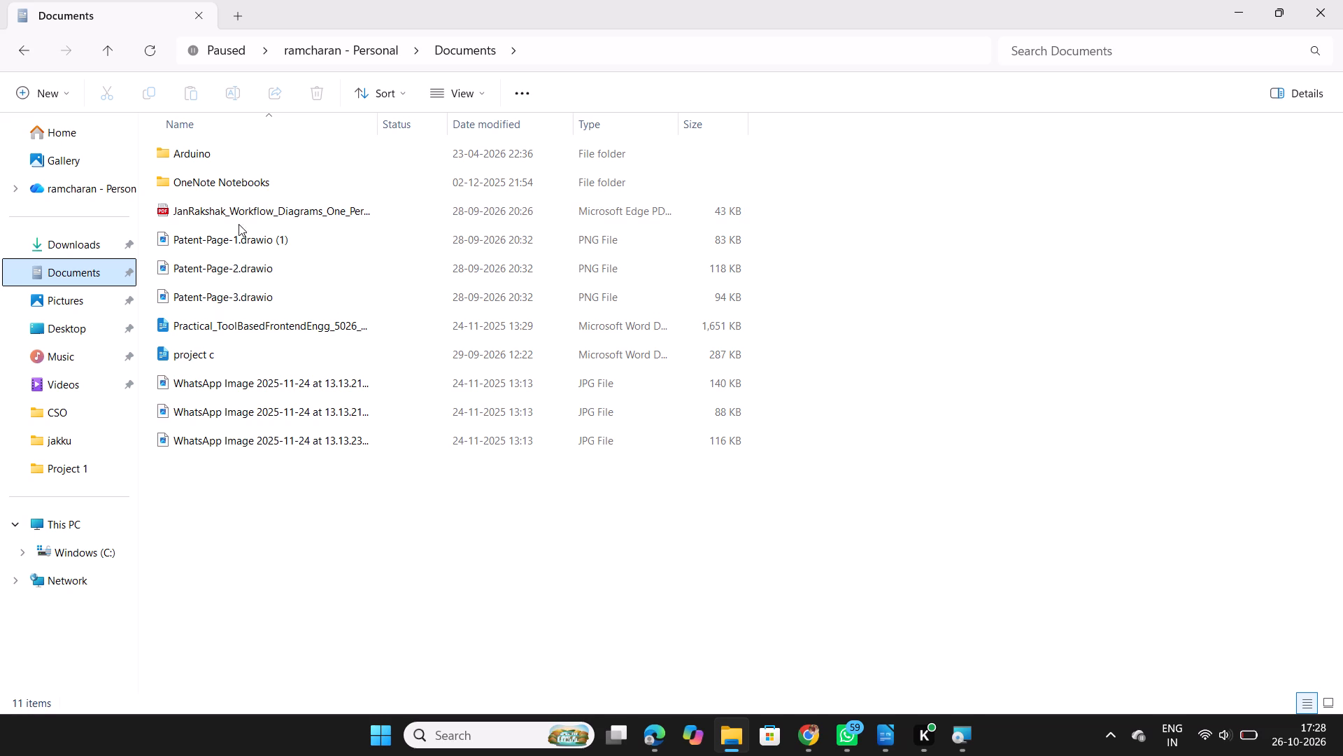
left_click(101, 132)
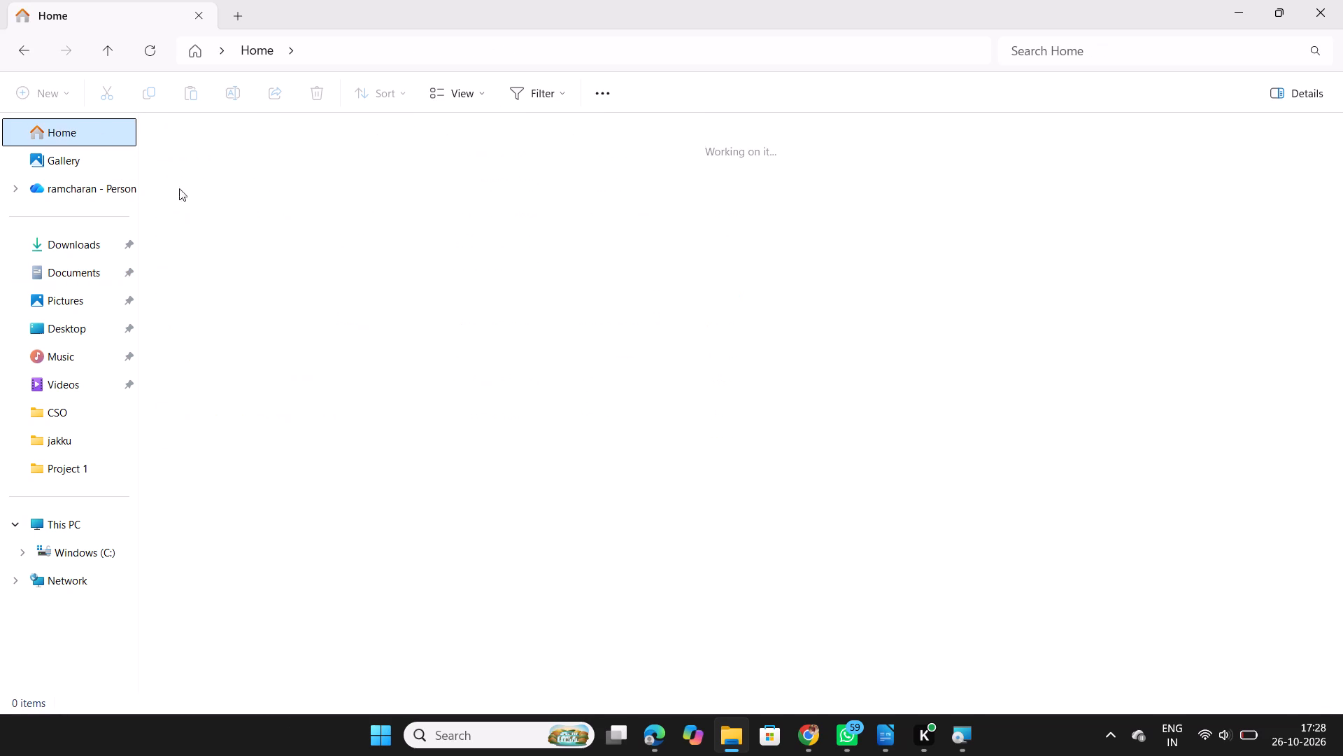
left_click(337, 420)
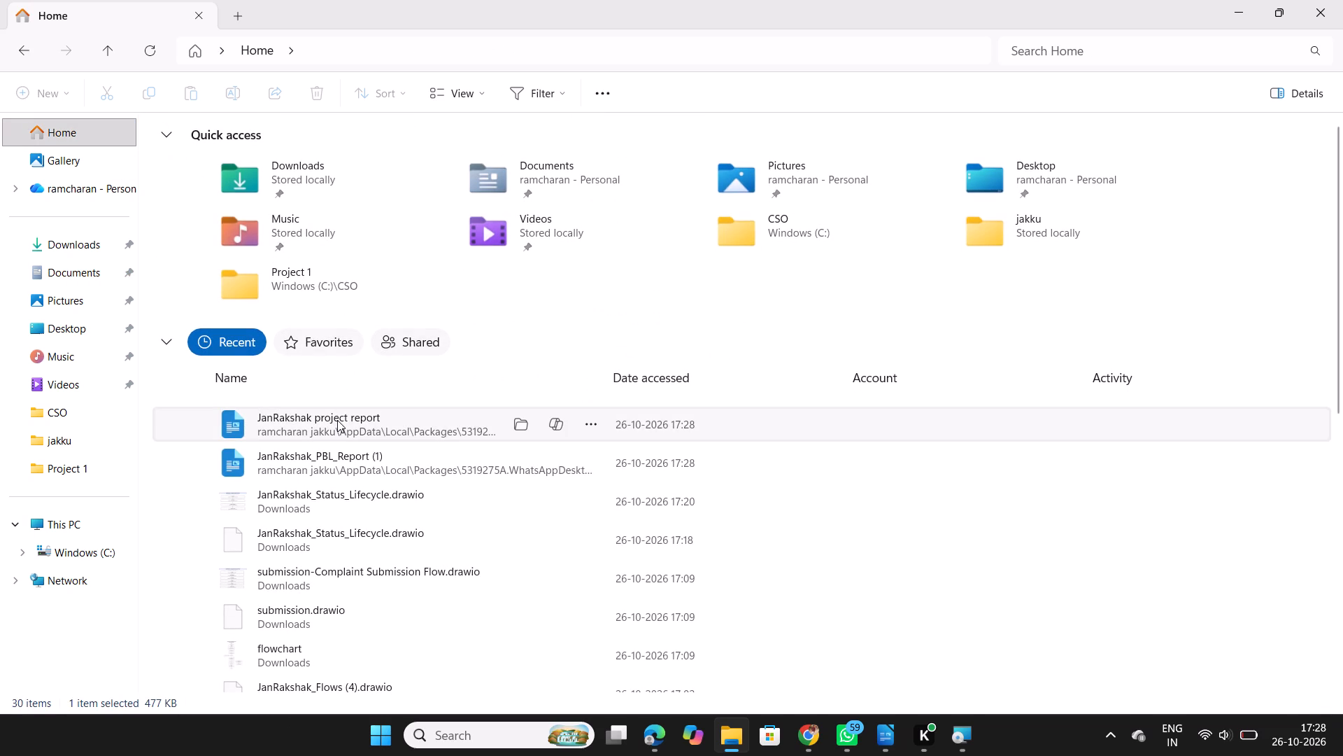
left_click(595, 421)
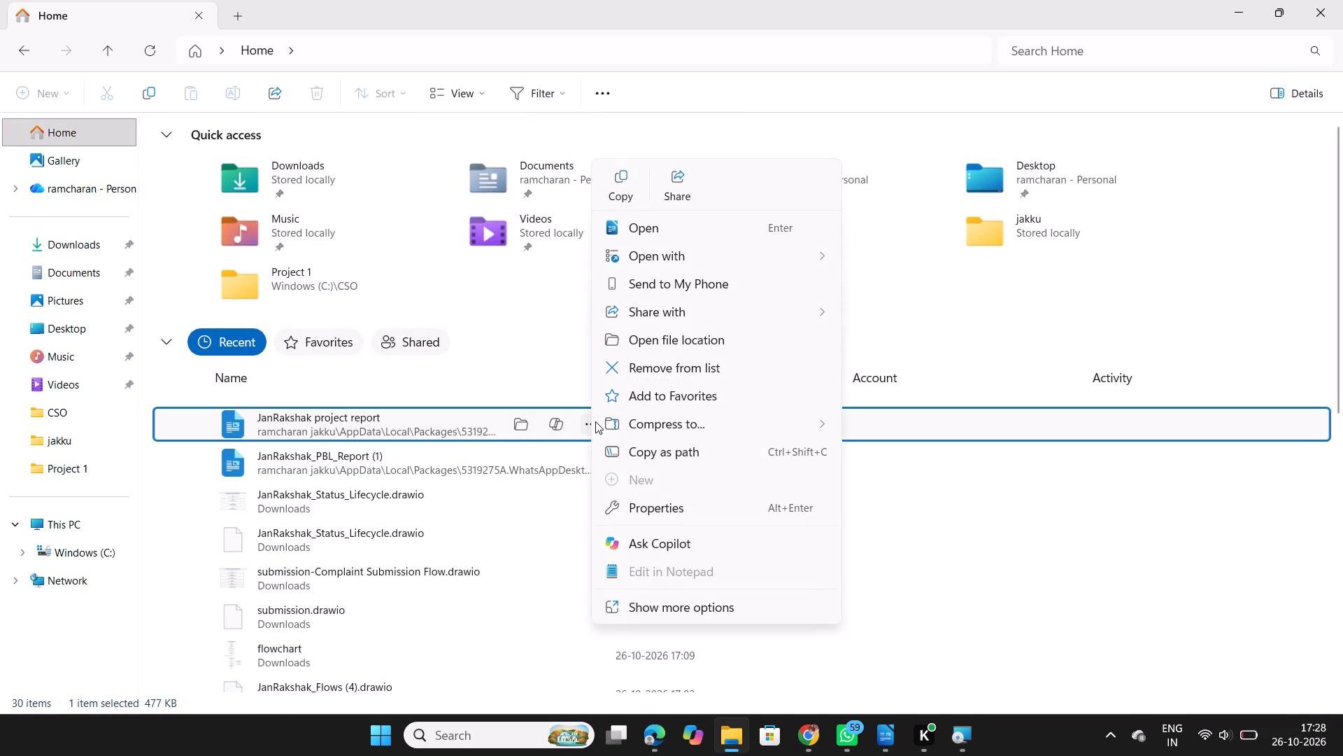
left_click(676, 236)
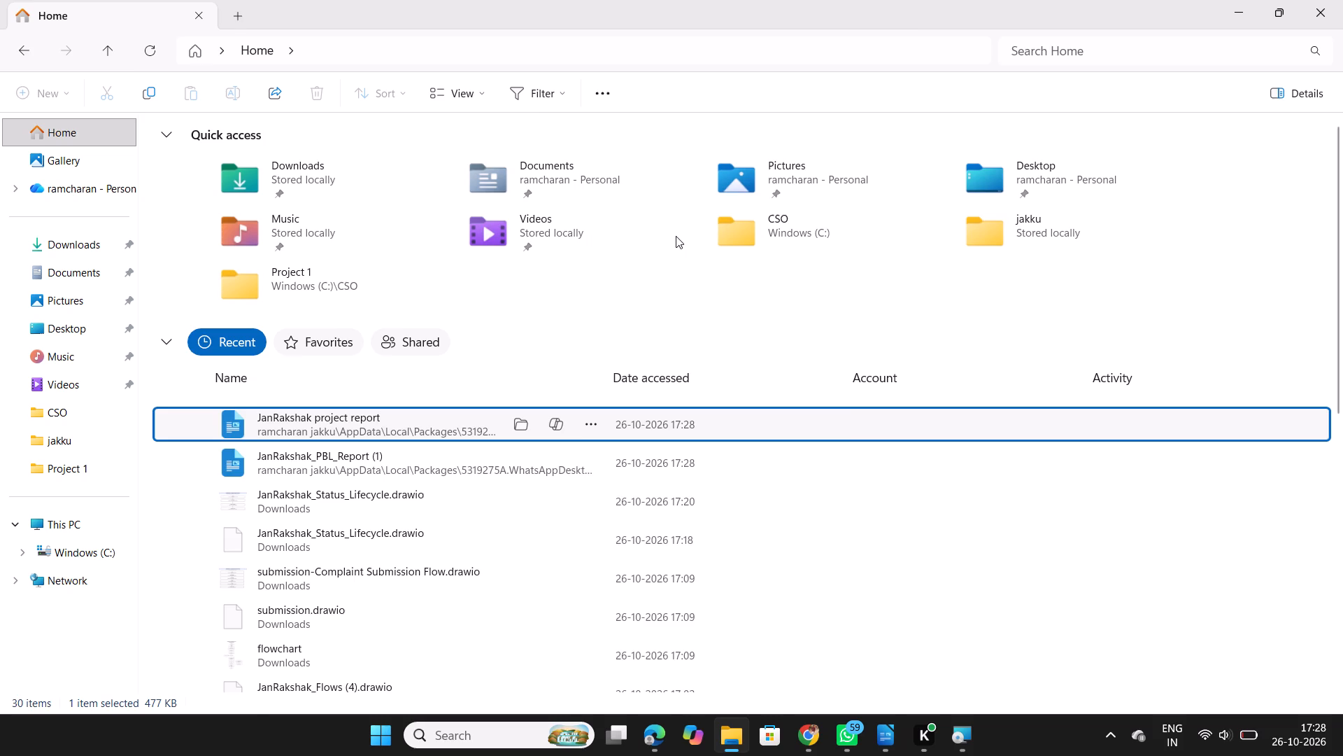
Check the saved report's pages from the software tools table through the diagrams to the last page, and close the document.
scroll(686, 378, "up", 9)
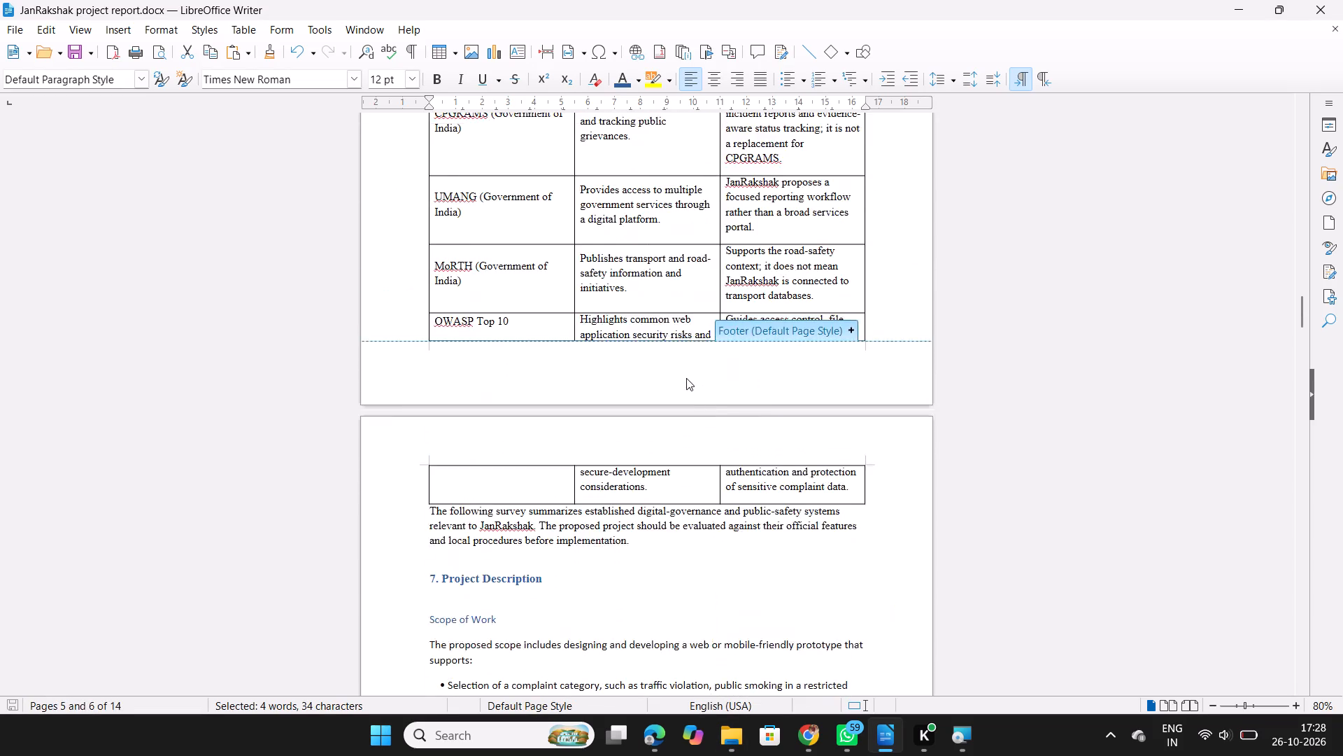
scroll(686, 378, "up", 17)
scroll(686, 378, "down", 8)
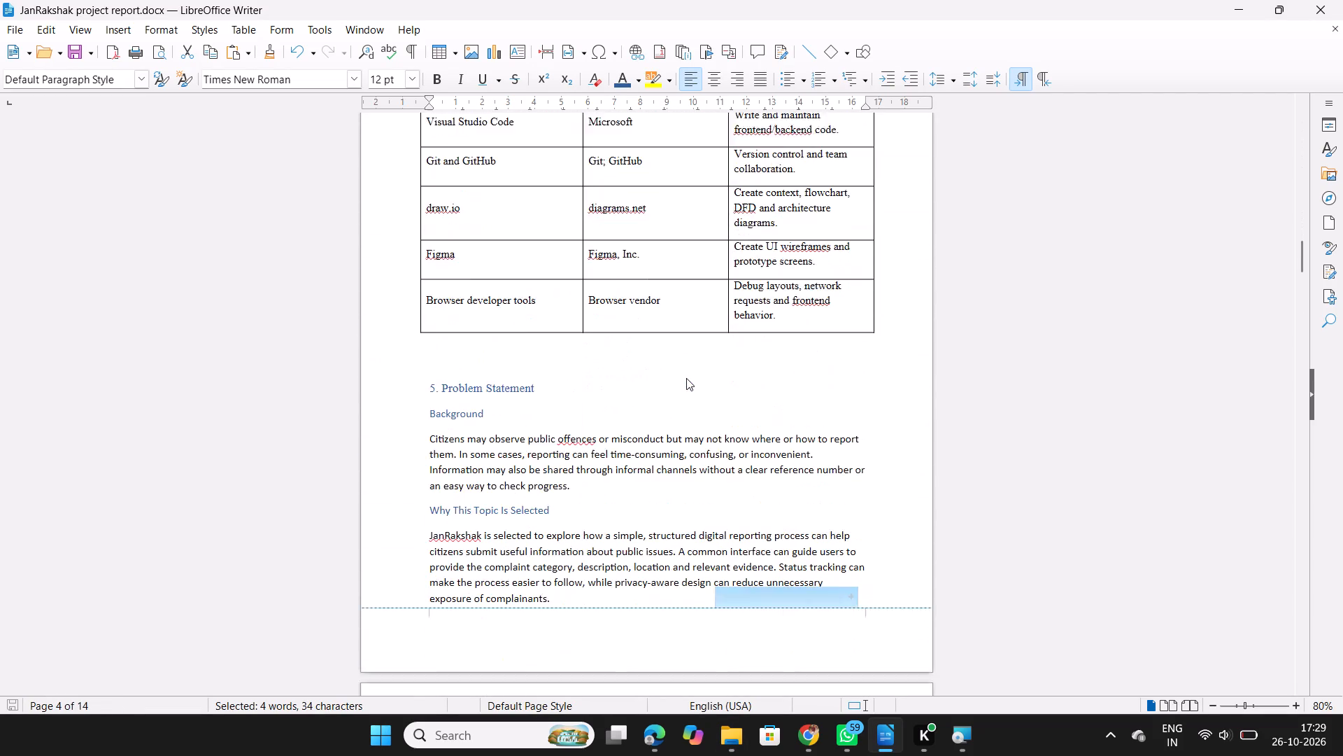
scroll(686, 378, "down", 9)
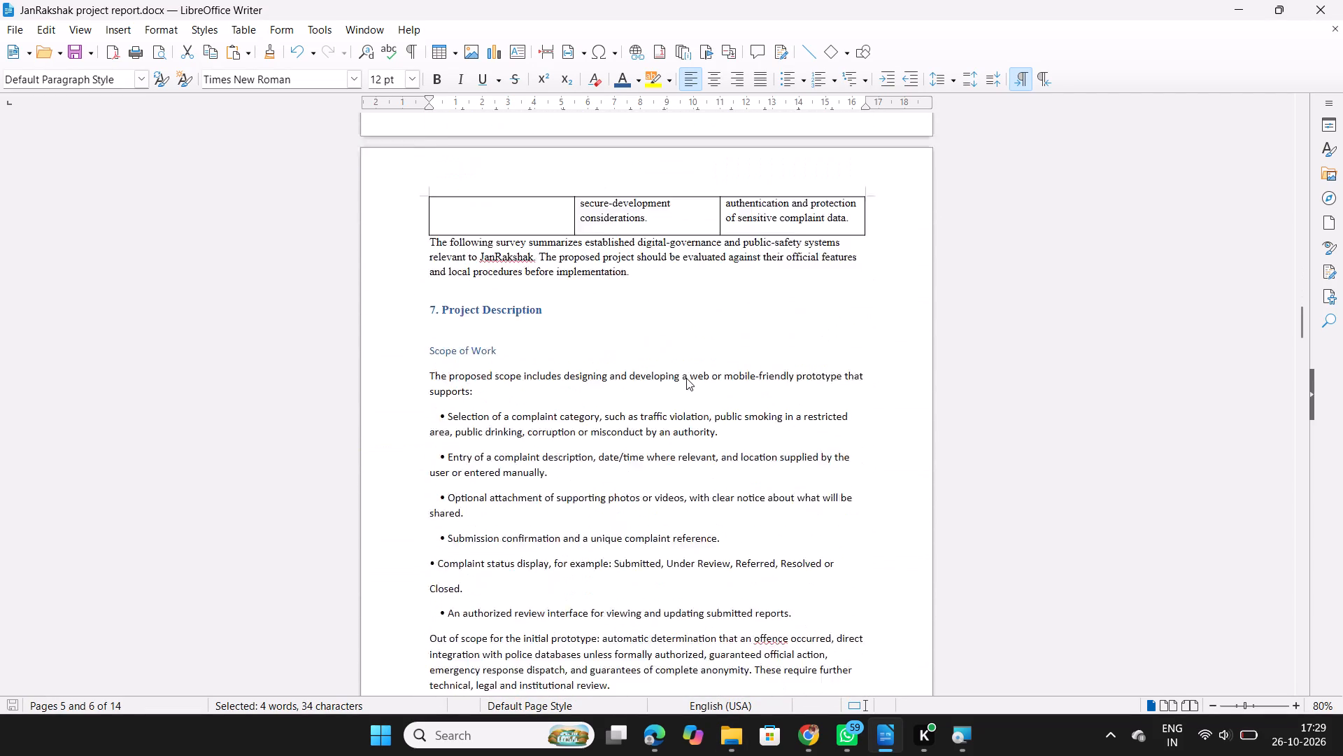
scroll(686, 378, "down", 9)
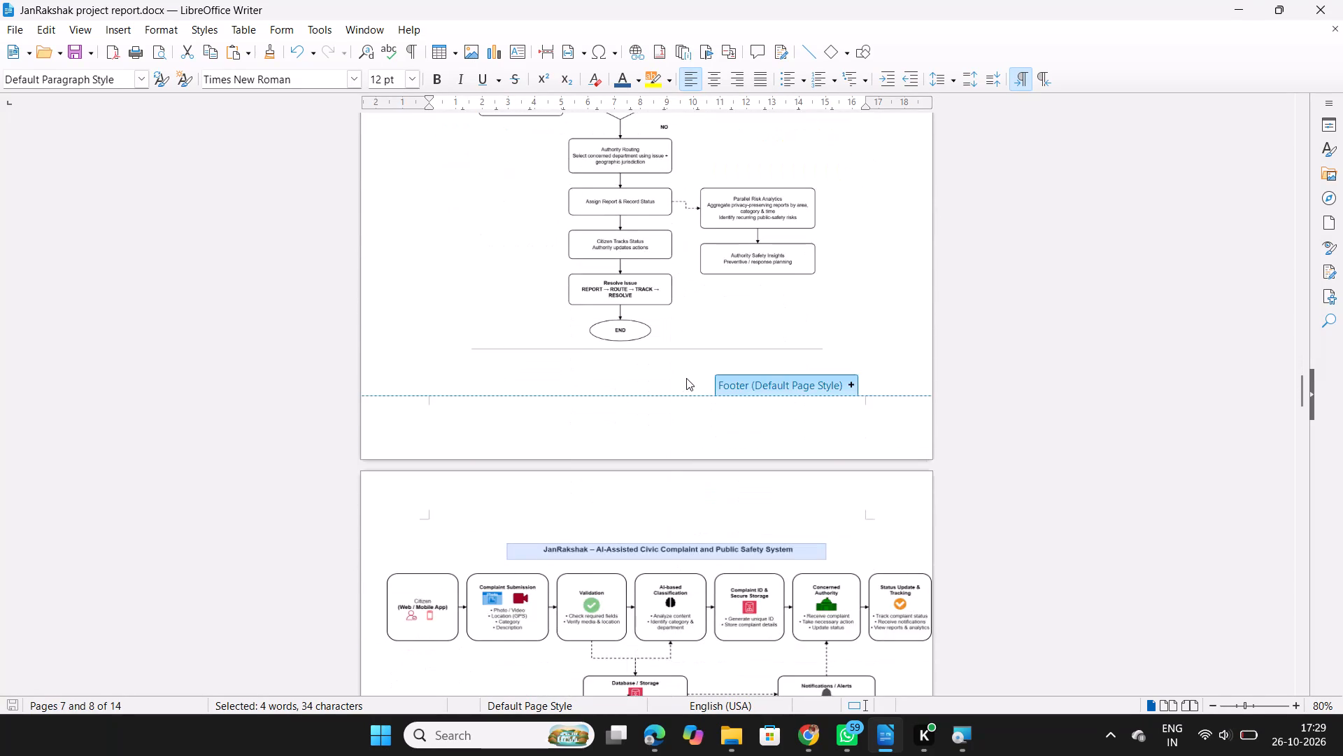
scroll(686, 378, "down", 20)
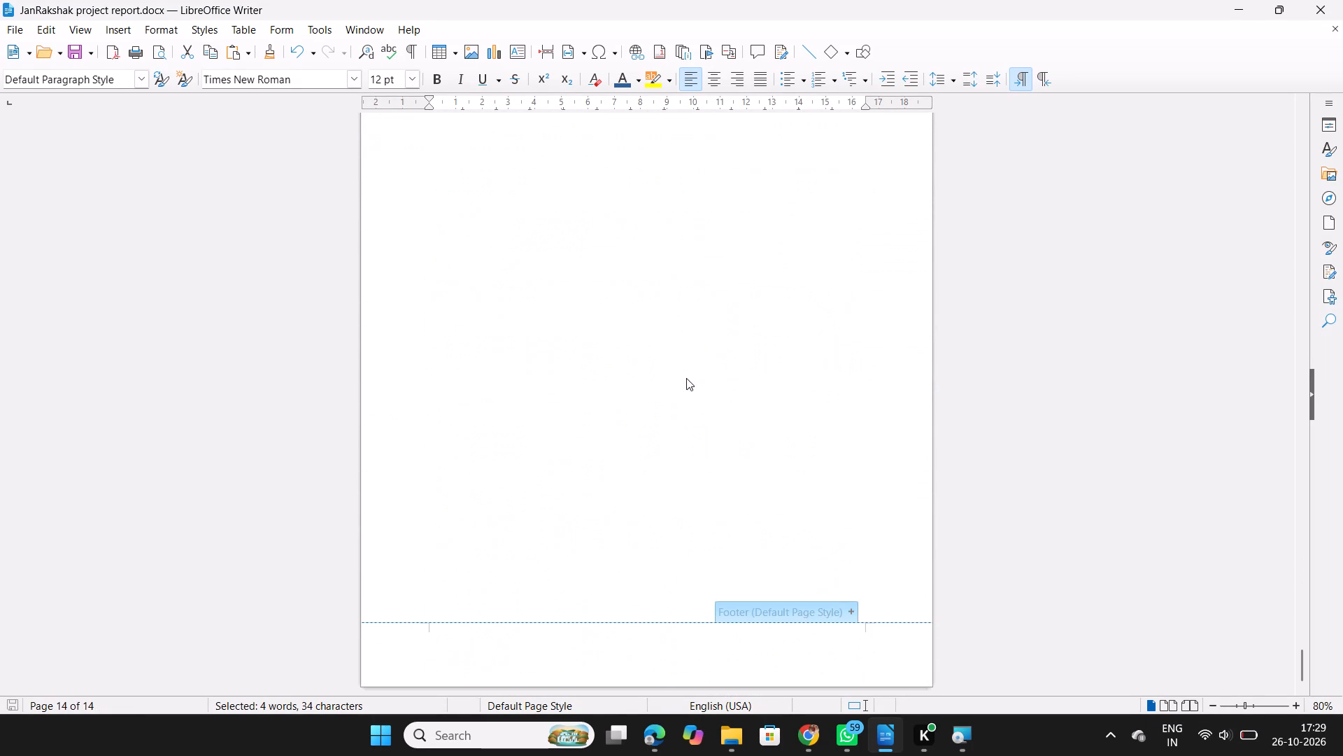
left_click(1329, 0)
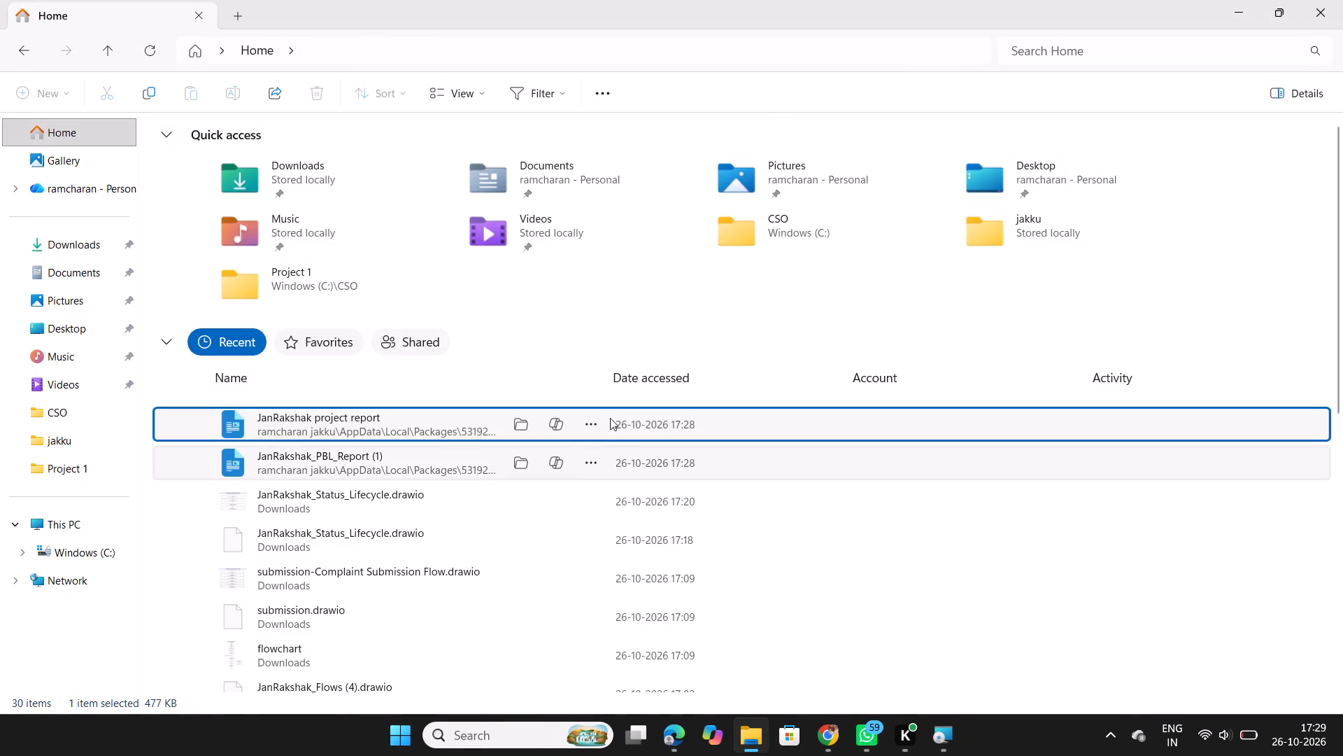
Share the recent "JanRakshak project report" file from File Explorer with WhatsApp.
left_click(601, 420)
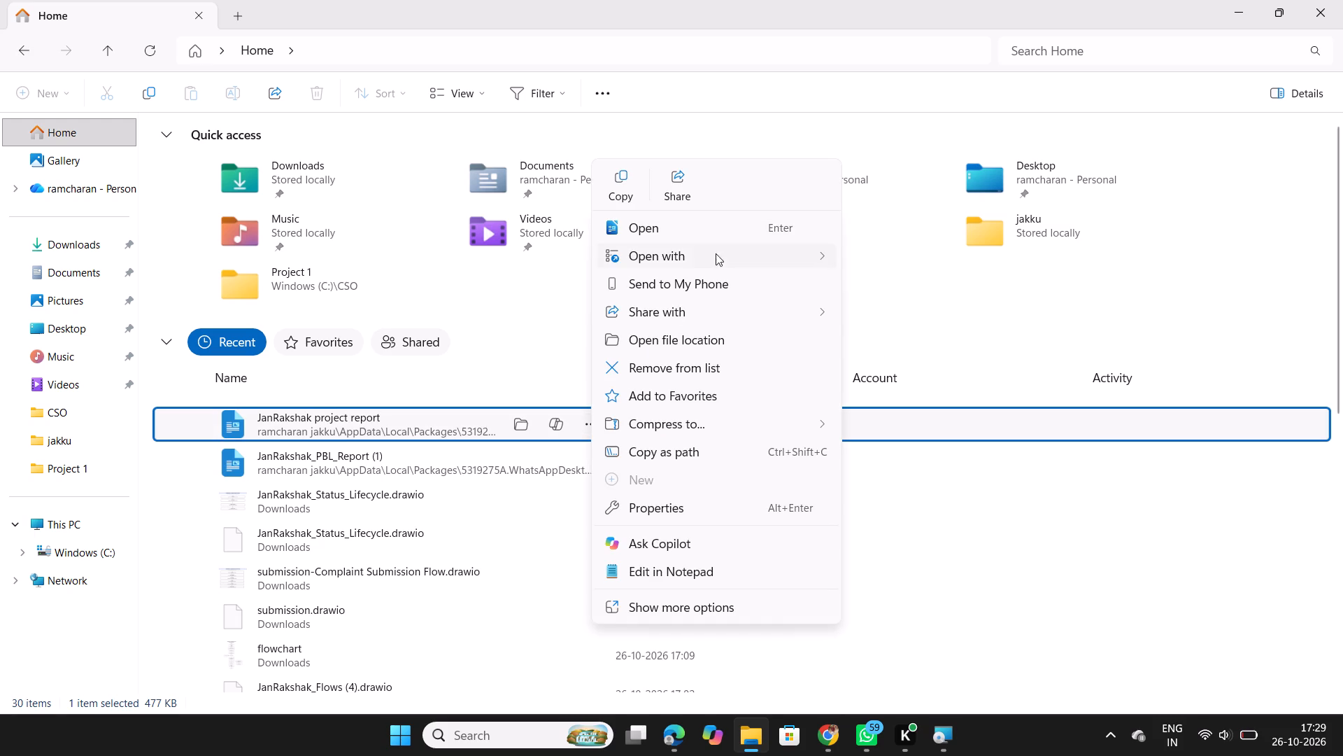
left_click(688, 317)
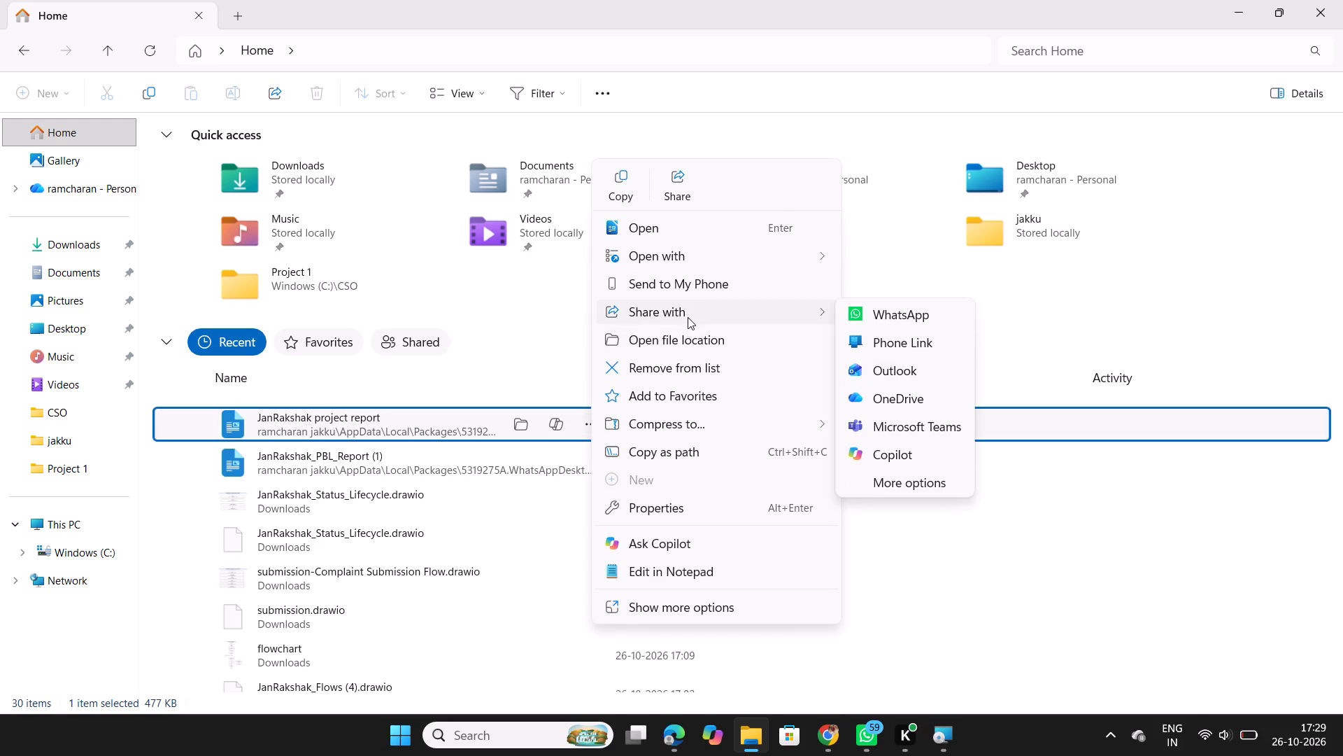
left_click(880, 315)
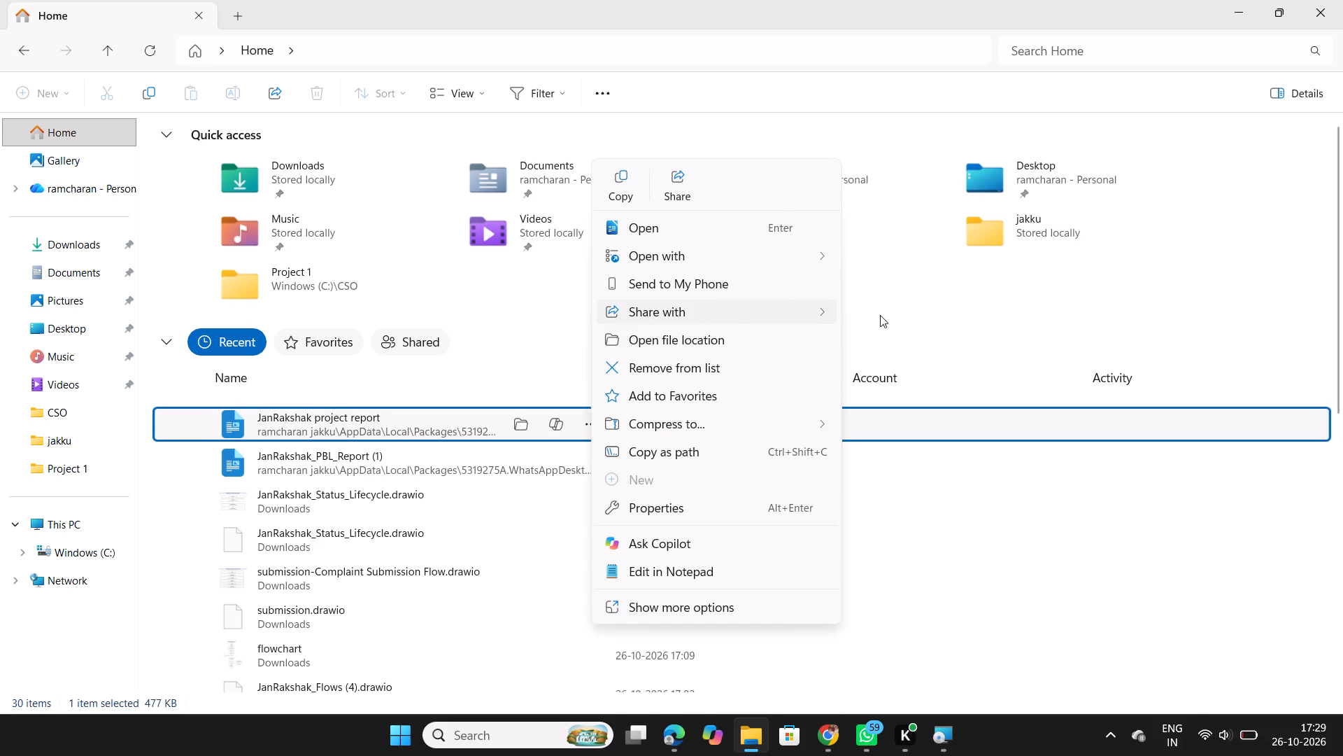